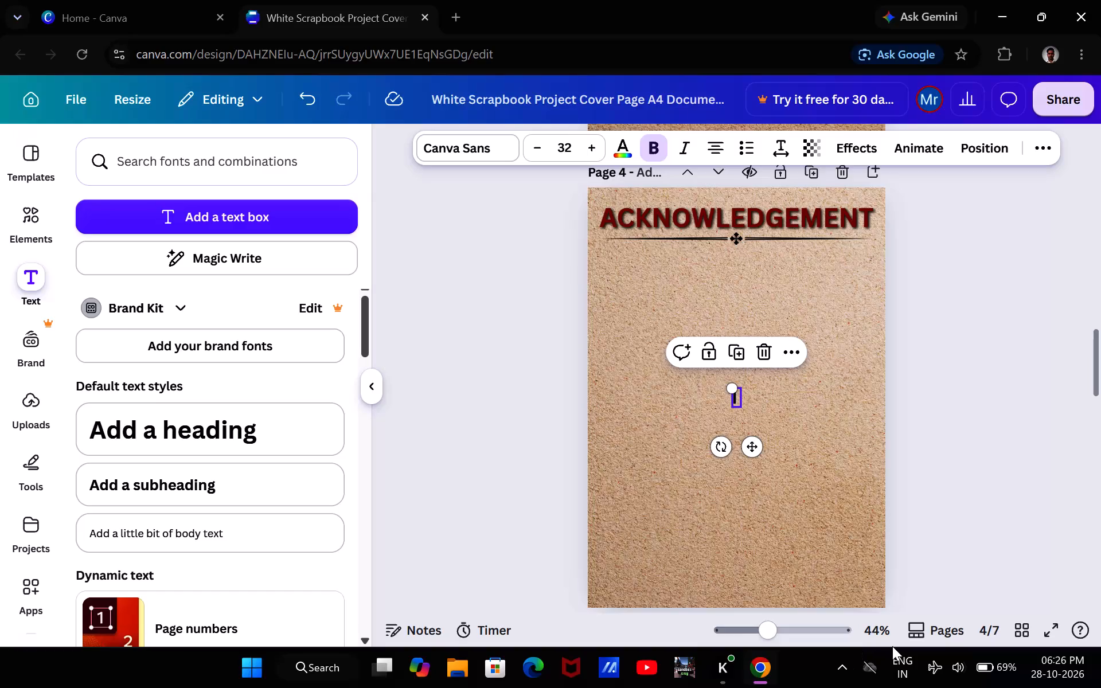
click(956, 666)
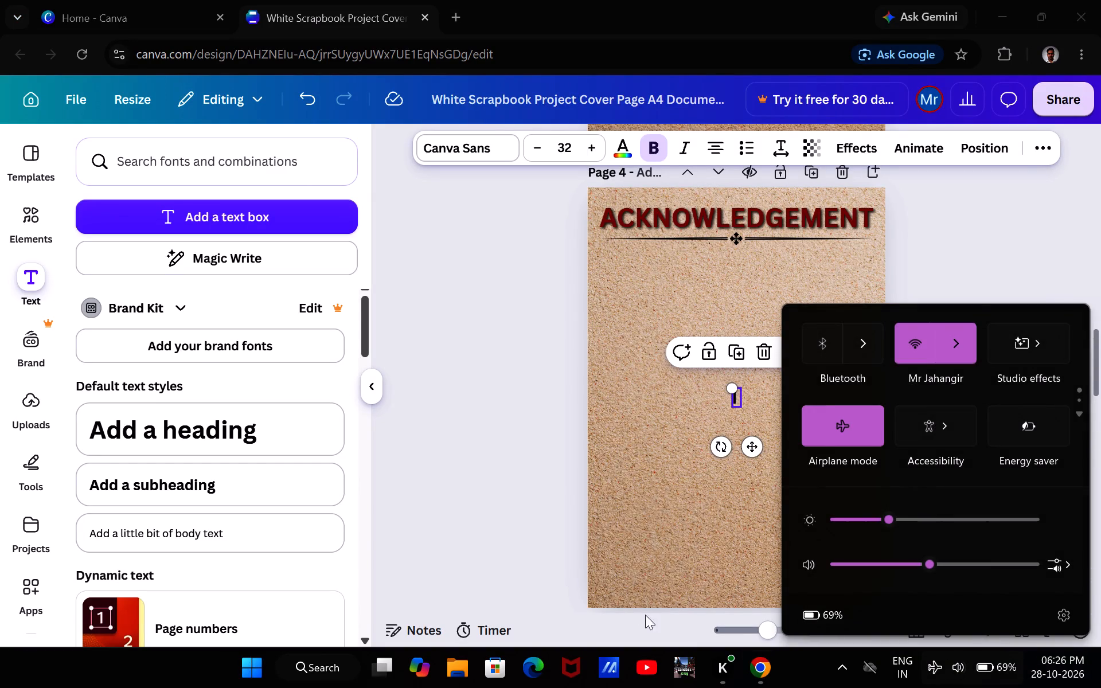
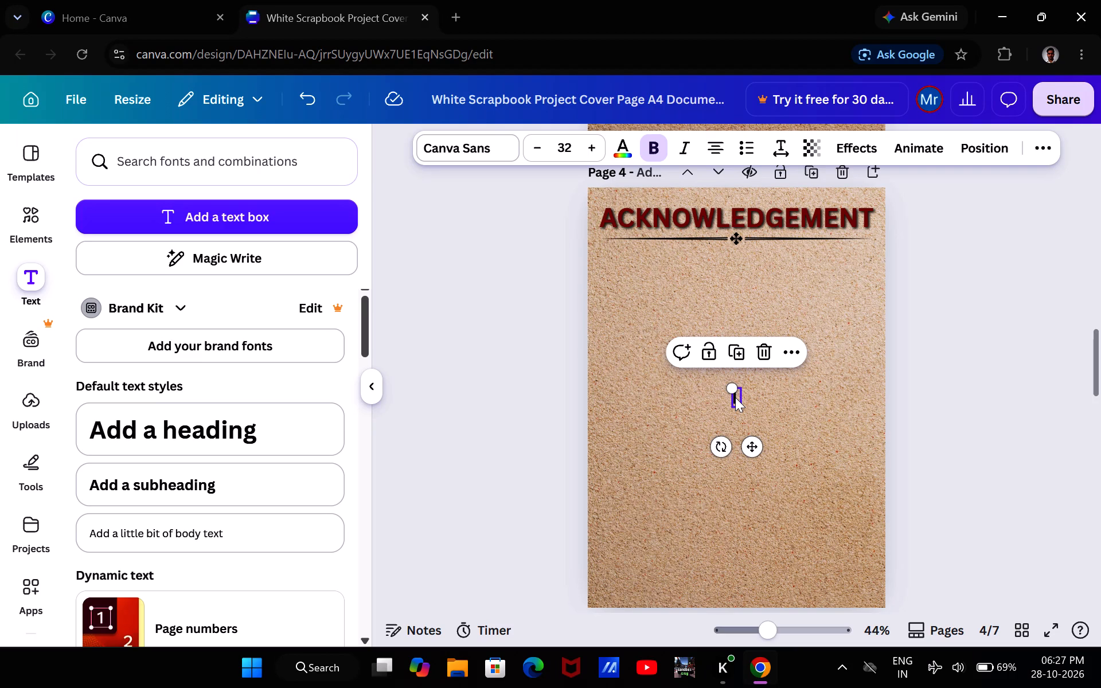
Enter "WW" in the empty text box in the middle of the Acknowledgement page.
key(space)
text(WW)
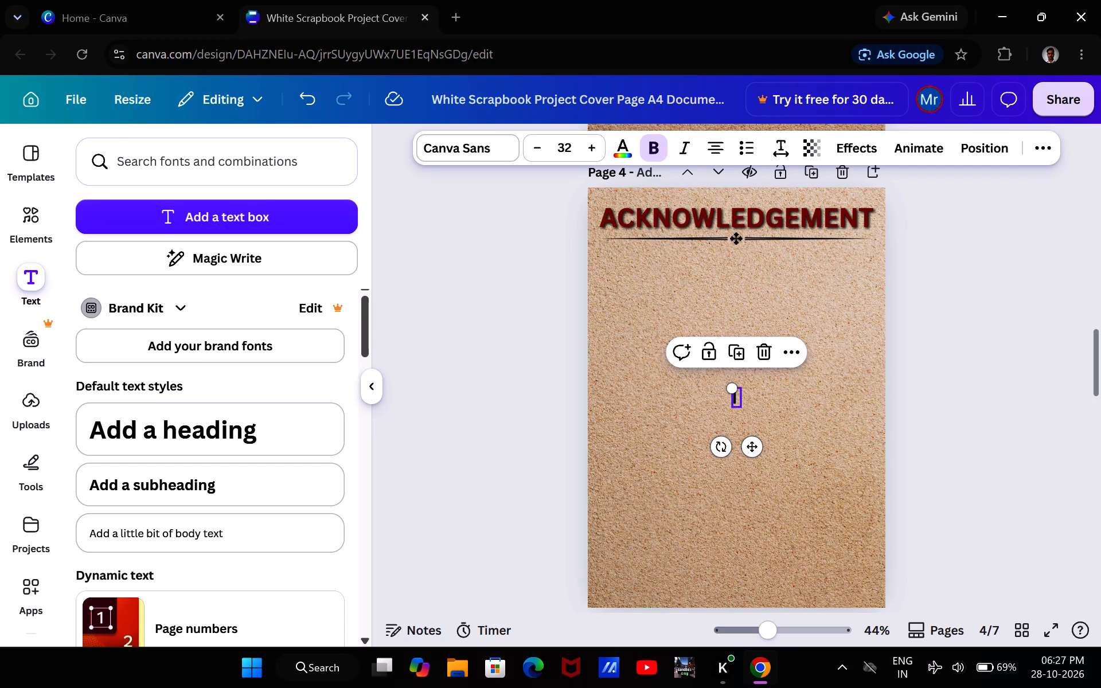
Continue the text after "I" on the Acknowledgement page with "WOULD LIKE TO EXPRESS".
click(739, 399)
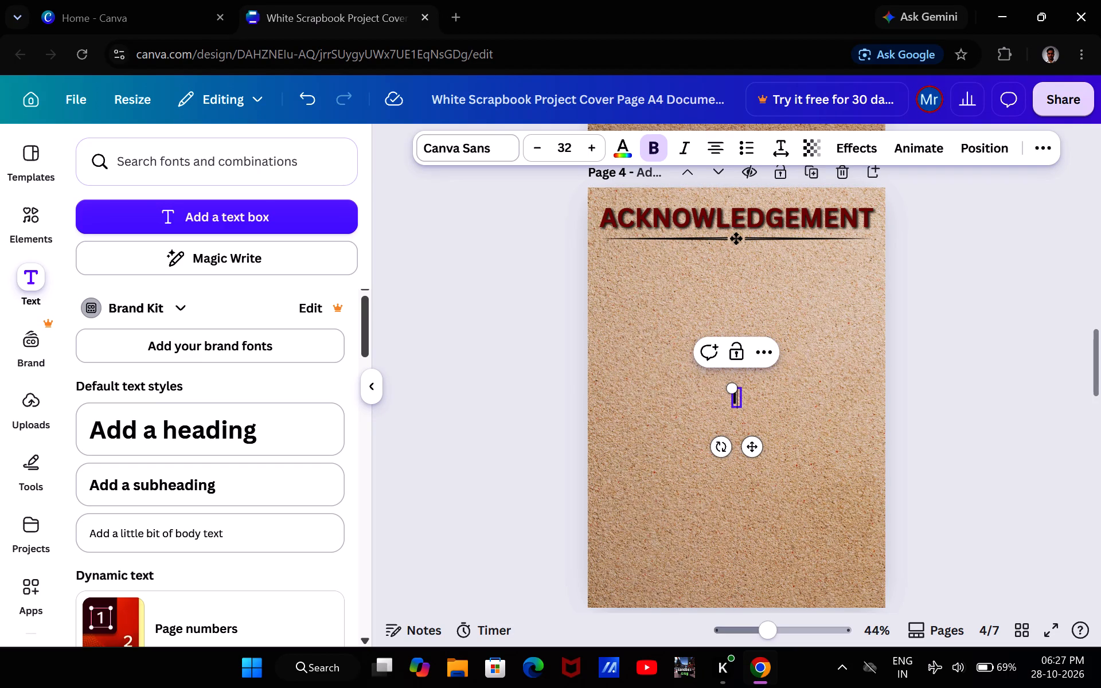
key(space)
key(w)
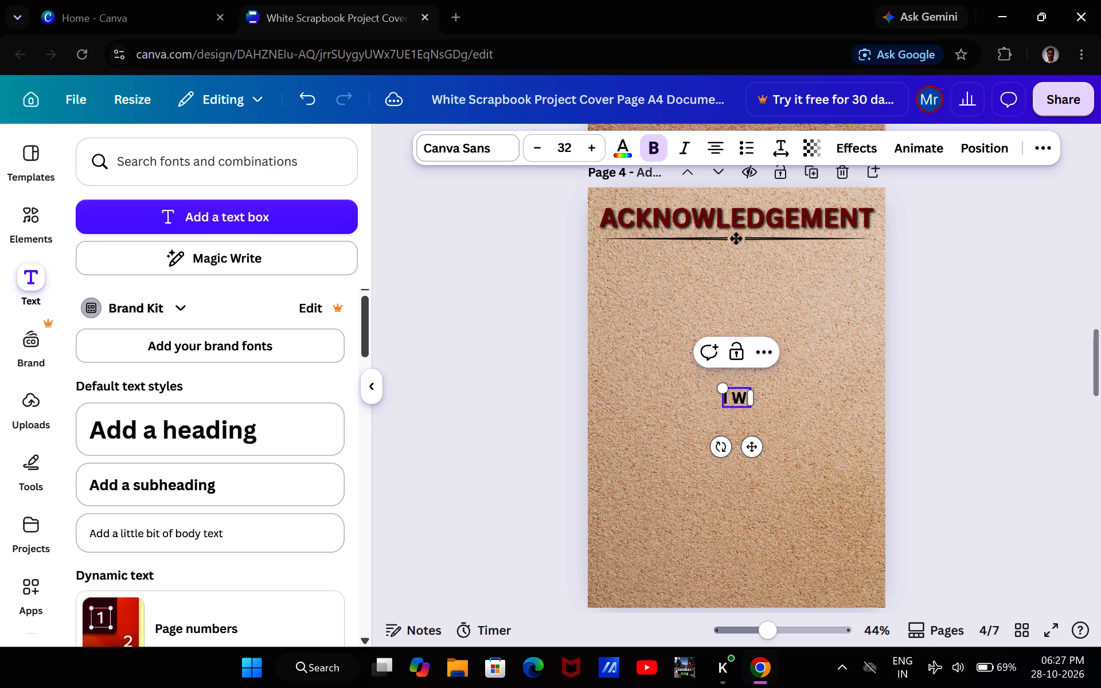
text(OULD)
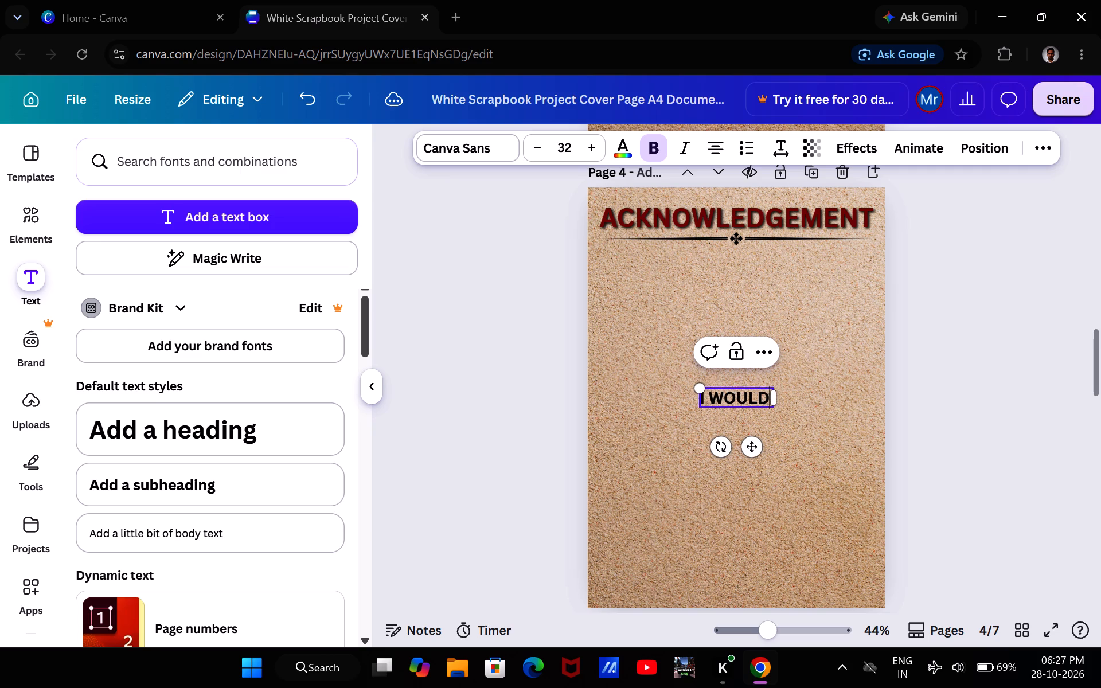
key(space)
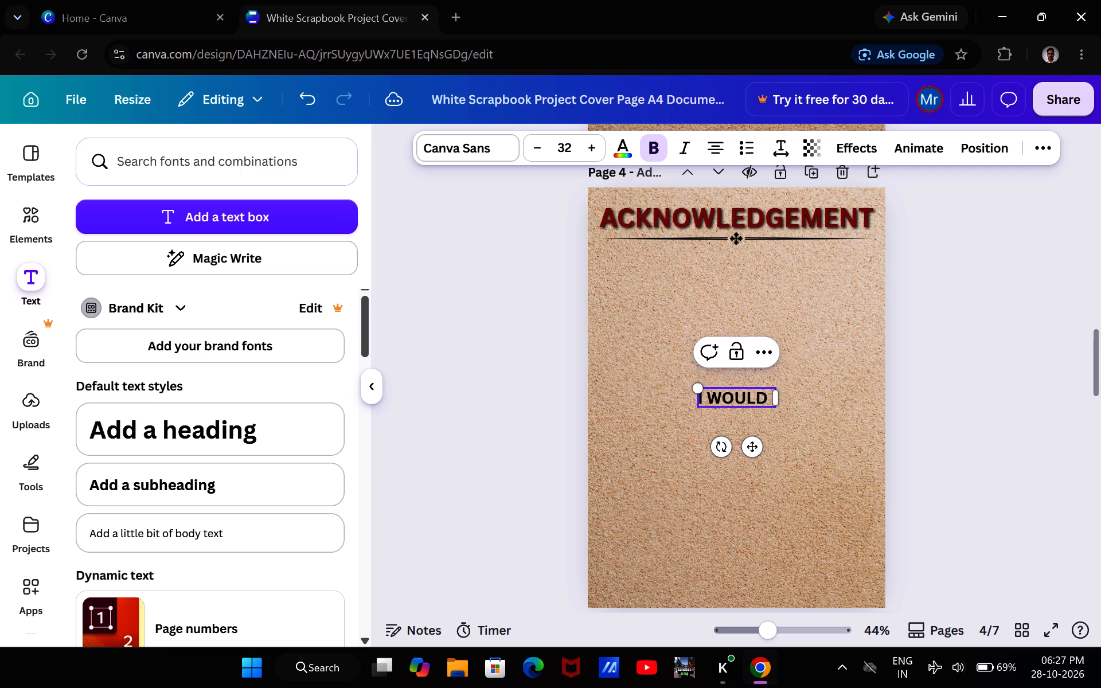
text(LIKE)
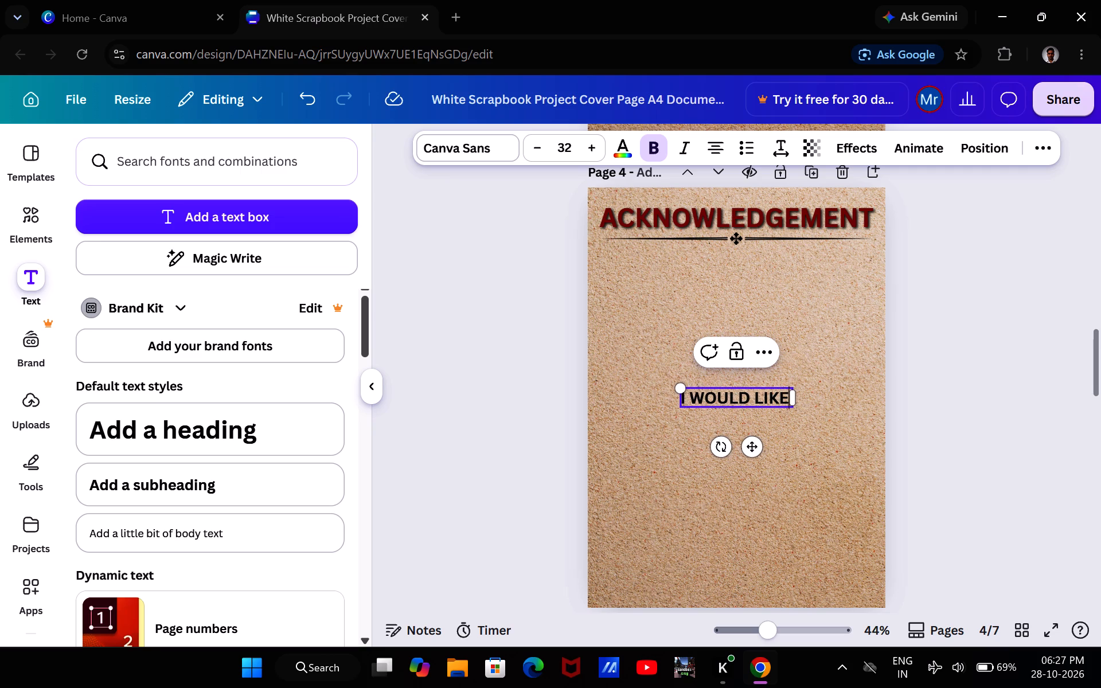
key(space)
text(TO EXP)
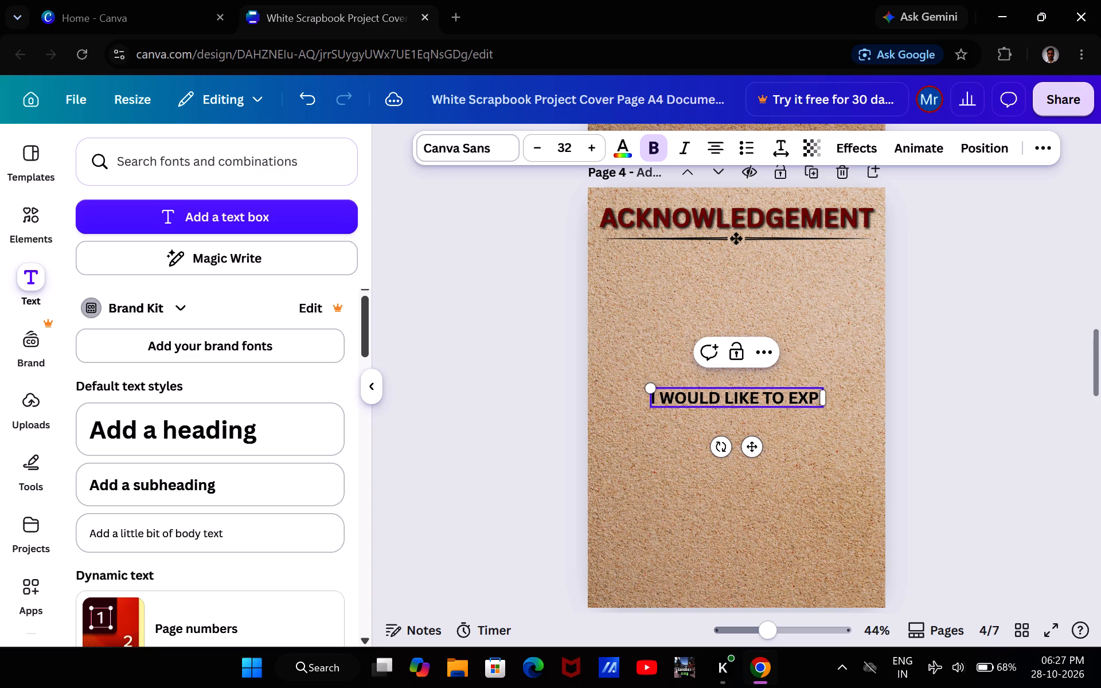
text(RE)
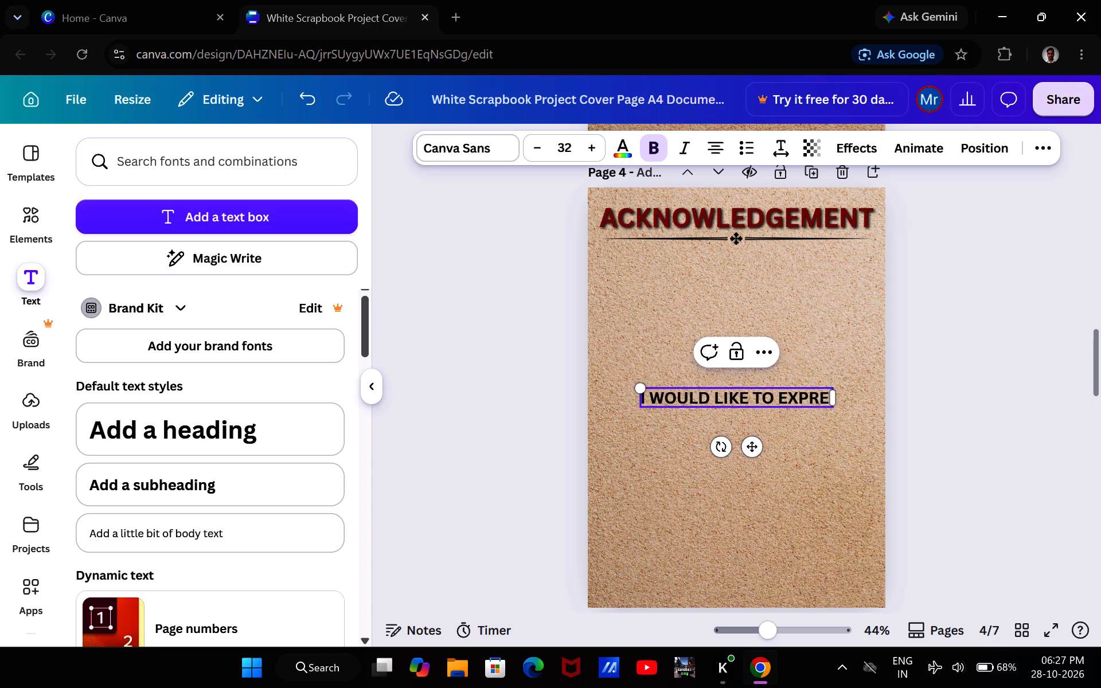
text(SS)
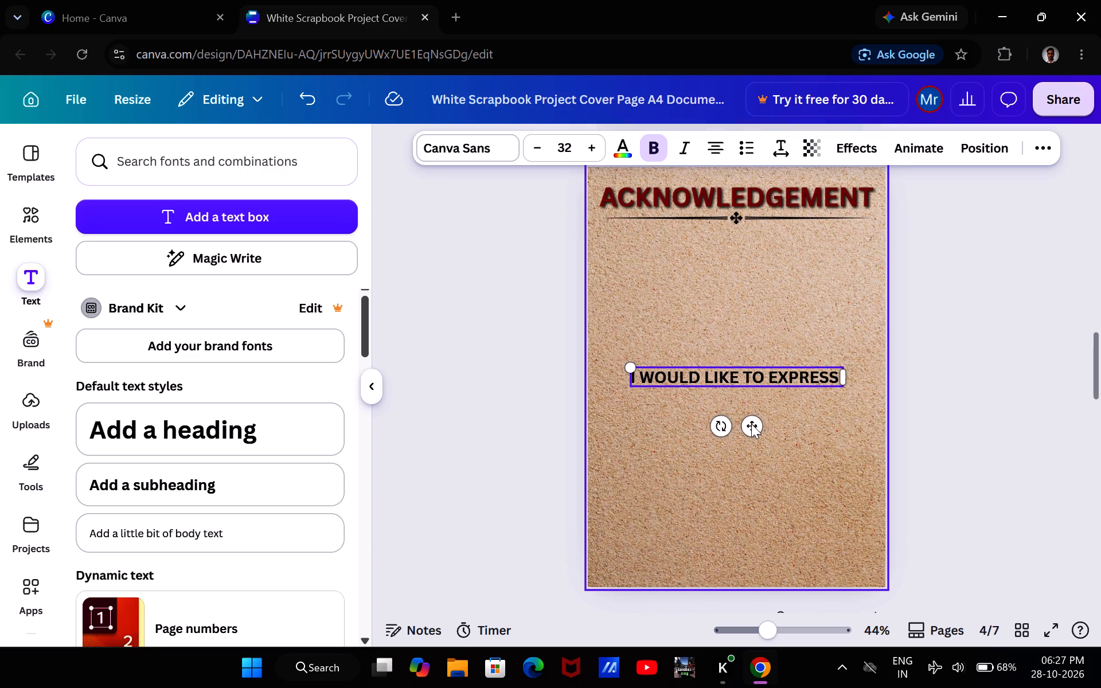
Reduce the font size of the "I WOULD LIKE TO EXPRESS" text to 18.
triple_click(539, 151)
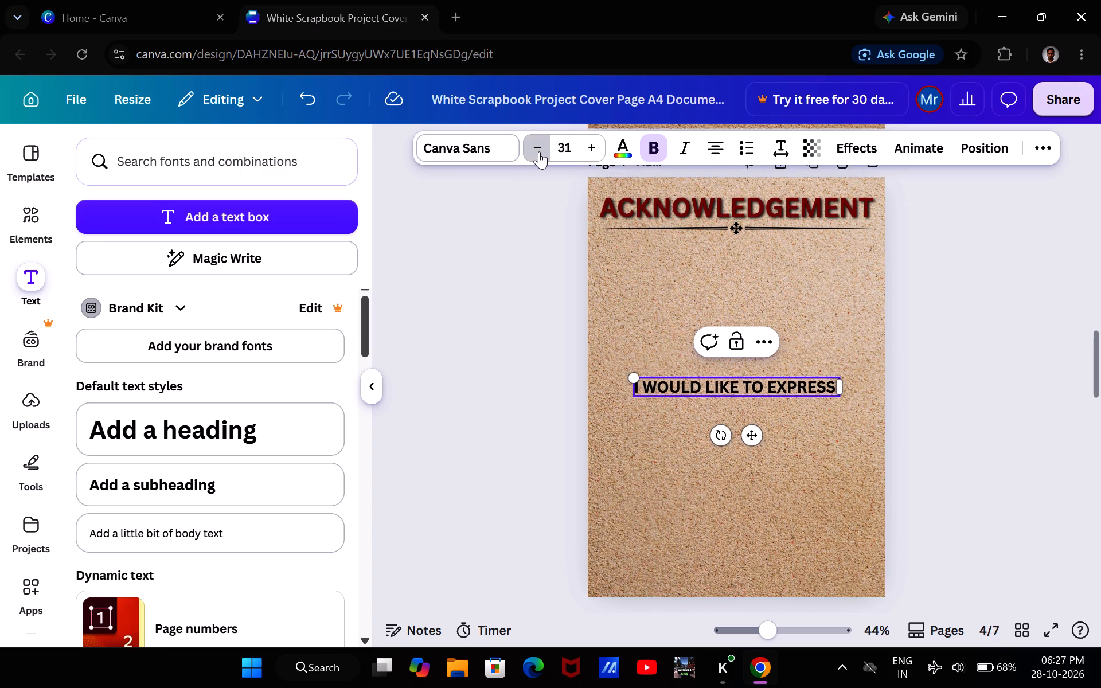
triple_click(539, 151)
triple_click(539, 151)
triple_click(539, 151)
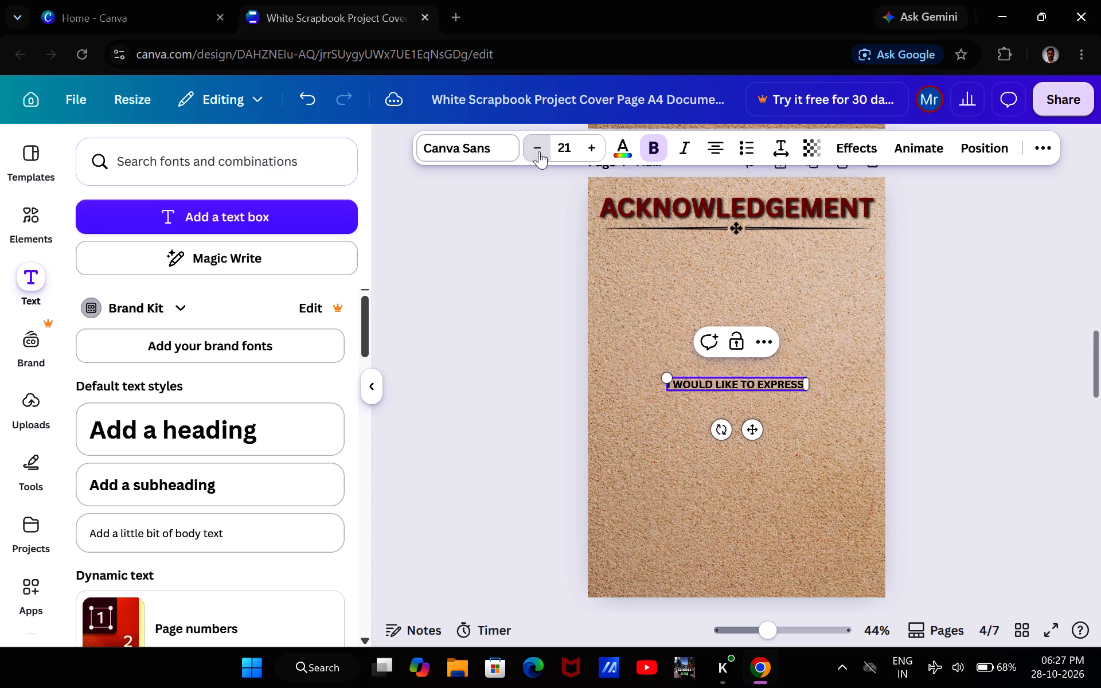
click(539, 151)
click(539, 151)
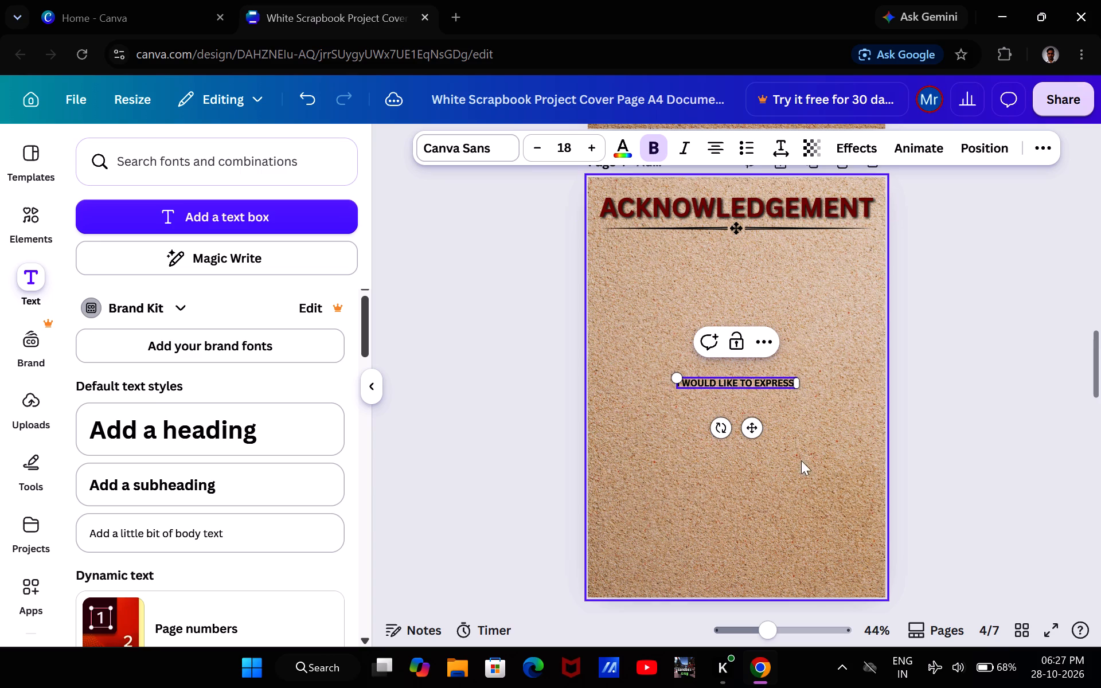
Move the "I WOULD LIKE TO EXPRESS" text up to just below the divider under the ACKNOWLEDGEMENT heading, towards the page's left side.
drag(752, 433, 715, 331)
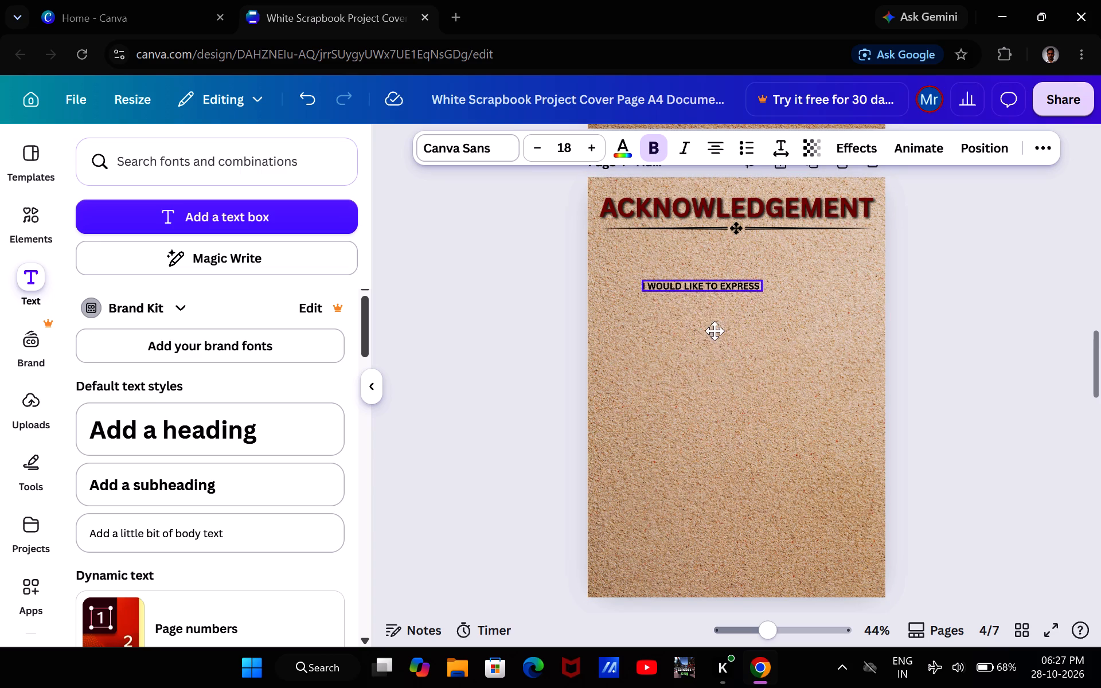
drag(715, 331, 703, 307)
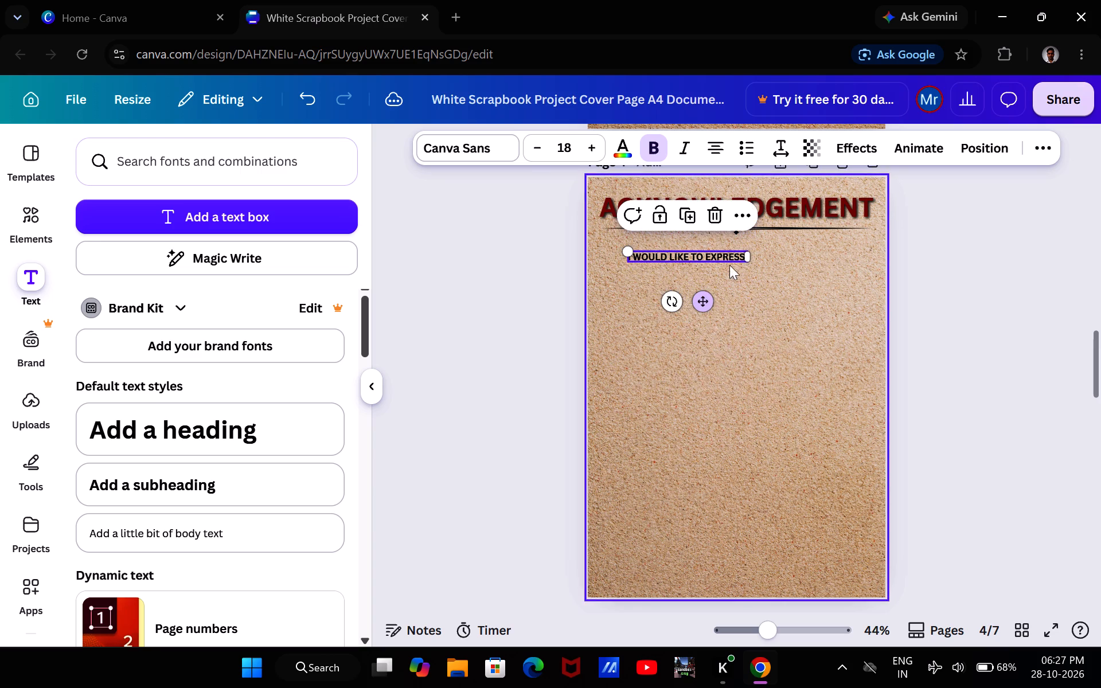
Append "MY GRATITUDE" to the end of the acknowledgement line.
click(728, 255)
key(Right)
key(Right)
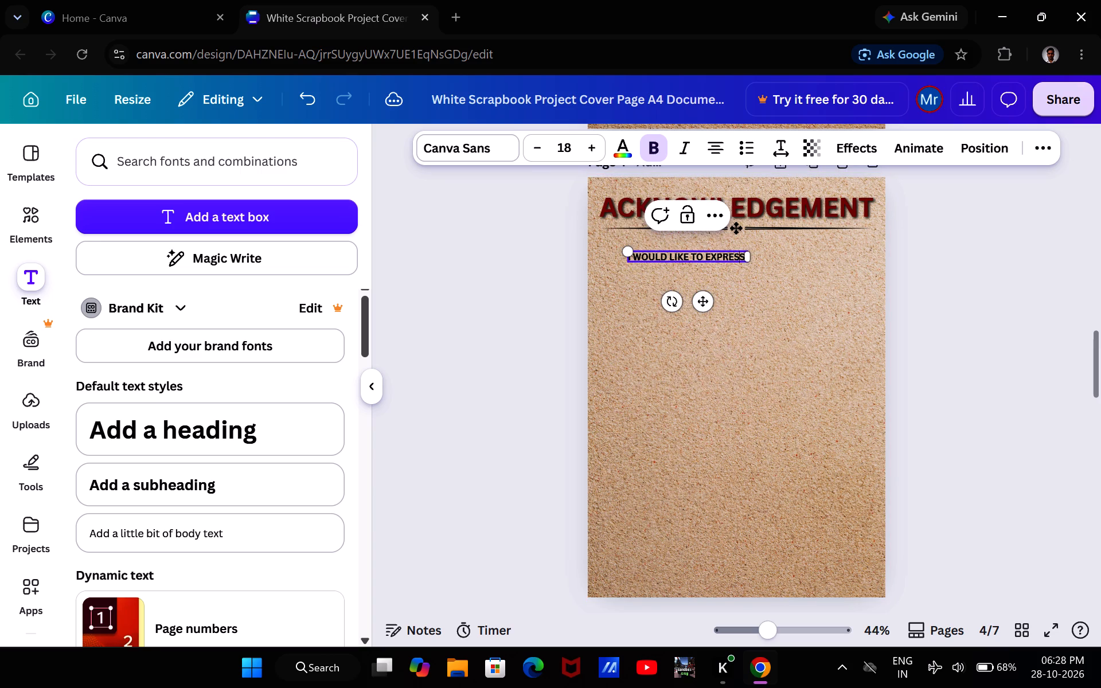
key(Right)
key(Right)
key(Right)
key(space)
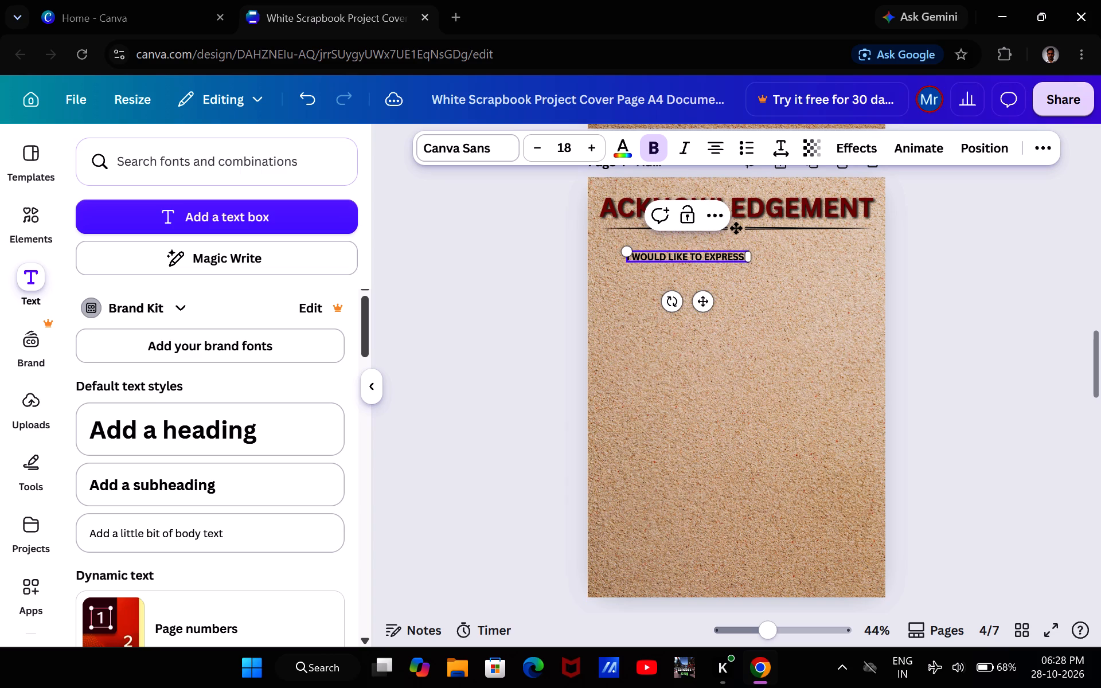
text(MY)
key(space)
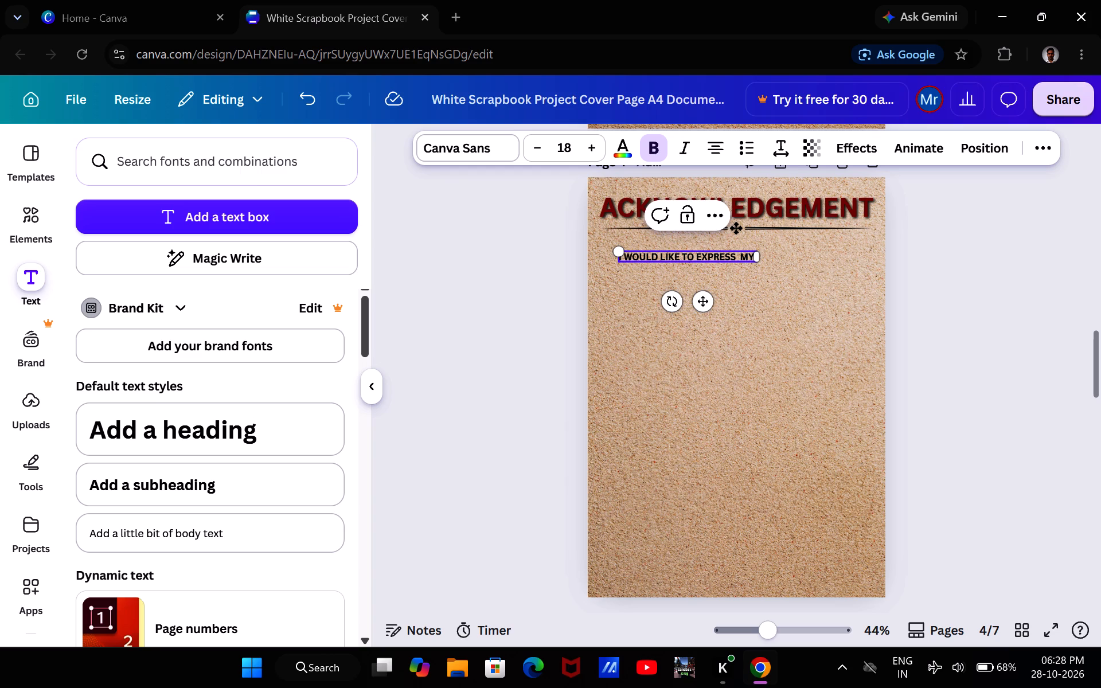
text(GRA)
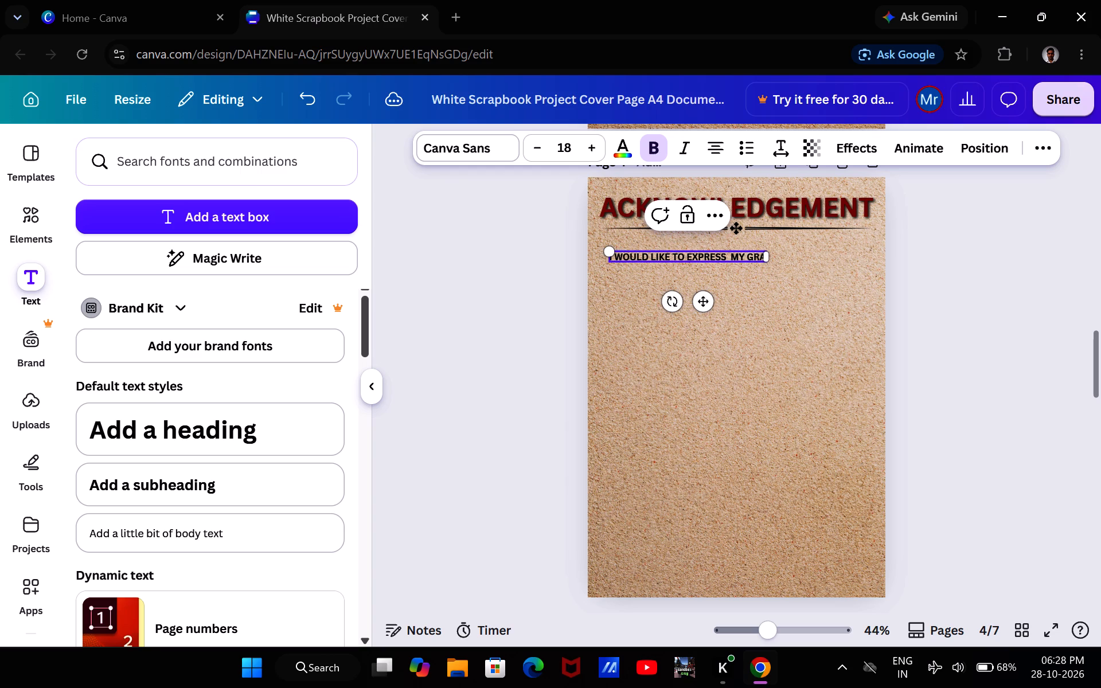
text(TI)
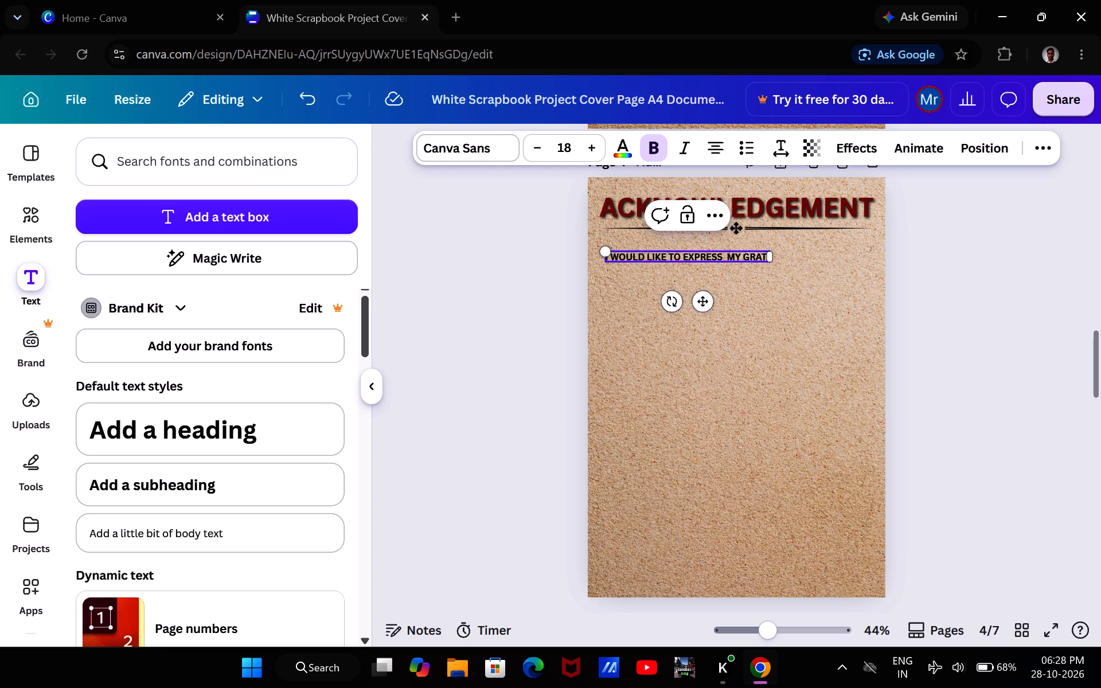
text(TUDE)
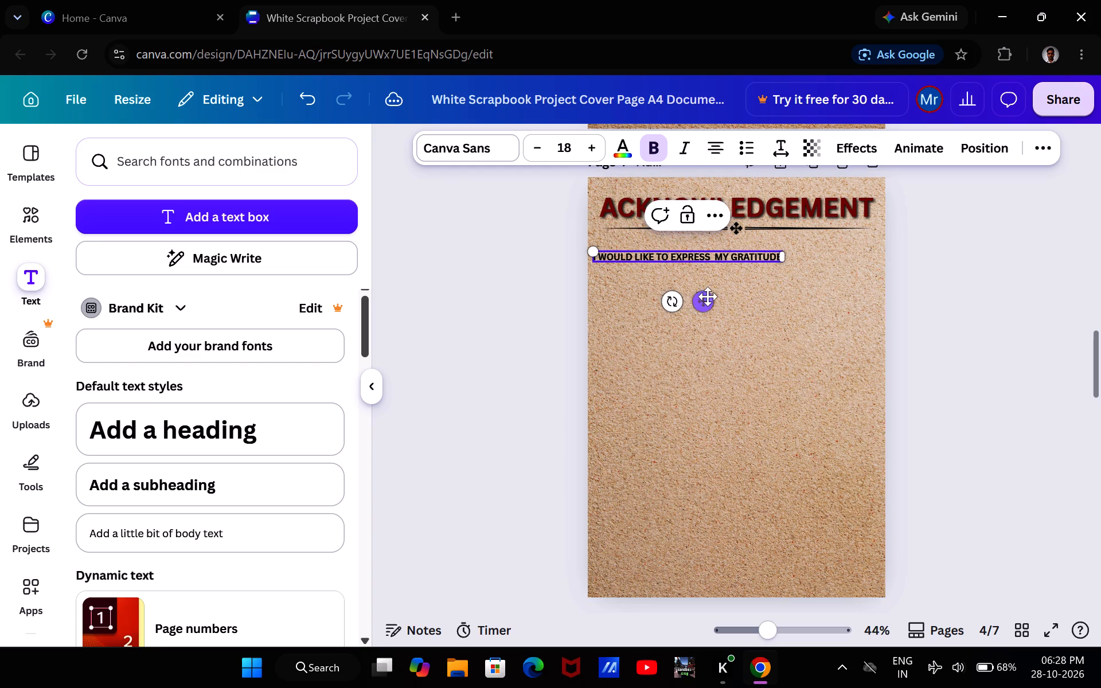
Shift the acknowledgement line to the right so it sits roughly centred beneath the heading divider.
drag(701, 299, 741, 294)
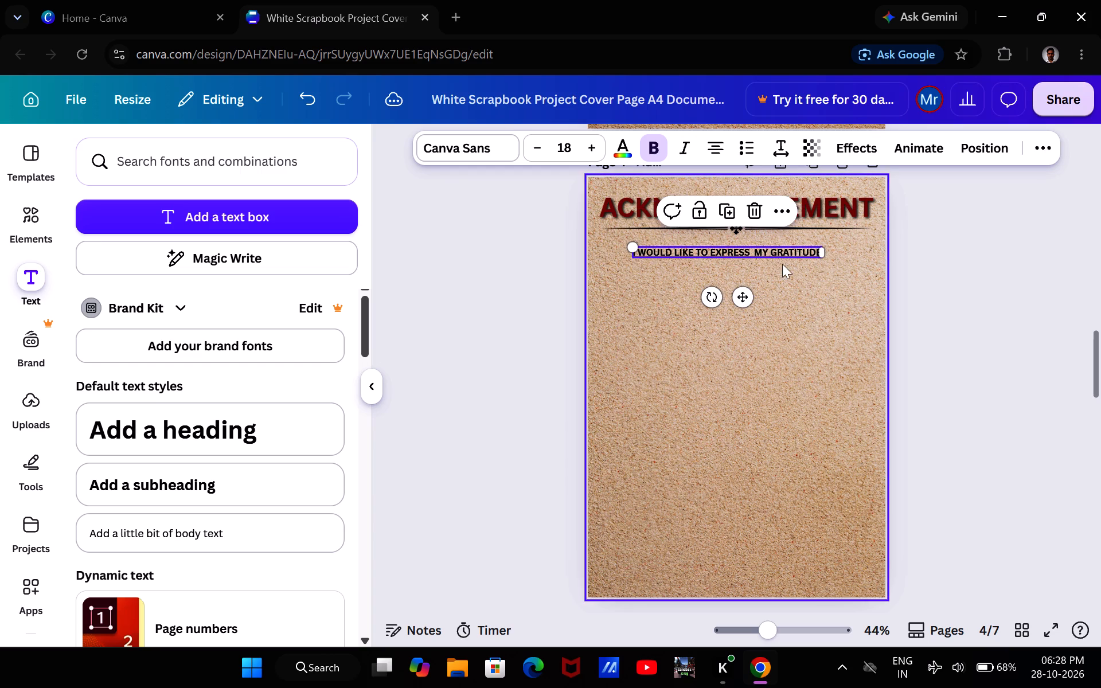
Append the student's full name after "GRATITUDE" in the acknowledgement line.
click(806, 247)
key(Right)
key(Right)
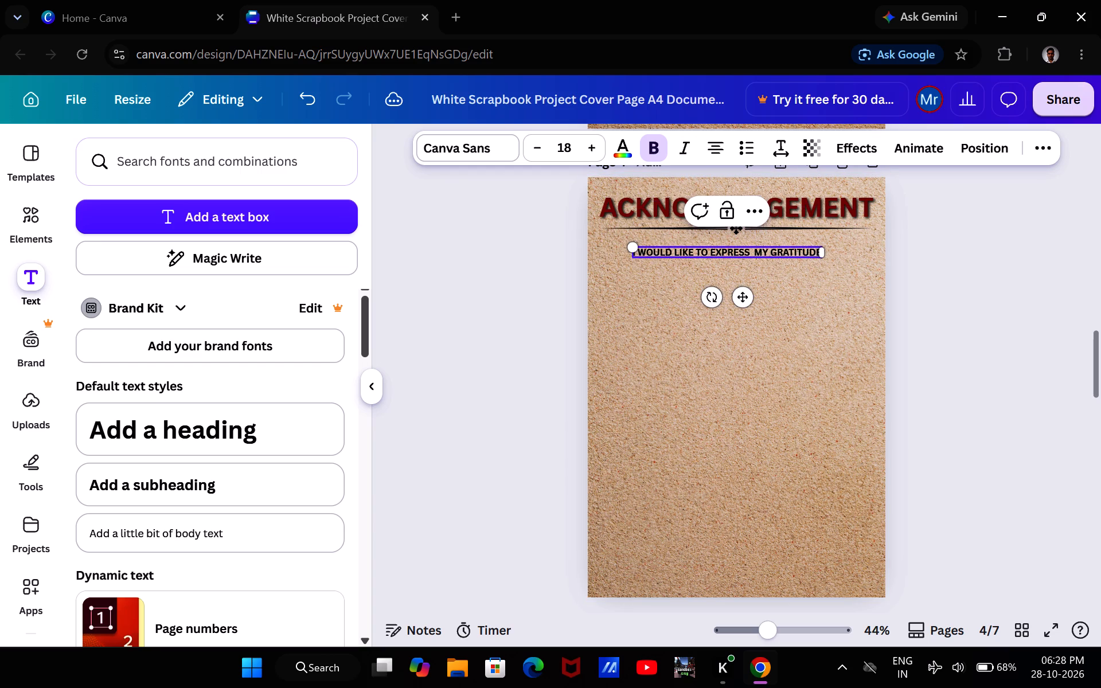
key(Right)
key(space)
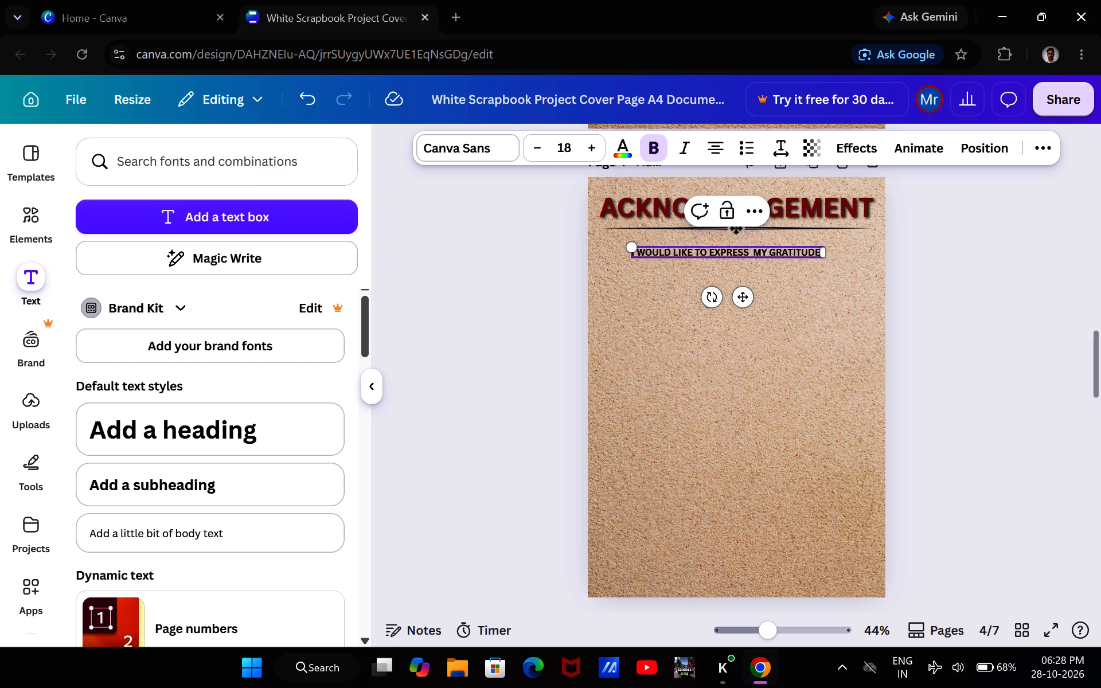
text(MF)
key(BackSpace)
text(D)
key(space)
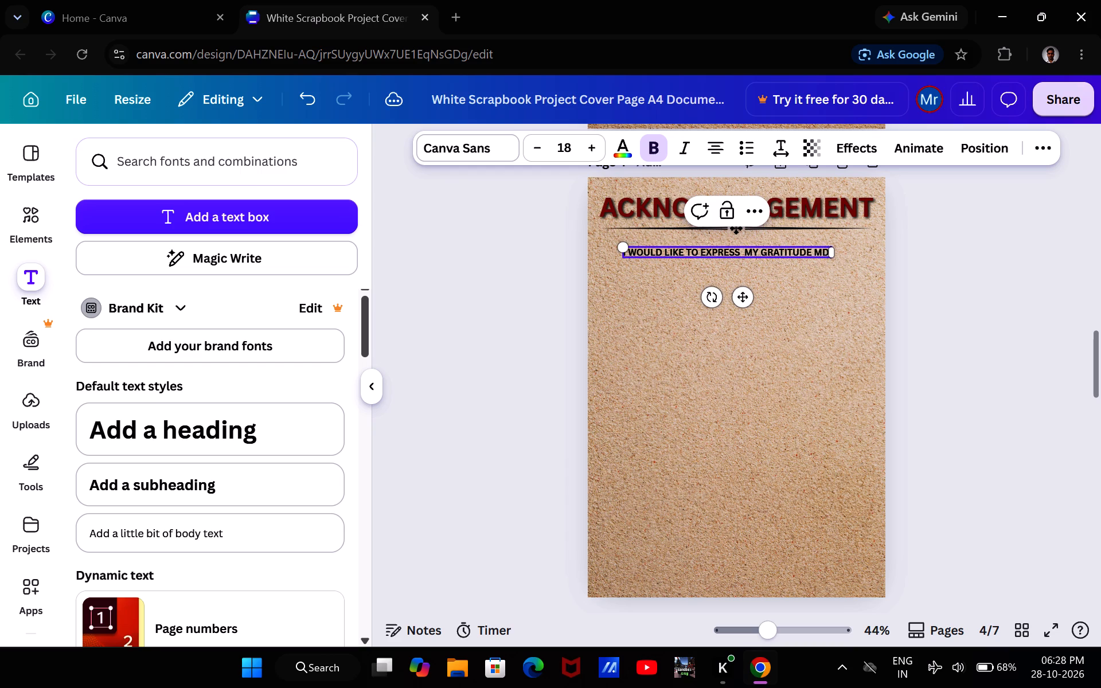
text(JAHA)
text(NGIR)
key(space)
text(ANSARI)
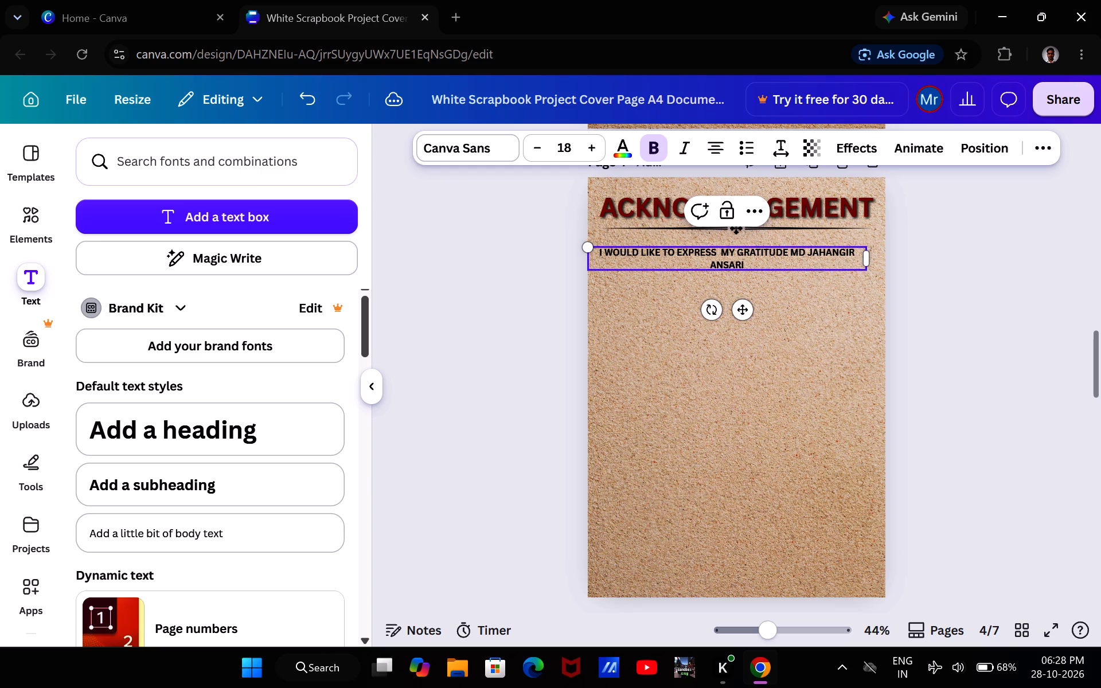
Widen the acknowledgement text box to the page's right edge, about 21 wide, so the text fits on one line.
drag(872, 253, 886, 253)
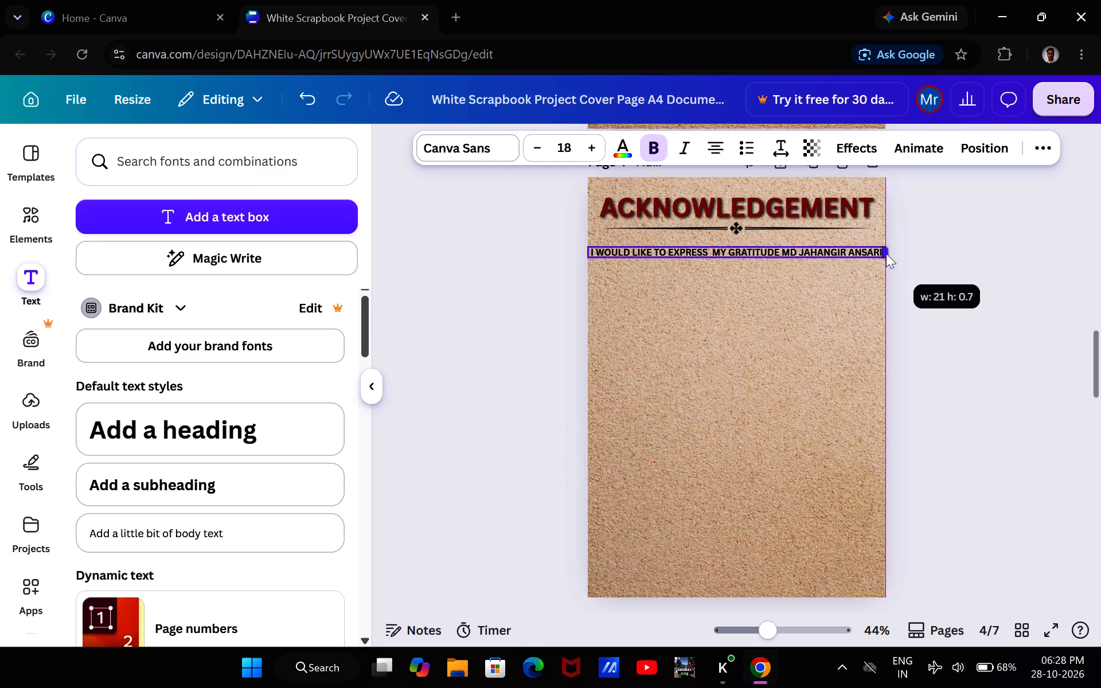
drag(886, 253, 894, 253)
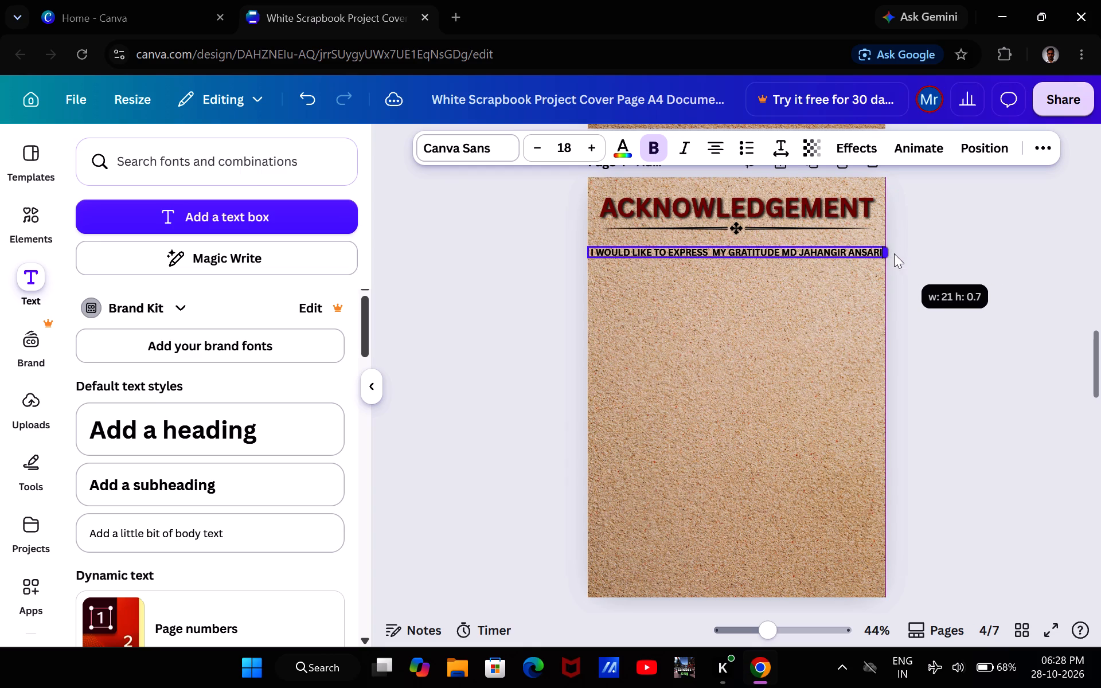
drag(894, 253, 892, 252)
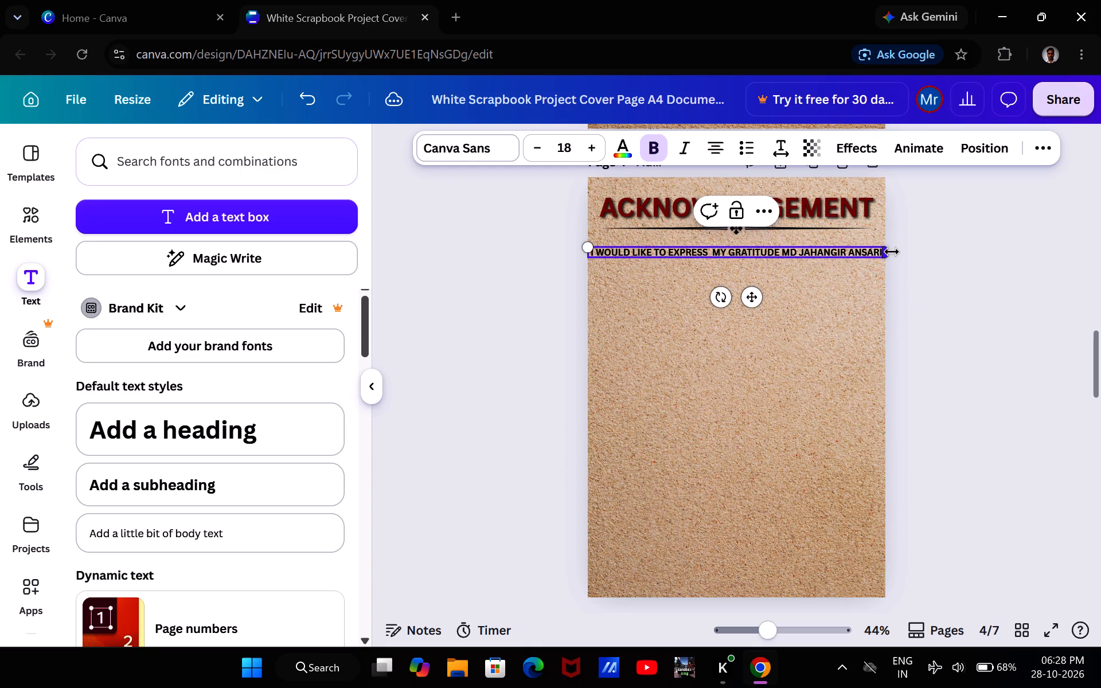
click(894, 277)
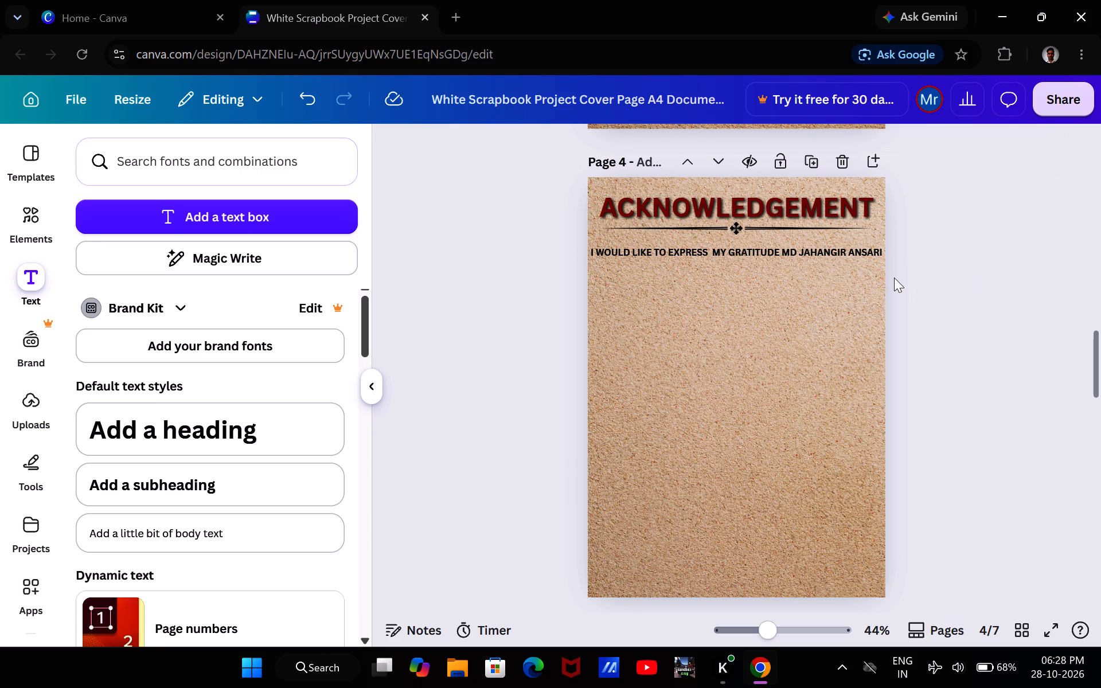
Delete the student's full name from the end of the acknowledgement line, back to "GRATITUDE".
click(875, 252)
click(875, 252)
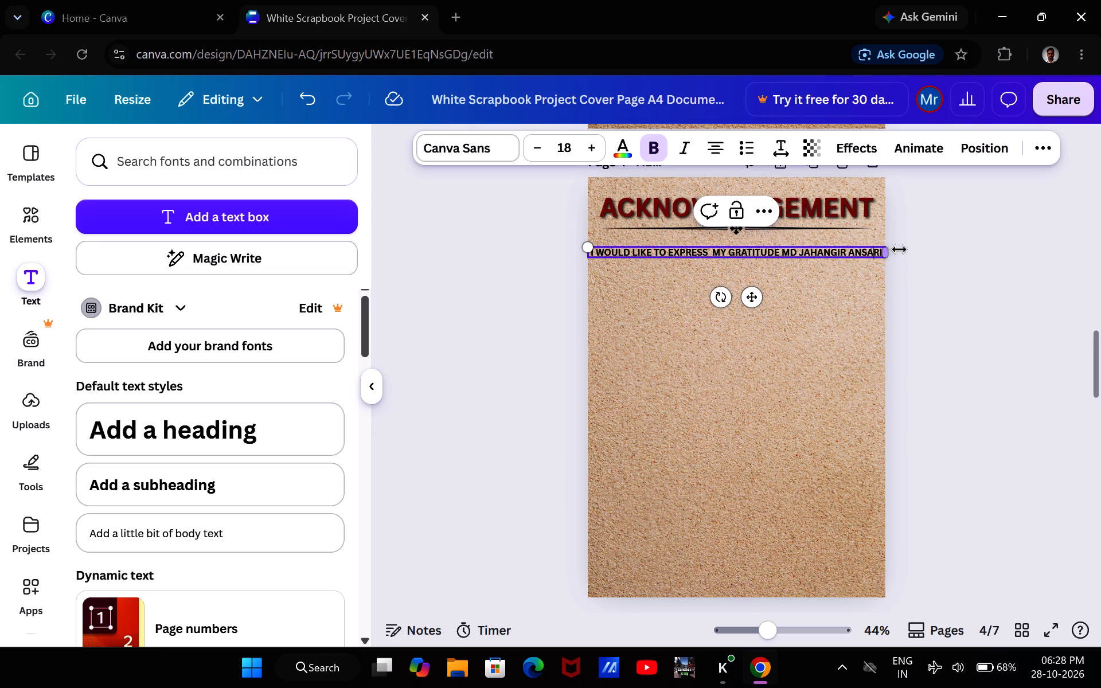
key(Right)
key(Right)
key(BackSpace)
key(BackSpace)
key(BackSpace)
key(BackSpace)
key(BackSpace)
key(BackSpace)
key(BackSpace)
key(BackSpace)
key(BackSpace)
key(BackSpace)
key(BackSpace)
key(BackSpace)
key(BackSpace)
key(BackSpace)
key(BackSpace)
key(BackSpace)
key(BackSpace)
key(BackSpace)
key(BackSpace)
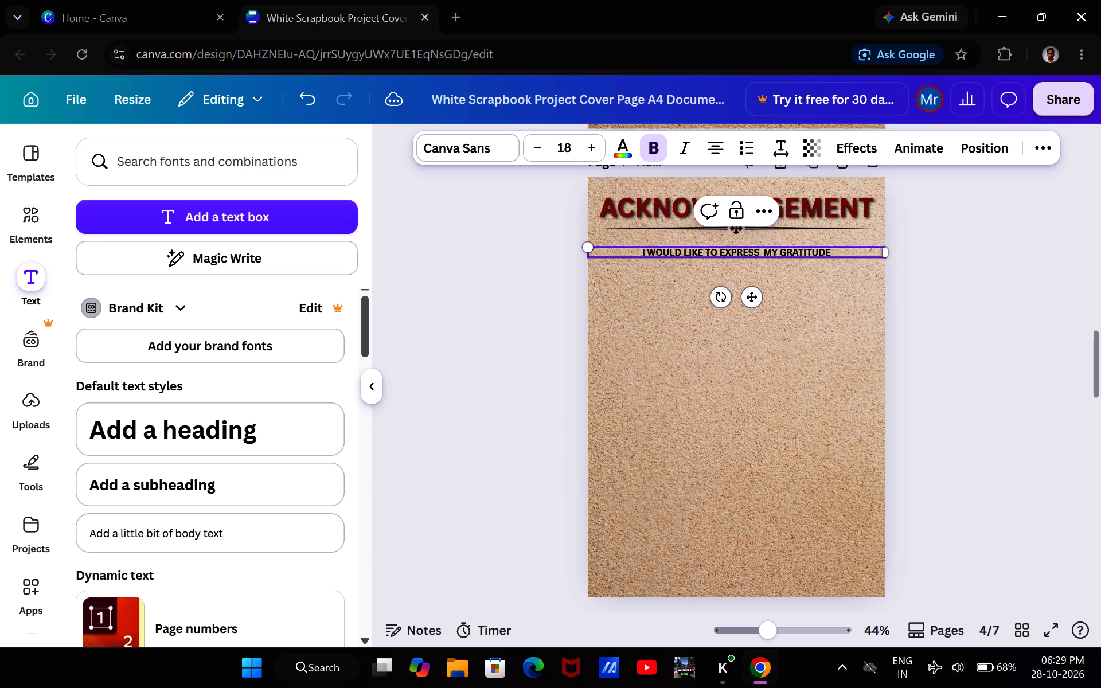
Append "MR" and the supervisor's first name, as given on the Certificate page, after "GRATITUDE" in the acknowledgement line.
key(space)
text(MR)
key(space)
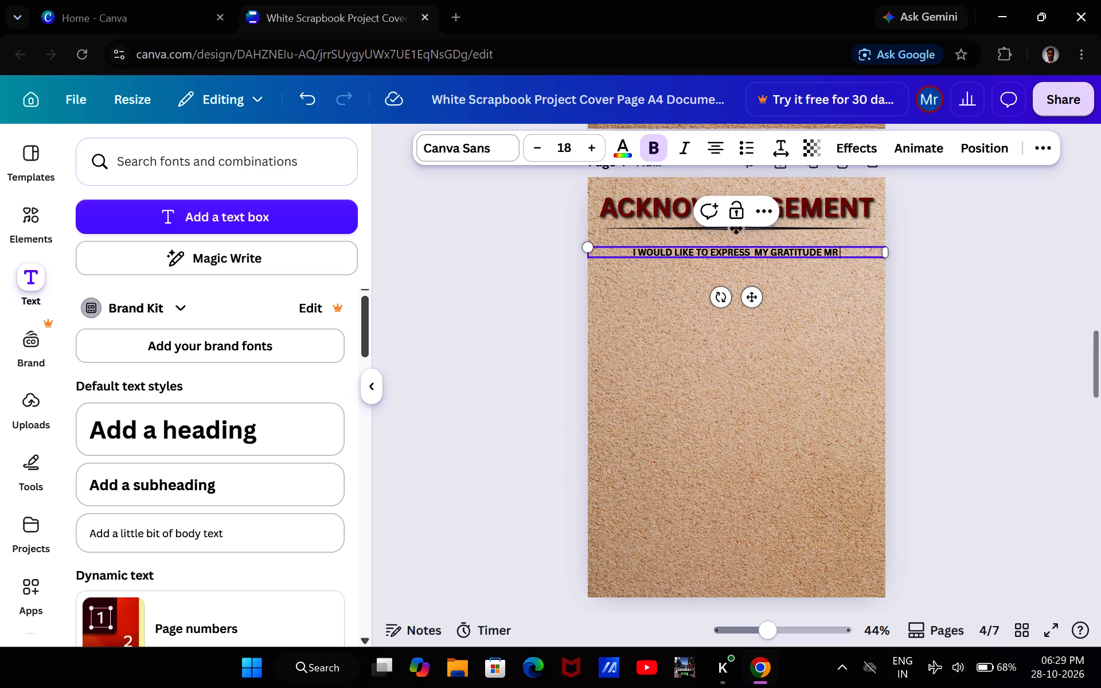
scroll(884, 249, up, 5)
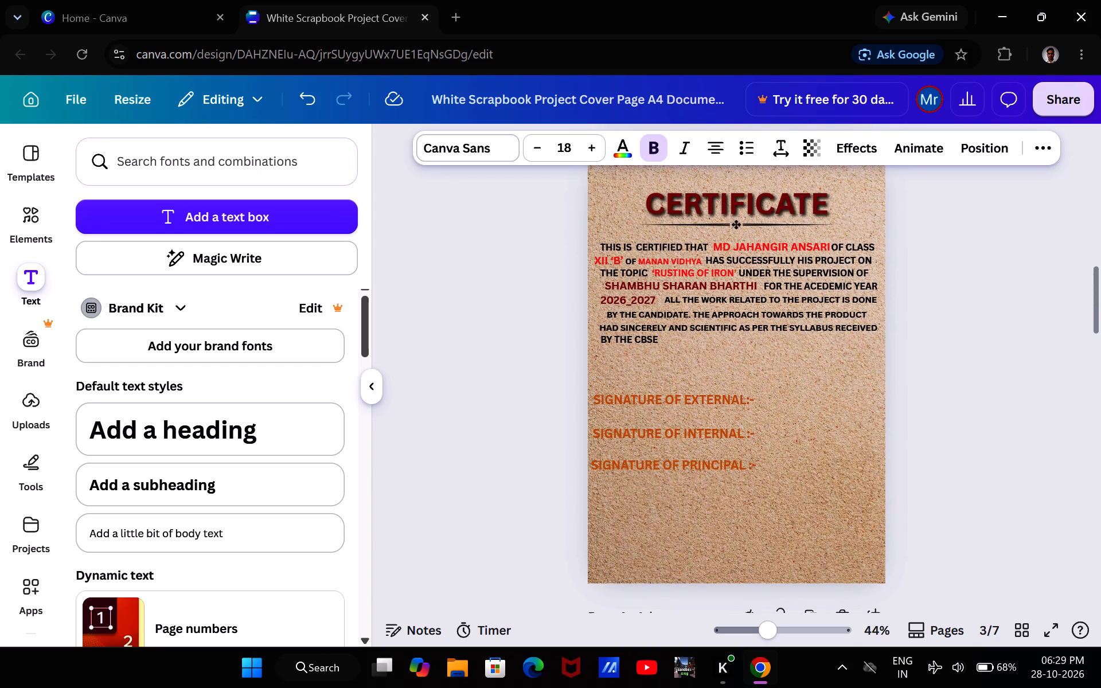
scroll(884, 249, down, 1)
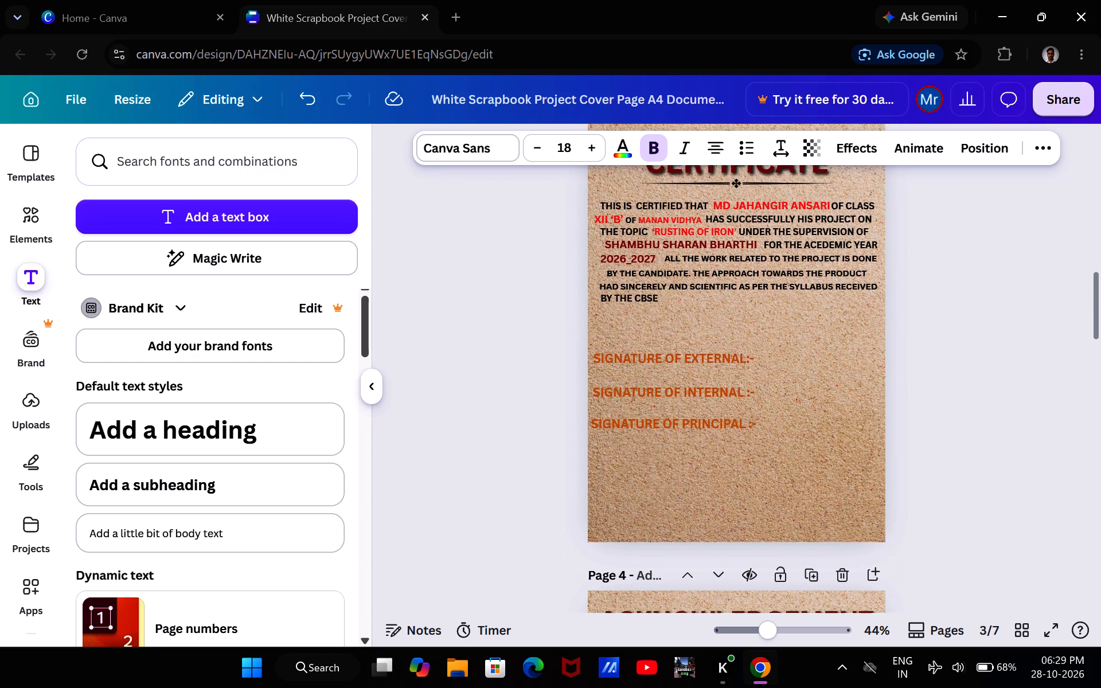
scroll(884, 249, down, 1)
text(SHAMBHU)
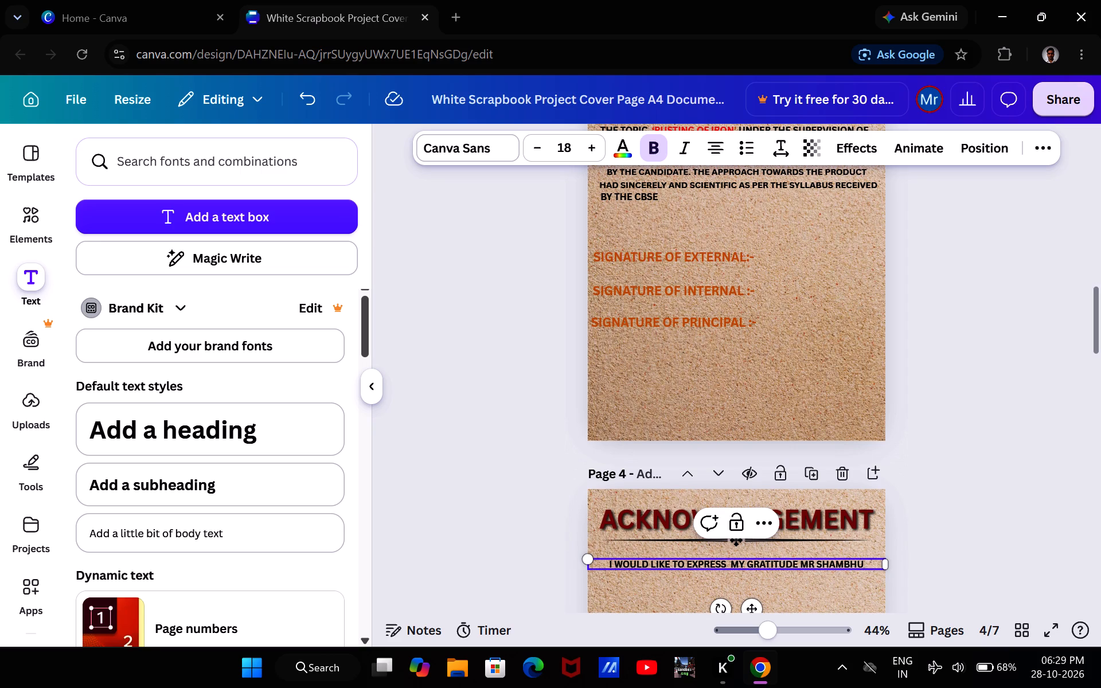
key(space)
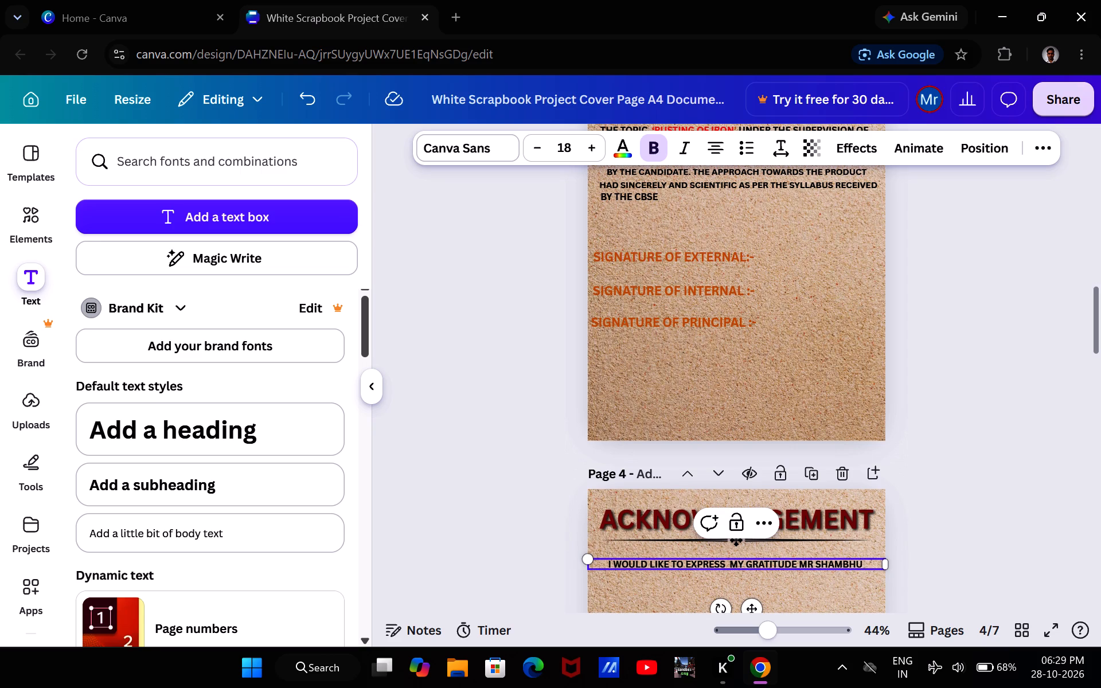
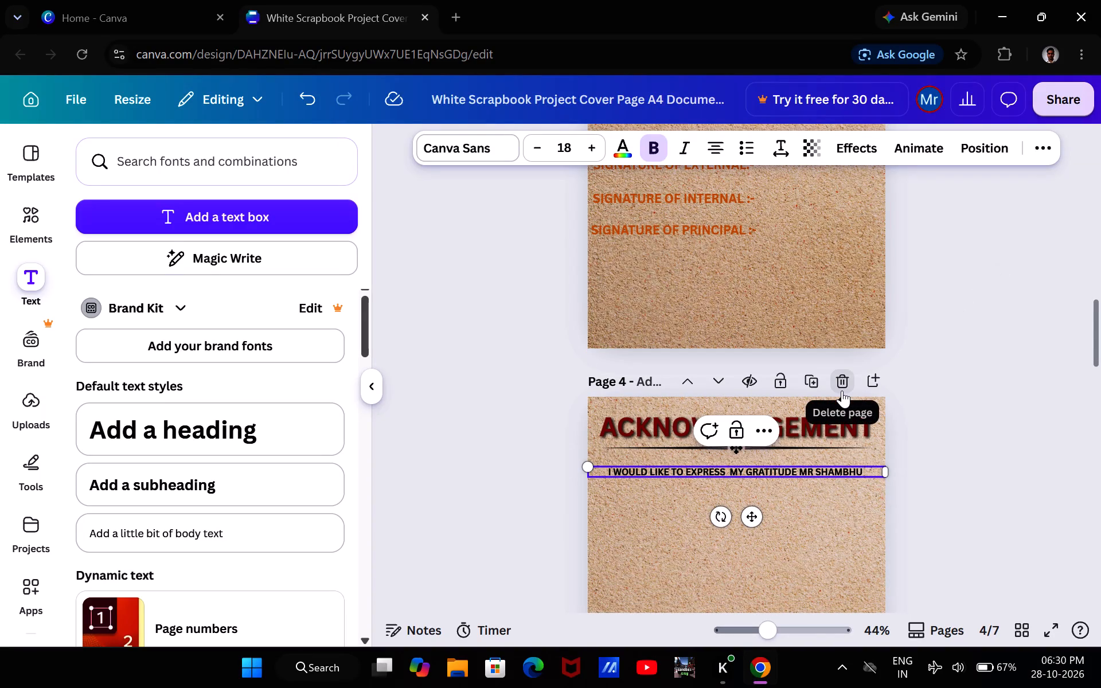
Append the supervisor's middle name, spelled without an "H", after the first name in the acknowledgement line.
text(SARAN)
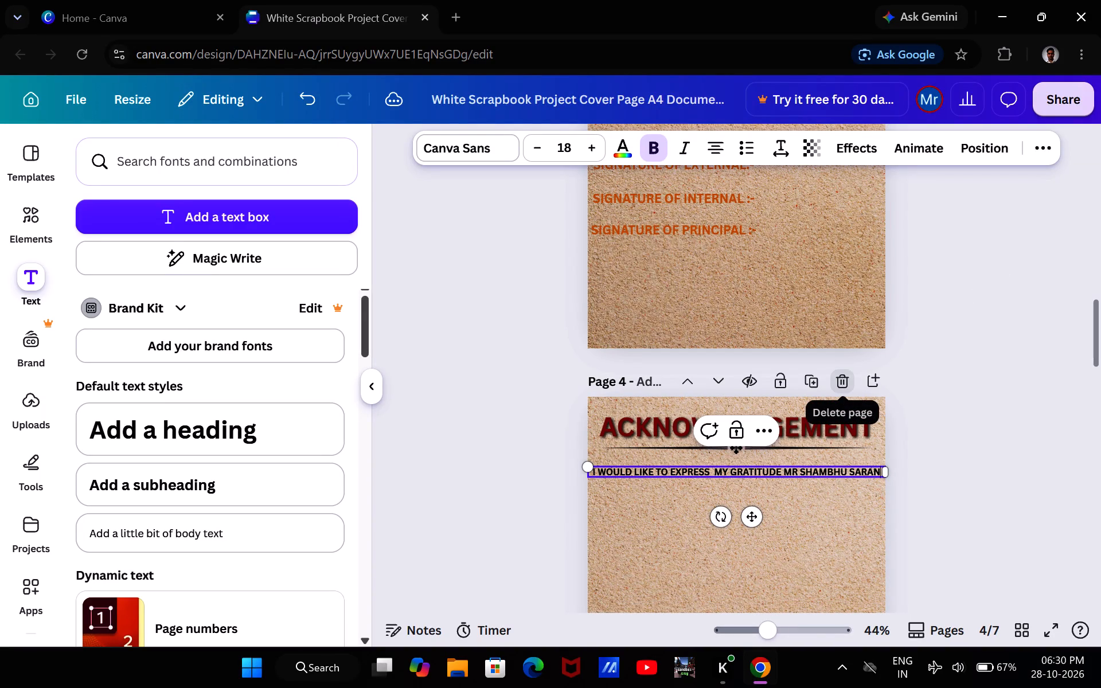
Remove the "H" from the supervisor's middle name in the Certificate page text.
scroll(842, 390, up, 2)
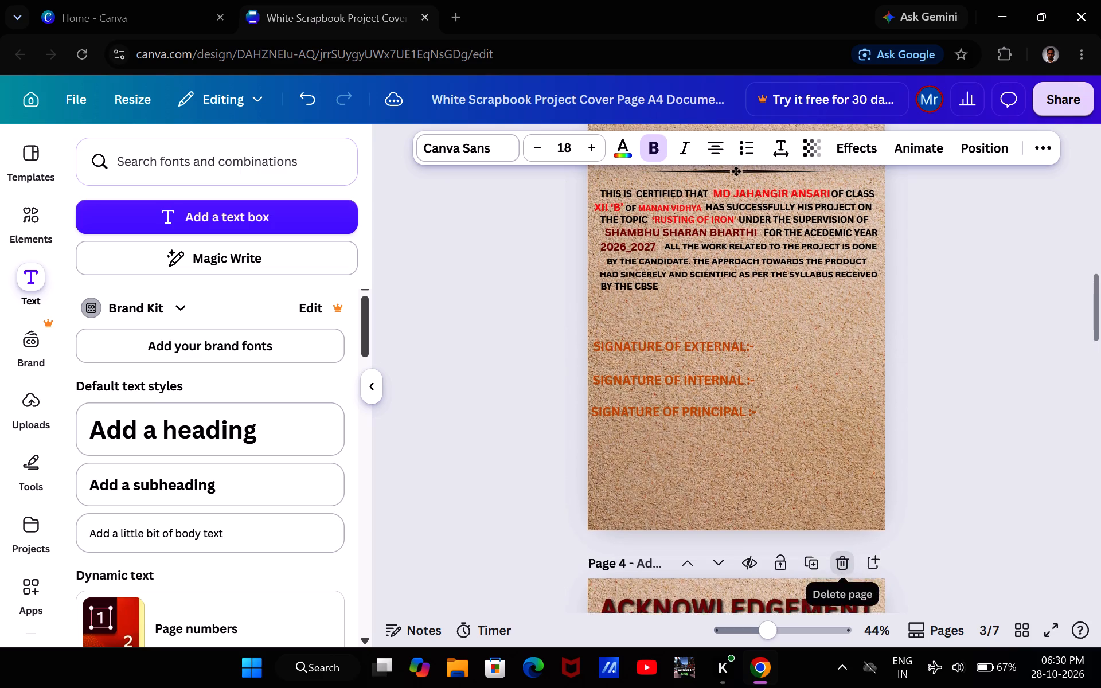
scroll(842, 390, up, 1)
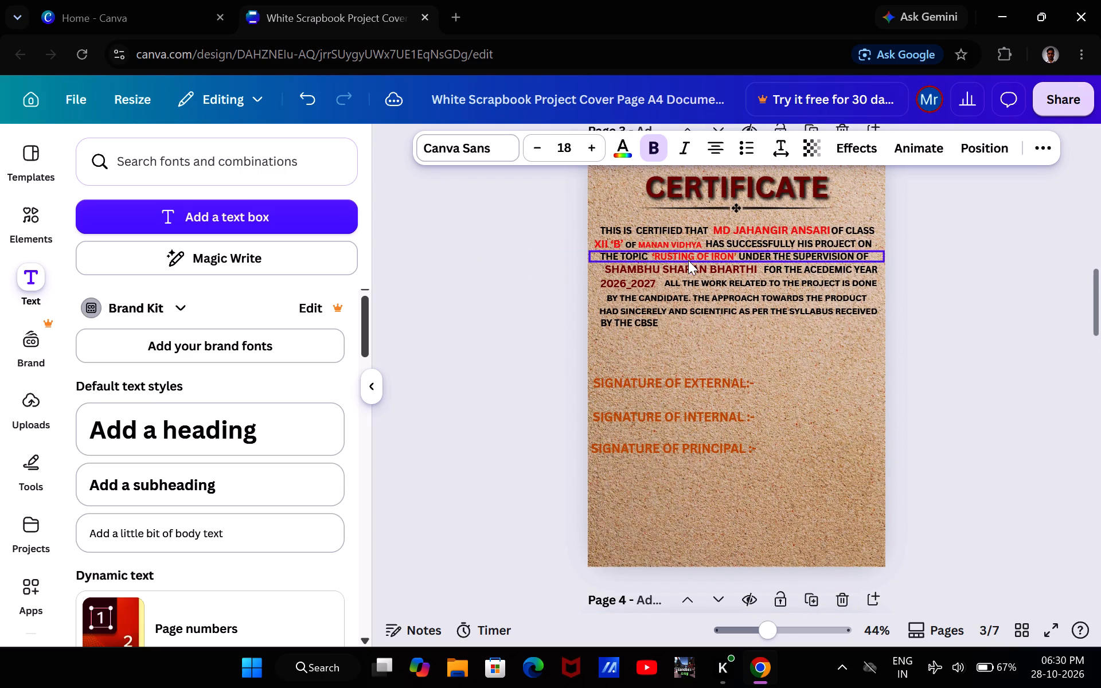
click(686, 265)
click(702, 266)
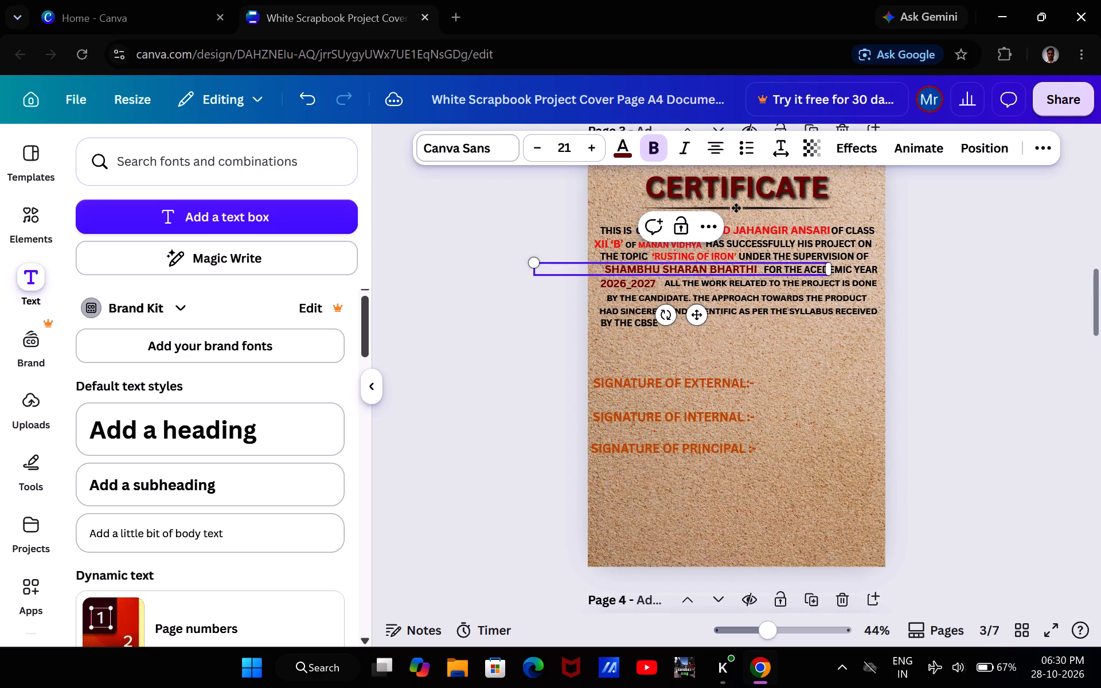
key(BackSpace)
key(BackSpace)
key(BackSpace)
key(BackSpace)
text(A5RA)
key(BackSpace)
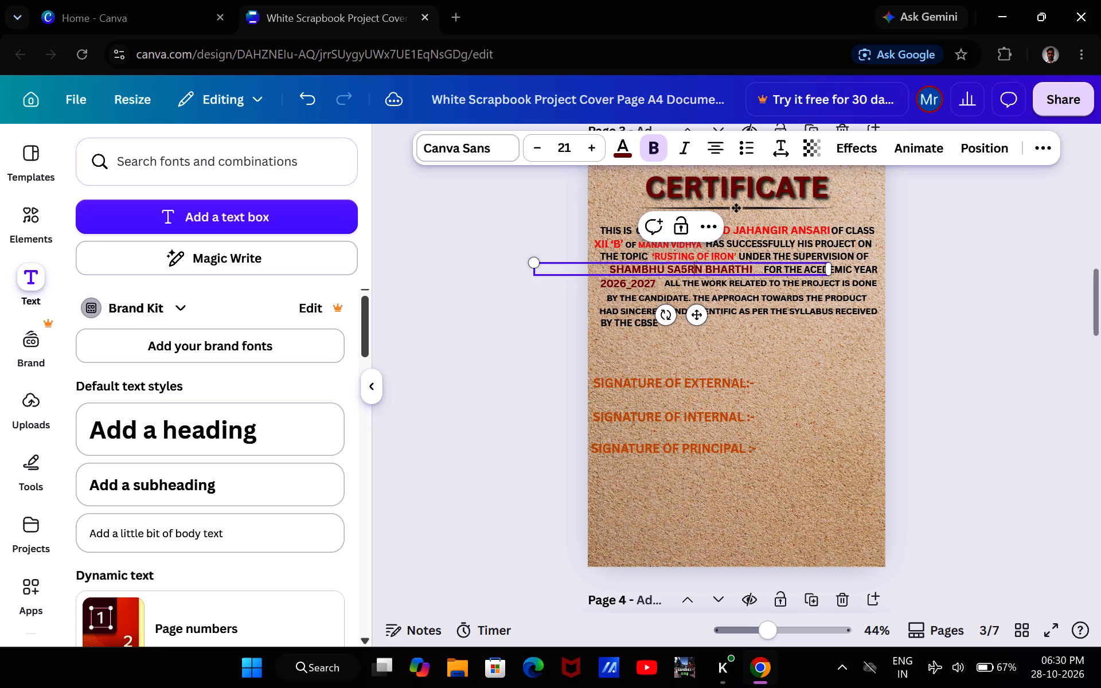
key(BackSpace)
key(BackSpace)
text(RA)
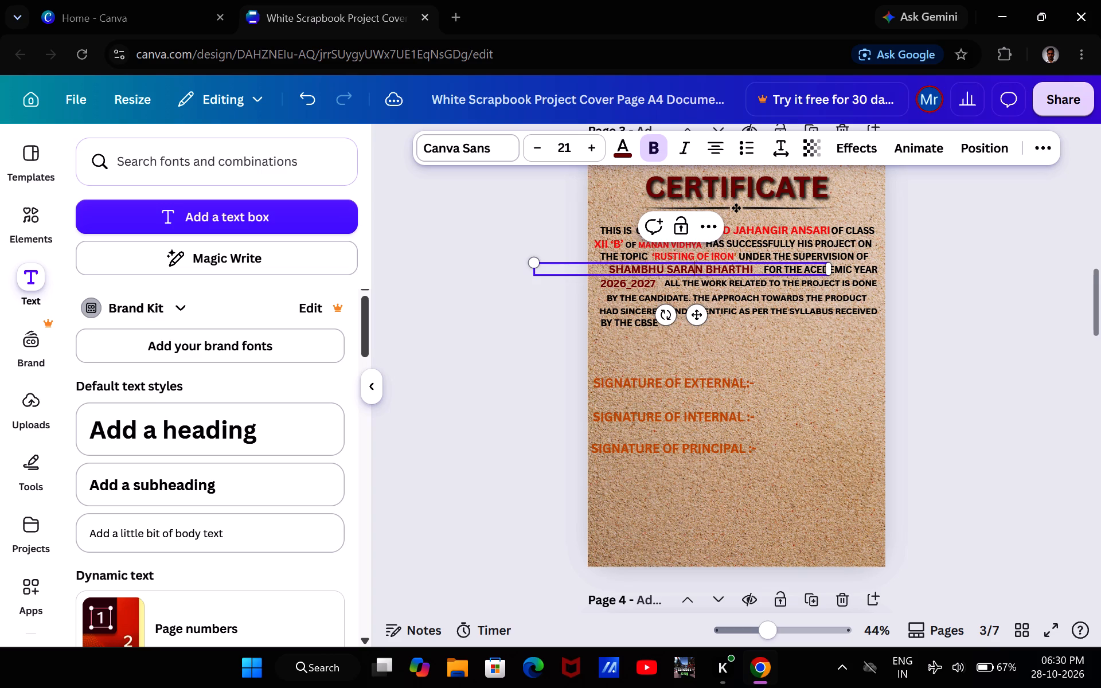
click(922, 334)
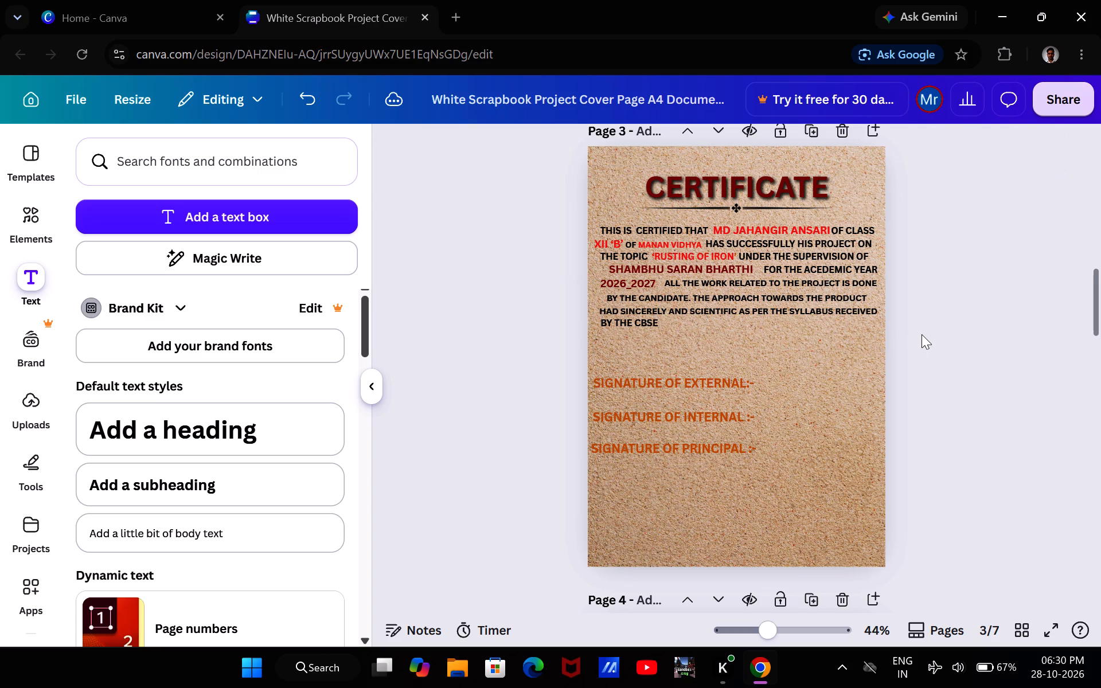
Move the supervisor's name on the Certificate page slightly left so it starts level with "2026_2027" below it.
drag(739, 265, 734, 265)
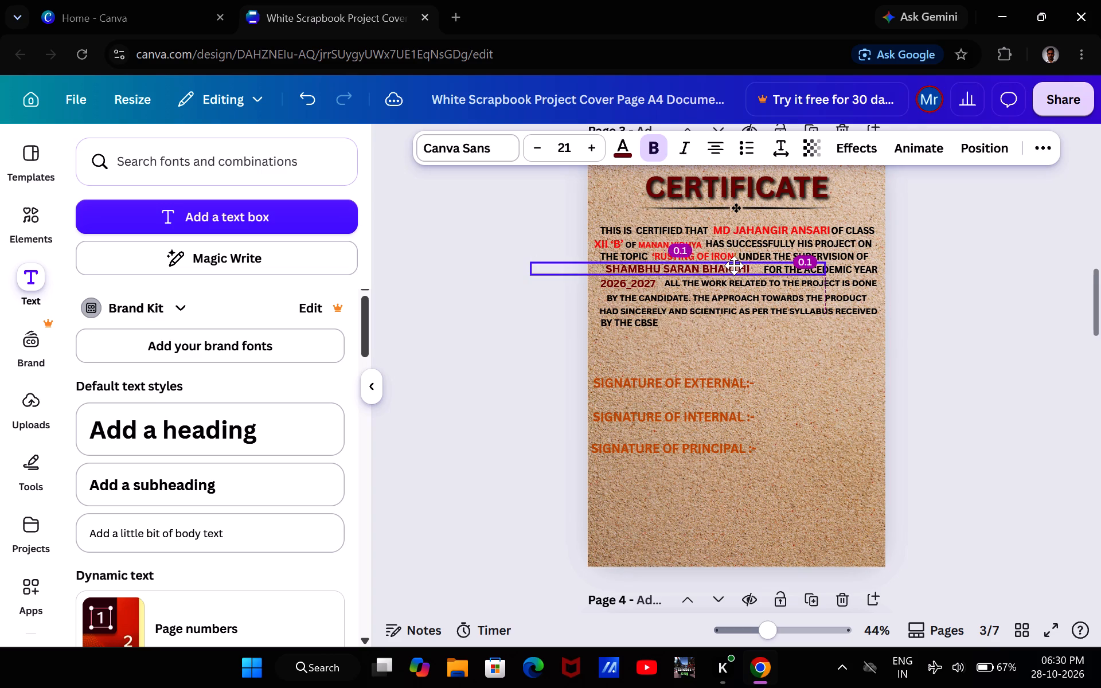
drag(734, 265, 729, 266)
Move "FOR THE ACEDEMIC YEAR" on the Certificate page left to narrow the gap after the supervisor's name.
drag(908, 261, 865, 267)
click(865, 267)
double_click(865, 267)
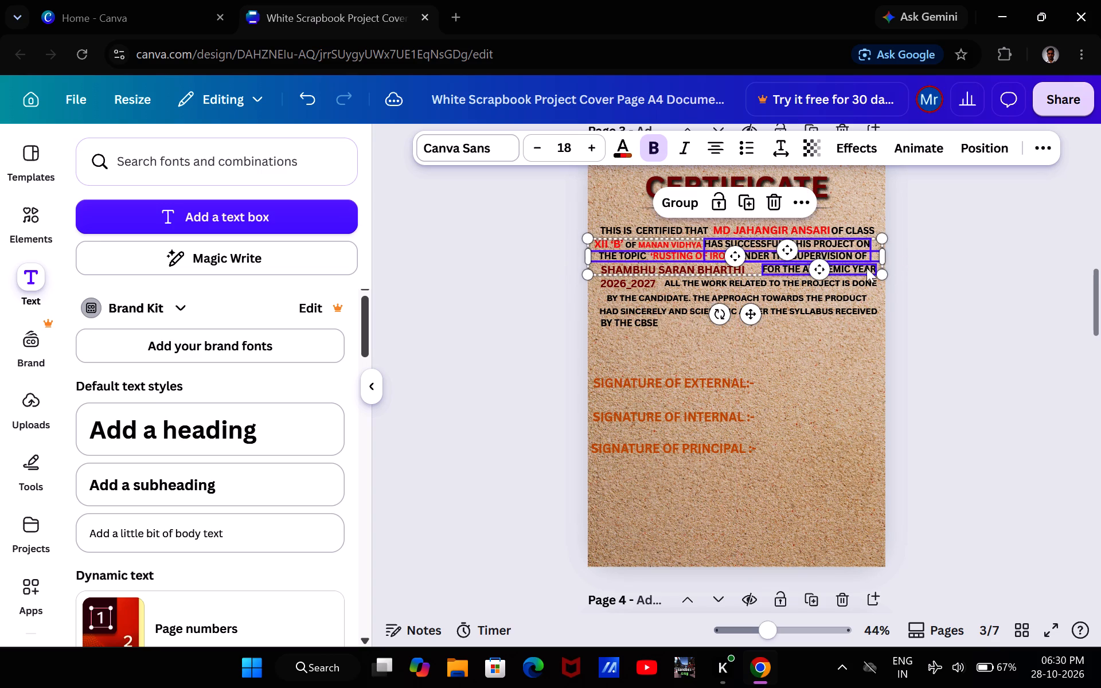
click(932, 296)
drag(864, 271, 848, 271)
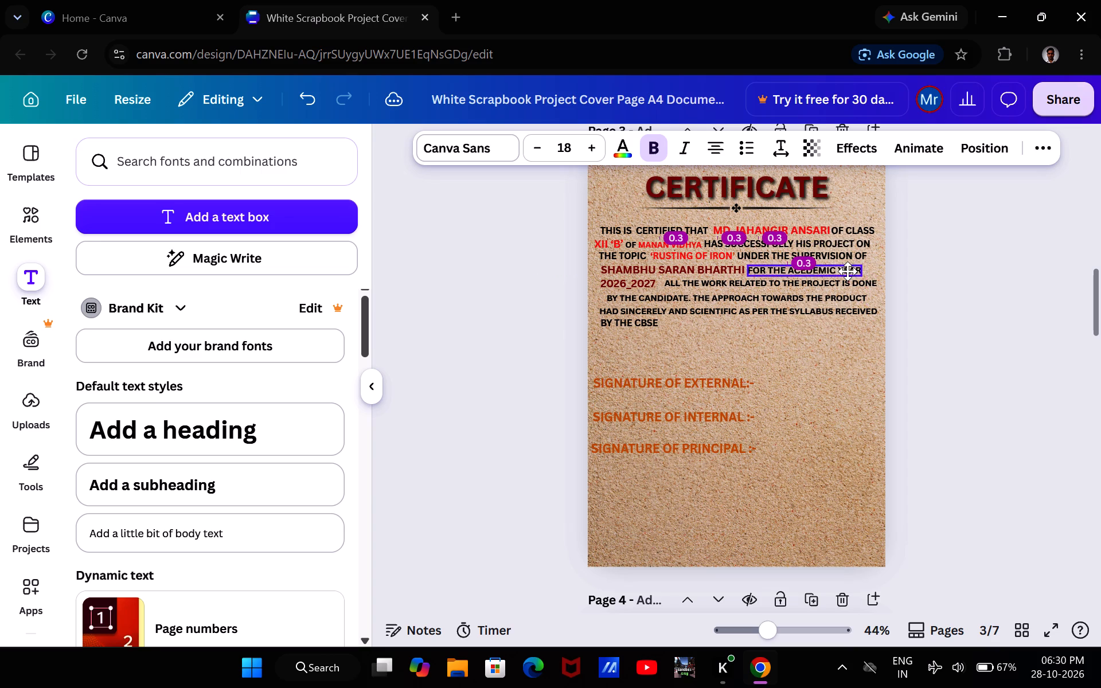
drag(848, 271, 850, 272)
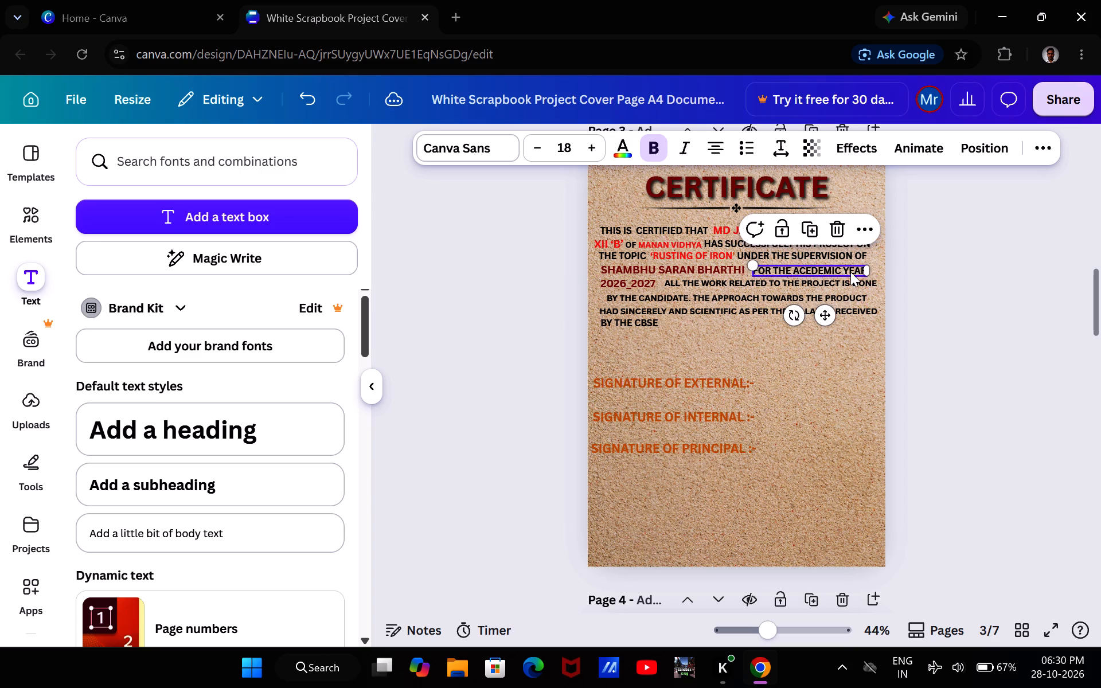
click(928, 272)
Add a subheading text line directly below the acknowledgement line on page 4, with font size 18.
scroll(928, 272, down, 1)
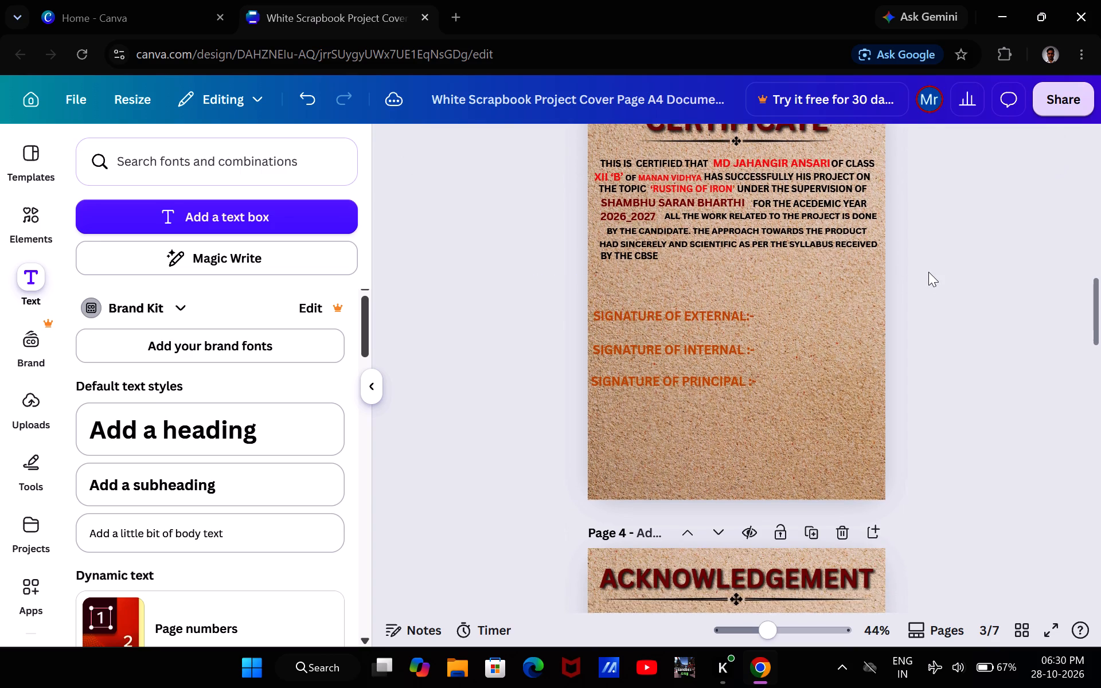
scroll(928, 272, down, 4)
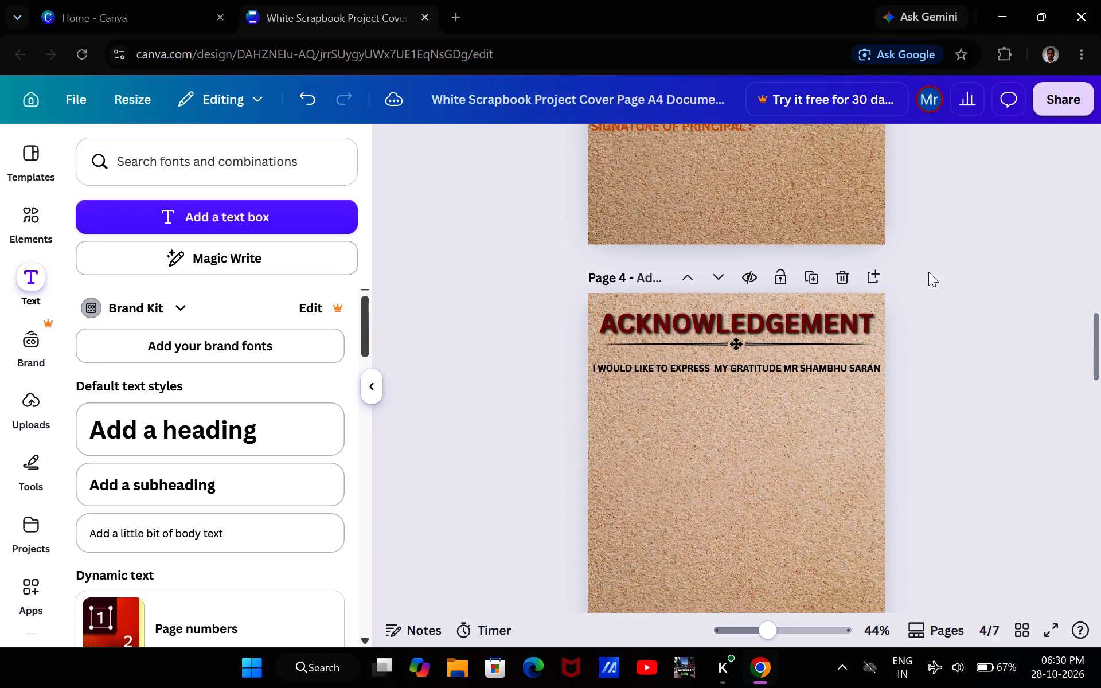
scroll(928, 272, down, 2)
scroll(928, 272, up, 2)
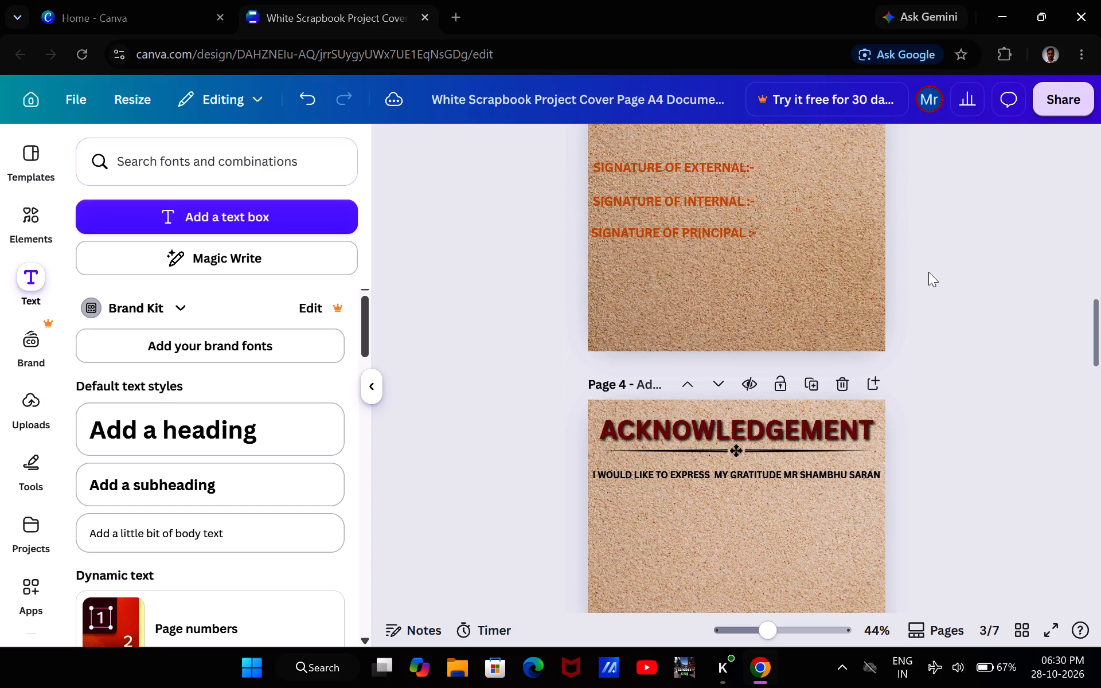
scroll(928, 272, up, 2)
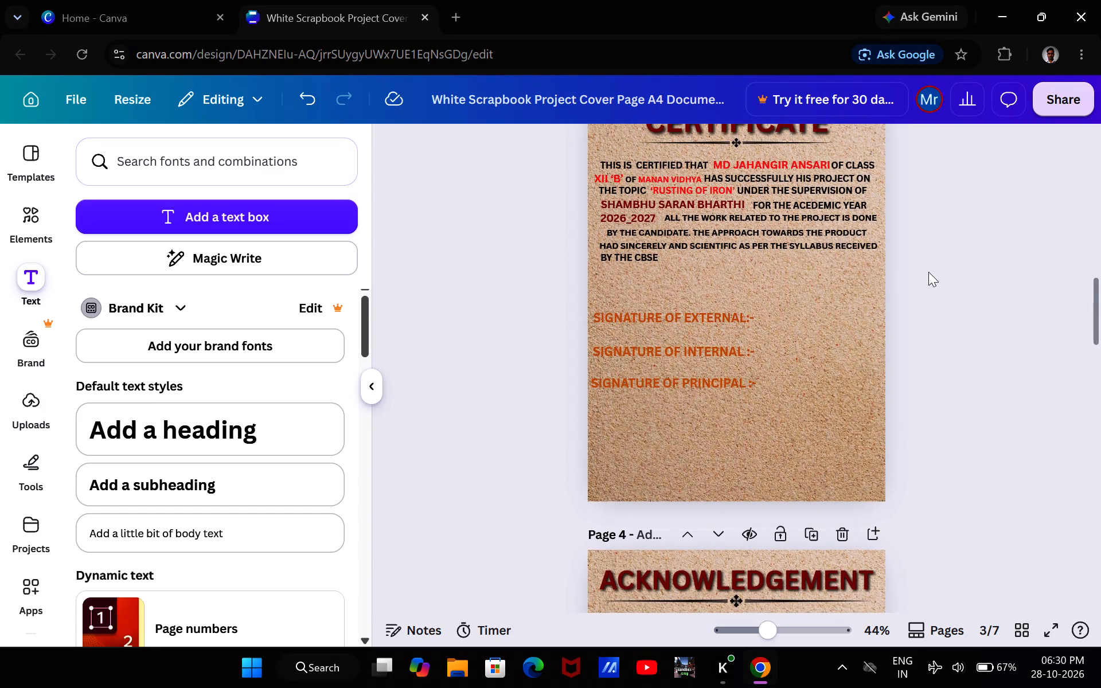
scroll(928, 272, down, 1)
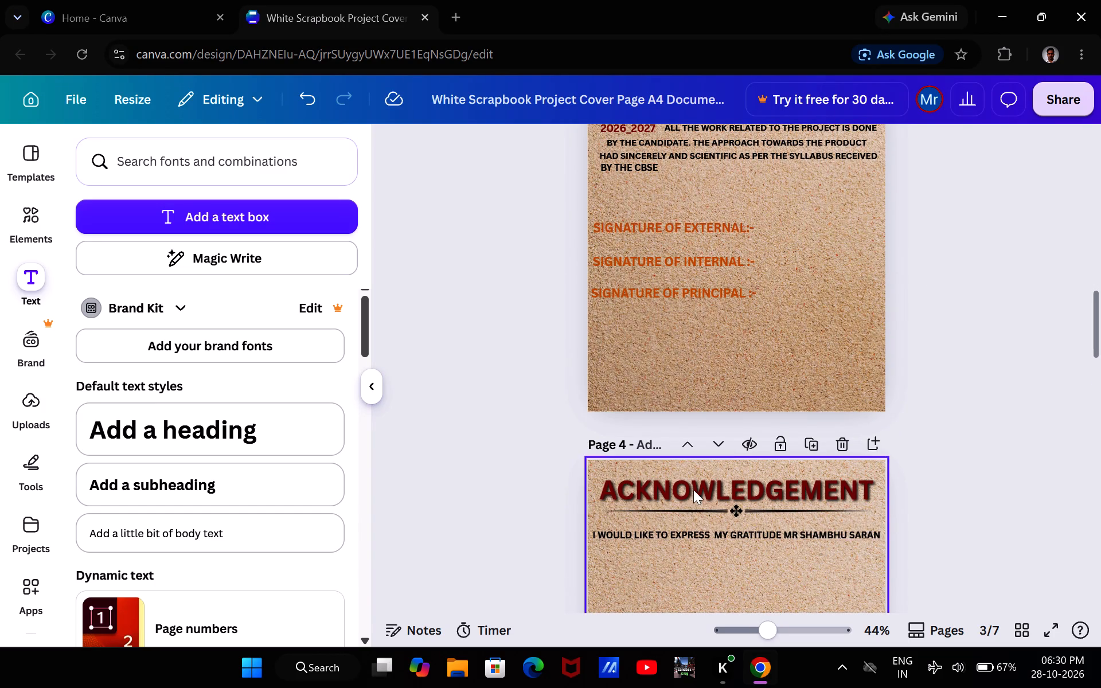
click(763, 535)
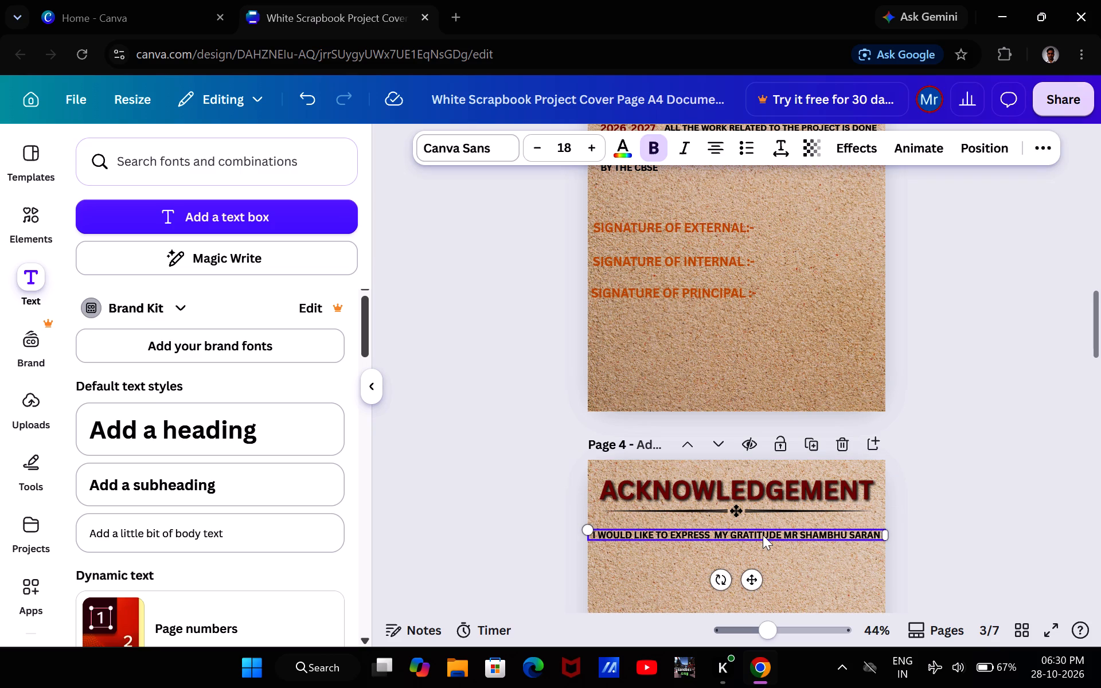
click(275, 483)
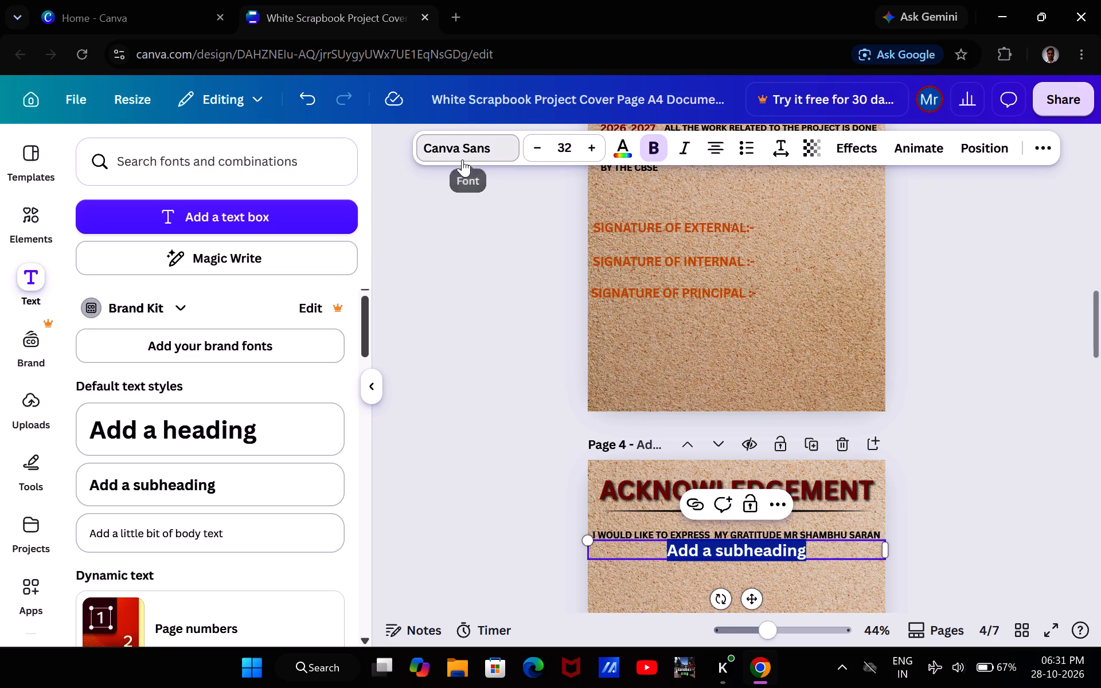
click(572, 140)
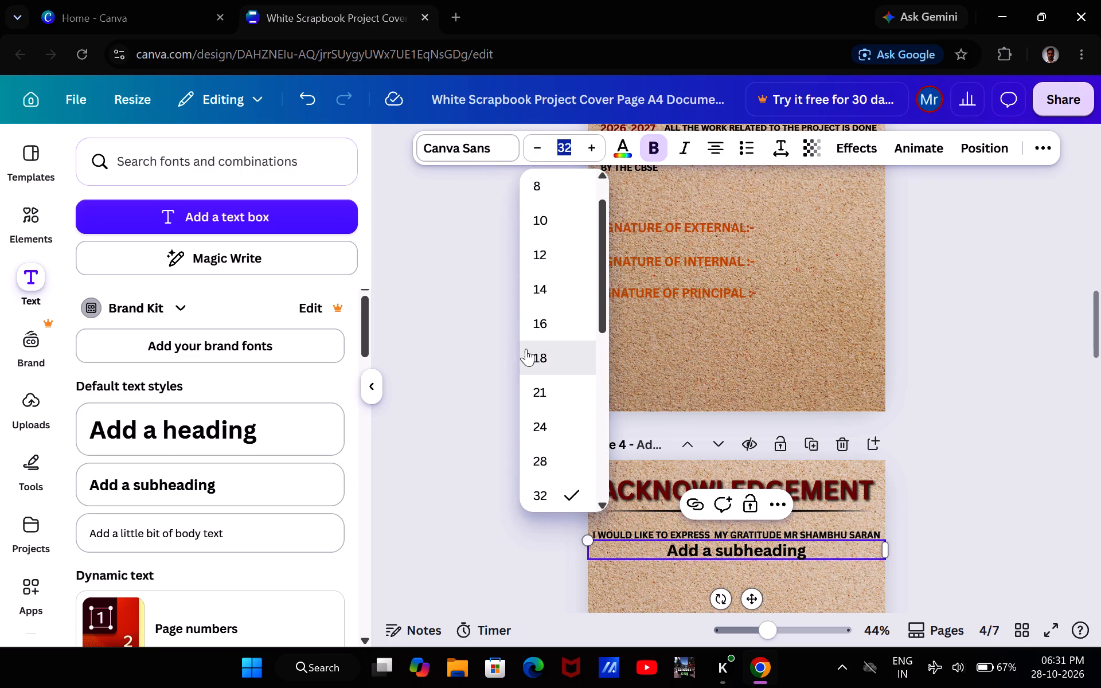
click(538, 350)
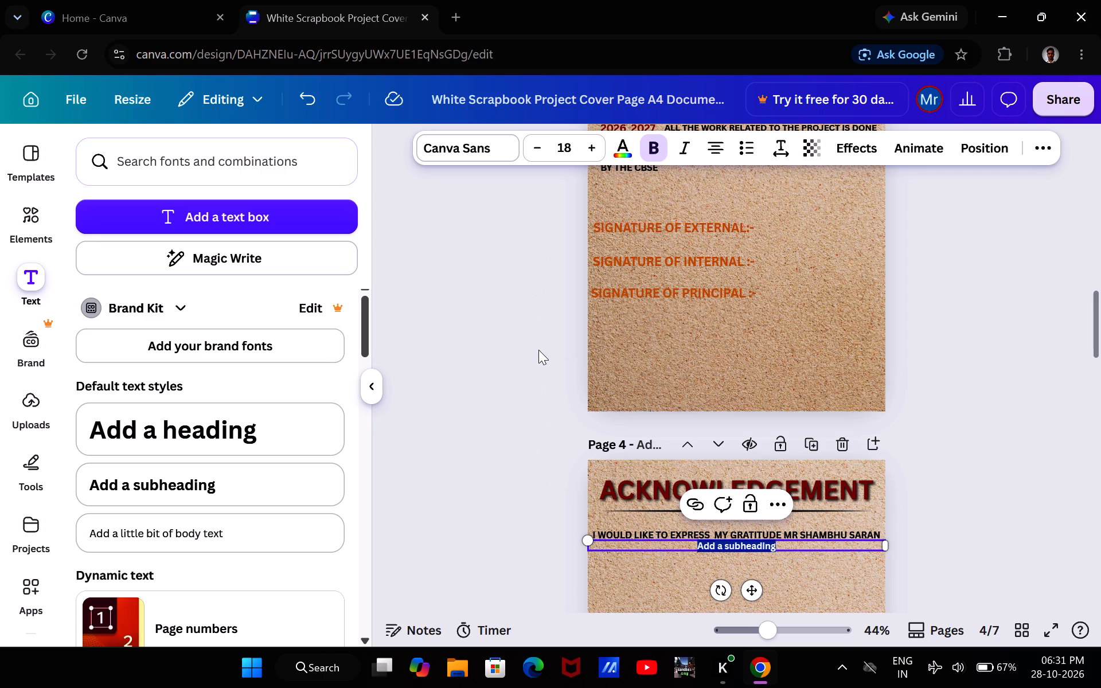
Replace the placeholder with the supervisor's surname, spelled without the second "H", followed by "OUR HUMBLE CHEMISTRY TEACHER".
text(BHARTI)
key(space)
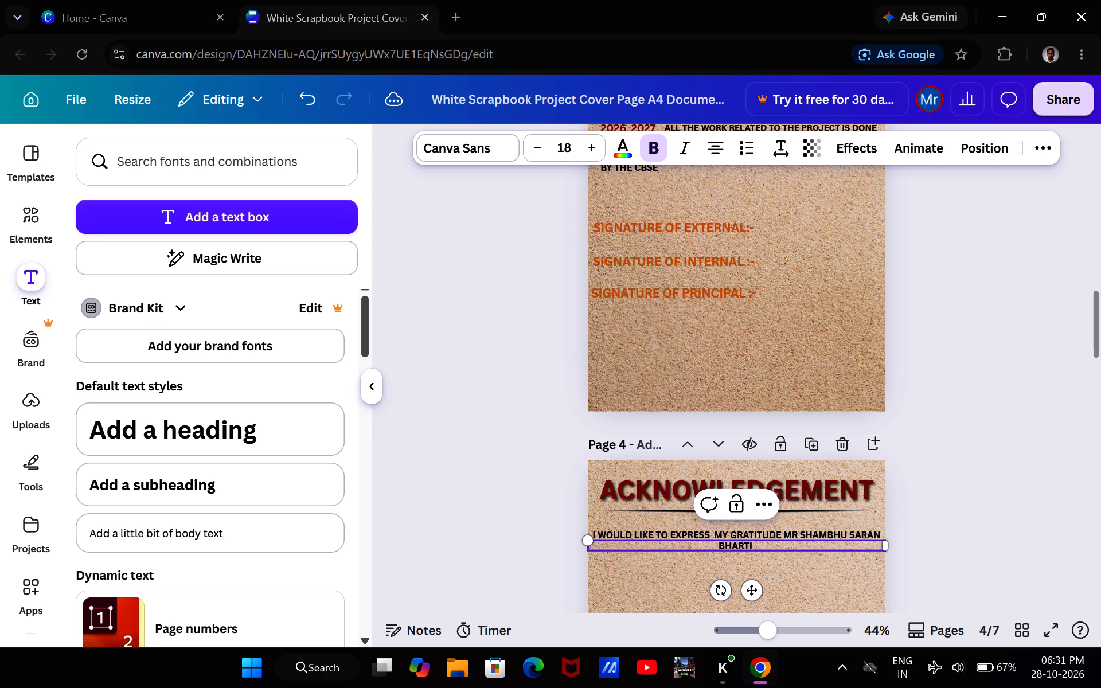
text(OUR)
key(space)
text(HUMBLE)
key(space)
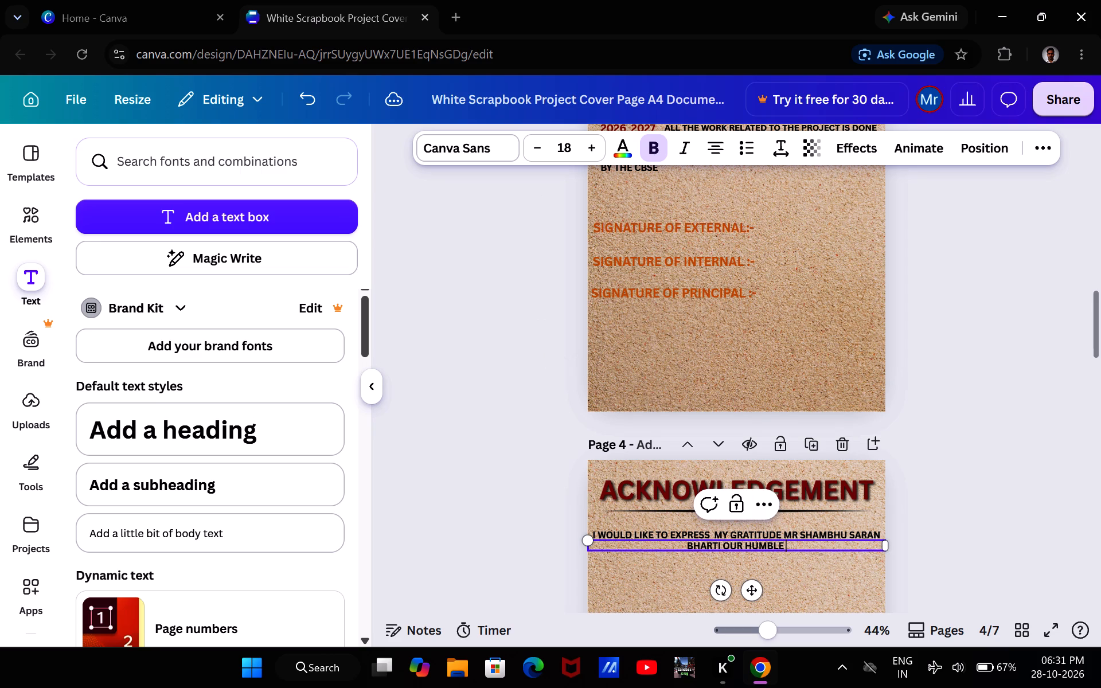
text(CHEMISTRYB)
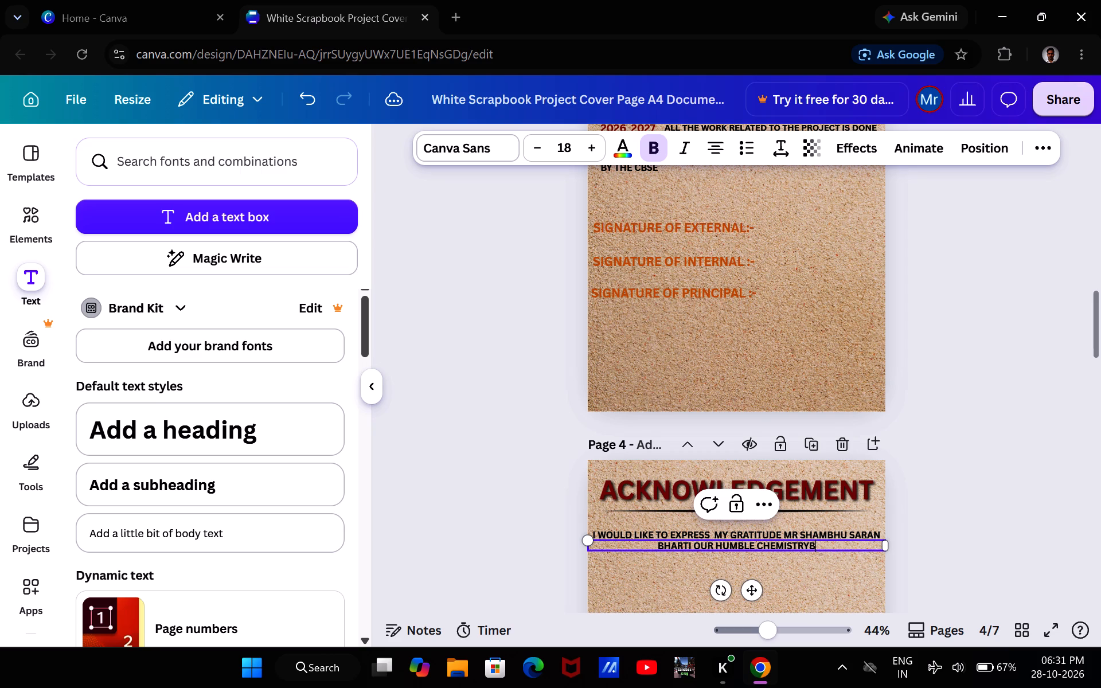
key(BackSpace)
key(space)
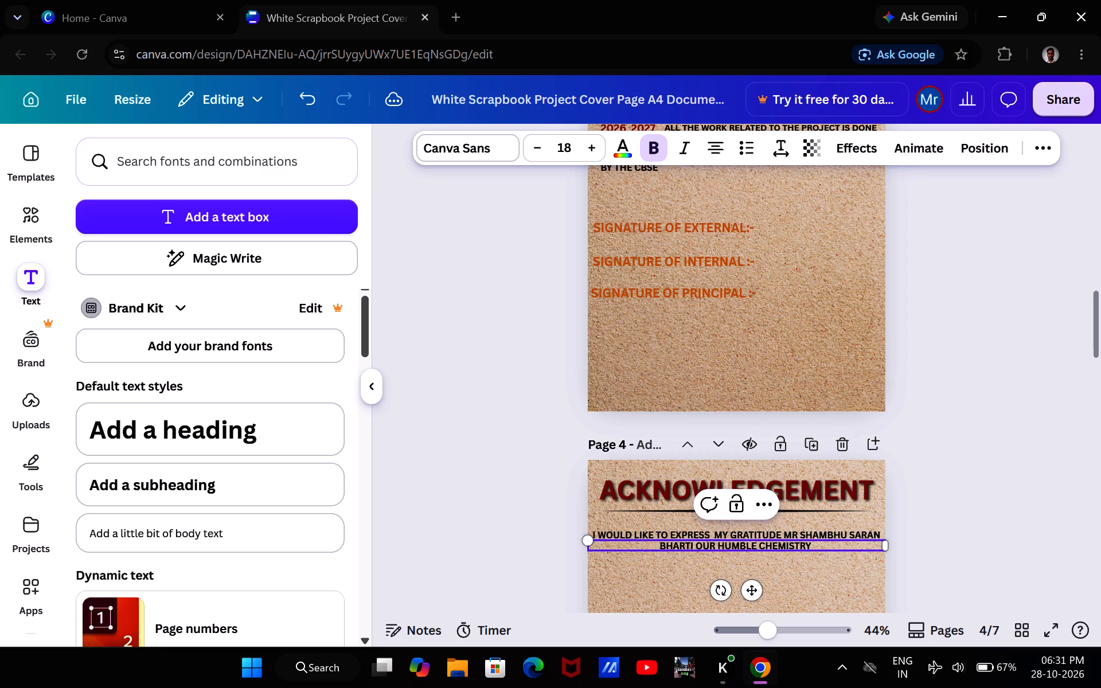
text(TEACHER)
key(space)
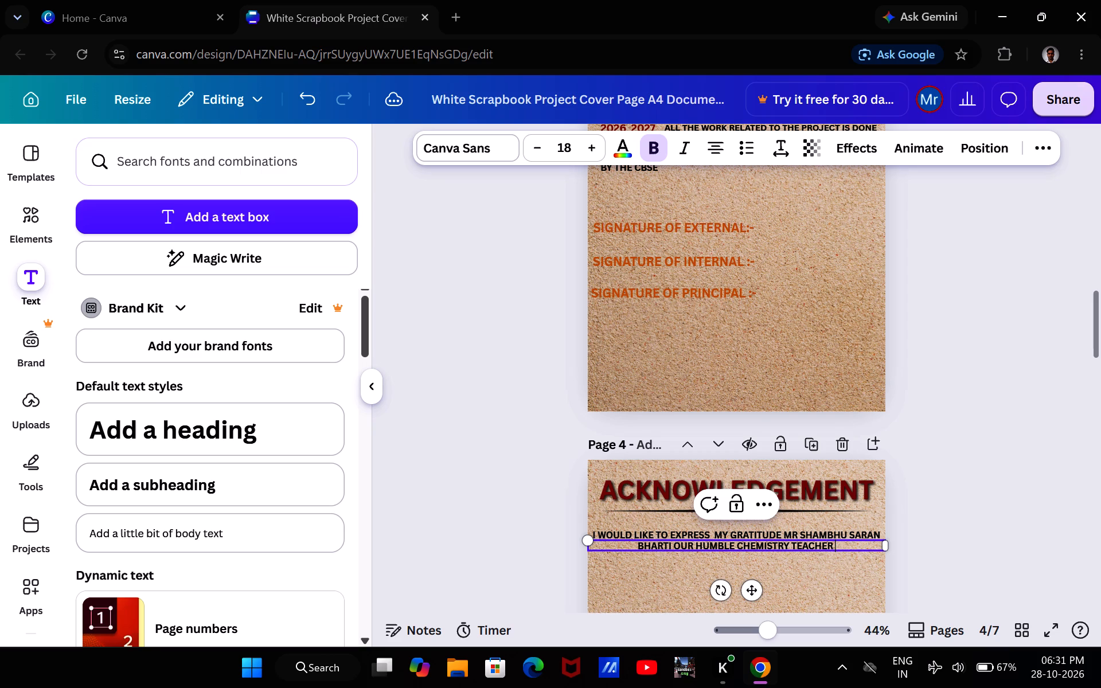
Continue the second acknowledgement line after "TEACHER" with ", WHO HELP AND".
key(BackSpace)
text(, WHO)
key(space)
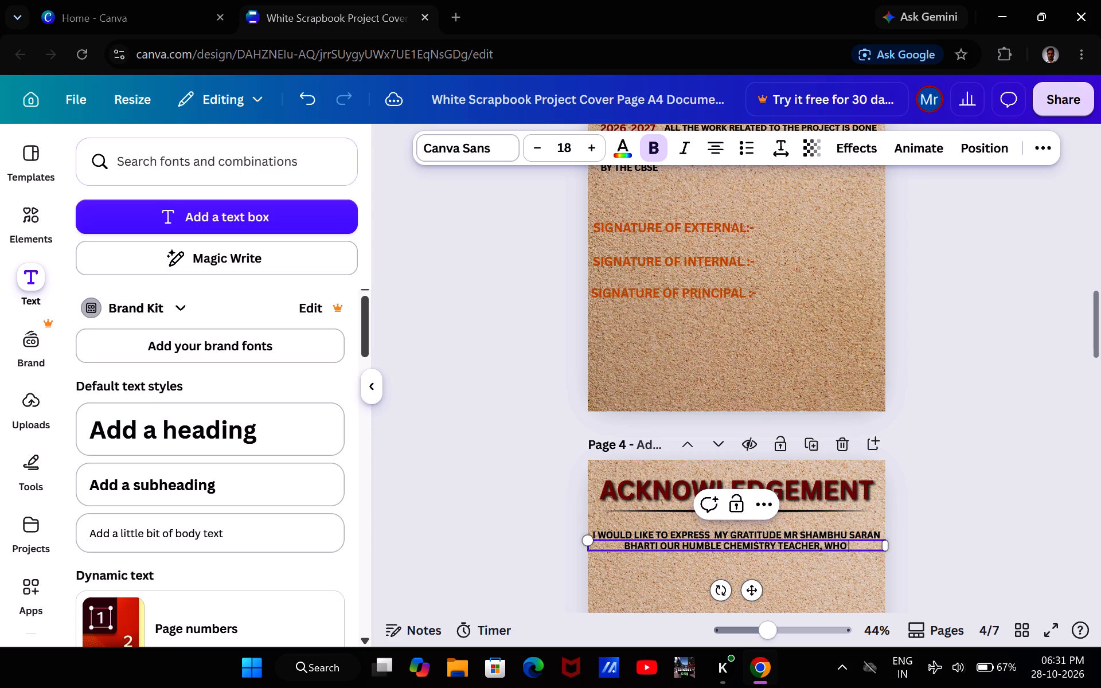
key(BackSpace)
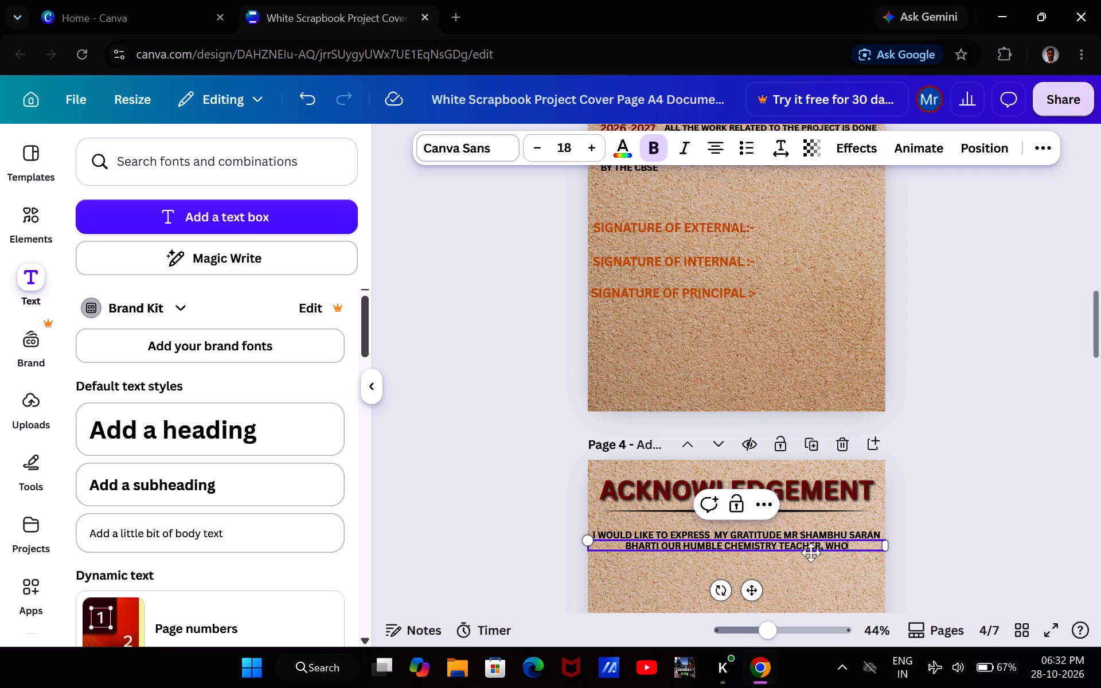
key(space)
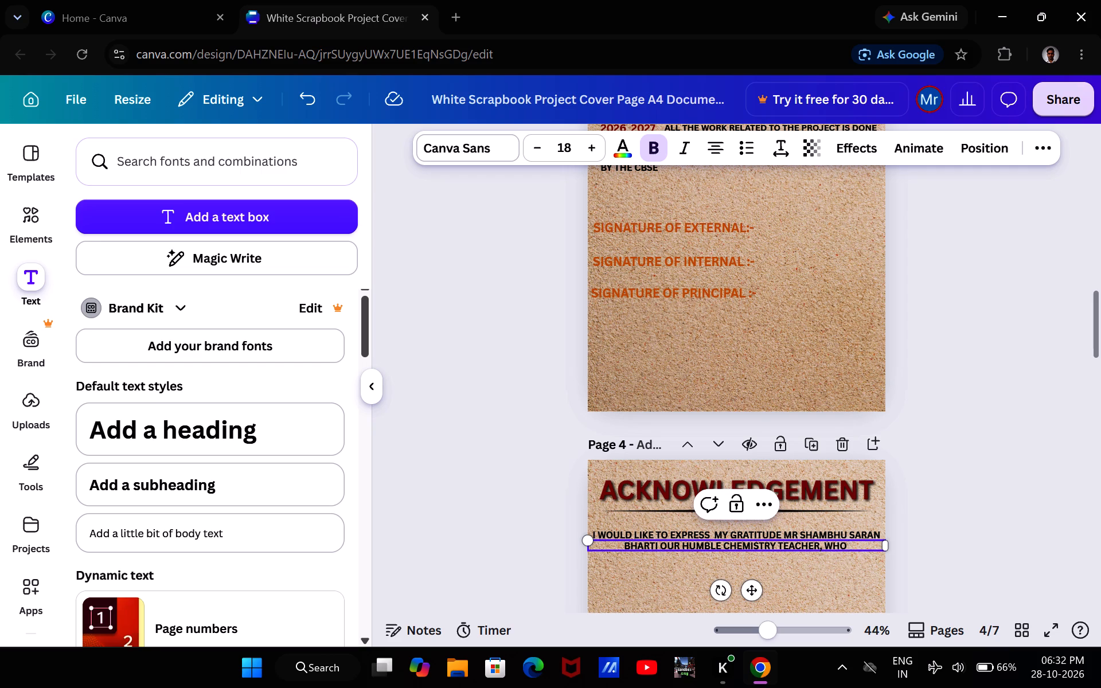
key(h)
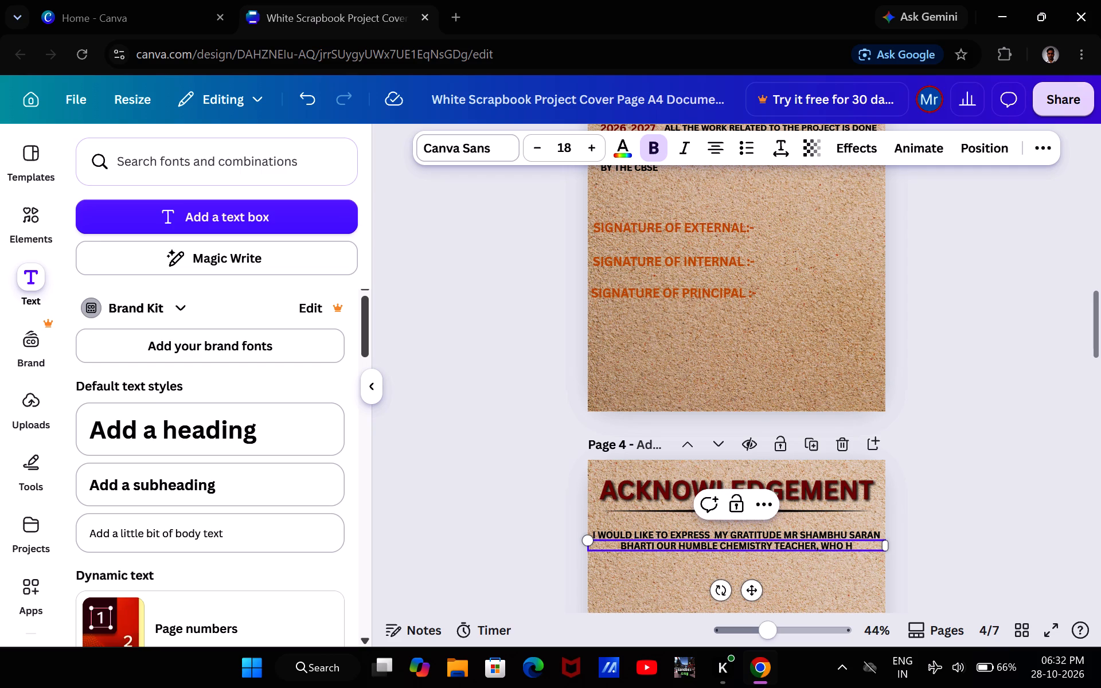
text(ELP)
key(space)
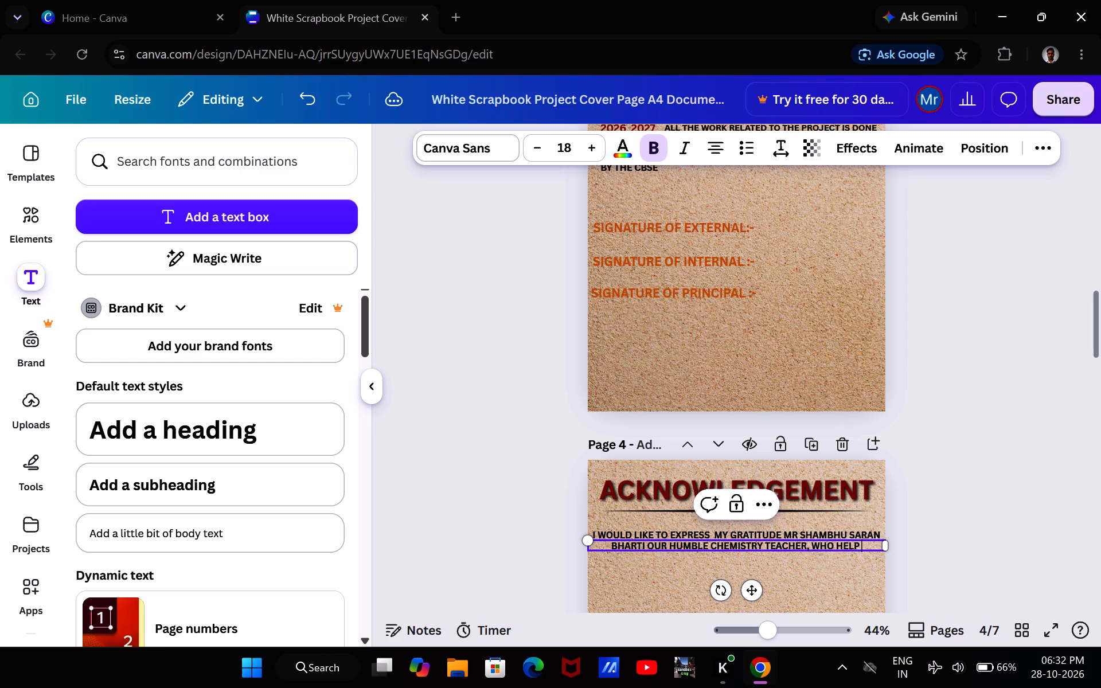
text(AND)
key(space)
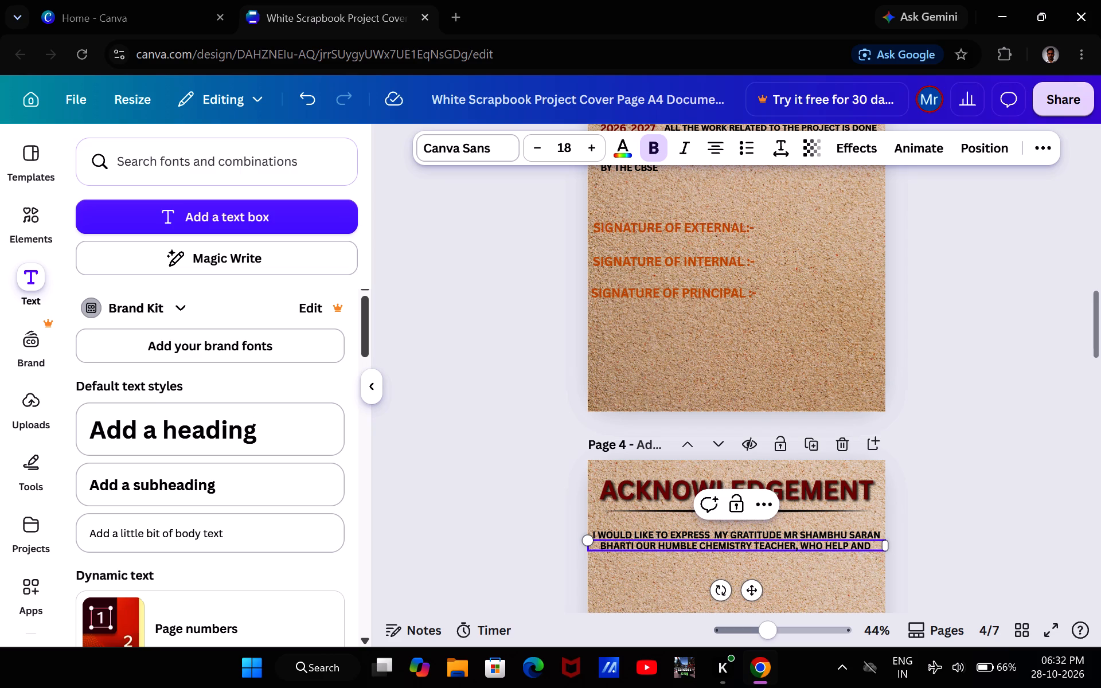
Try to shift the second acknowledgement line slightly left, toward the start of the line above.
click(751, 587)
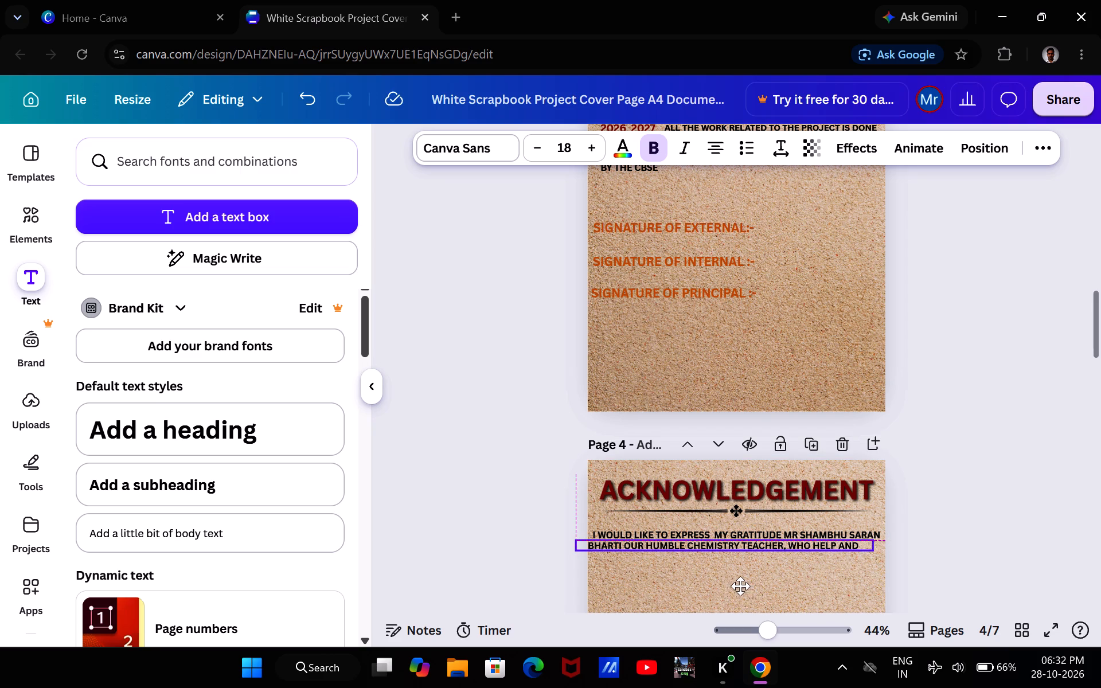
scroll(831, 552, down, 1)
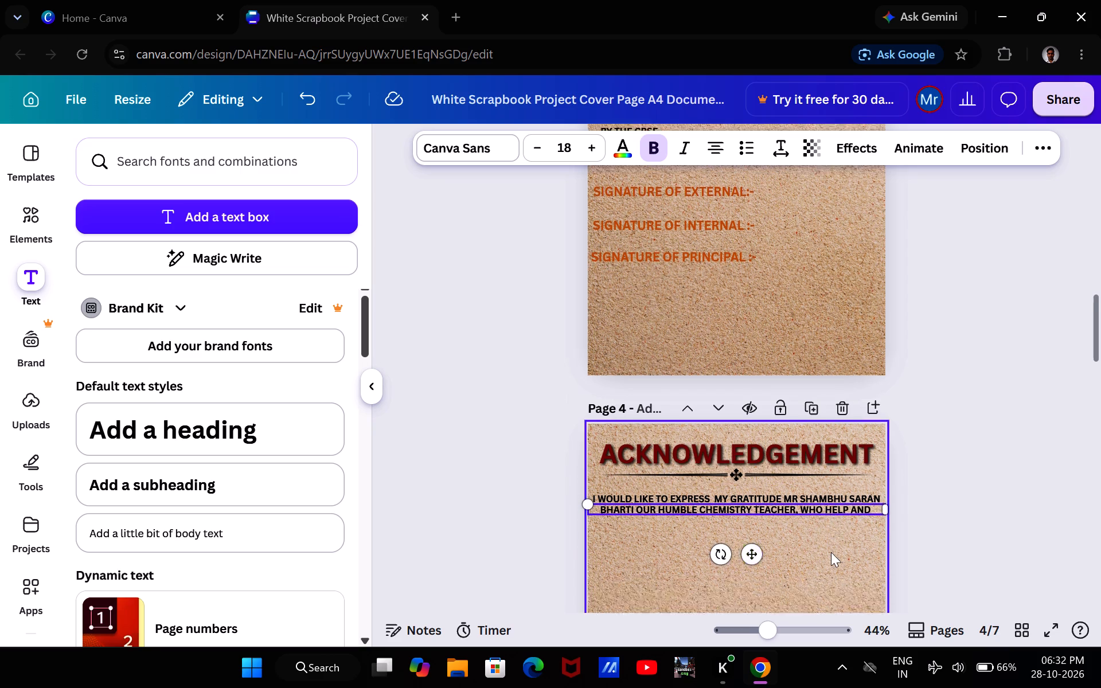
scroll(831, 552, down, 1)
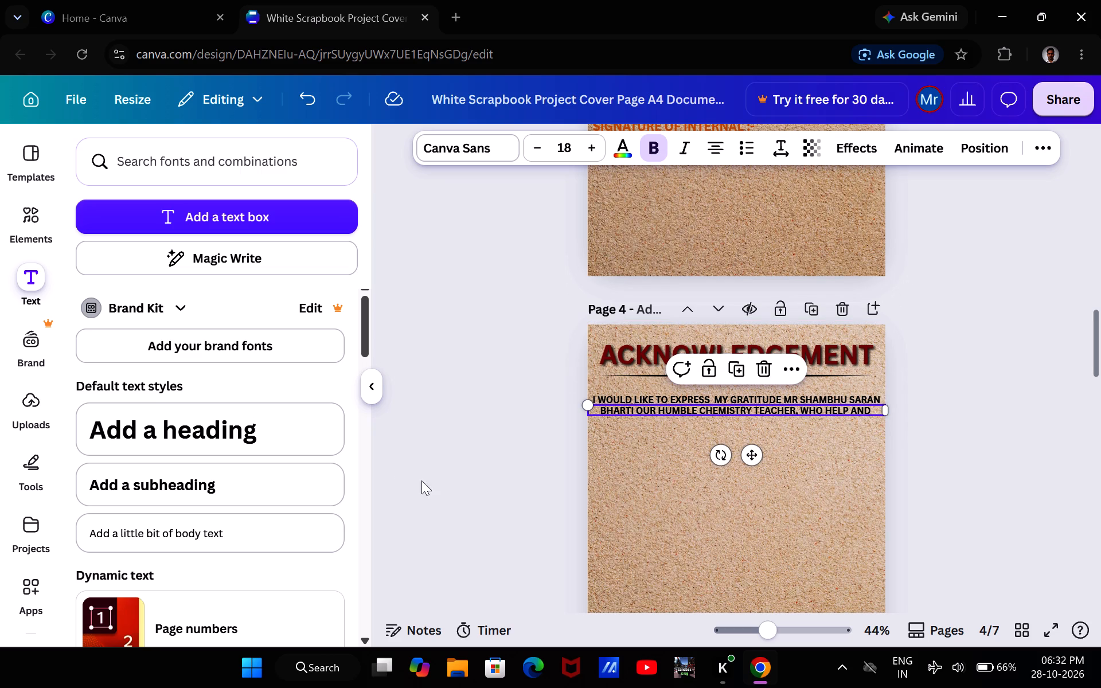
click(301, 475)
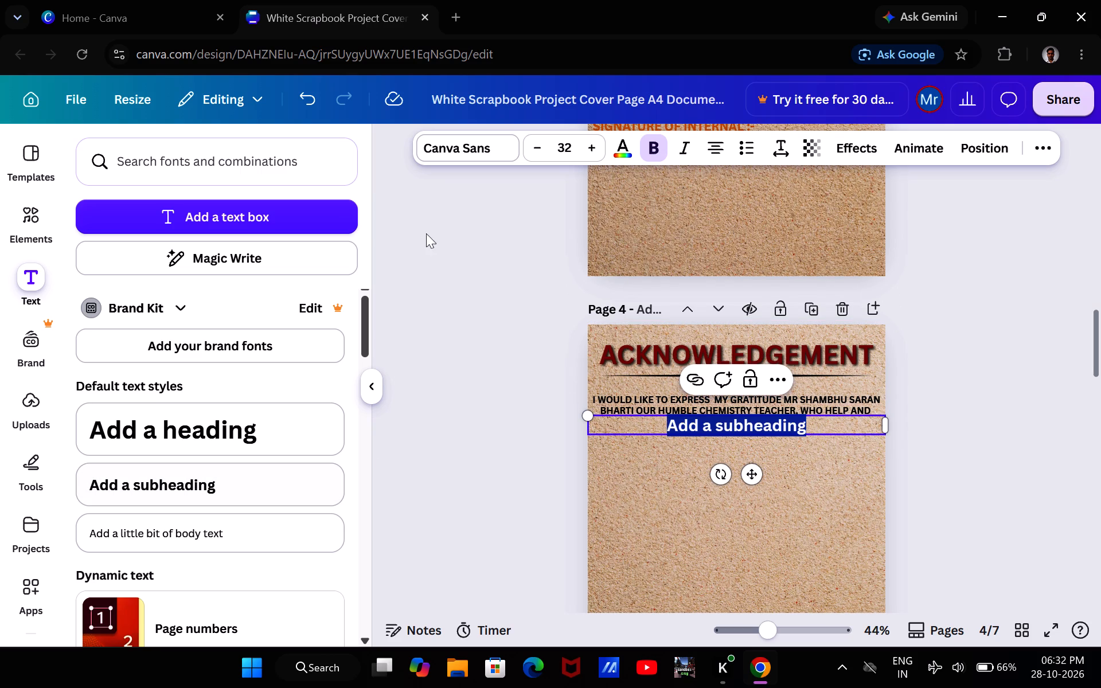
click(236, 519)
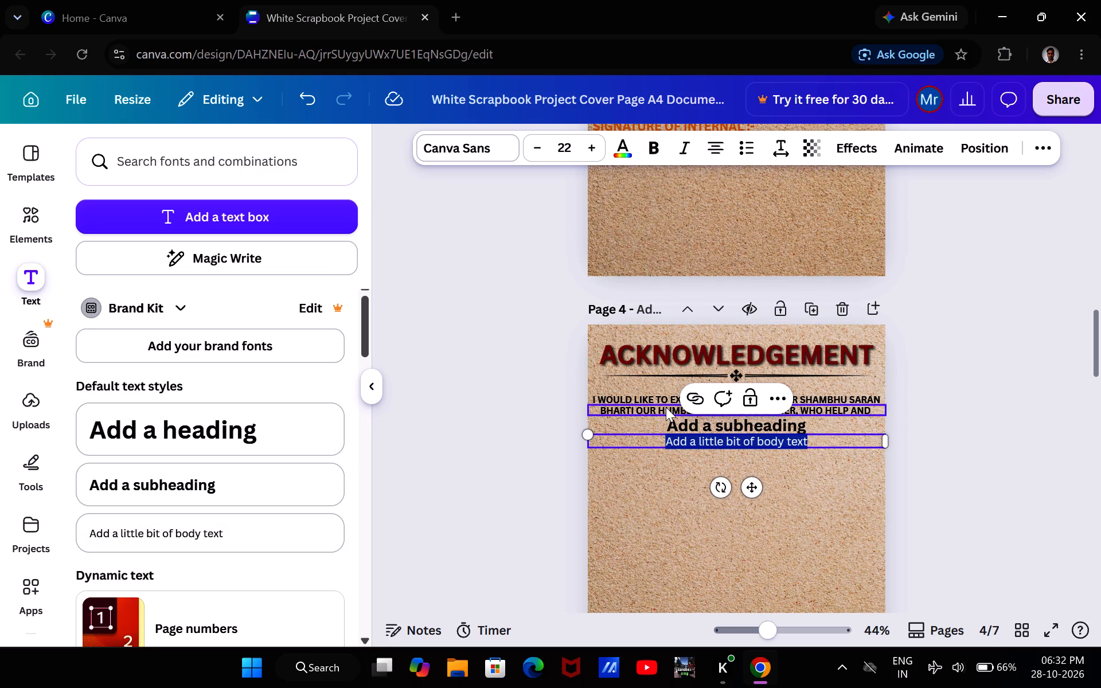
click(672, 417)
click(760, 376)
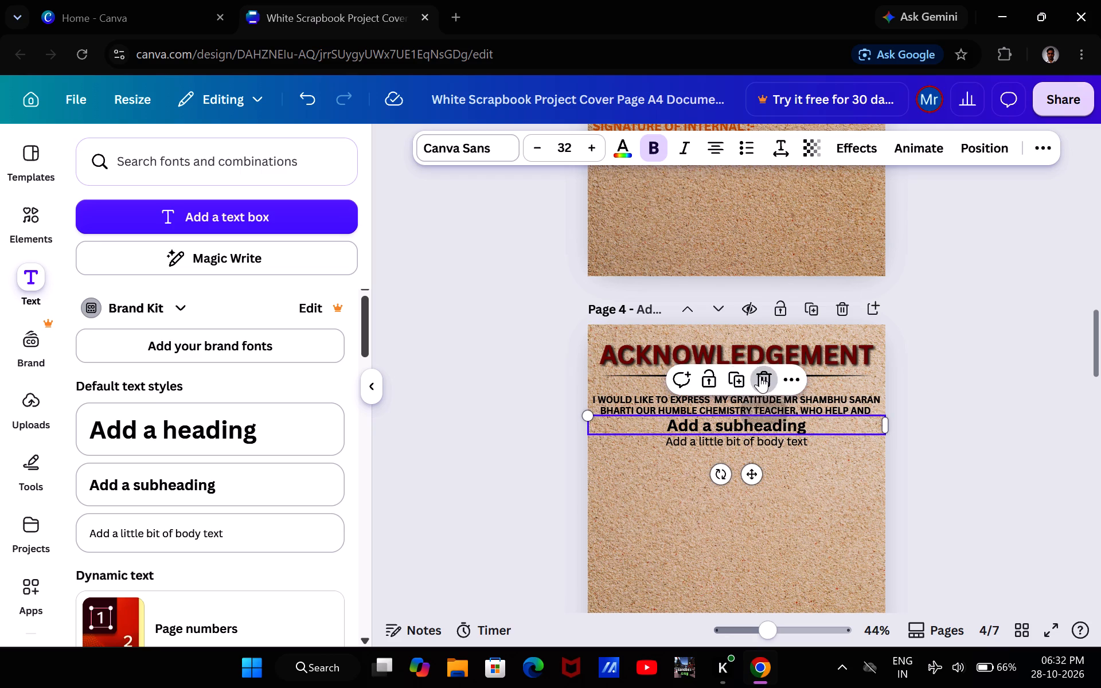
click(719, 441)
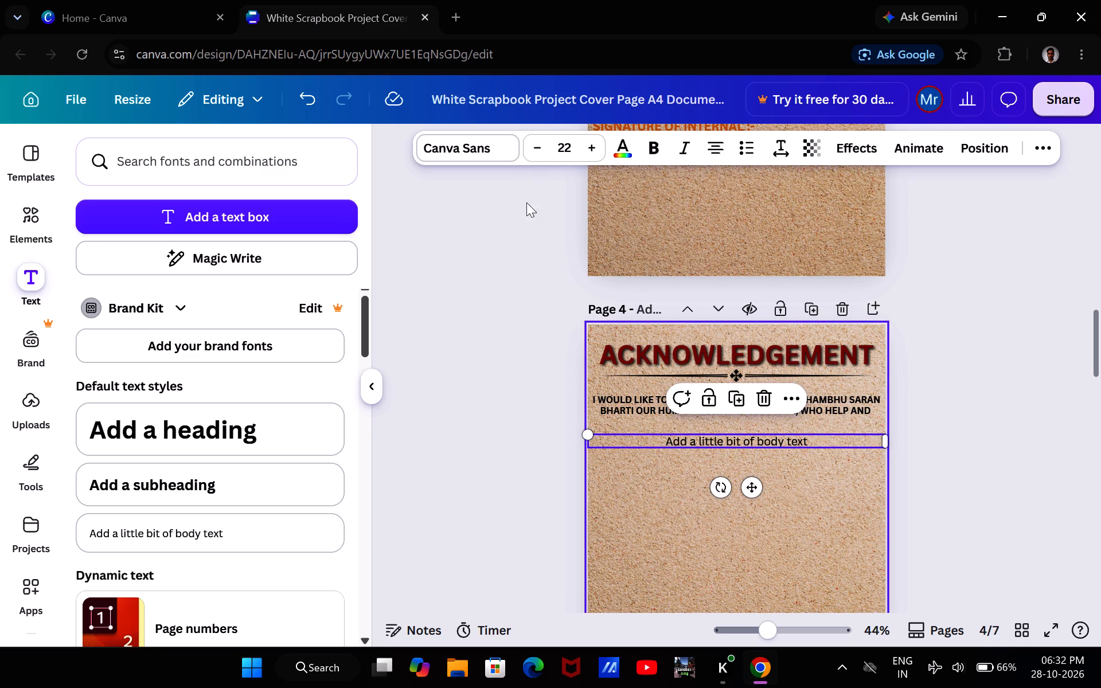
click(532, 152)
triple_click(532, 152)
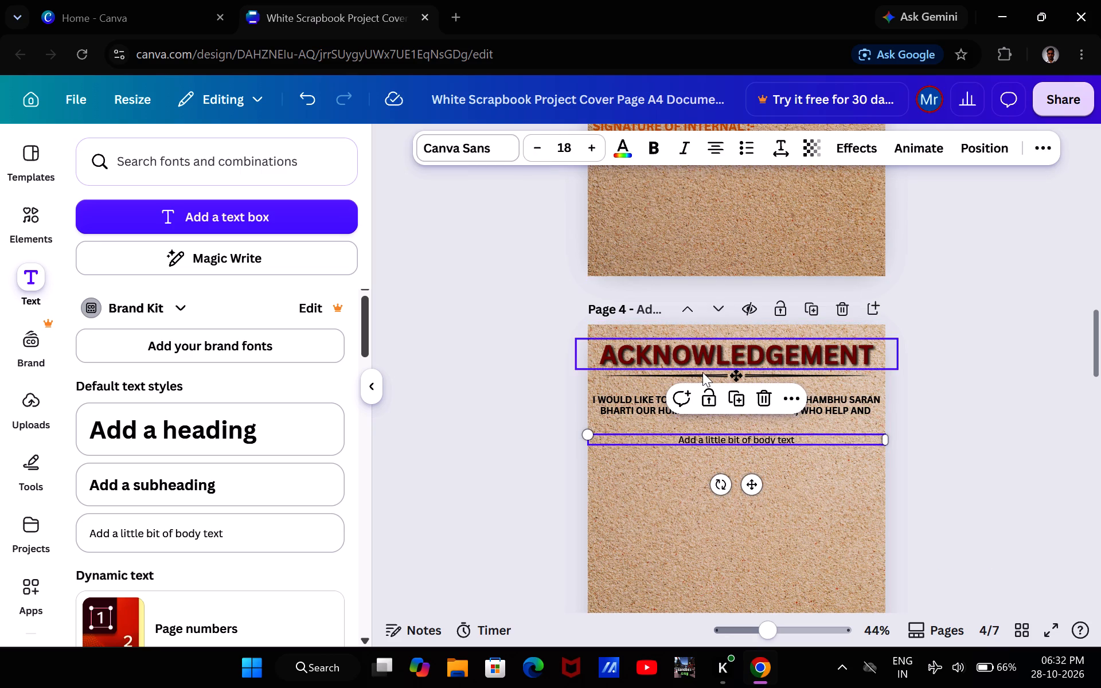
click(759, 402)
Add a new subheading text below the second acknowledgement line on page 4, with font size 18.
click(309, 471)
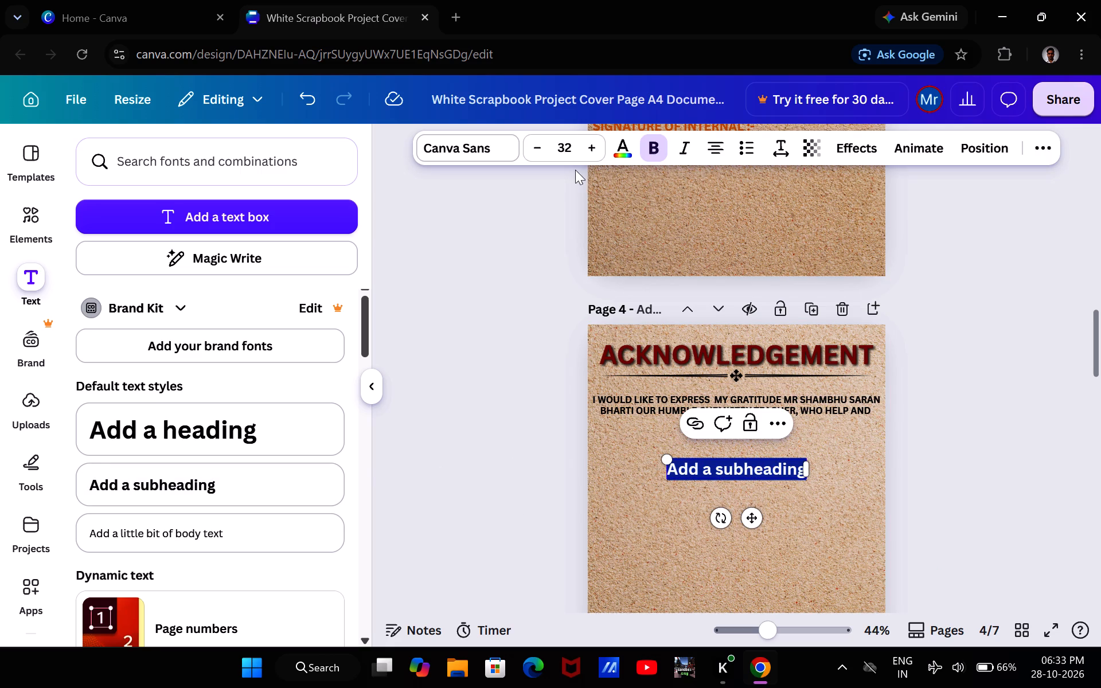
triple_click(540, 155)
double_click(540, 155)
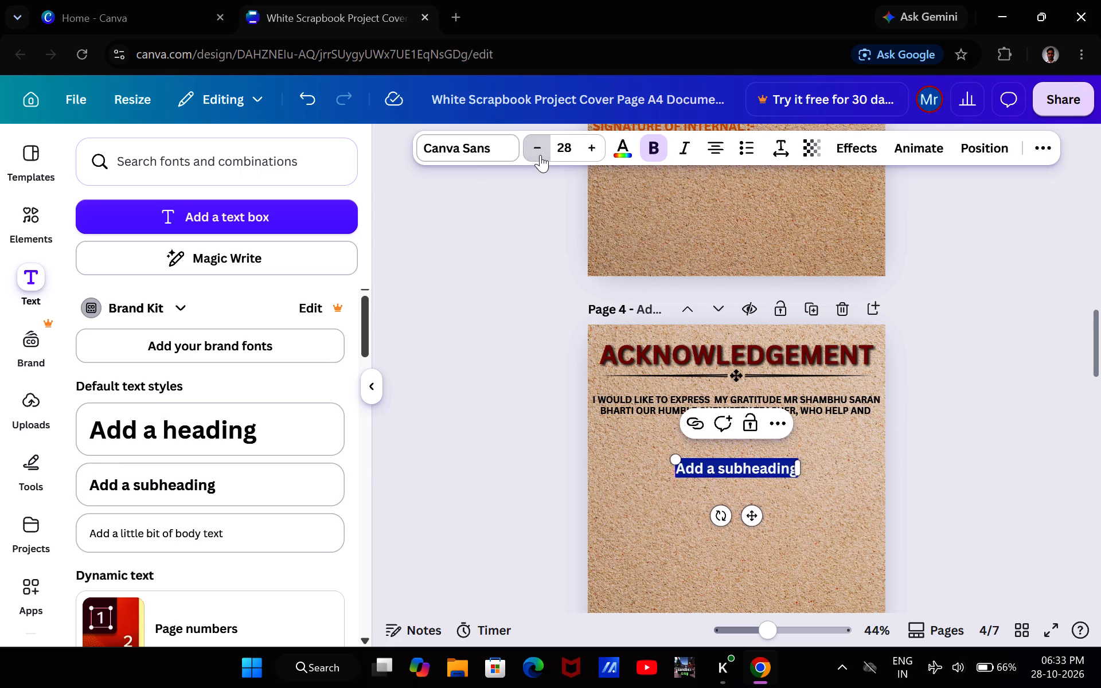
click(540, 155)
click(540, 155)
double_click(540, 155)
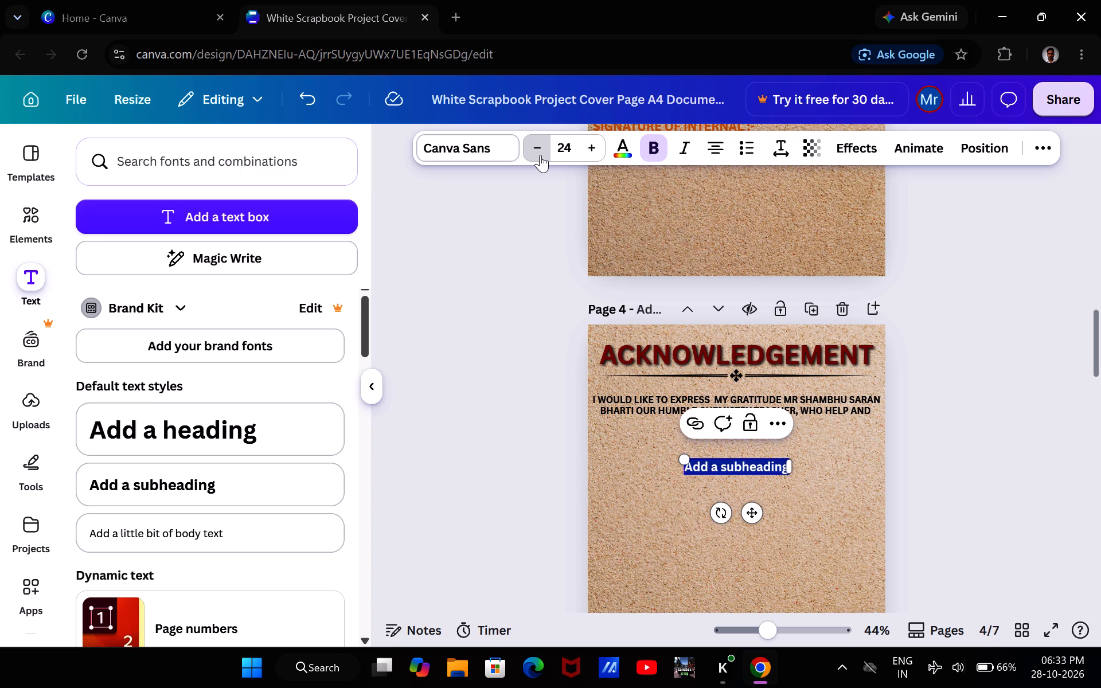
click(540, 155)
click(540, 155)
click(540, 155)
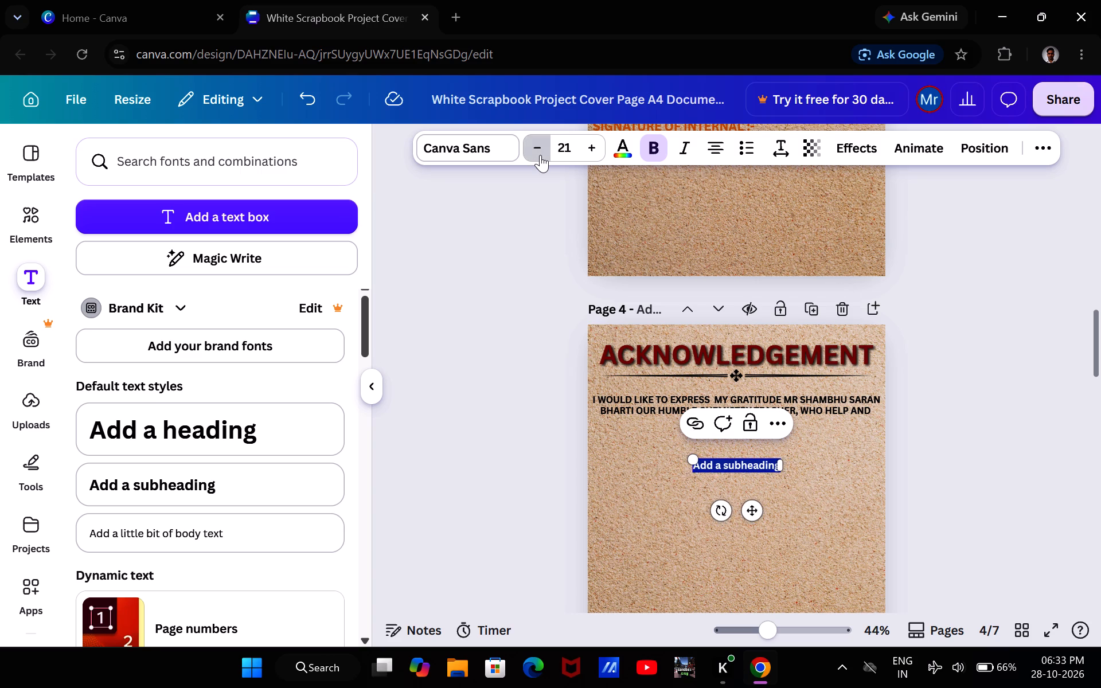
click(540, 155)
click(540, 155)
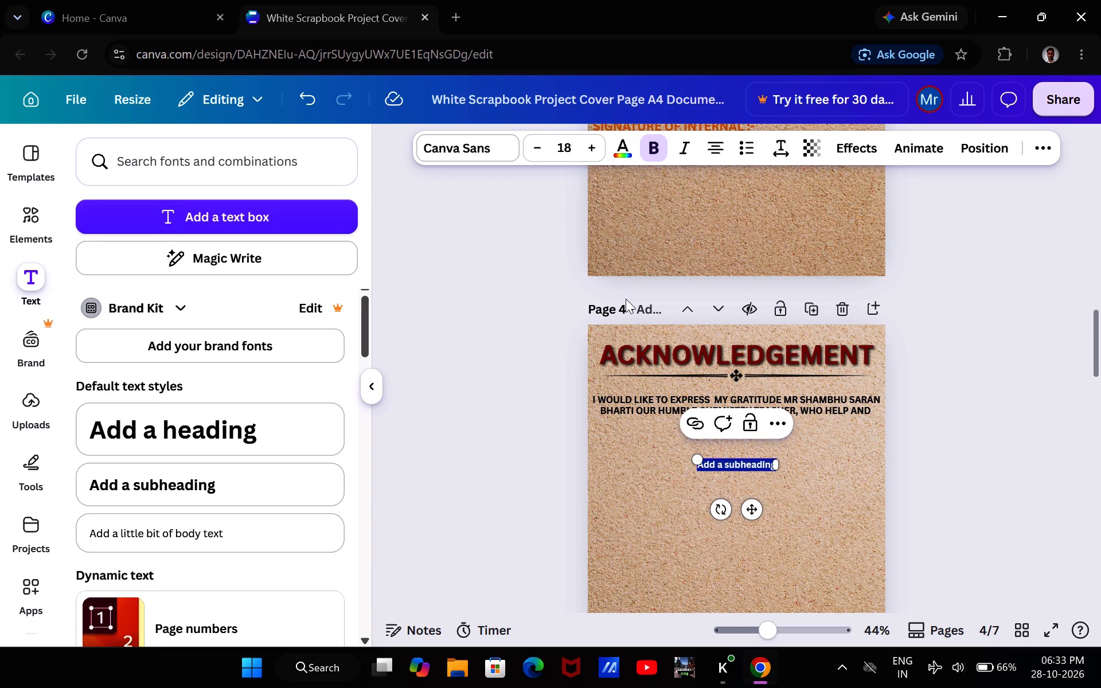
Replace the new subheading's placeholder with "ENCOURAGEMENT MADE THIS PROJECT".
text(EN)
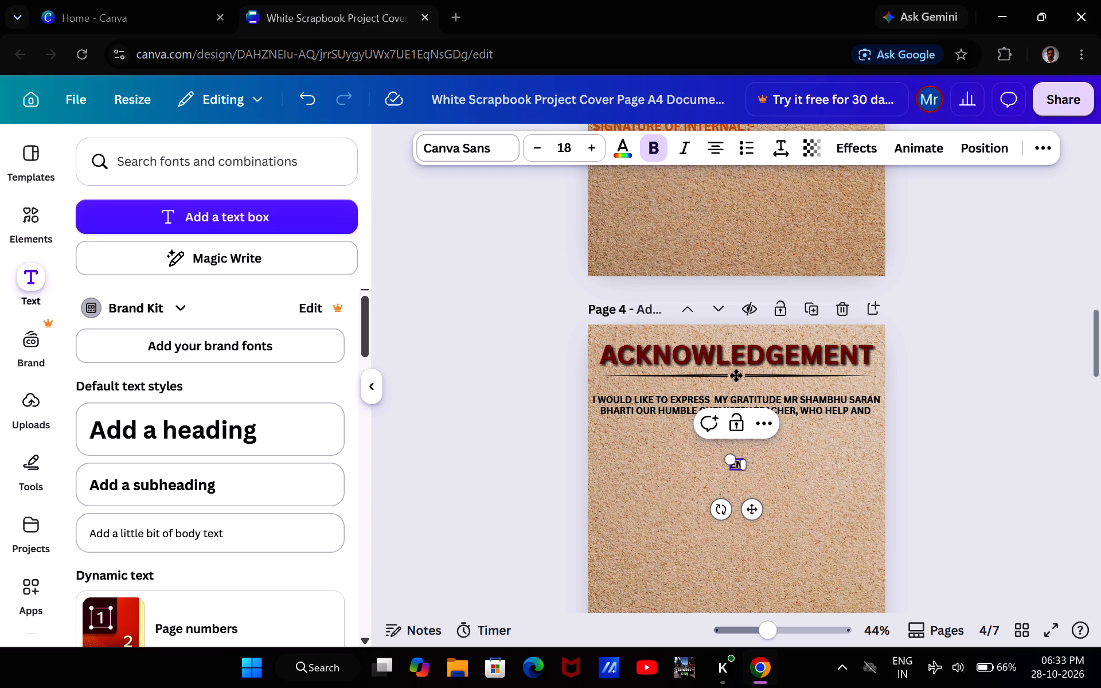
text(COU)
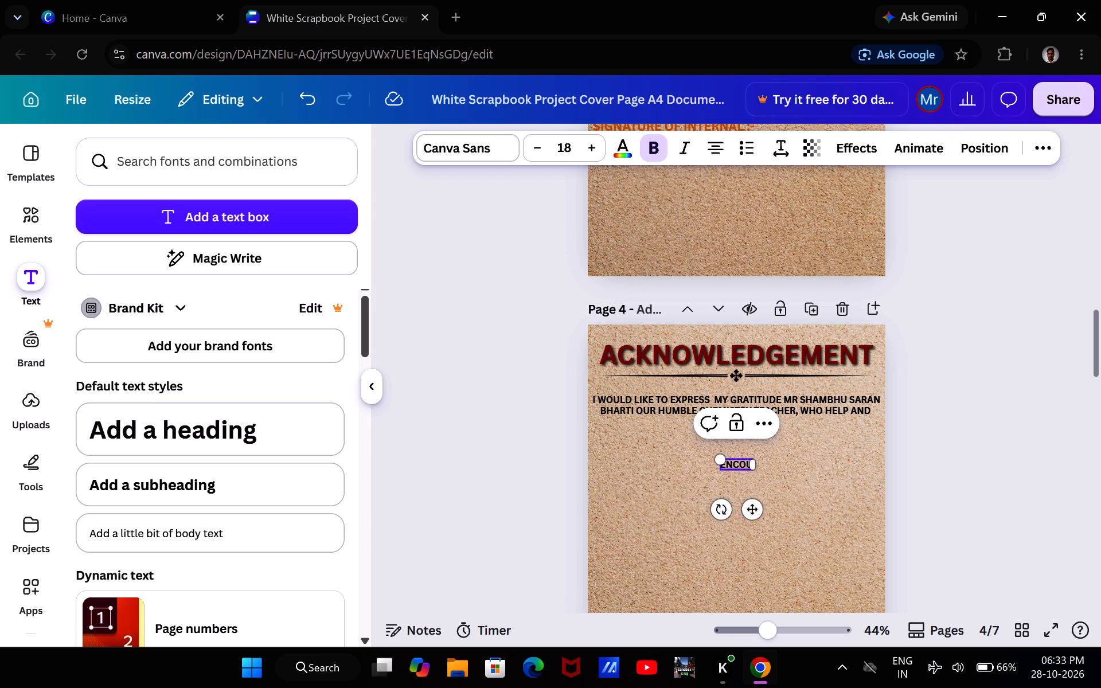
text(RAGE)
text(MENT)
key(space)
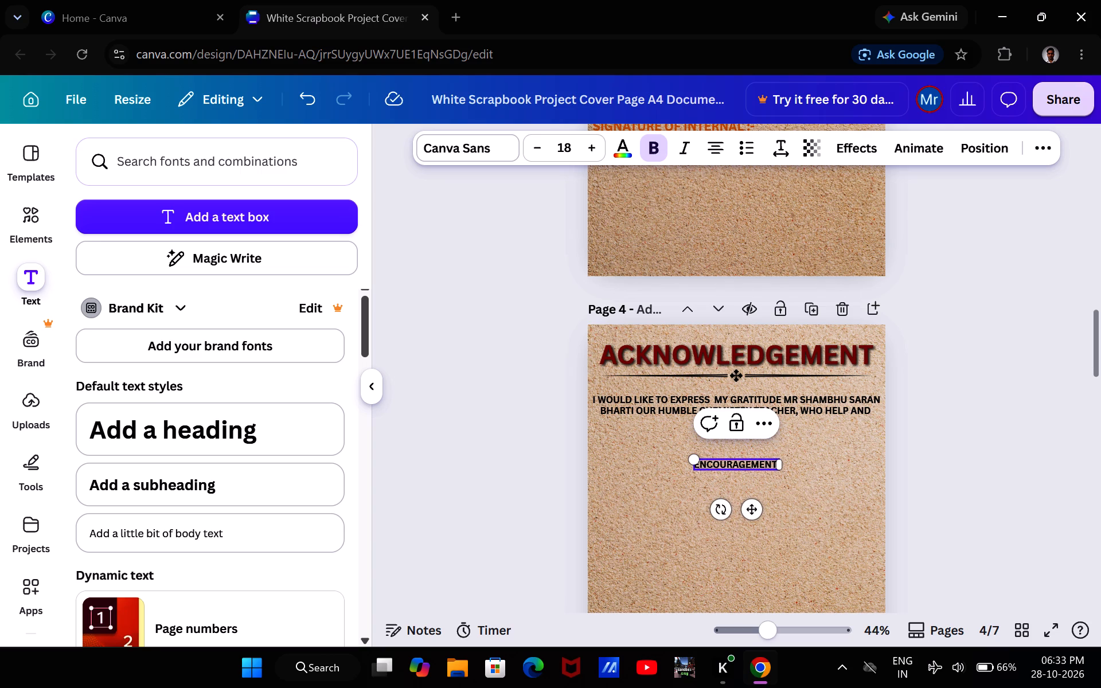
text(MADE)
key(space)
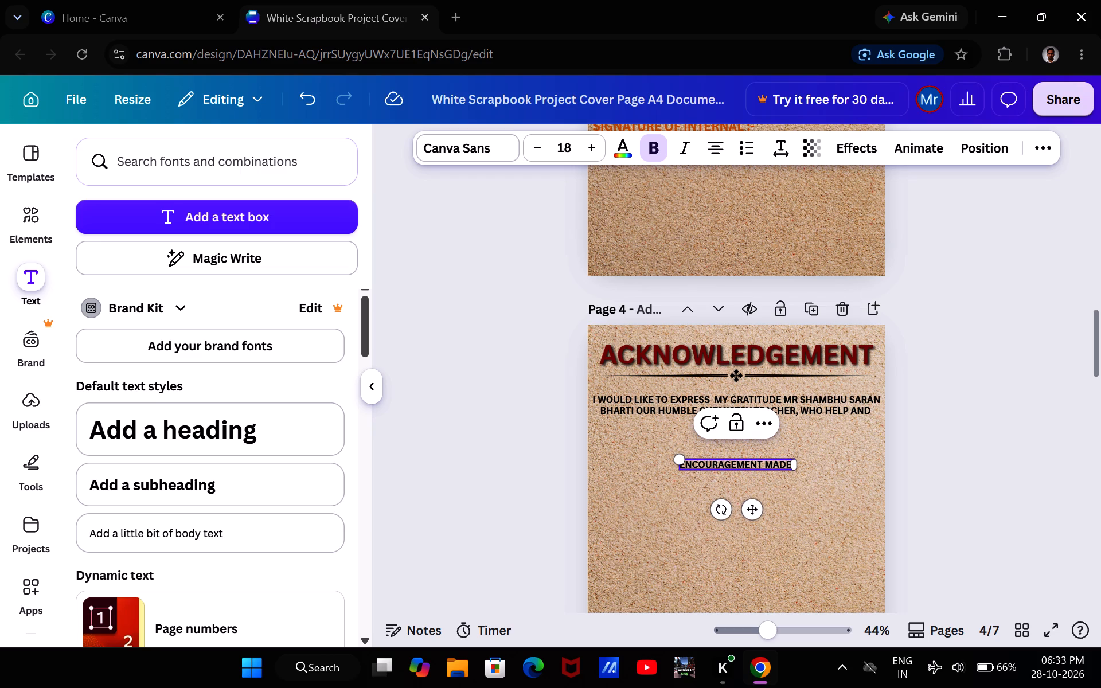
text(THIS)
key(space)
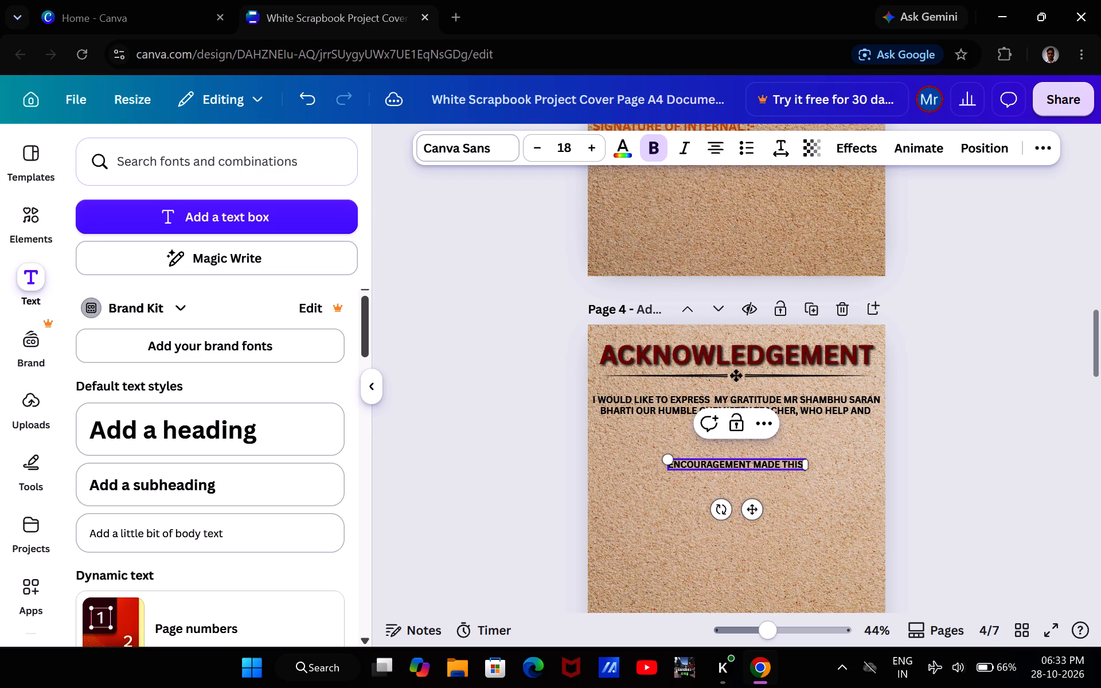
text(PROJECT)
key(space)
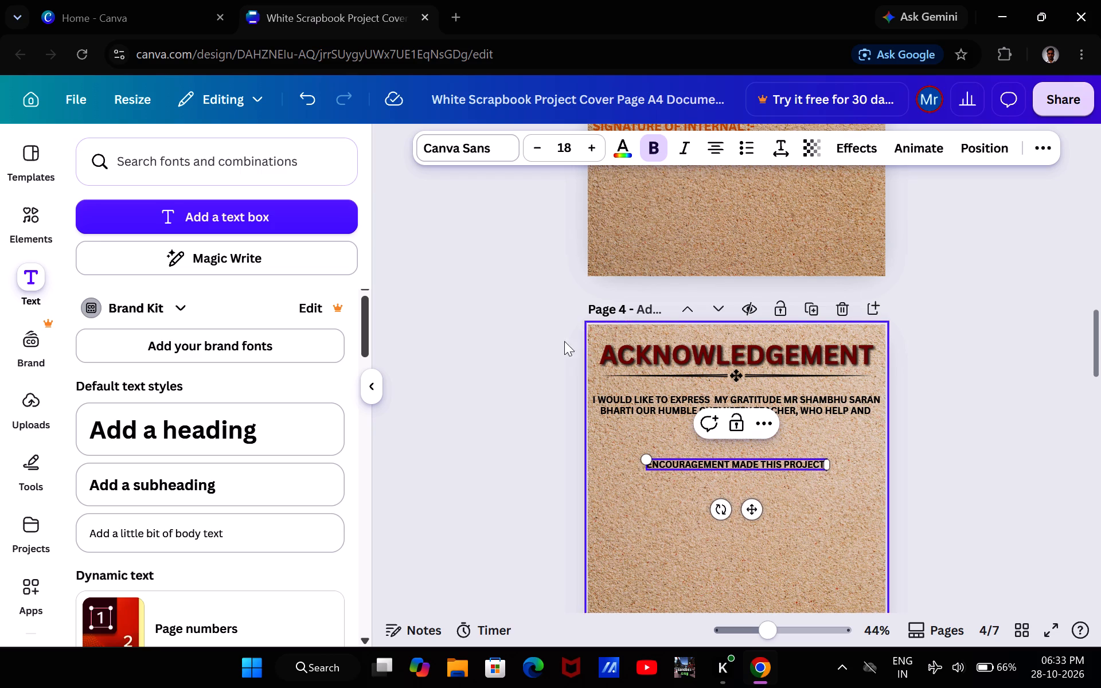
click(540, 377)
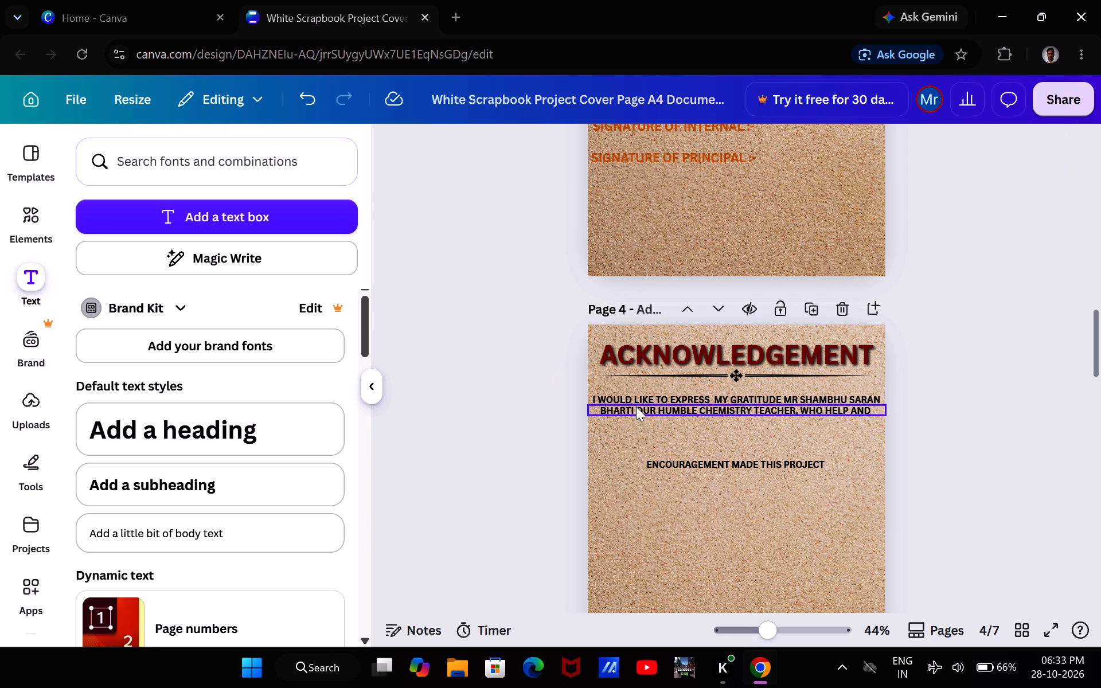
Colour the teacher's title and given names at the end of the first acknowledgement line dark orange.
click(636, 406)
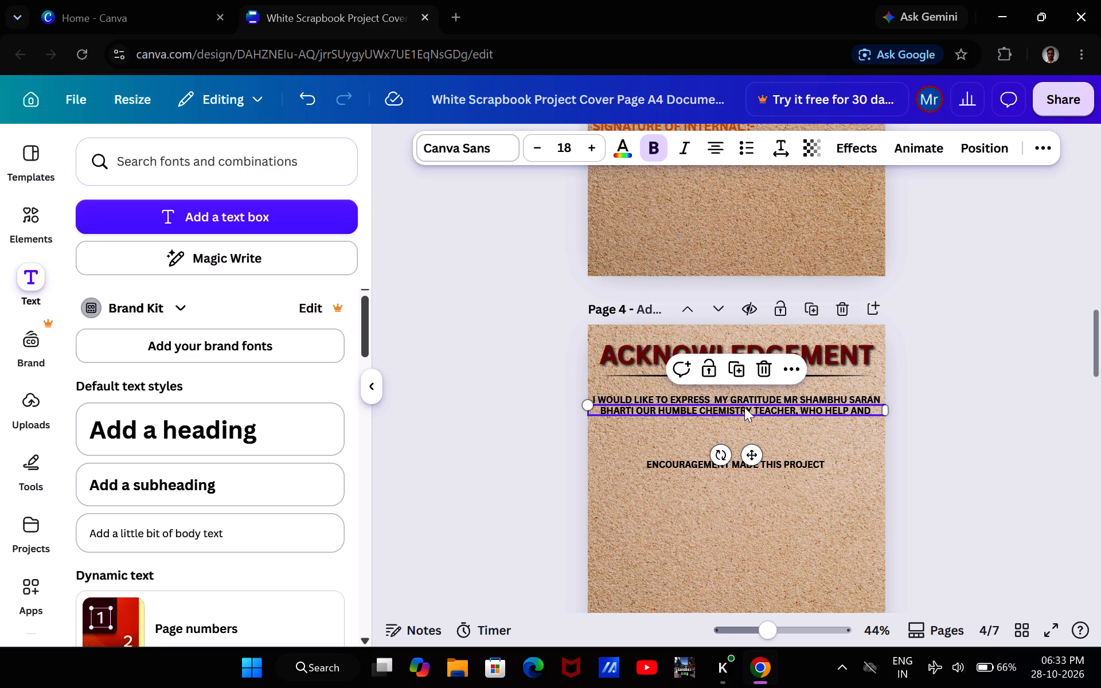
click(805, 396)
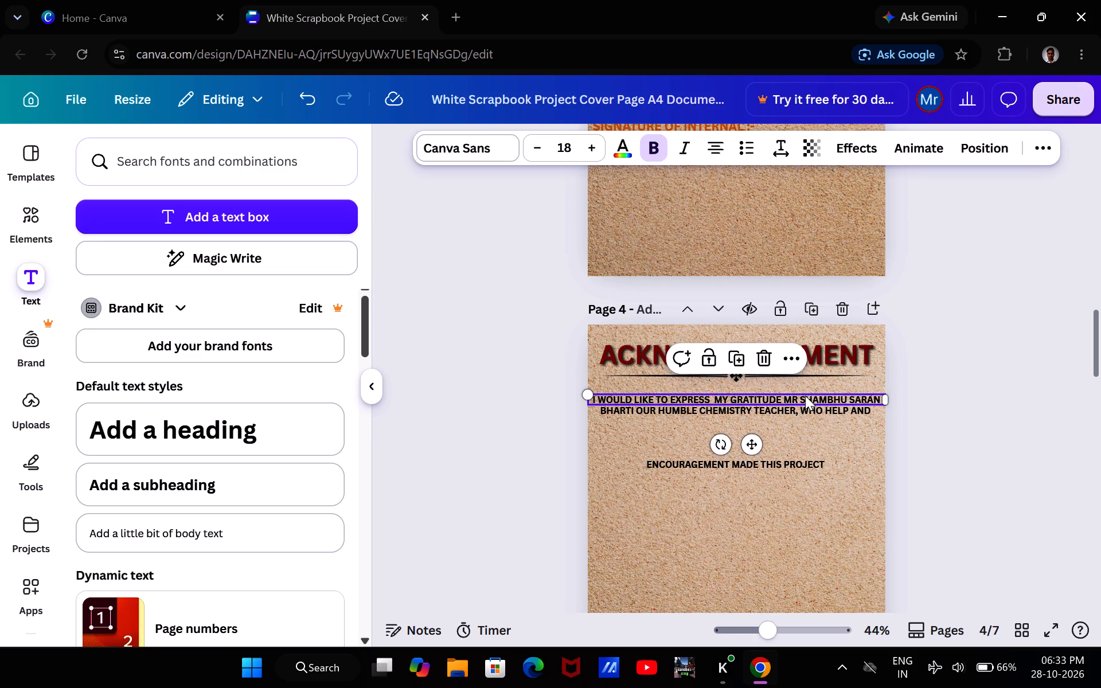
click(787, 397)
drag(787, 397, 815, 397)
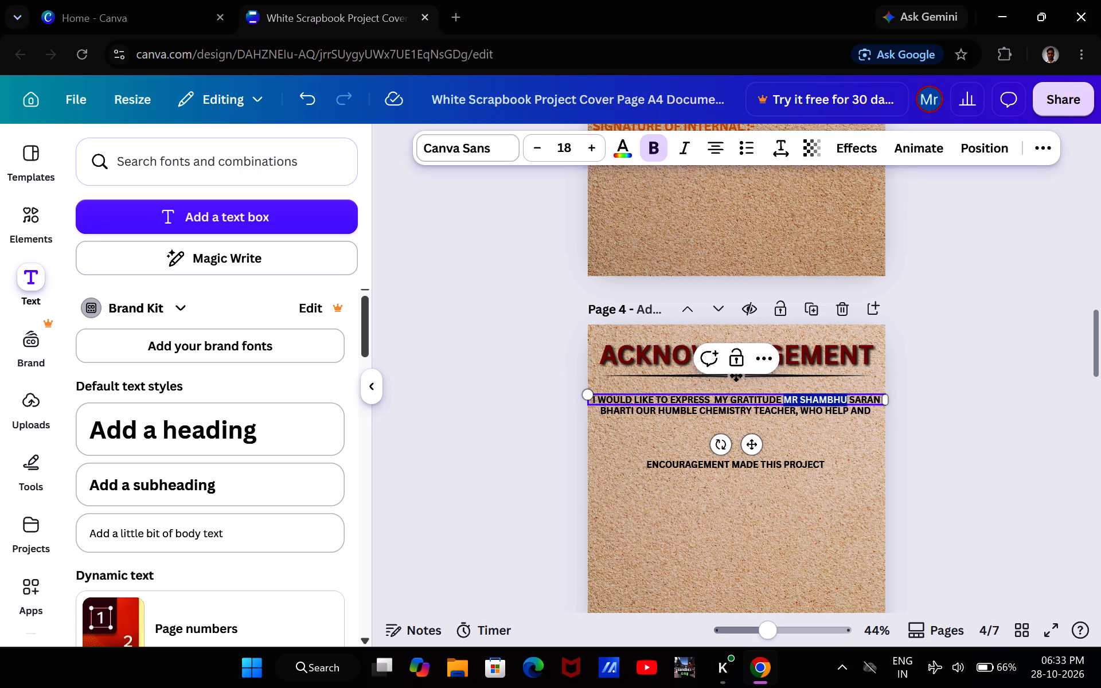
drag(815, 397, 867, 395)
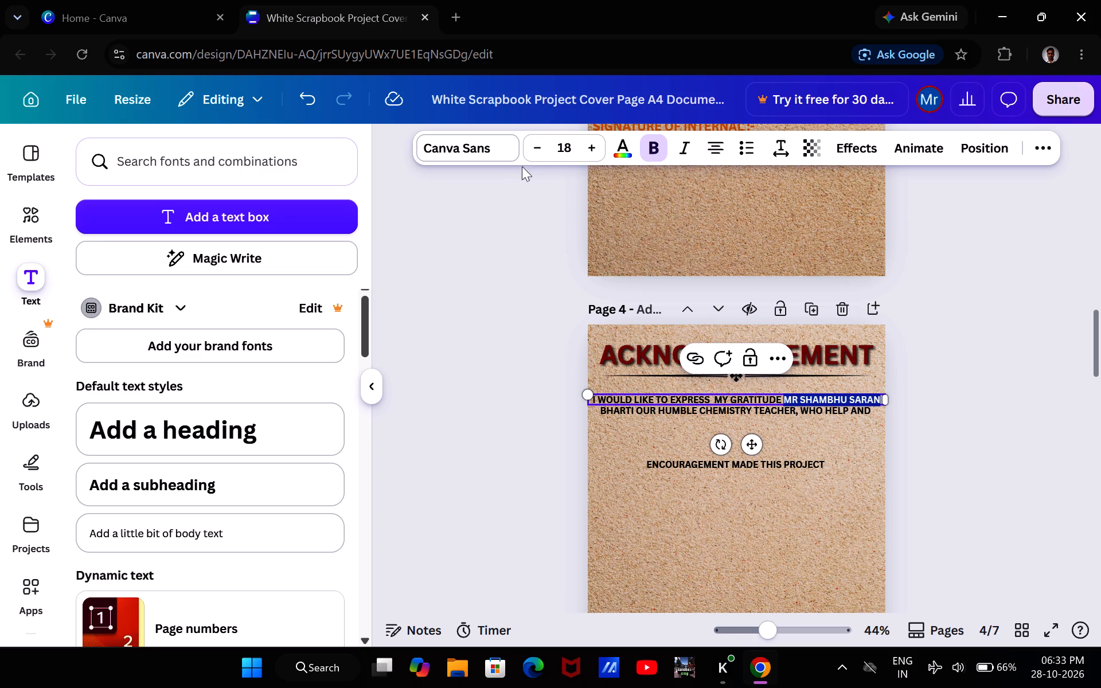
click(633, 147)
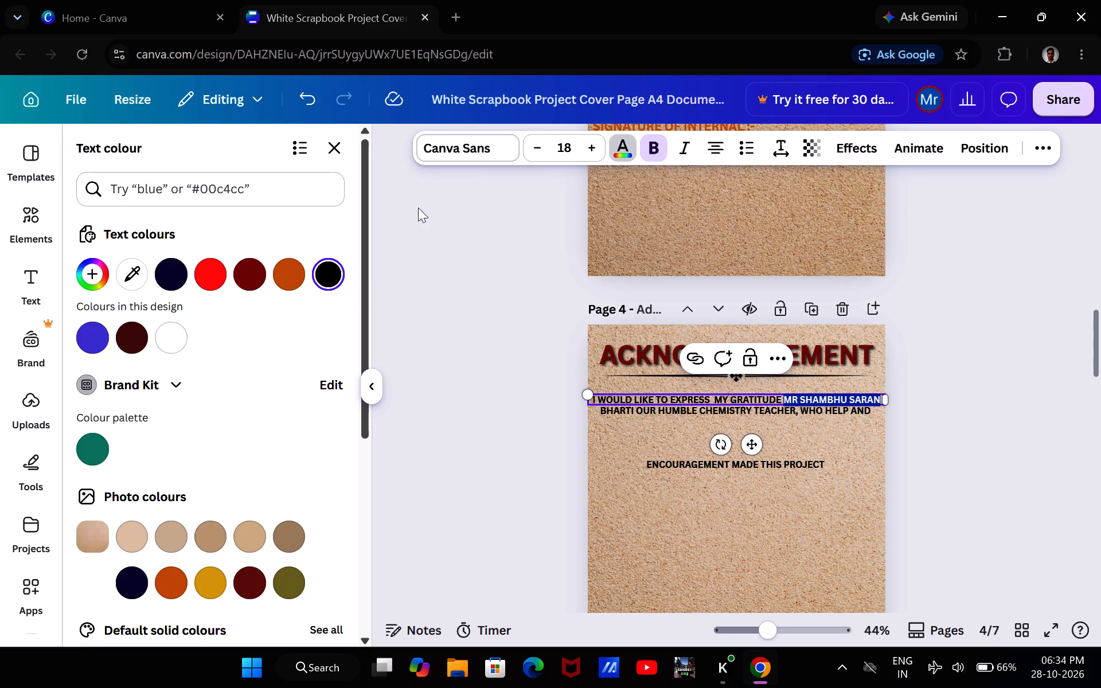
click(217, 269)
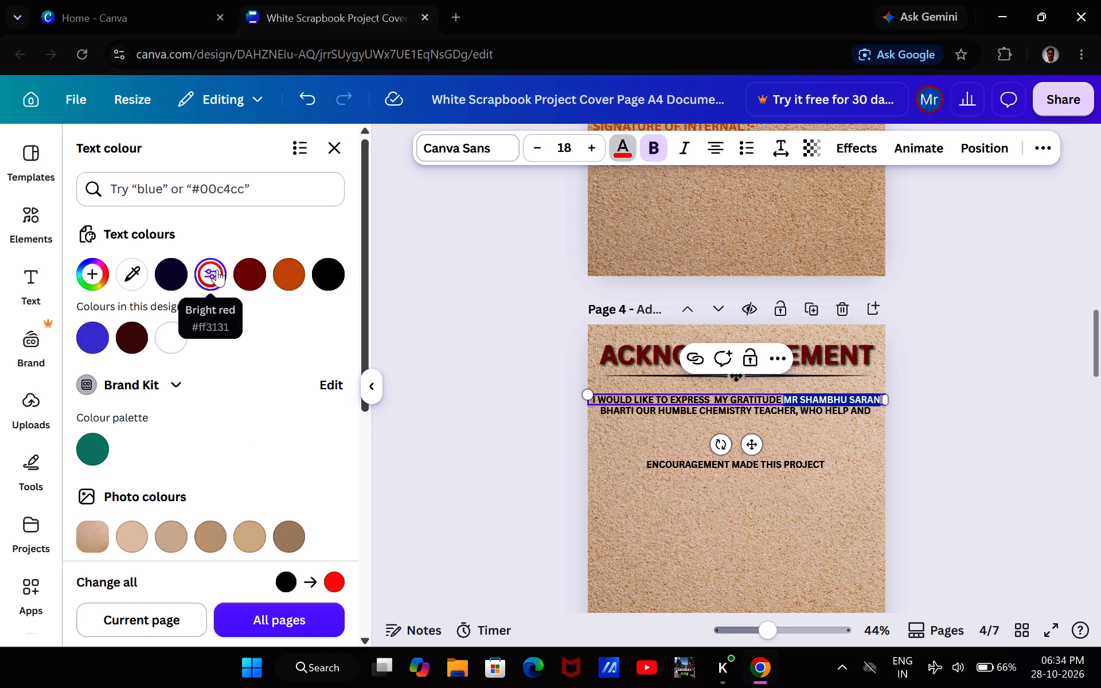
click(288, 280)
click(460, 316)
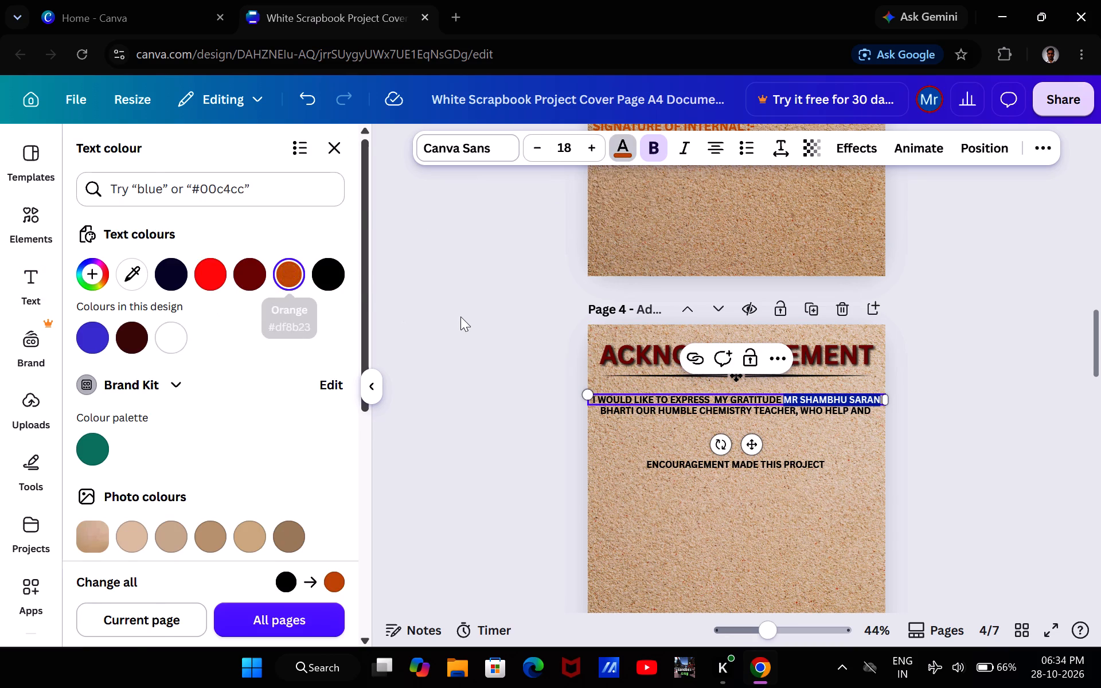
click(460, 316)
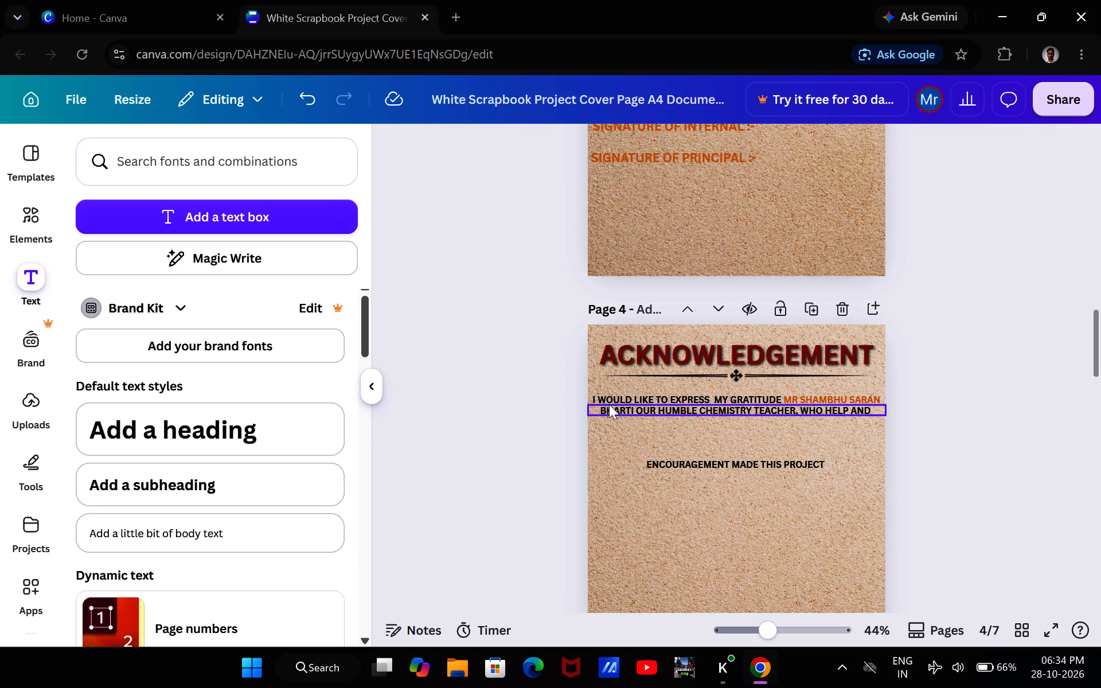
Colour the teacher's surname at the start of the second acknowledgement line the same dark orange.
double_click(609, 407)
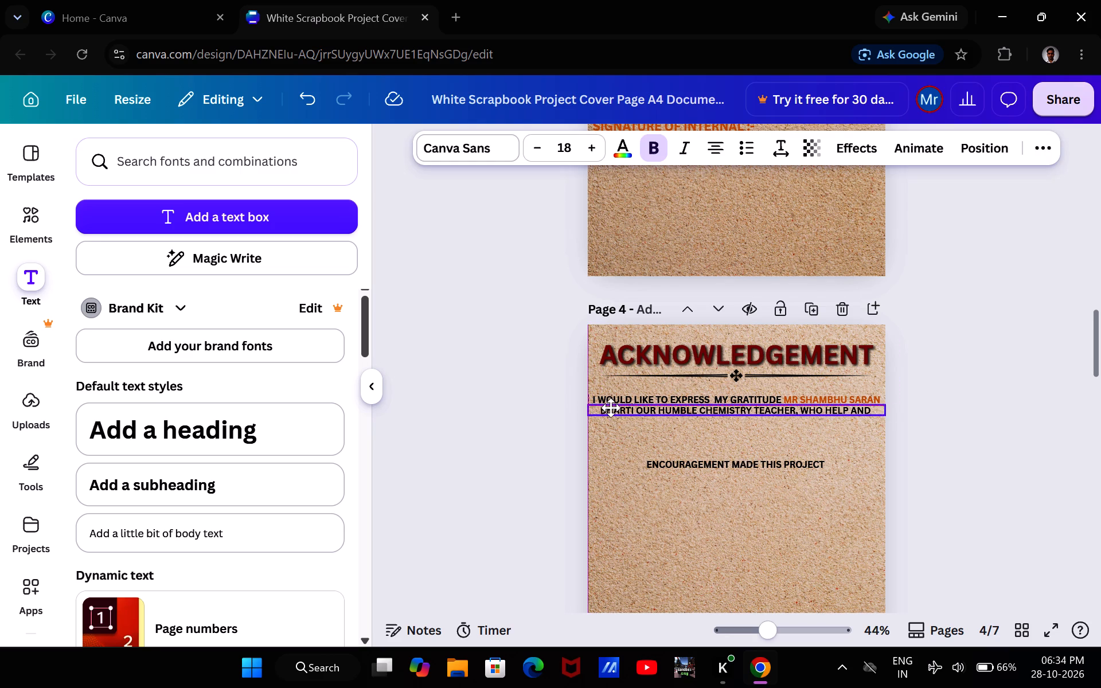
double_click(614, 409)
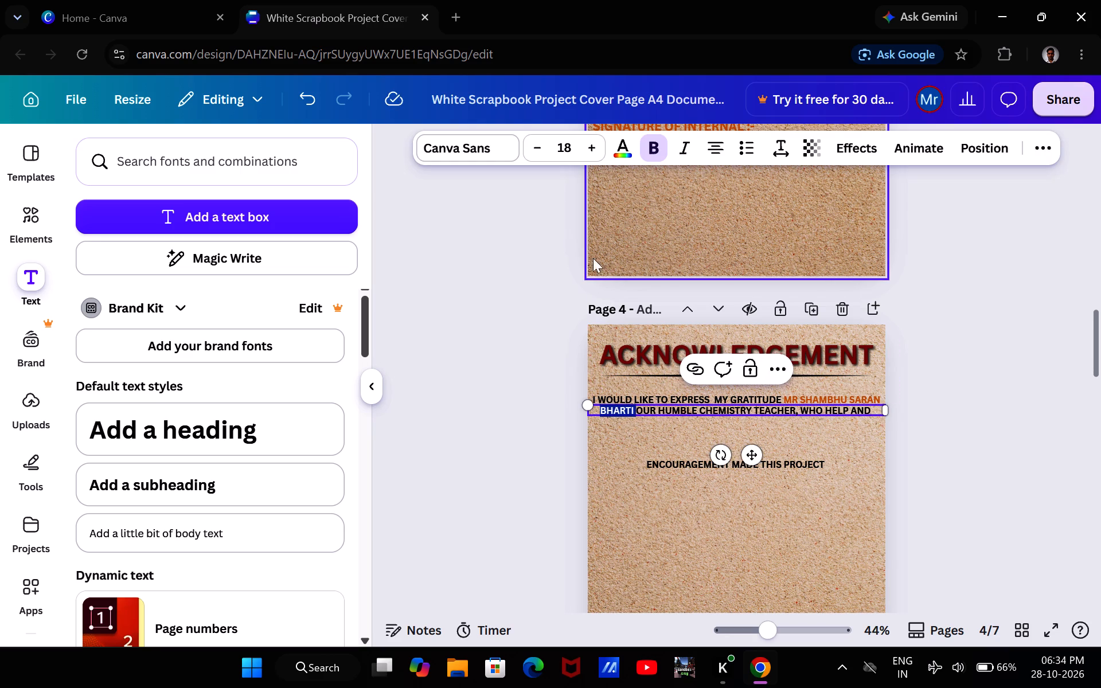
click(629, 143)
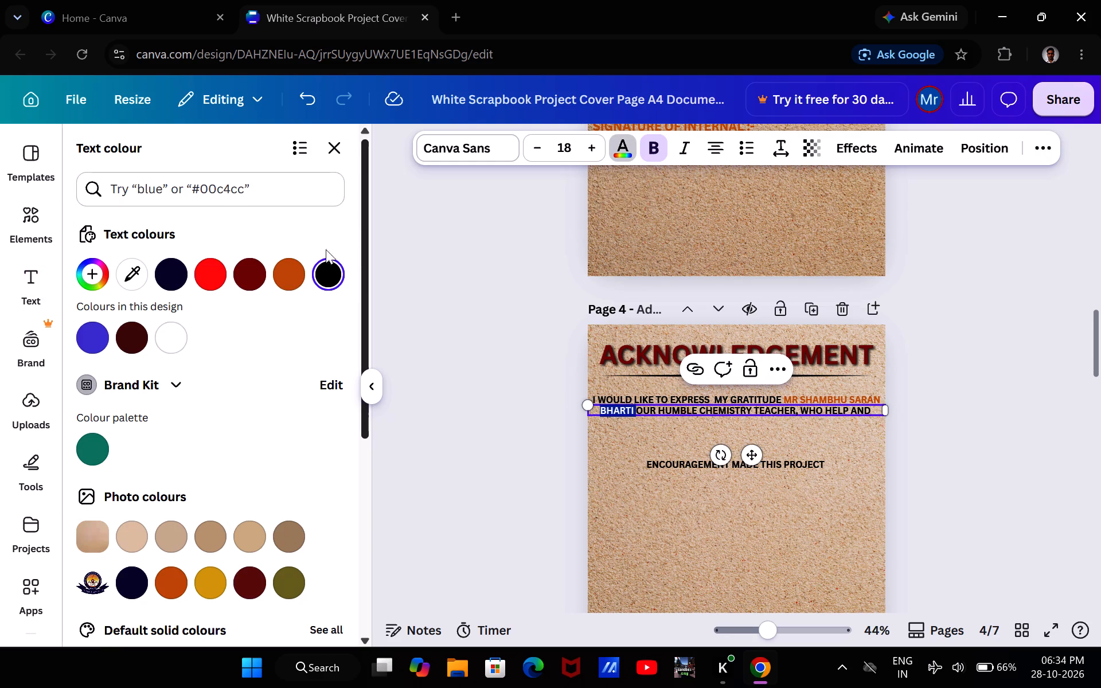
click(284, 269)
click(548, 318)
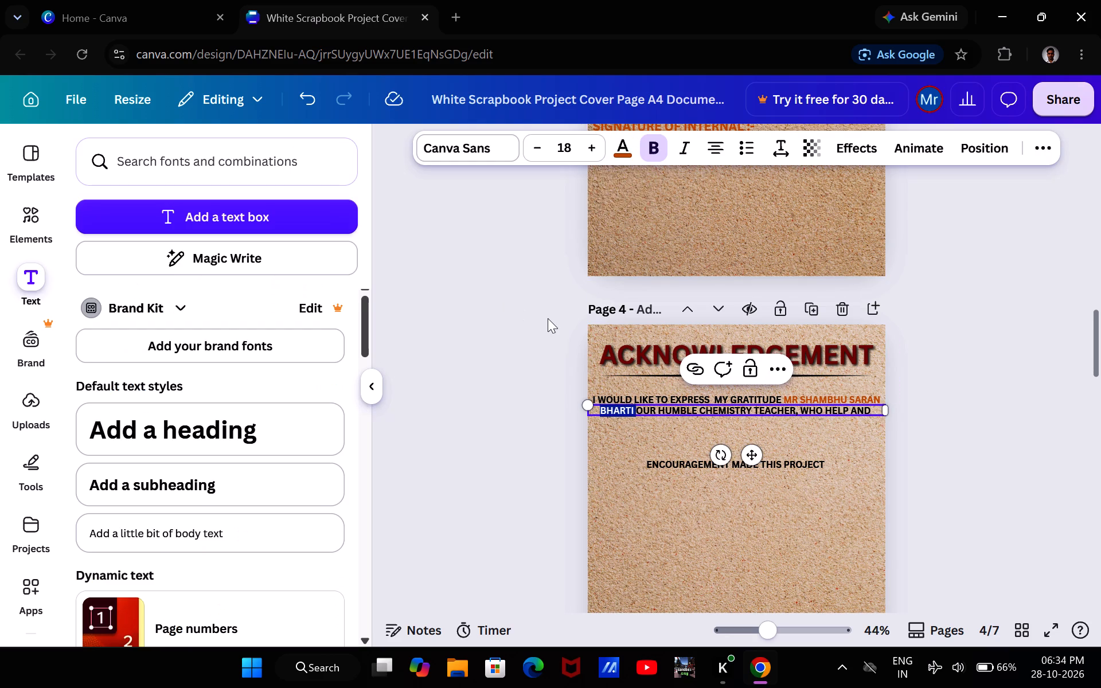
click(548, 318)
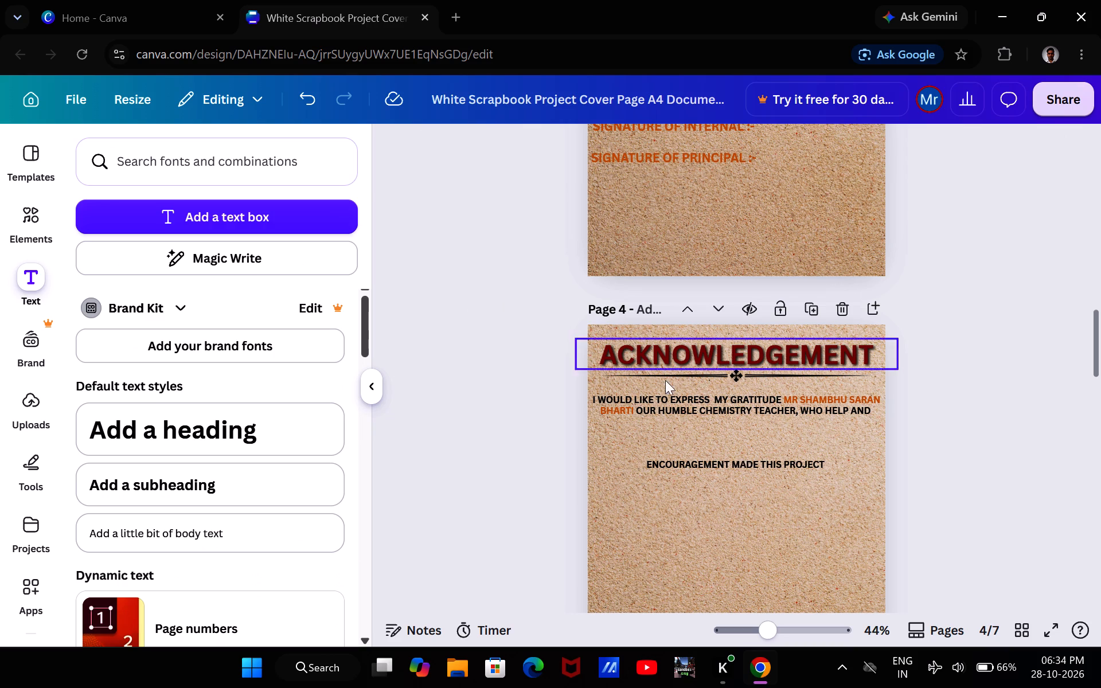
Move the "ENCOURAGEMENT MADE THIS PROJECT" text directly beneath the second acknowledgement line, starting near the page's left edge.
click(697, 462)
drag(697, 462, 680, 447)
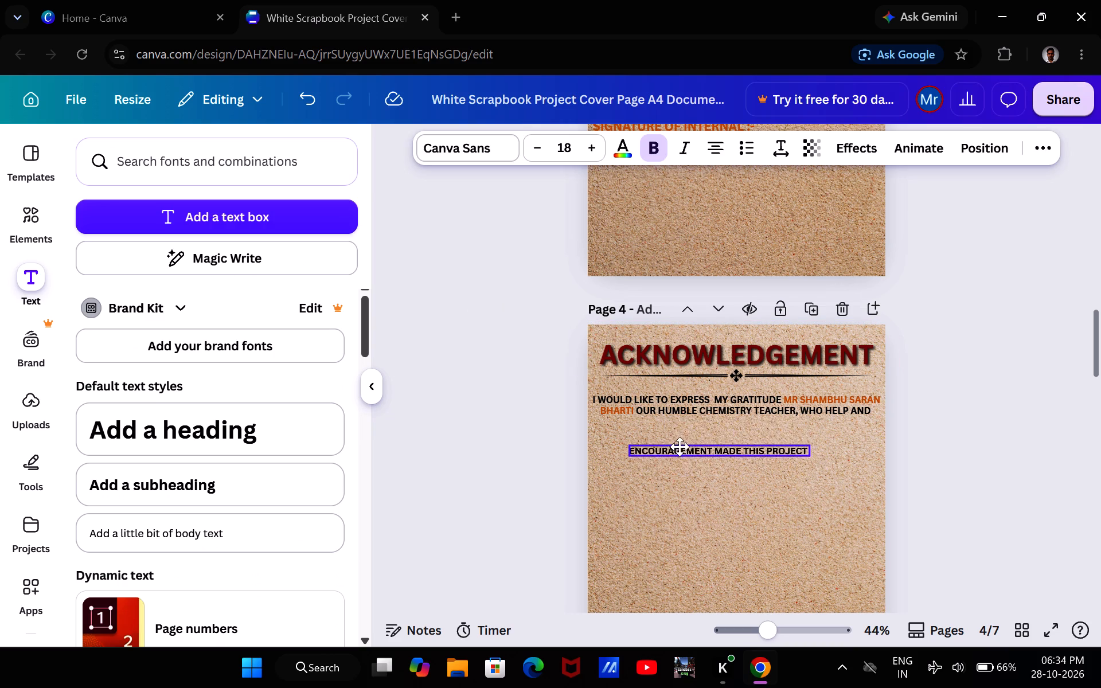
drag(680, 447, 646, 421)
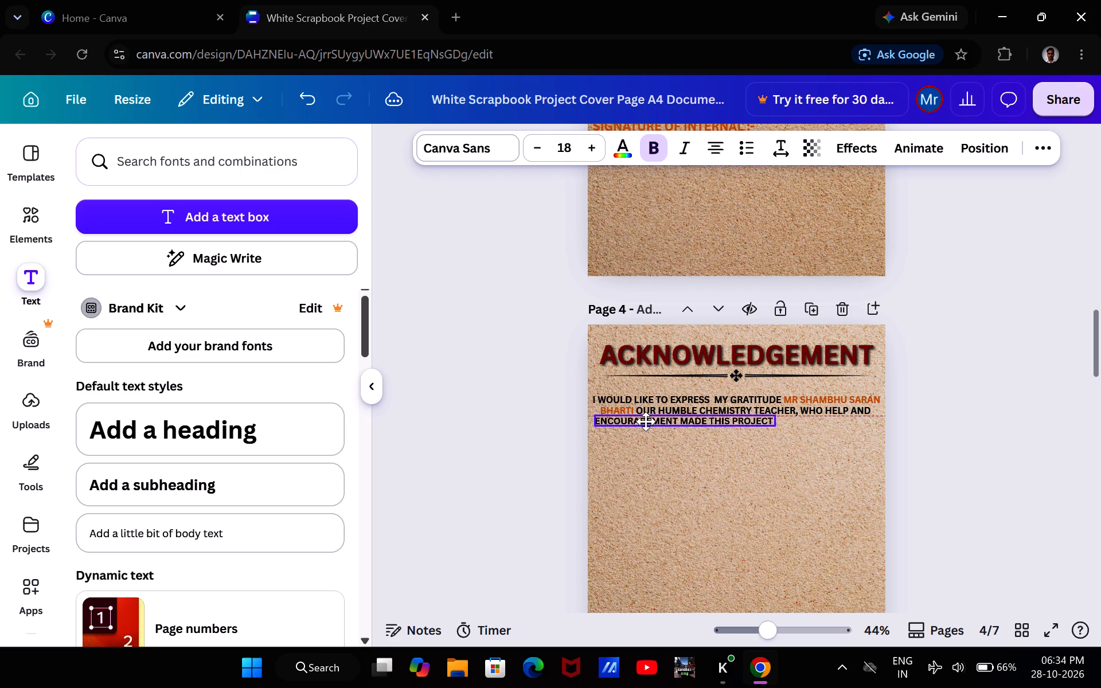
drag(646, 421, 644, 423)
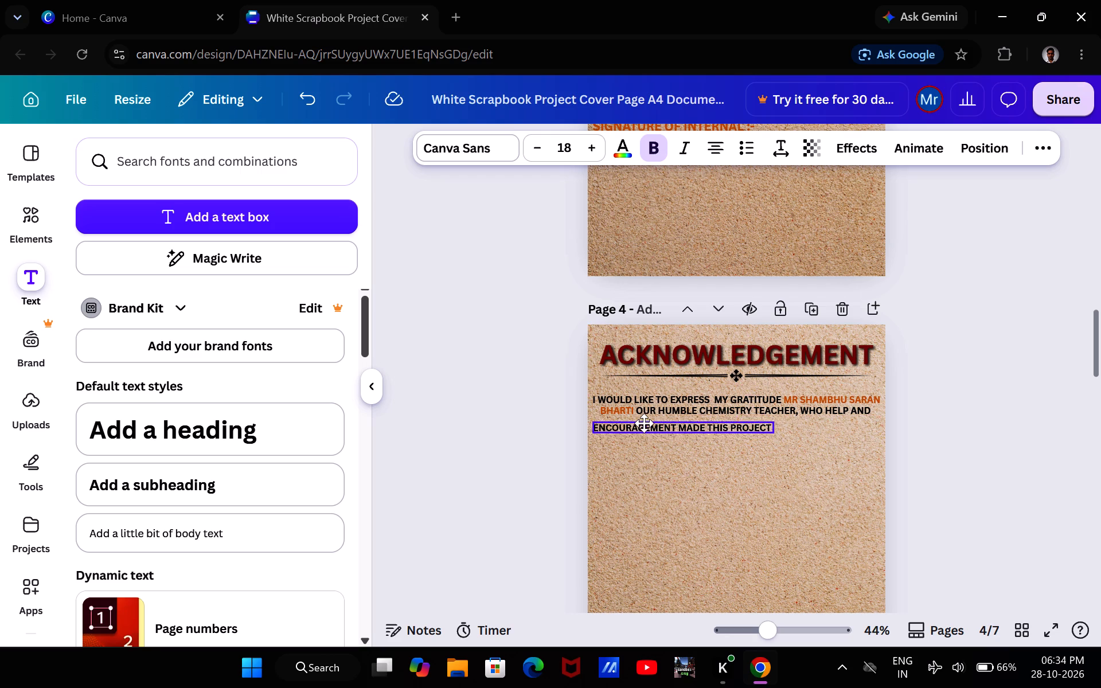
drag(644, 423, 641, 420)
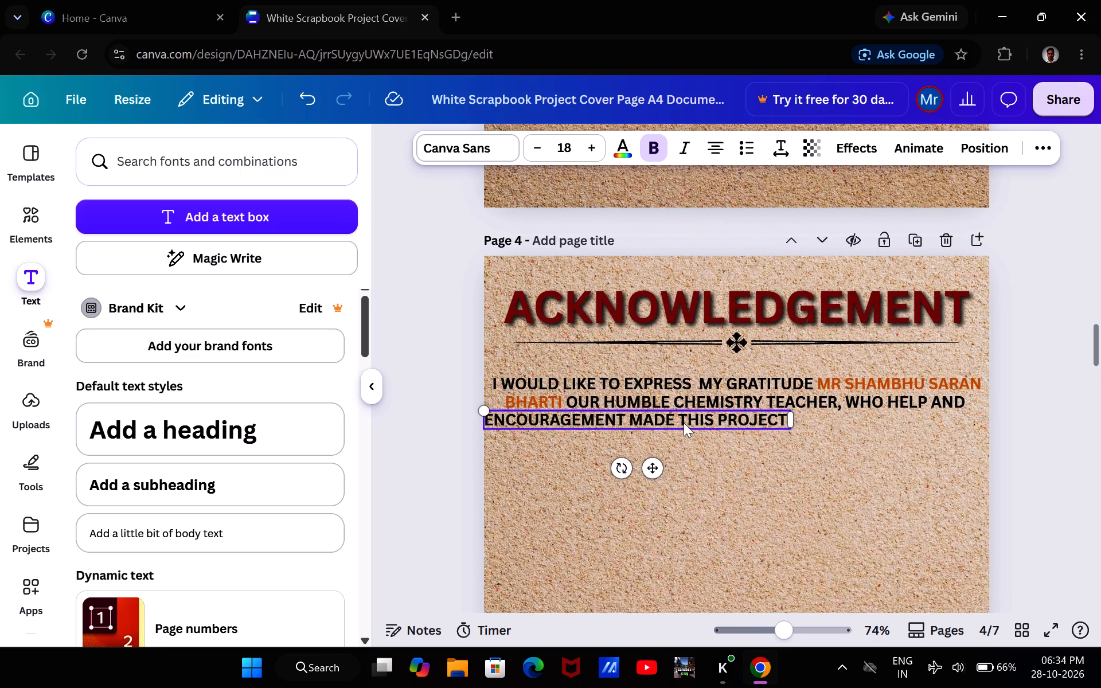
drag(651, 461, 653, 467)
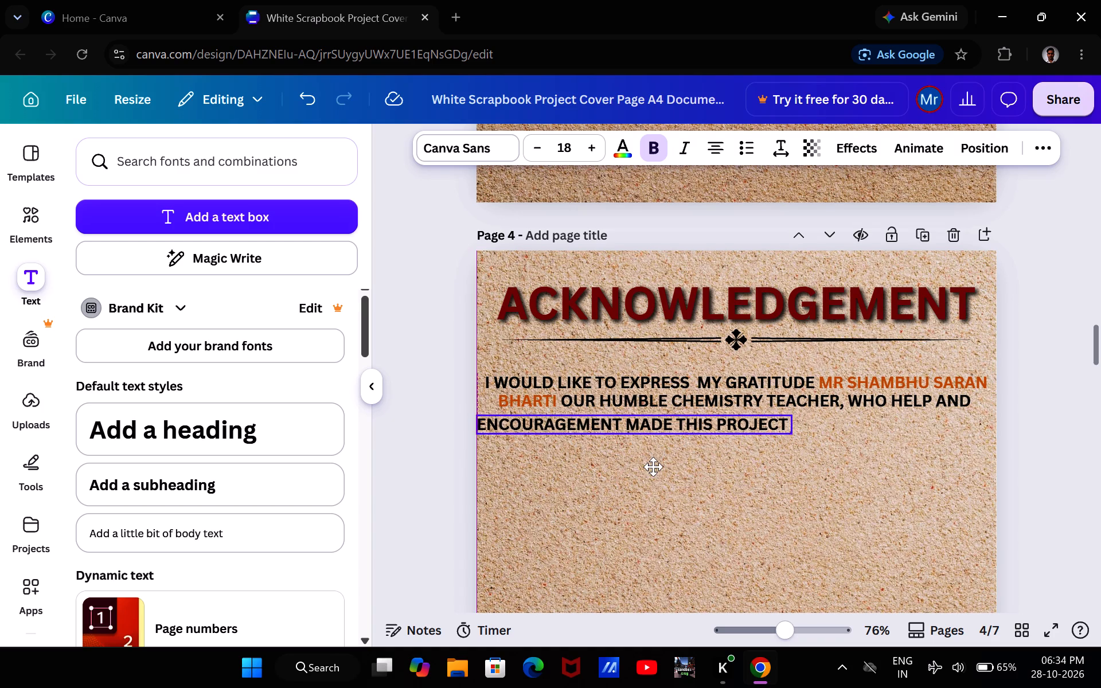
drag(653, 467, 657, 464)
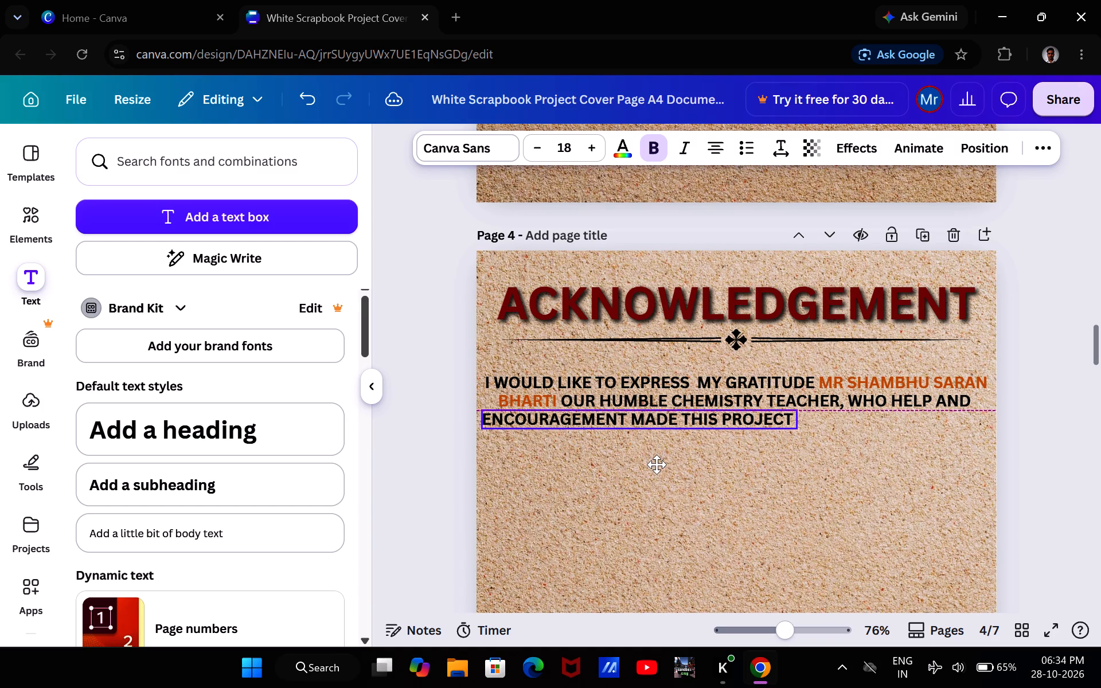
drag(657, 464, 657, 465)
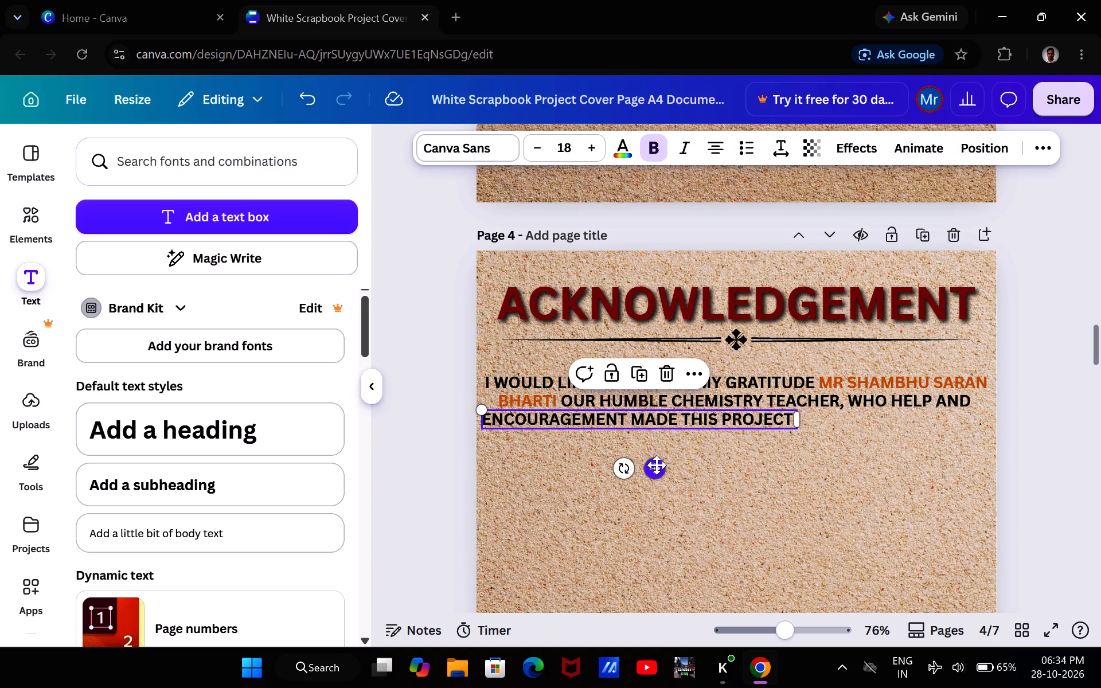
Append "POSSIBLE." and a trailing space to the end of the third acknowledgement line.
click(780, 424)
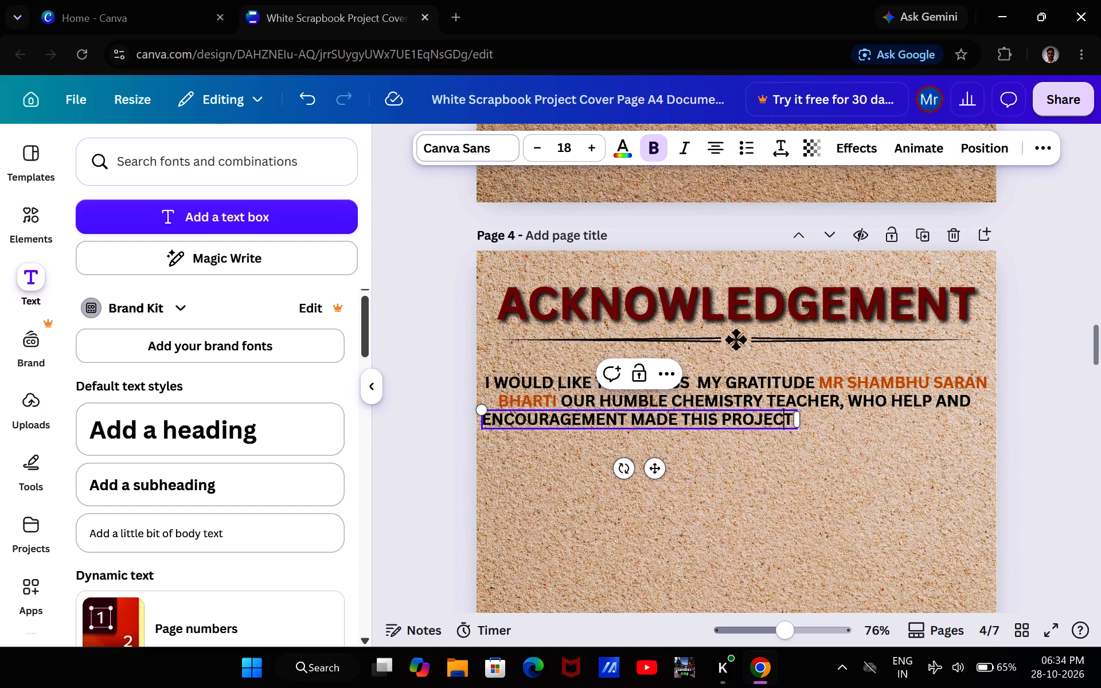
key(Right)
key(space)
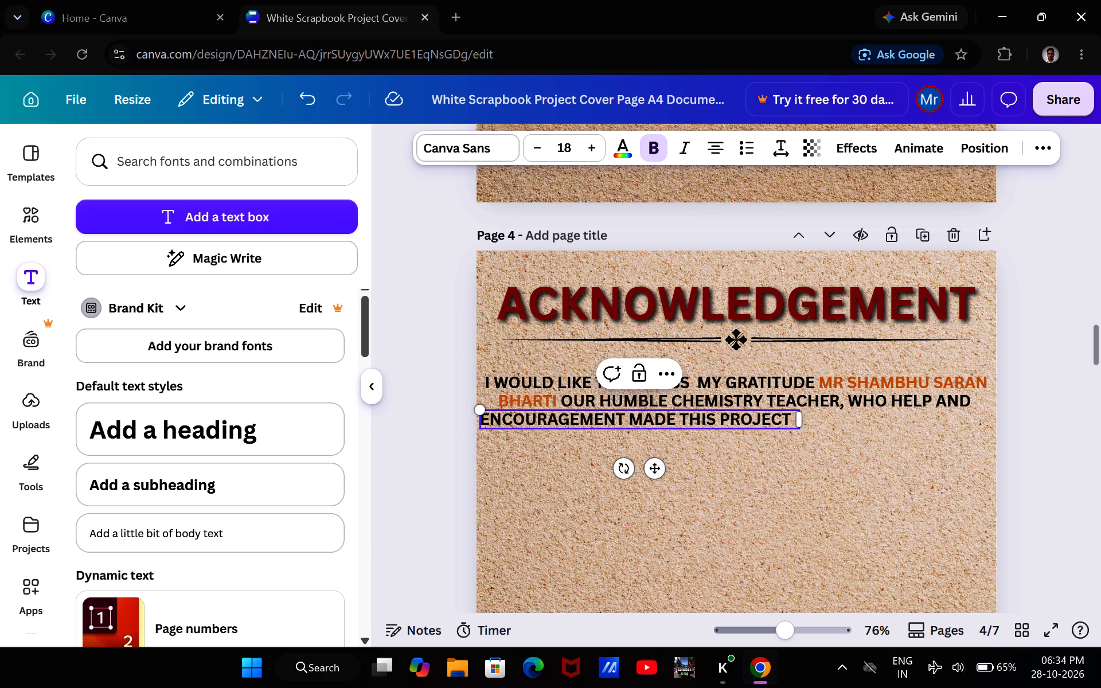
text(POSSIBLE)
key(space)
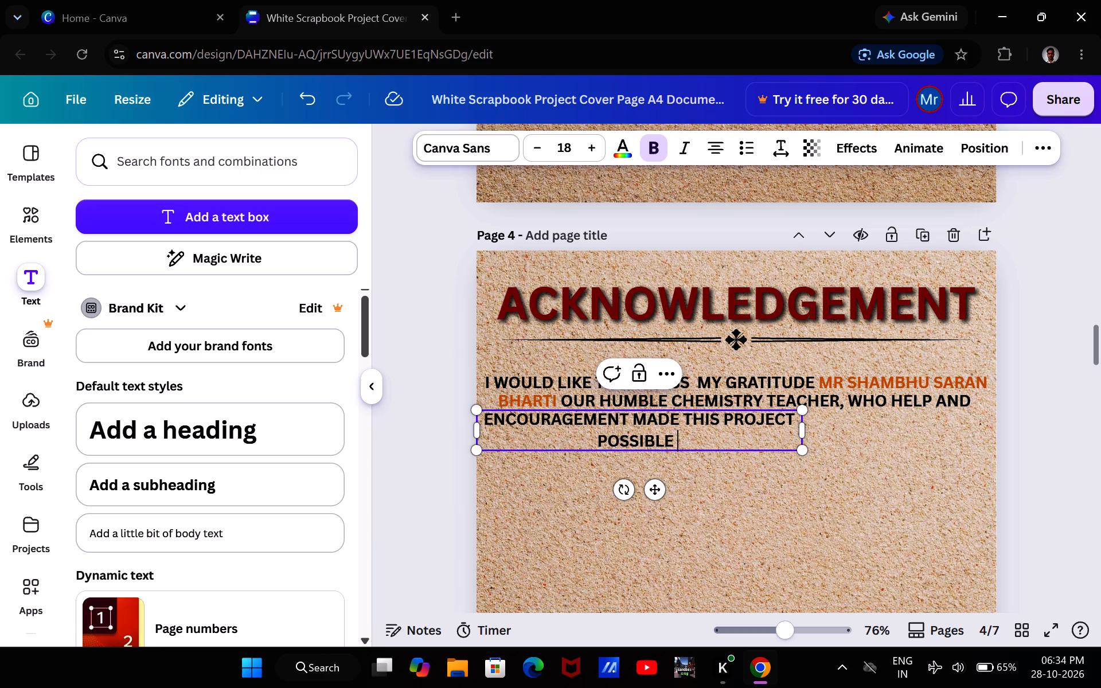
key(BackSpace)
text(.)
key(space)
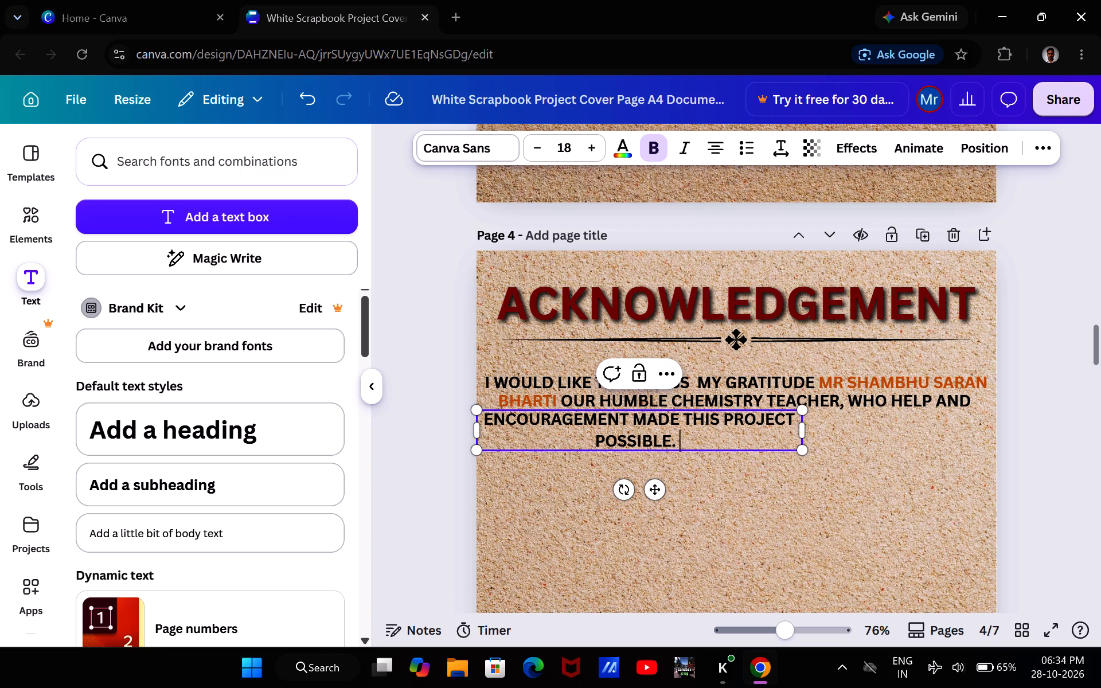
Widen the third line's text box so its sentence fits on one line, and shift it towards the page's left edge.
drag(802, 430, 818, 427)
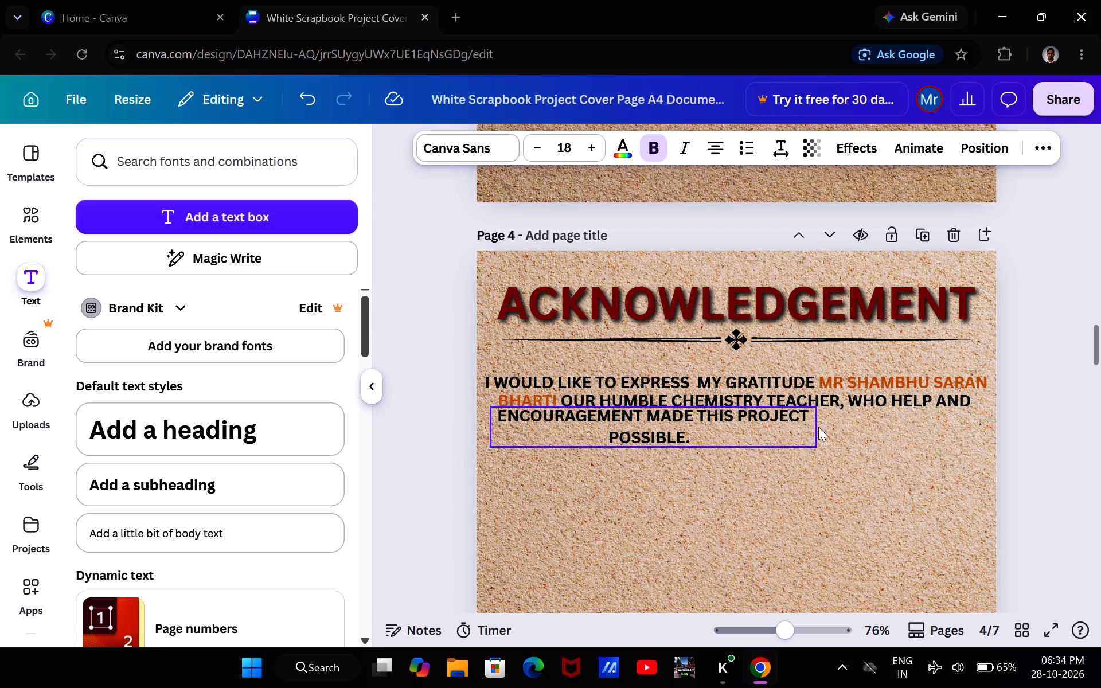
drag(818, 427, 815, 435)
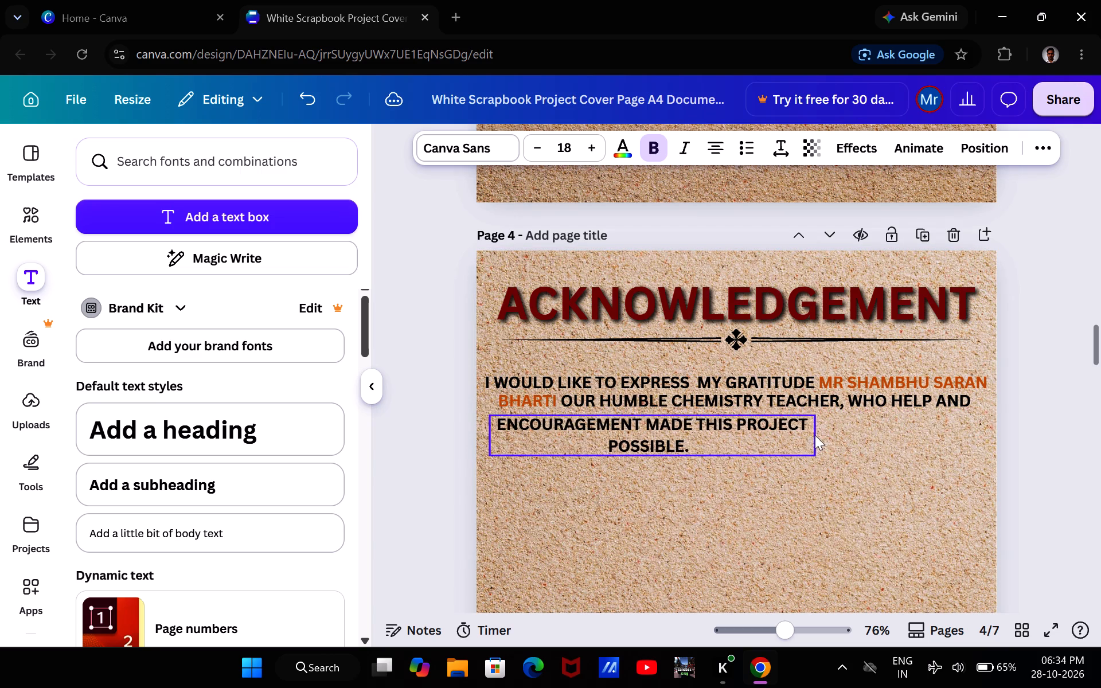
drag(815, 435, 809, 434)
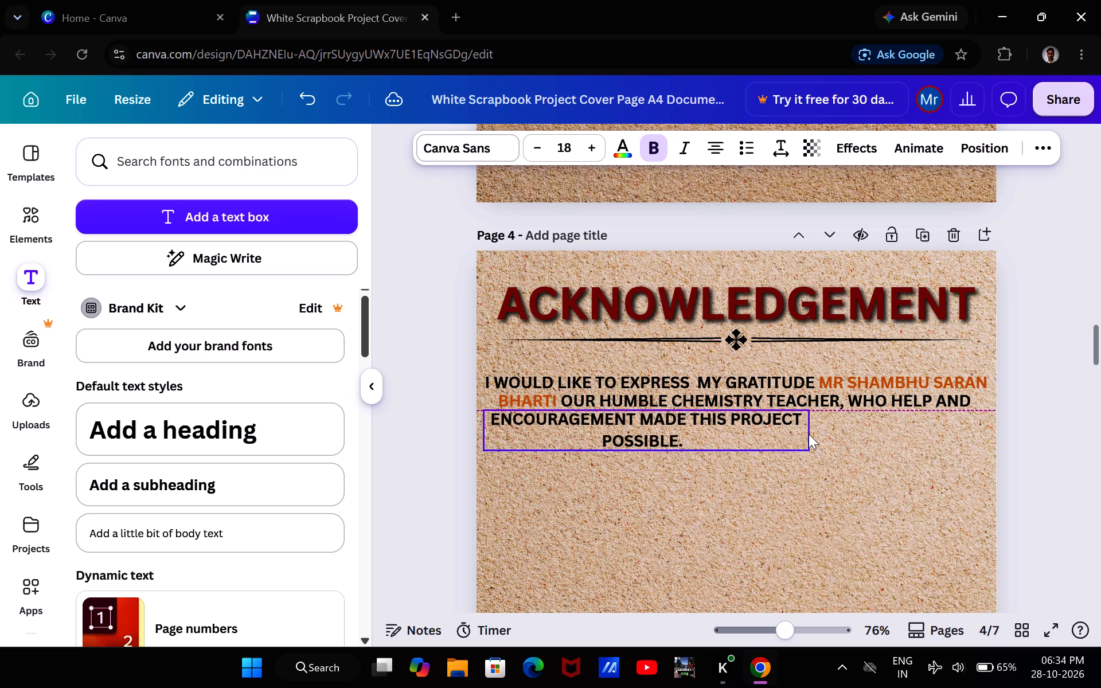
drag(809, 434, 809, 435)
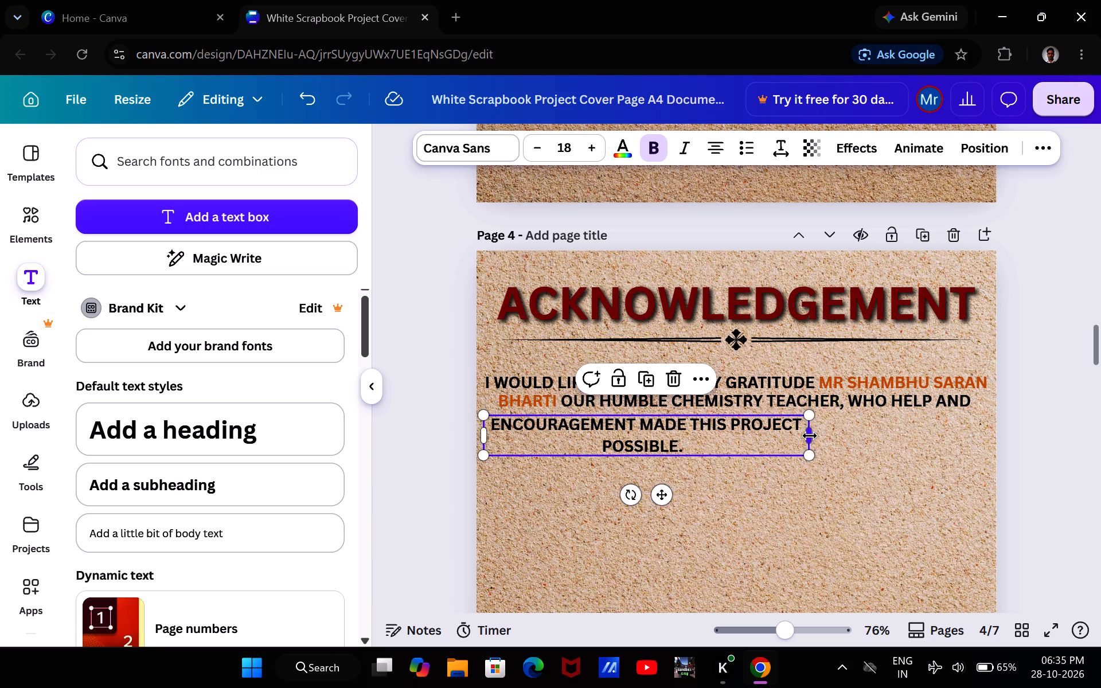
drag(810, 436, 927, 416)
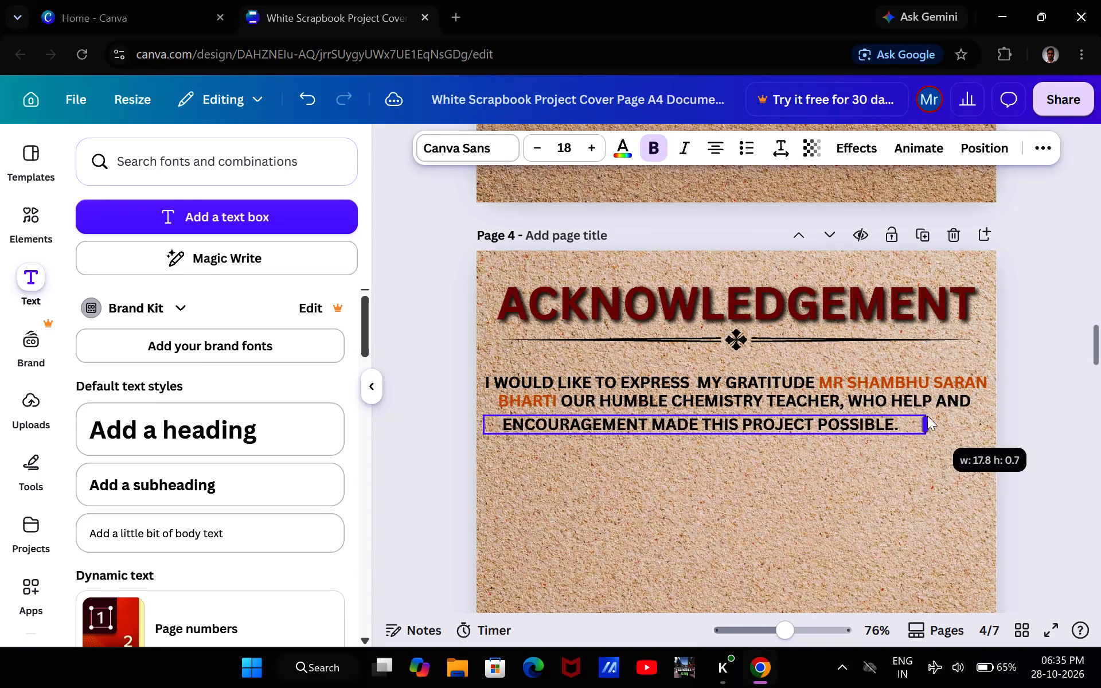
drag(927, 416, 932, 414)
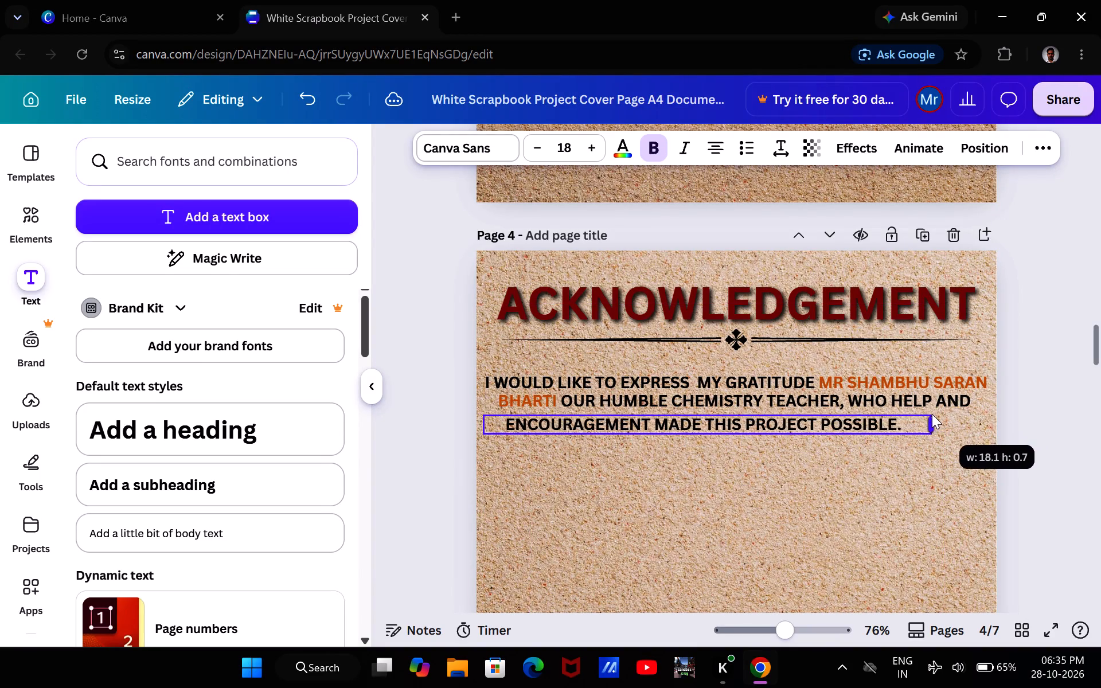
drag(932, 414, 997, 400)
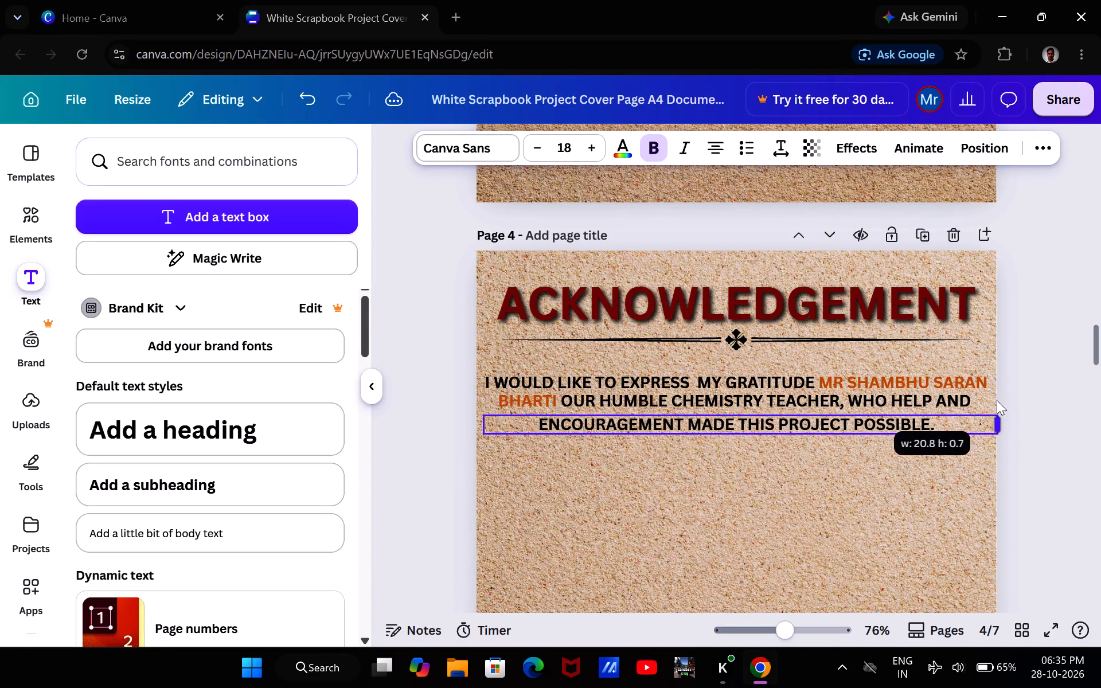
drag(997, 400, 985, 403)
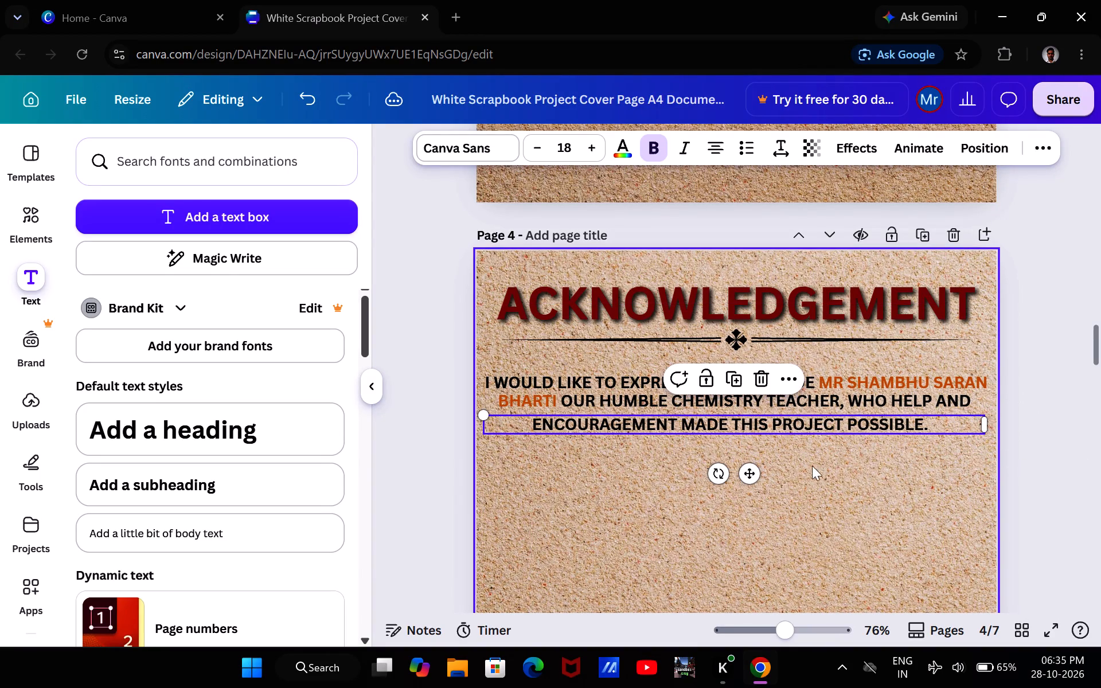
drag(751, 476, 713, 478)
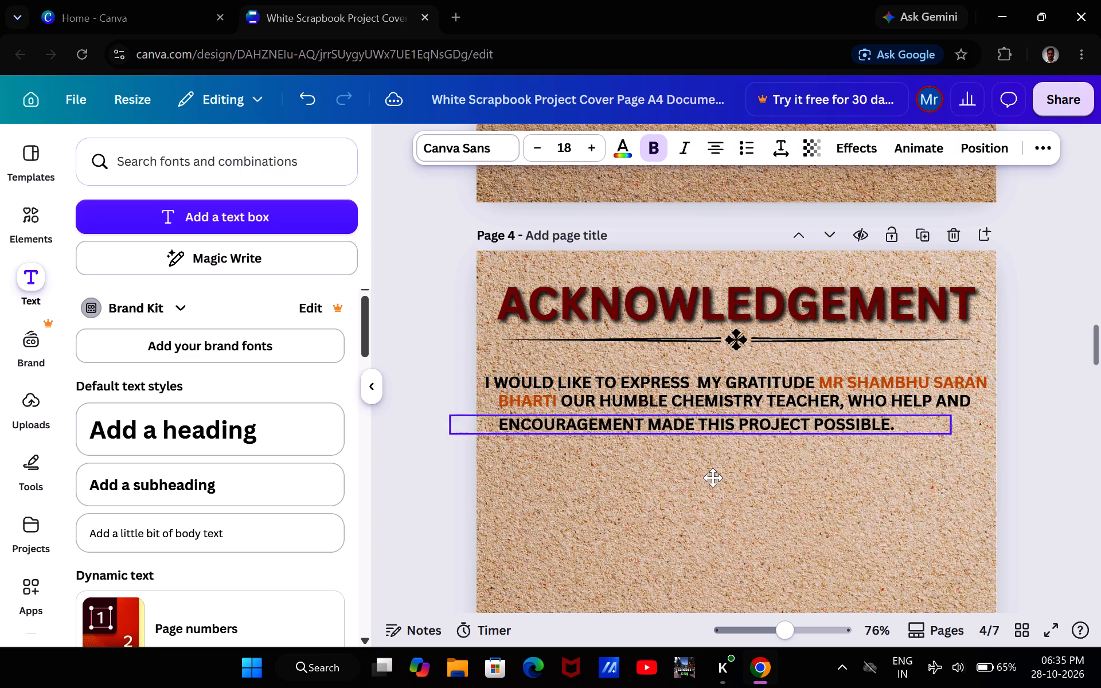
drag(713, 478, 706, 476)
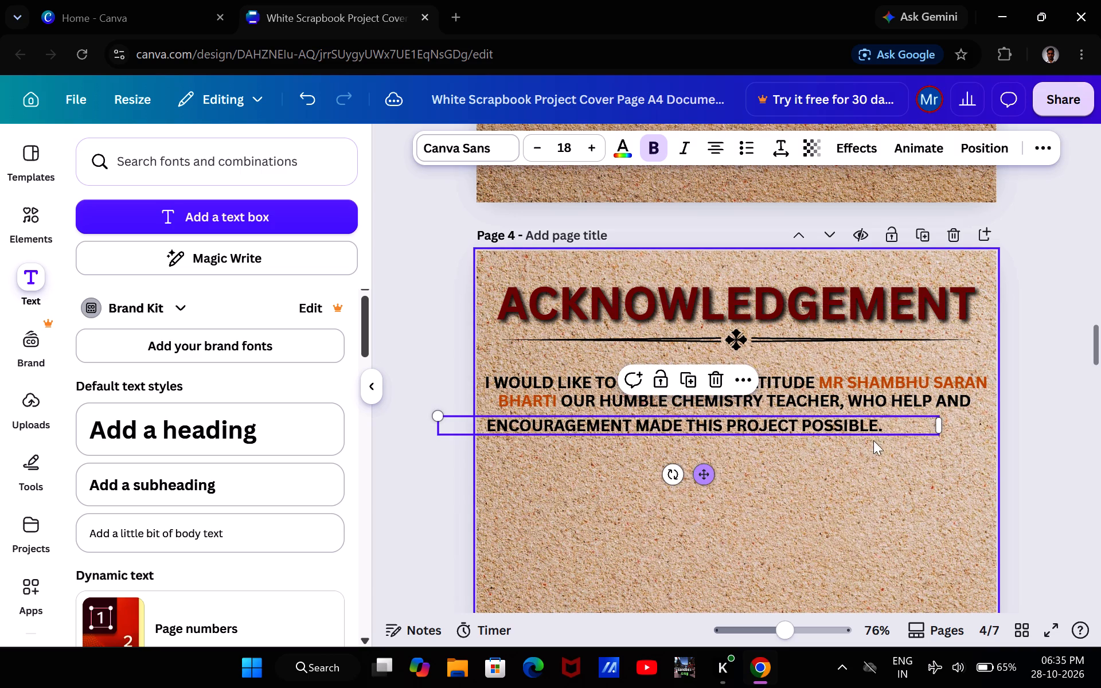
Append "ALSO" after "POSSIBLE." in the third acknowledgement line.
click(897, 425)
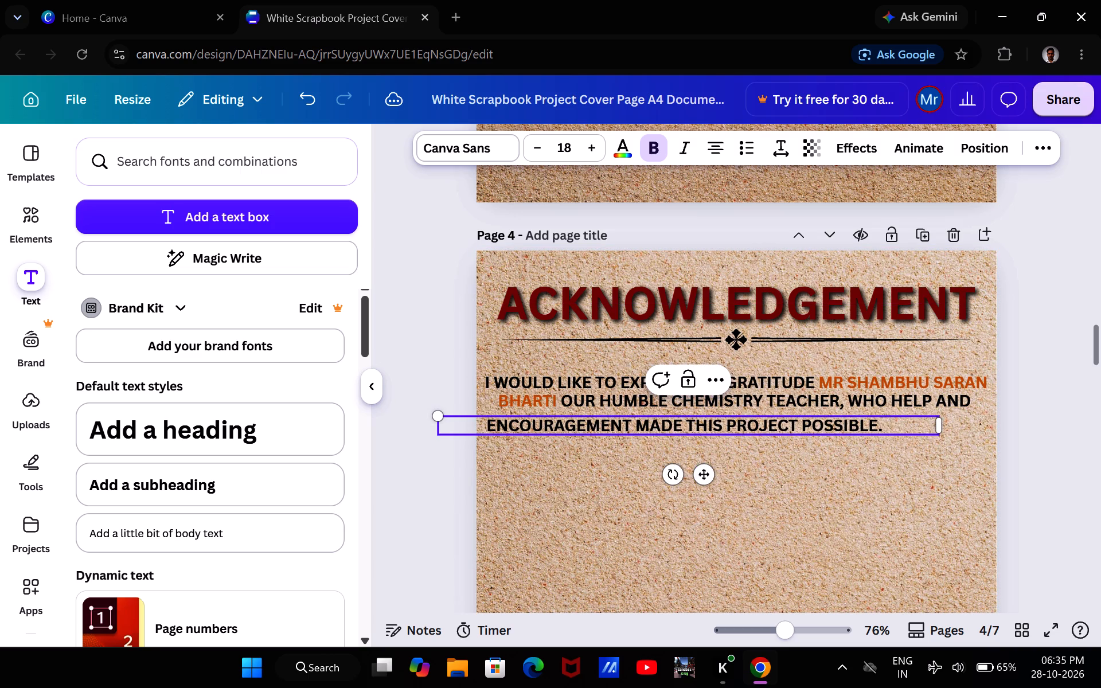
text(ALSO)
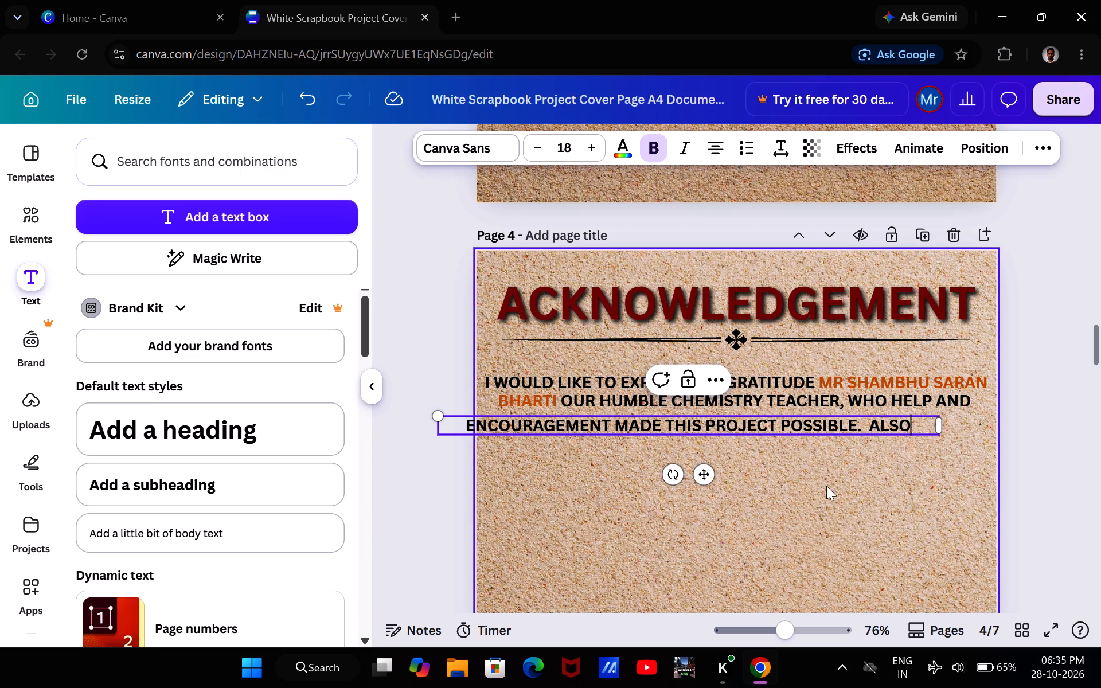
Realign the third line directly beneath the second acknowledgement line, with its text starting at the left margin.
click(705, 476)
drag(705, 476, 721, 475)
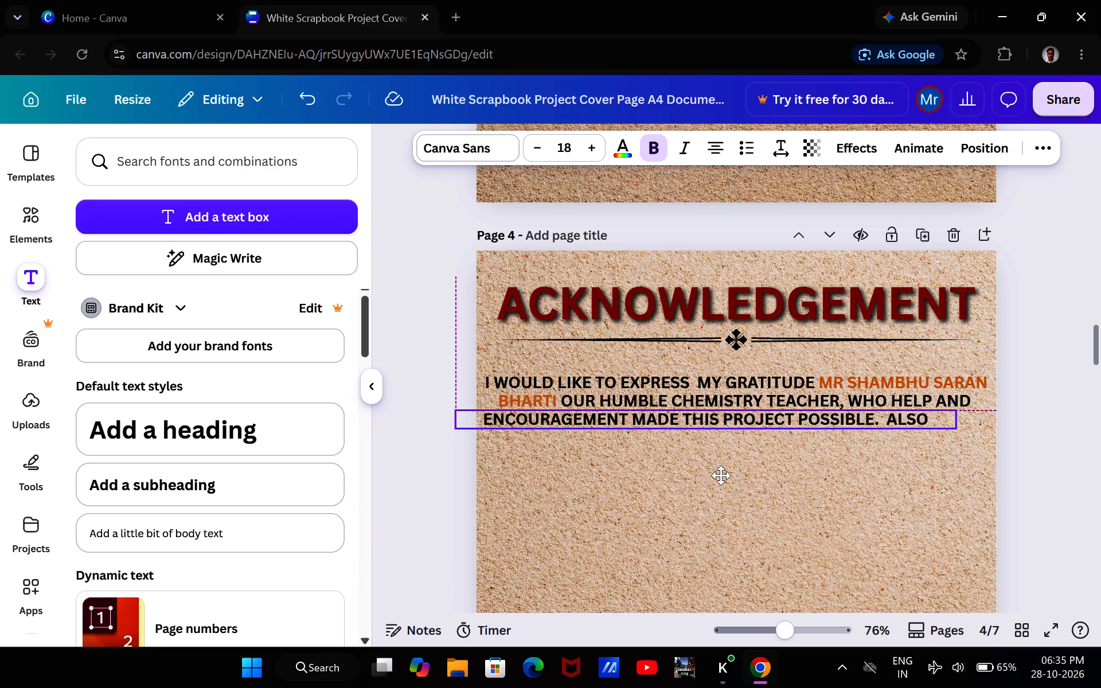
drag(721, 475, 726, 475)
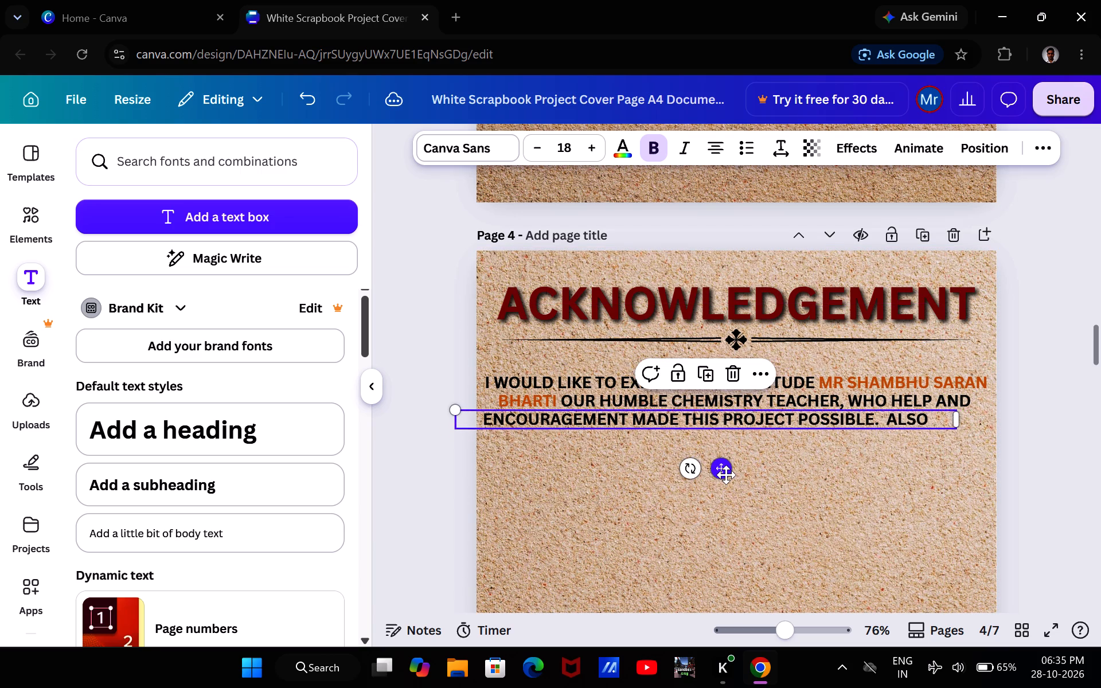
click(726, 471)
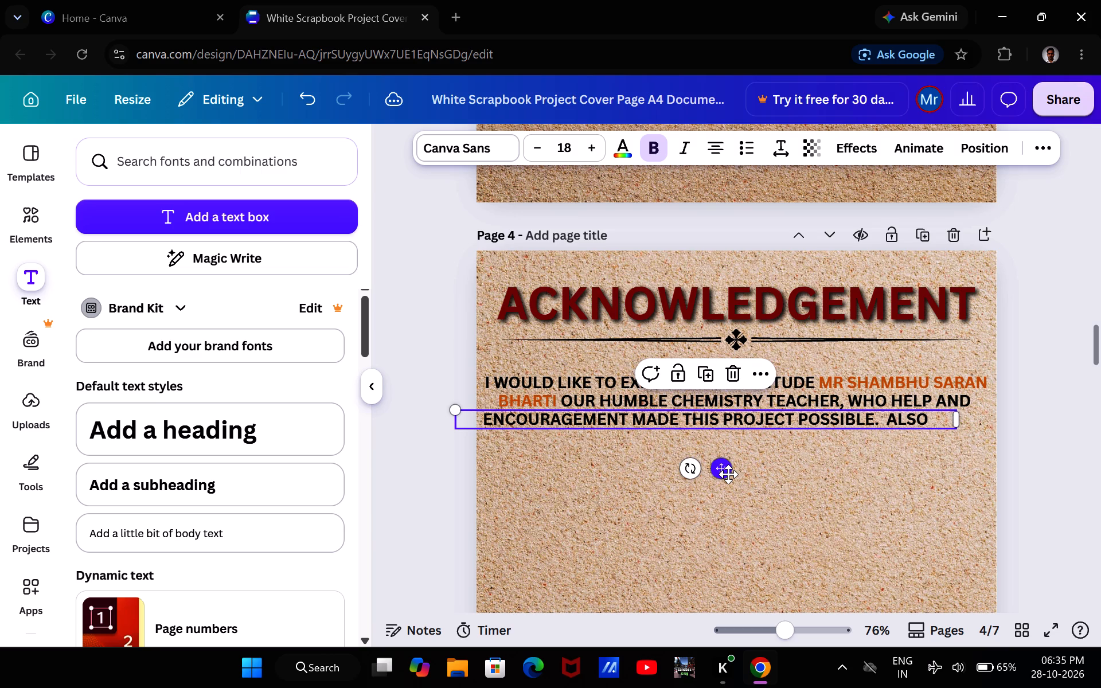
click(728, 474)
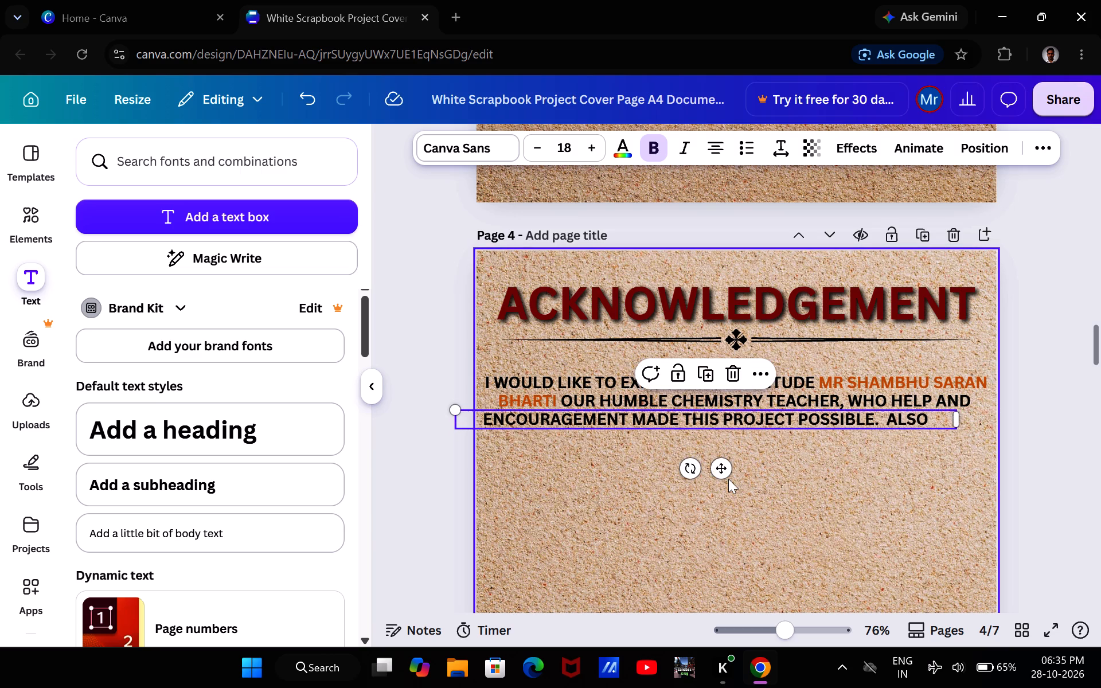
click(830, 479)
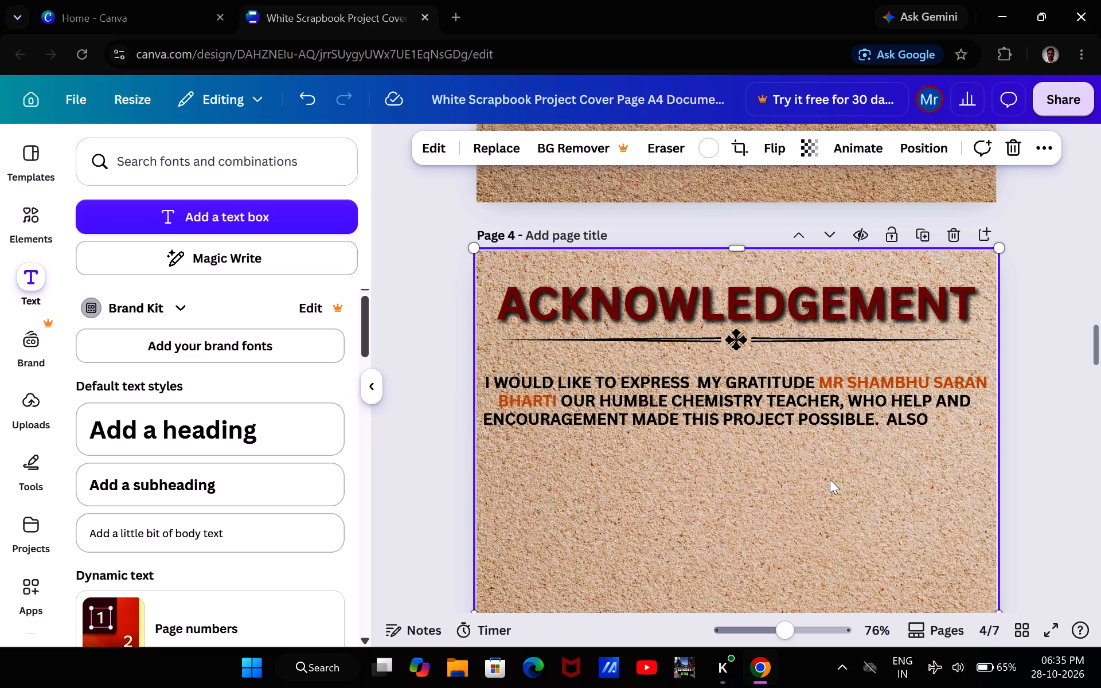
Append "THANK" after "ALSO" and widen the text box so the third acknowledgement line stays on one line.
click(871, 423)
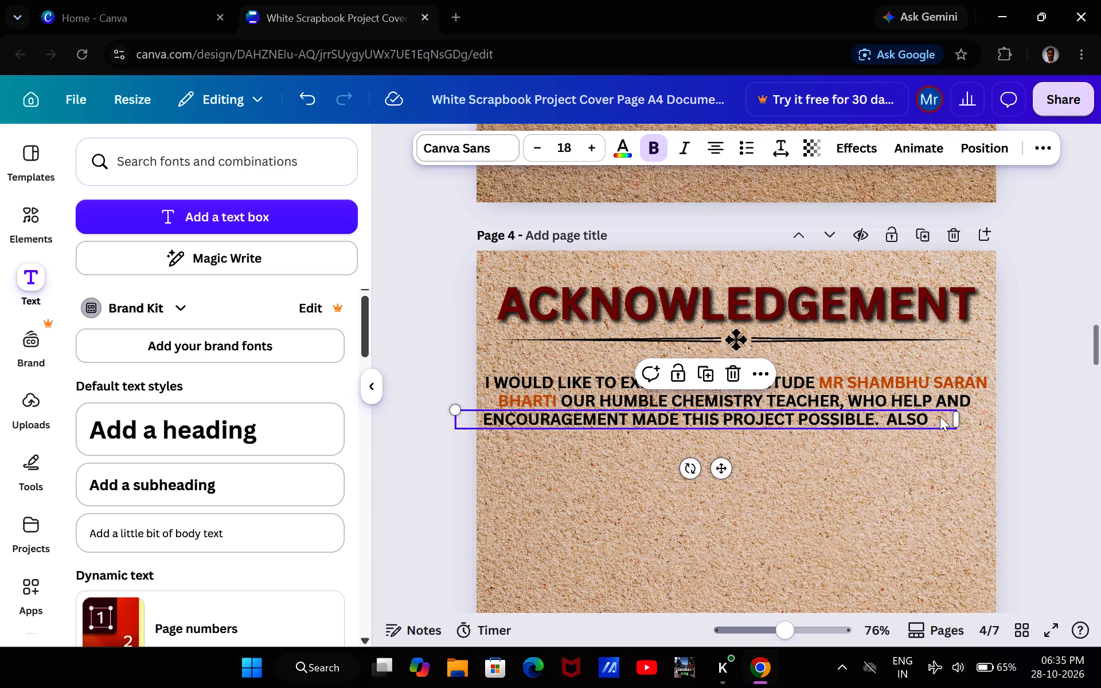
click(942, 416)
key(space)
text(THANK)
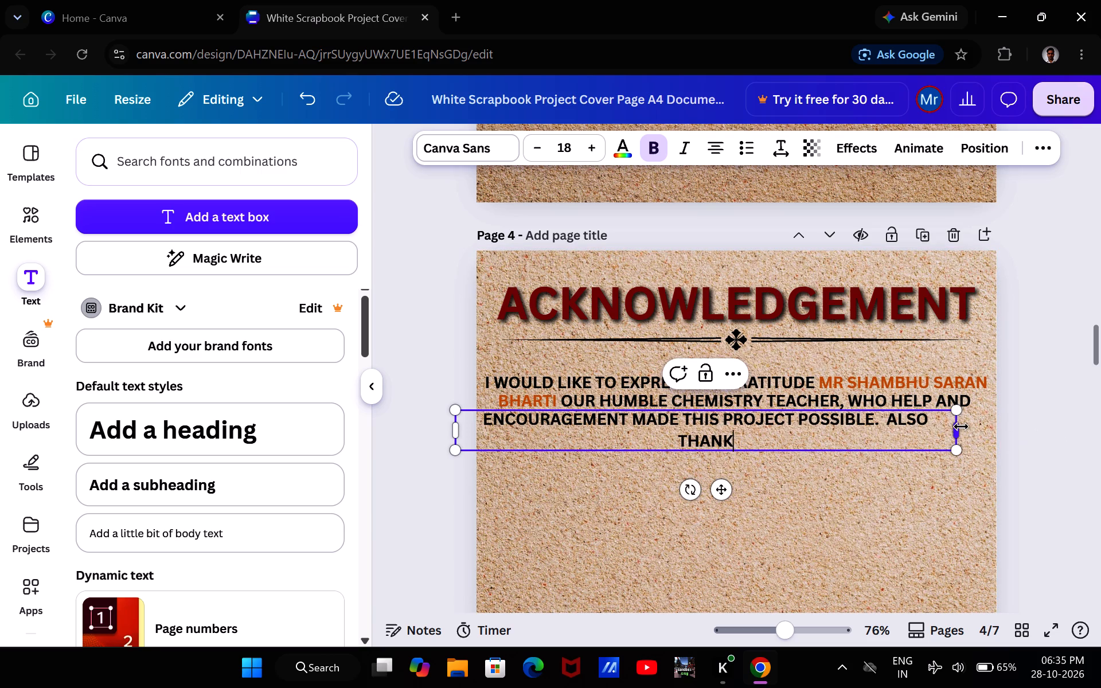
drag(961, 427, 1013, 424)
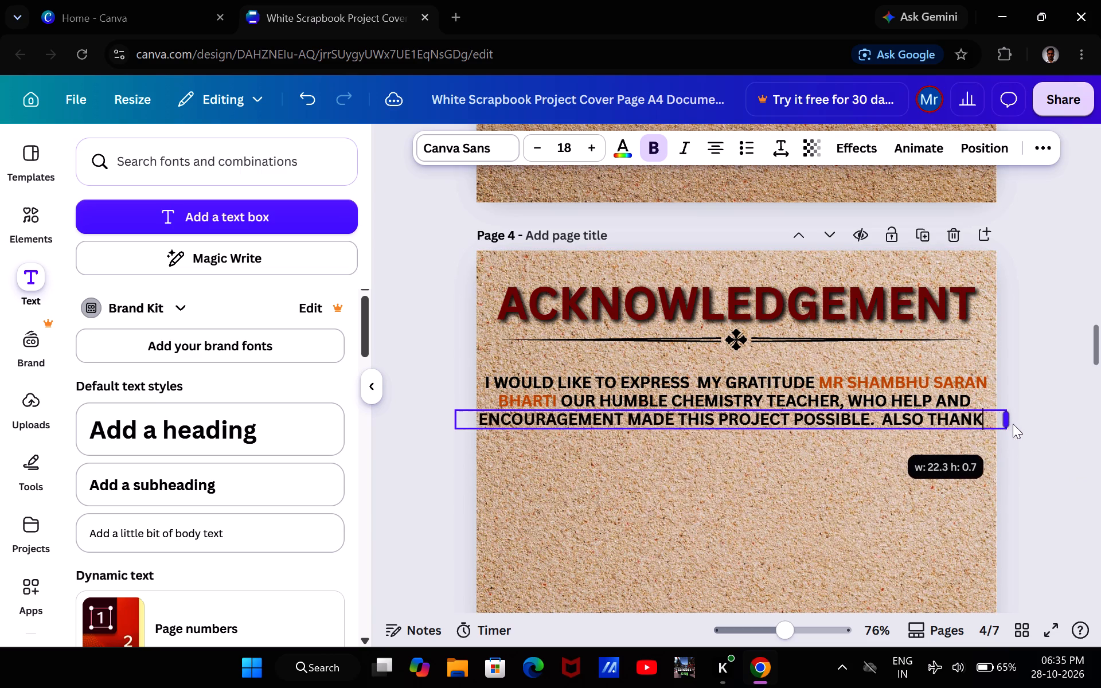
drag(1013, 424, 1021, 424)
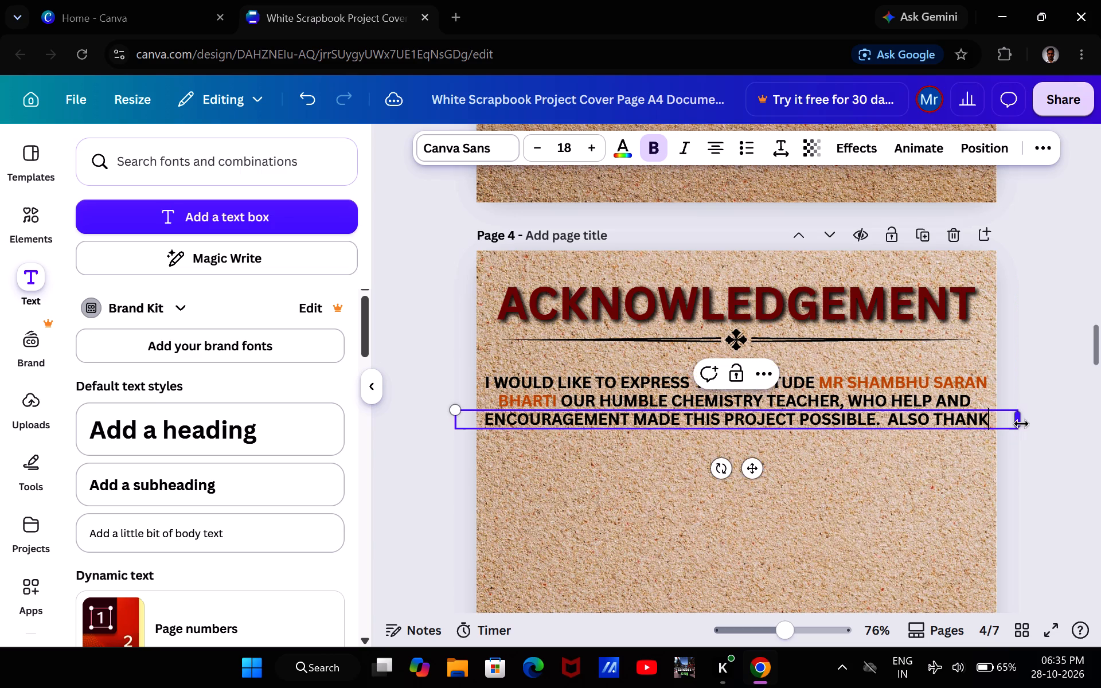
click(1009, 460)
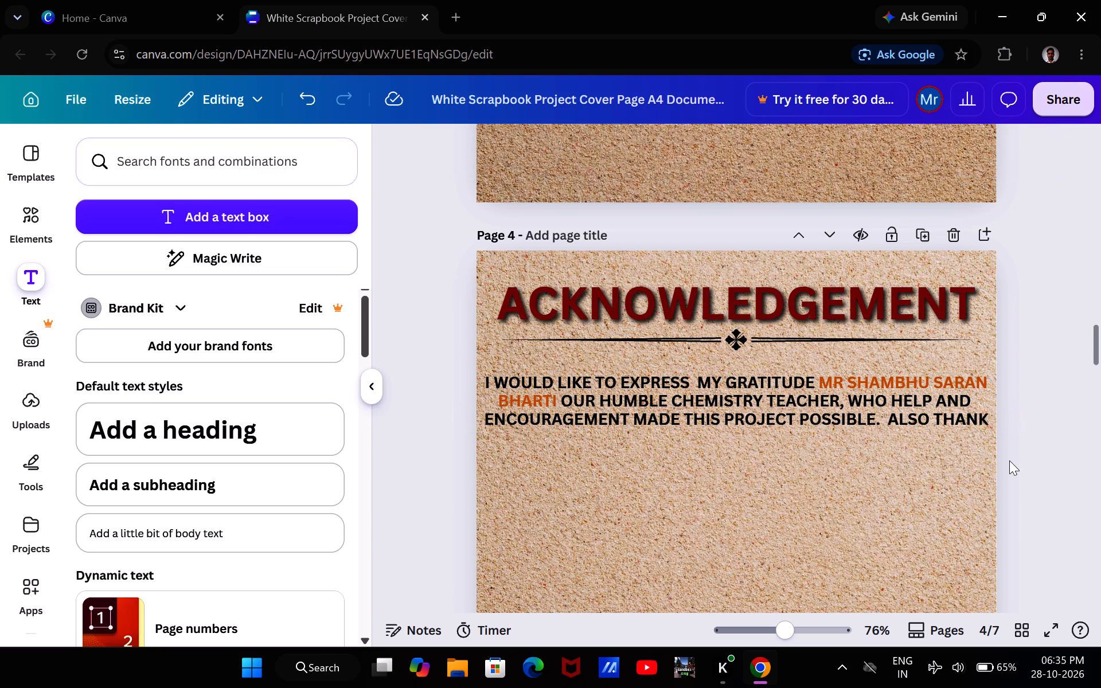
Add a subheading text box, set its font size to 18, and place it below the third acknowledgement line near the left margin.
click(298, 475)
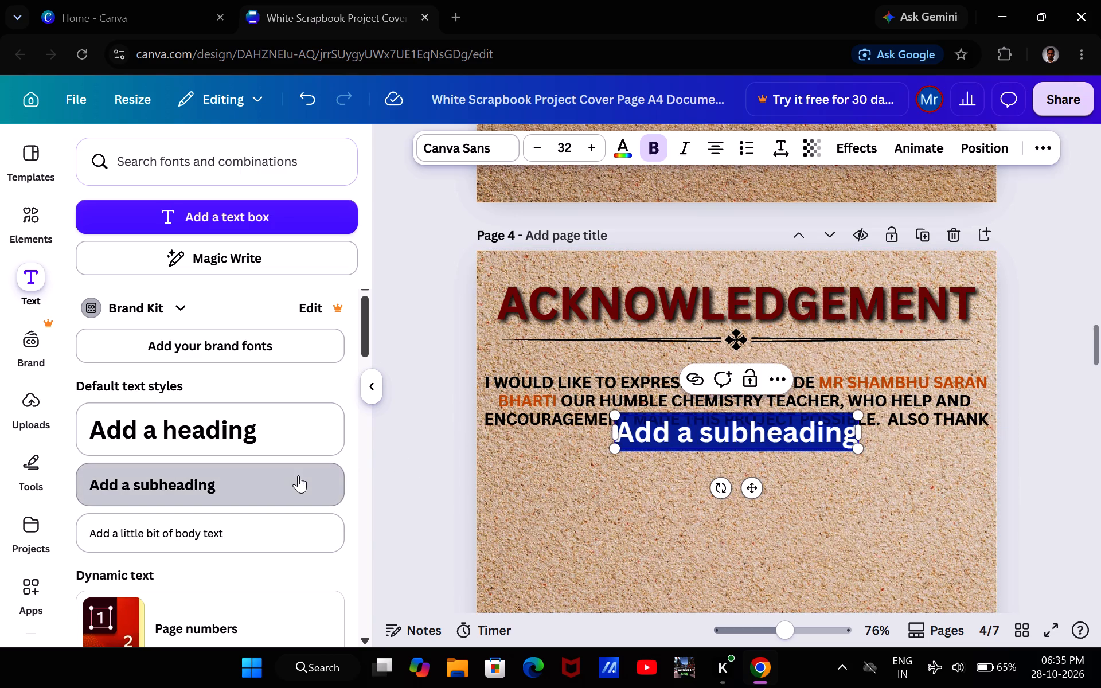
triple_click(544, 153)
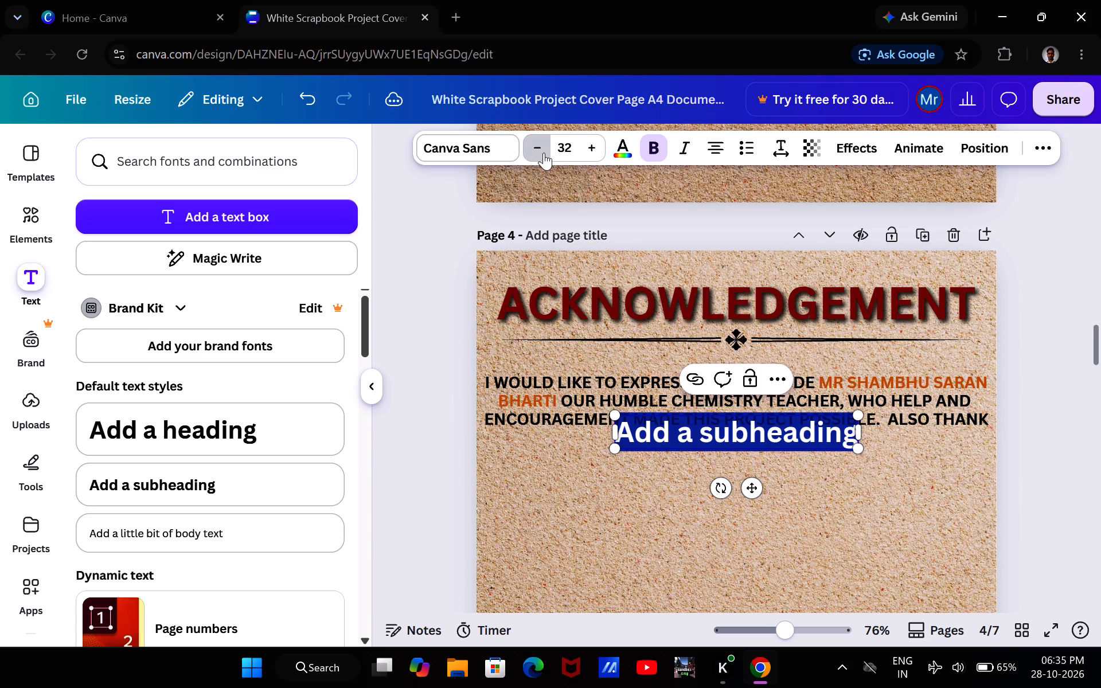
triple_click(544, 153)
triple_click(544, 153)
triple_click(544, 153)
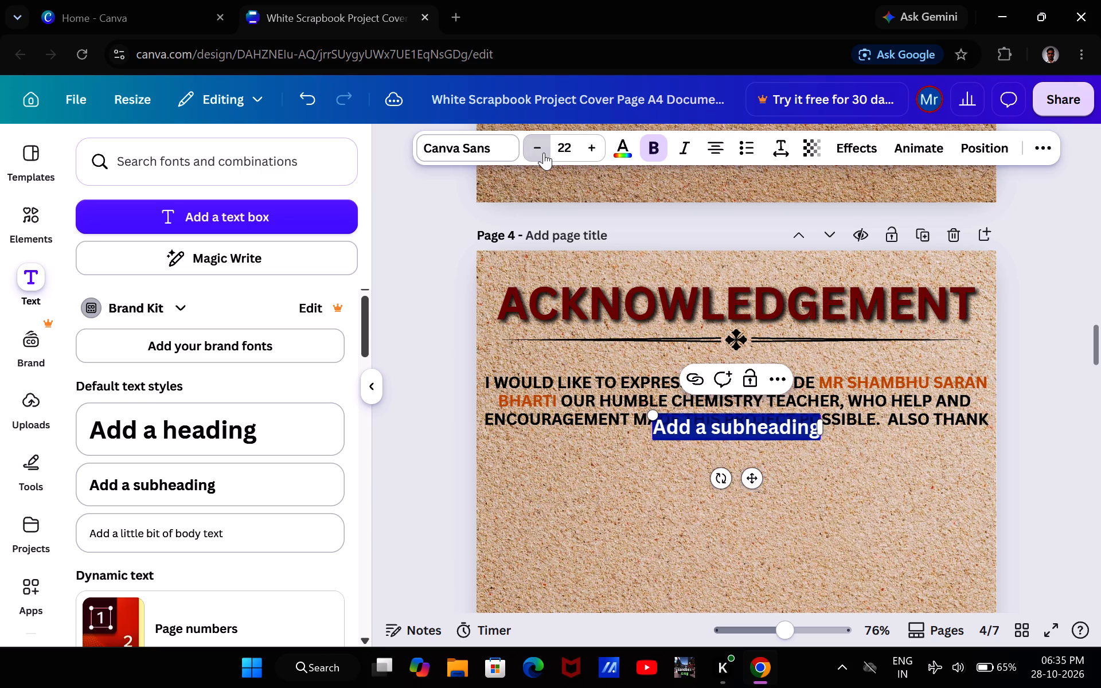
double_click(544, 153)
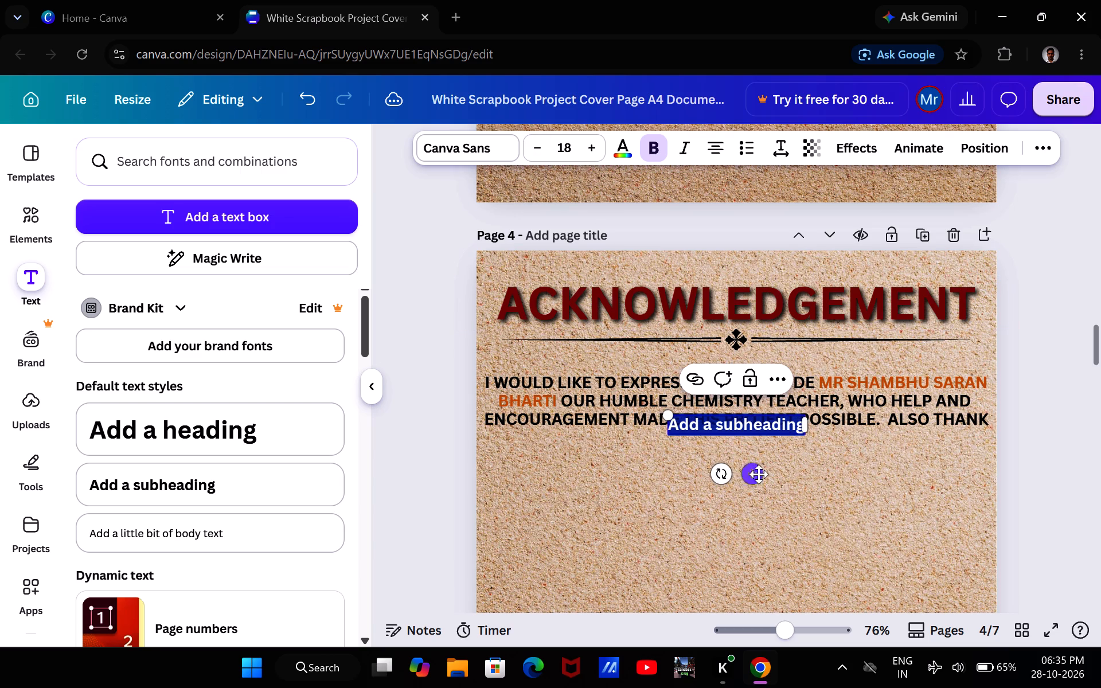
drag(755, 483, 618, 510)
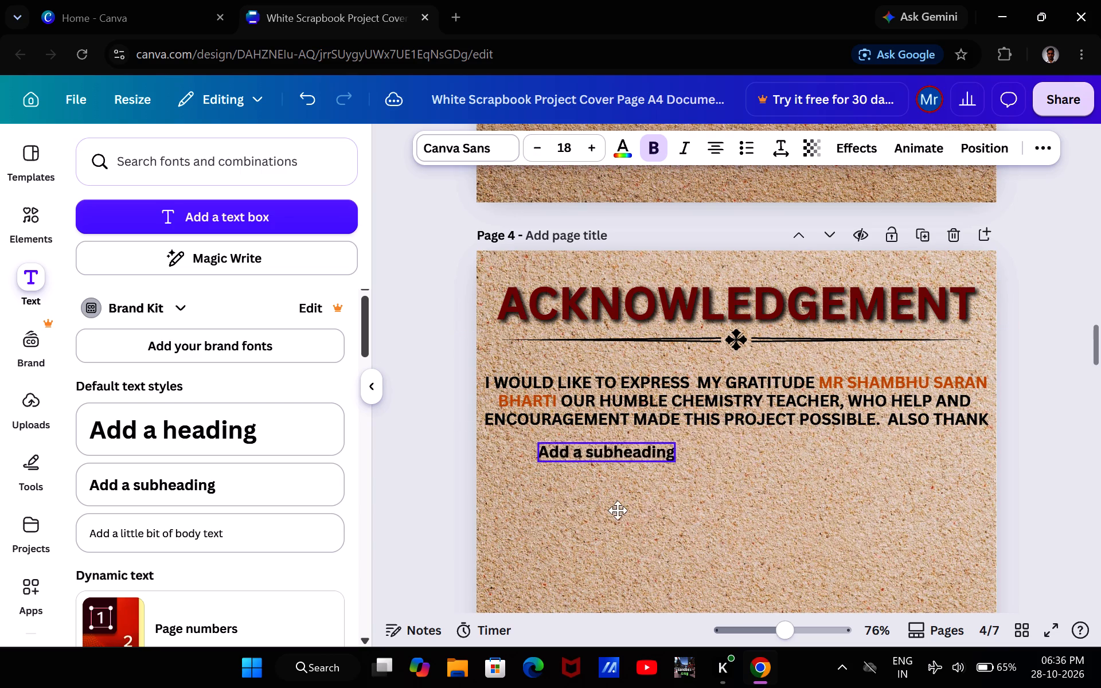
drag(618, 510, 596, 509)
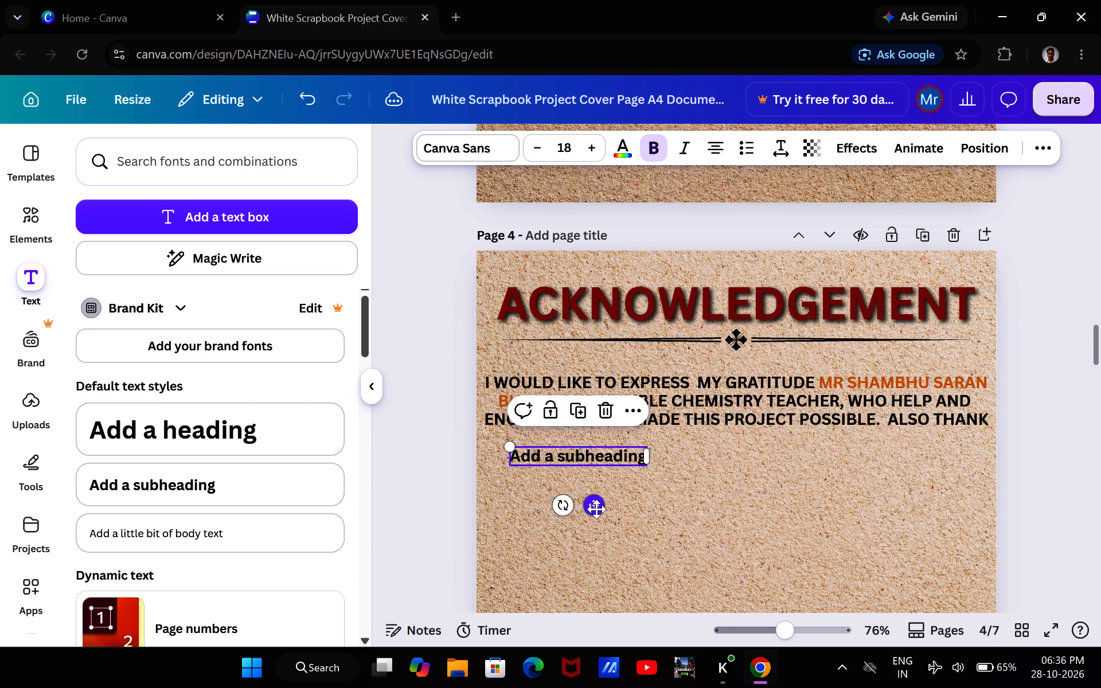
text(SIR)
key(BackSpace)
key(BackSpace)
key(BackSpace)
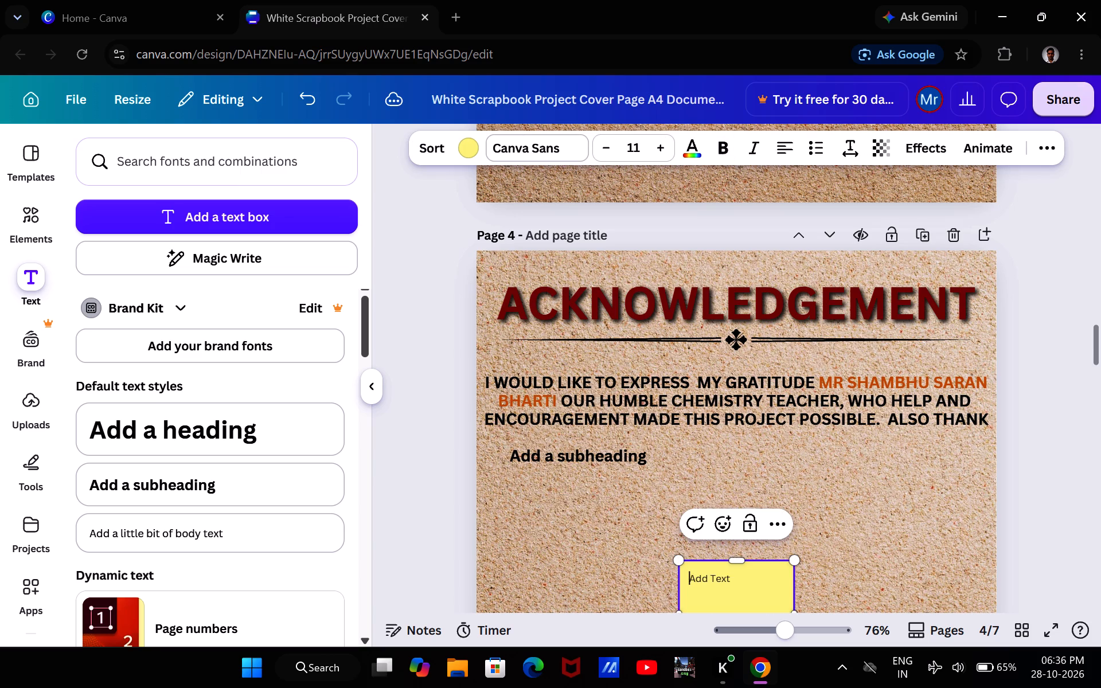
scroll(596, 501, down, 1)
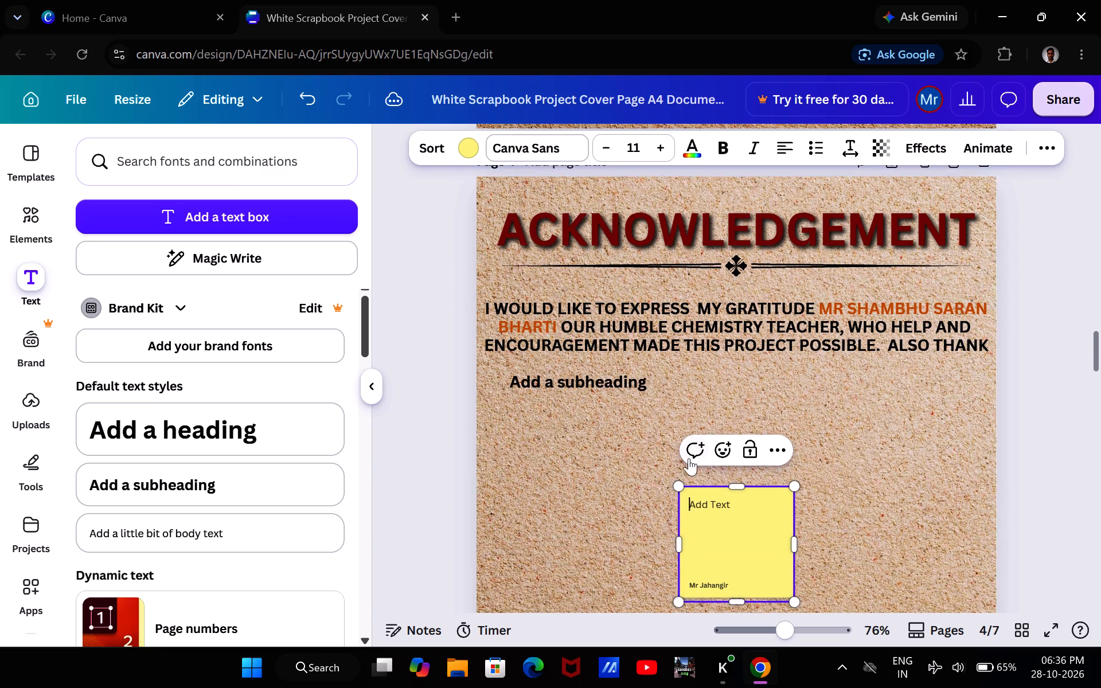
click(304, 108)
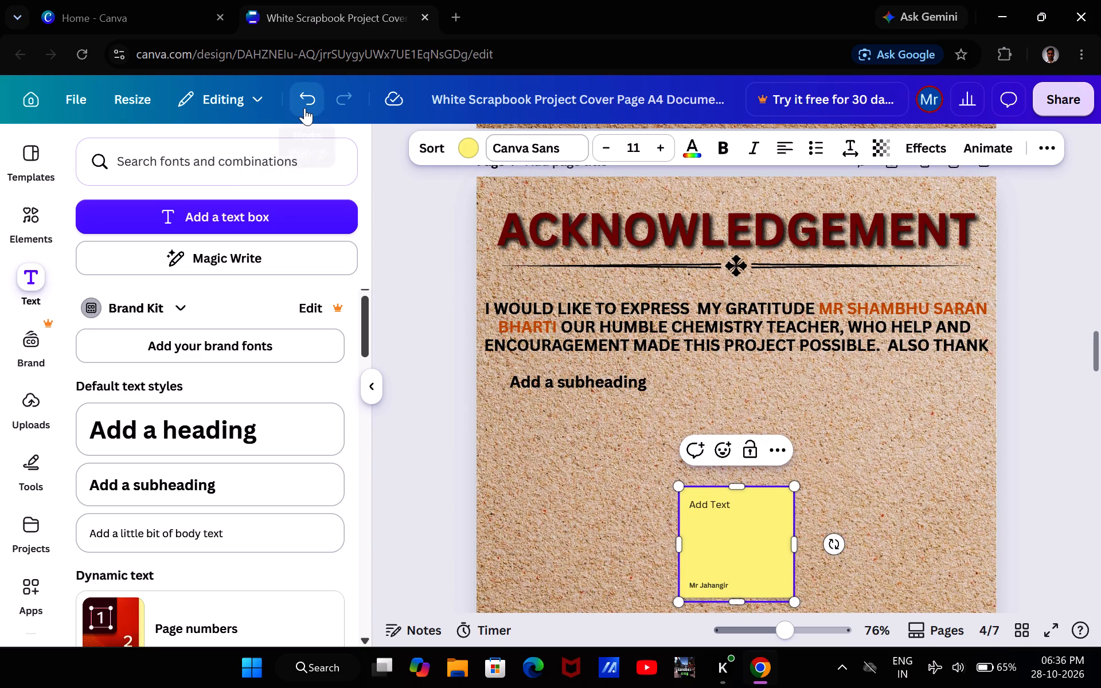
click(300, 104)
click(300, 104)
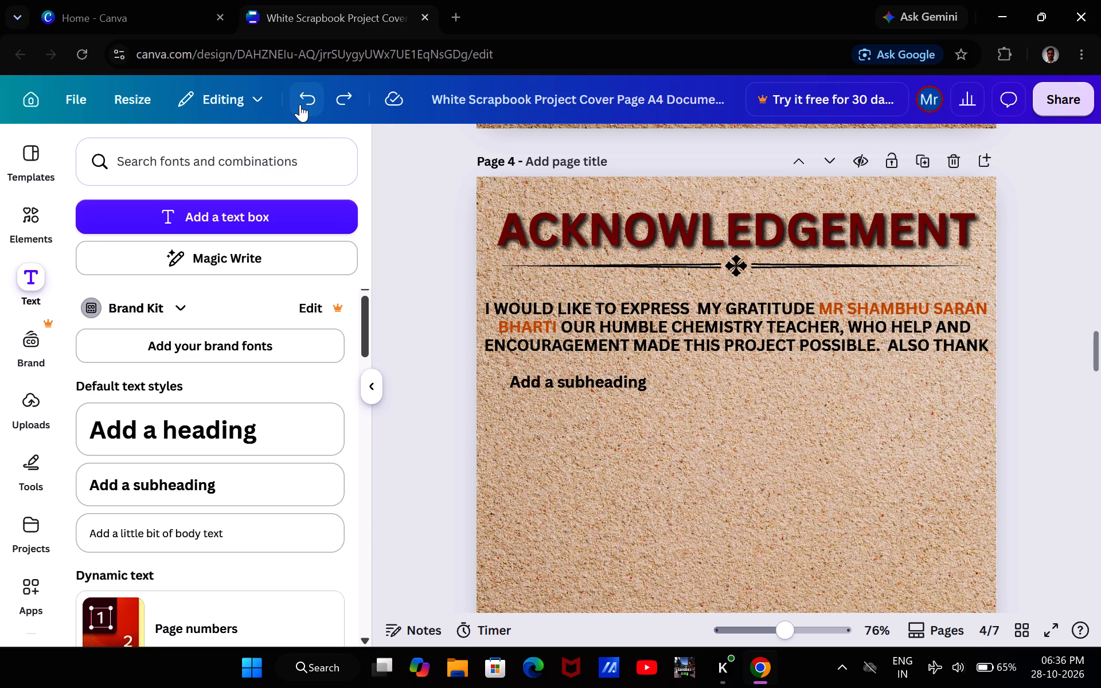
Replace the new subheading's placeholder text with "SIR WHO GAVE ME THIS".
click(581, 369)
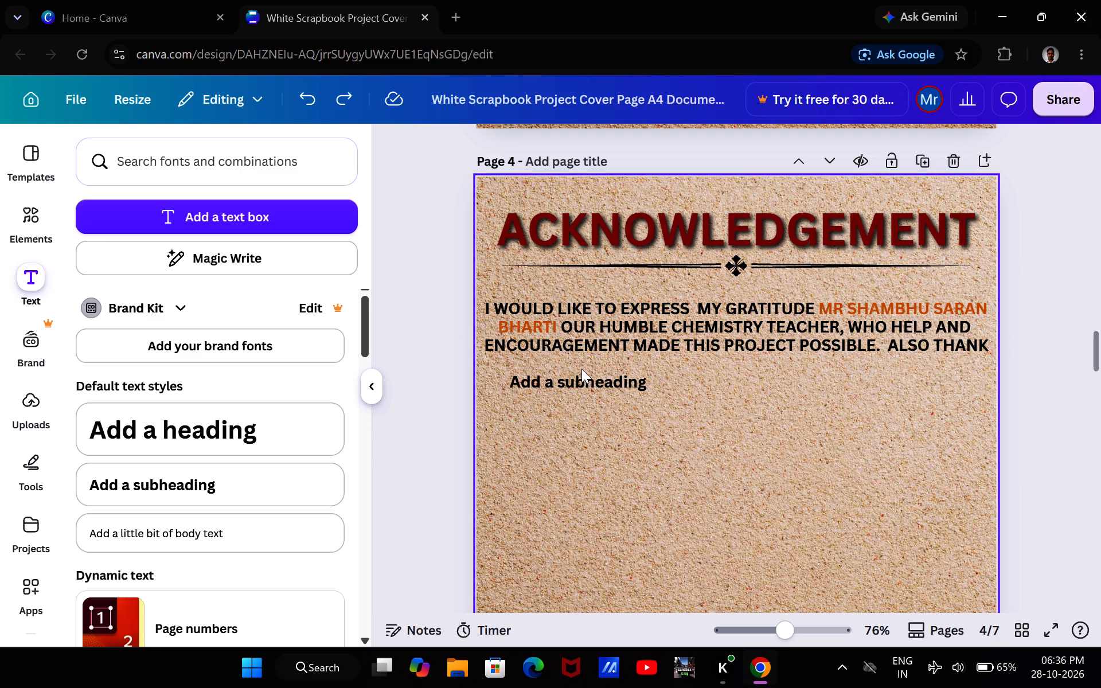
click(605, 387)
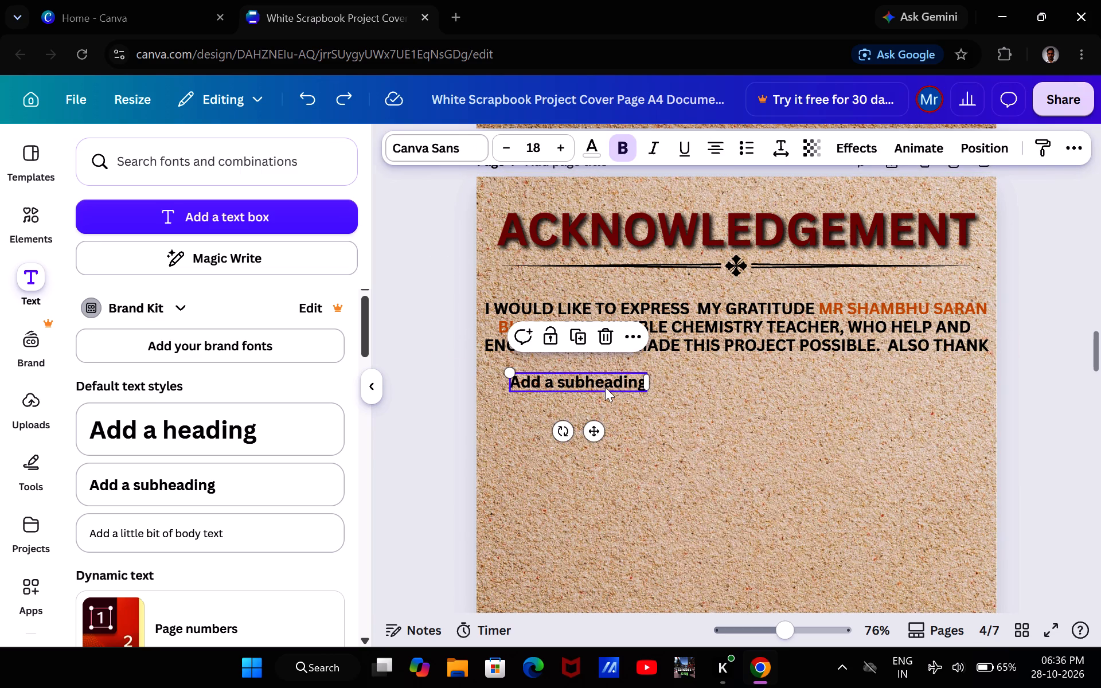
double_click(605, 387)
key(BackSpace)
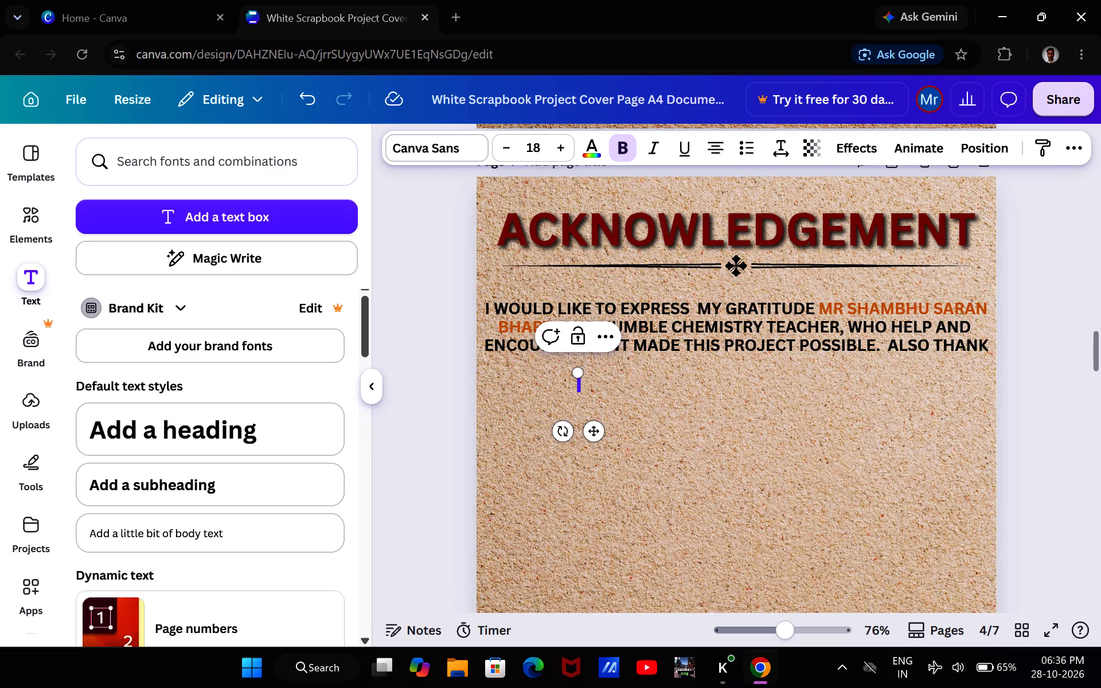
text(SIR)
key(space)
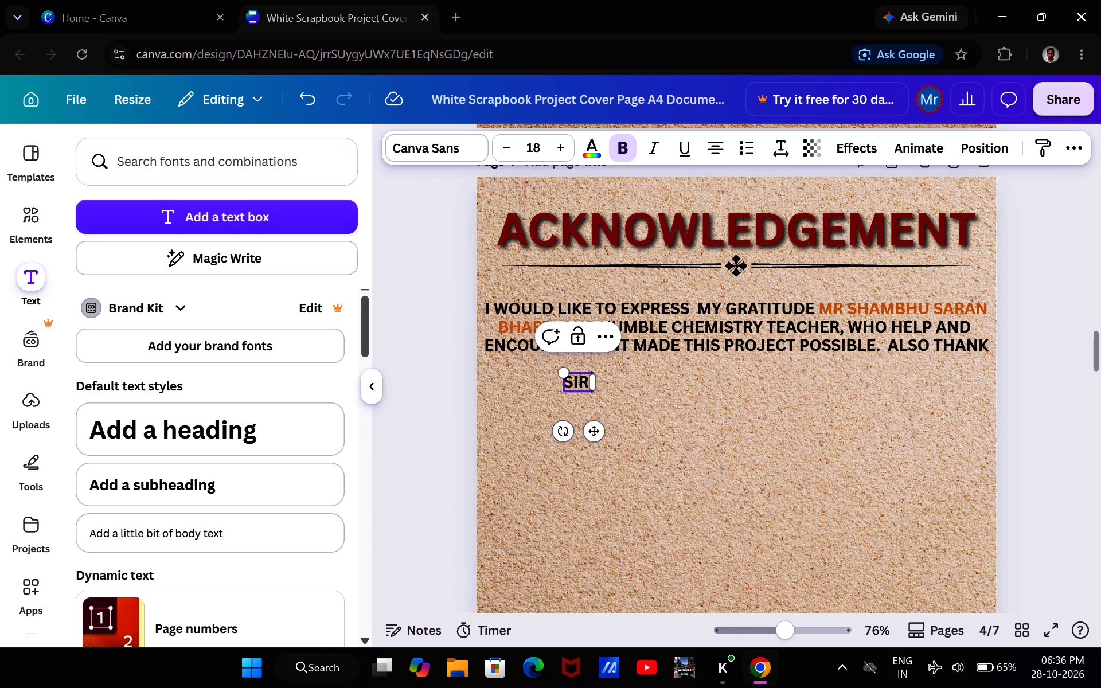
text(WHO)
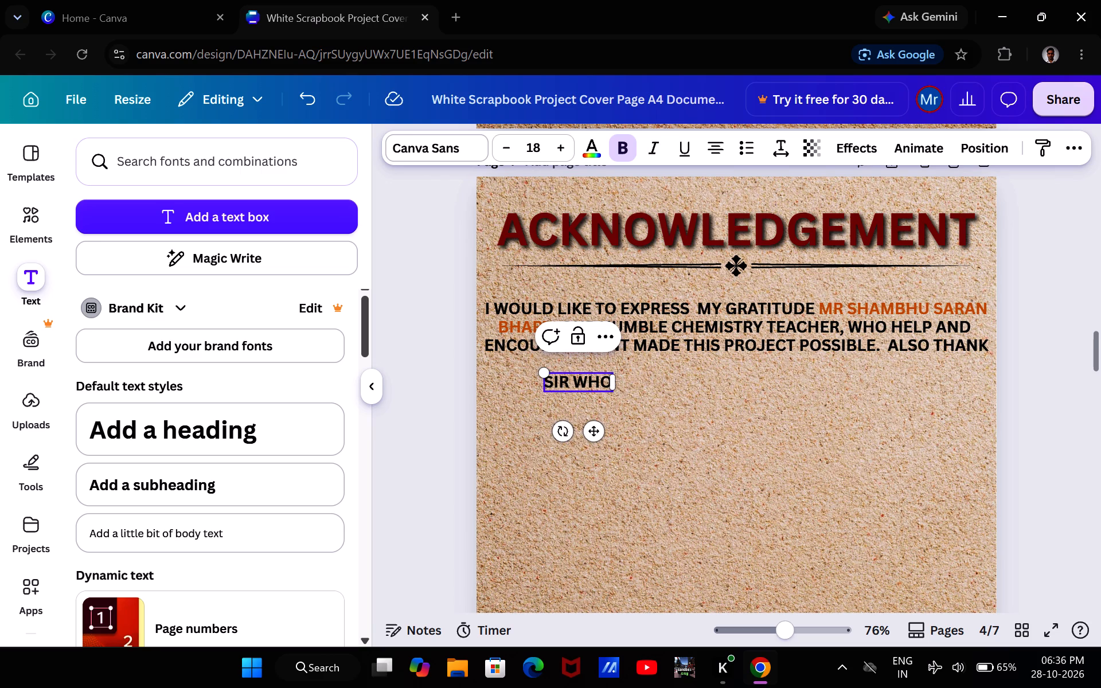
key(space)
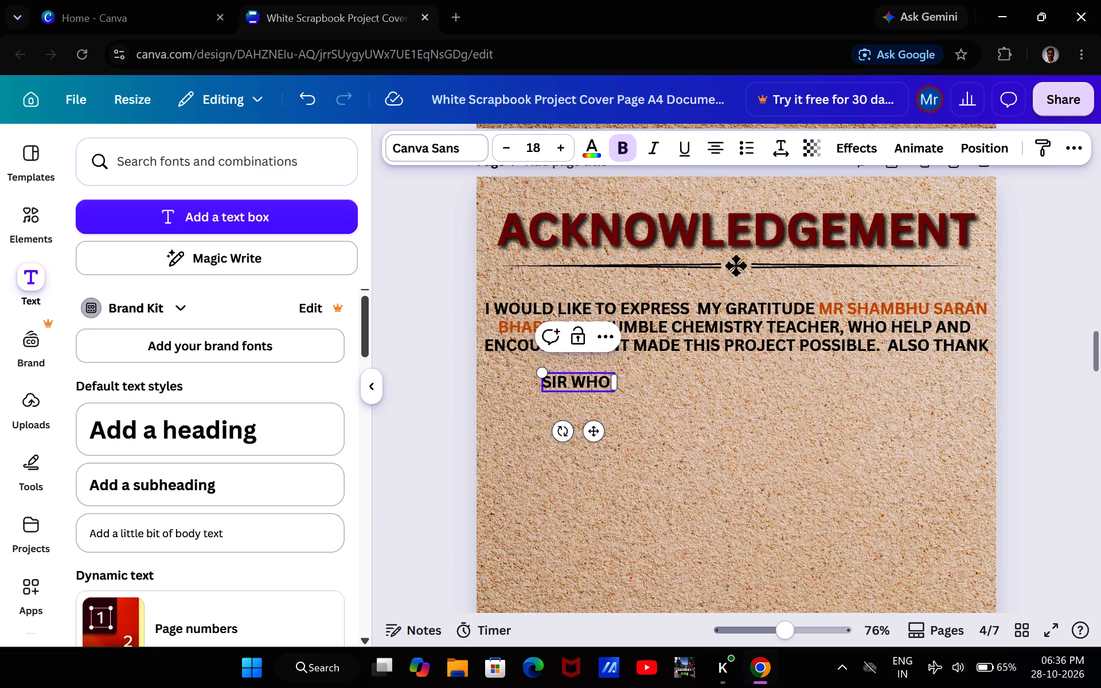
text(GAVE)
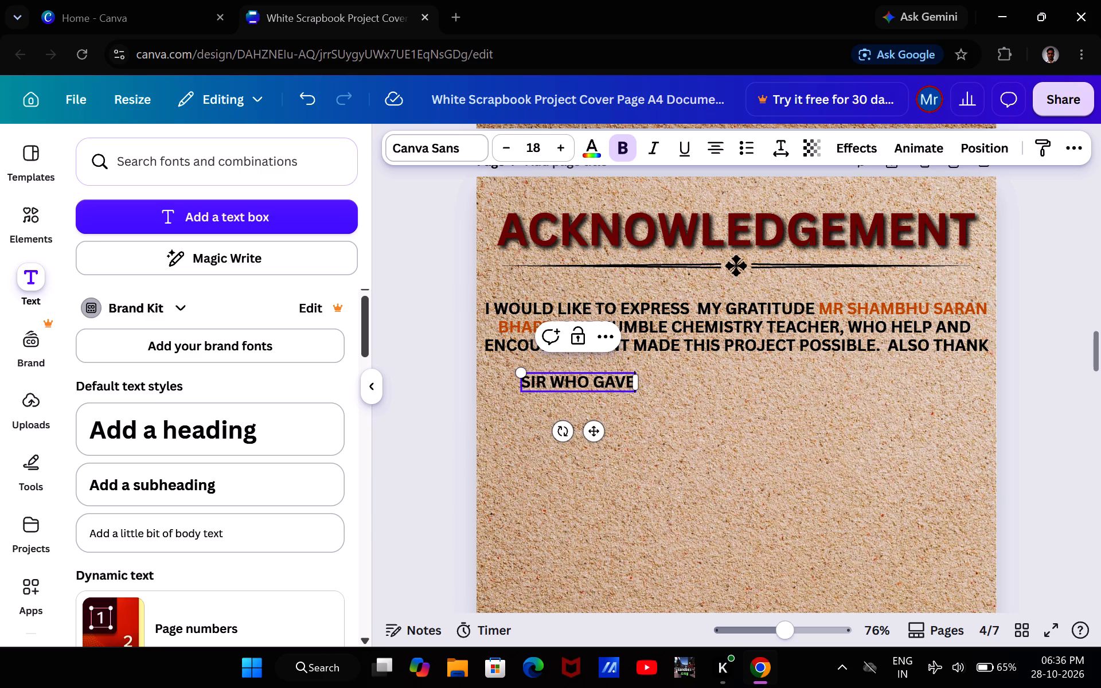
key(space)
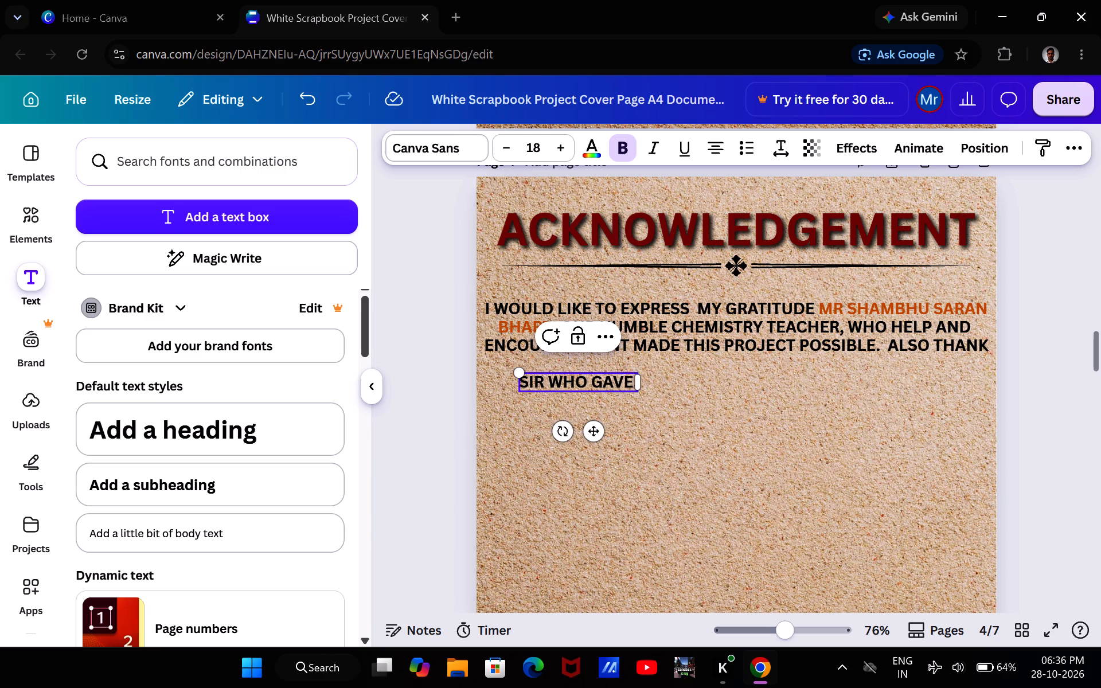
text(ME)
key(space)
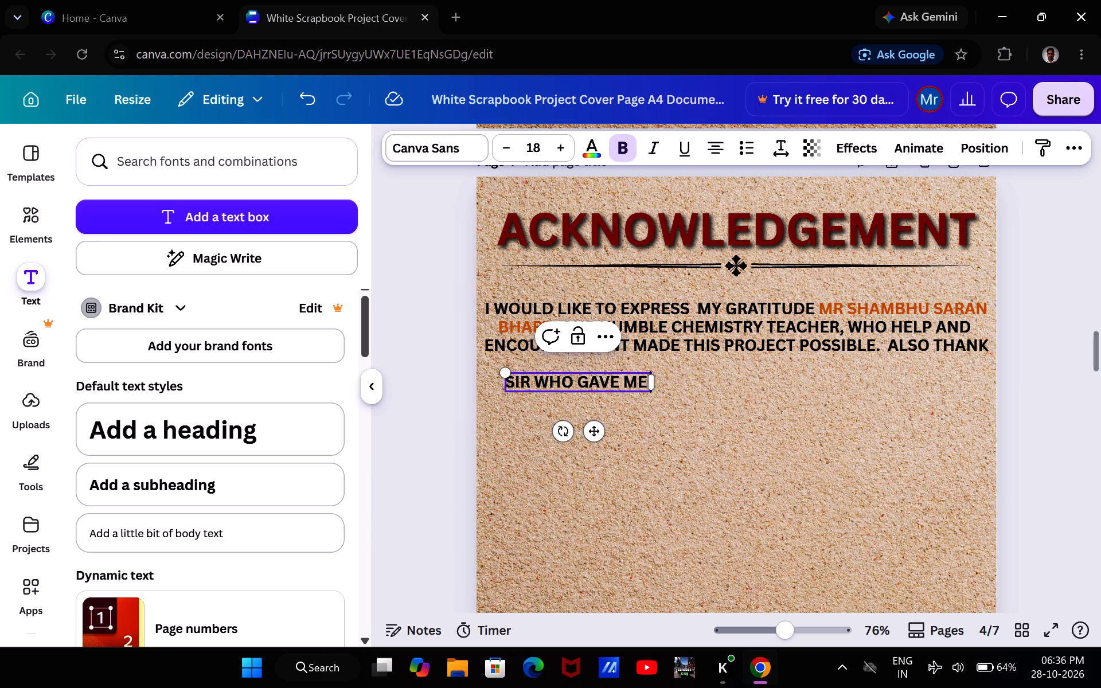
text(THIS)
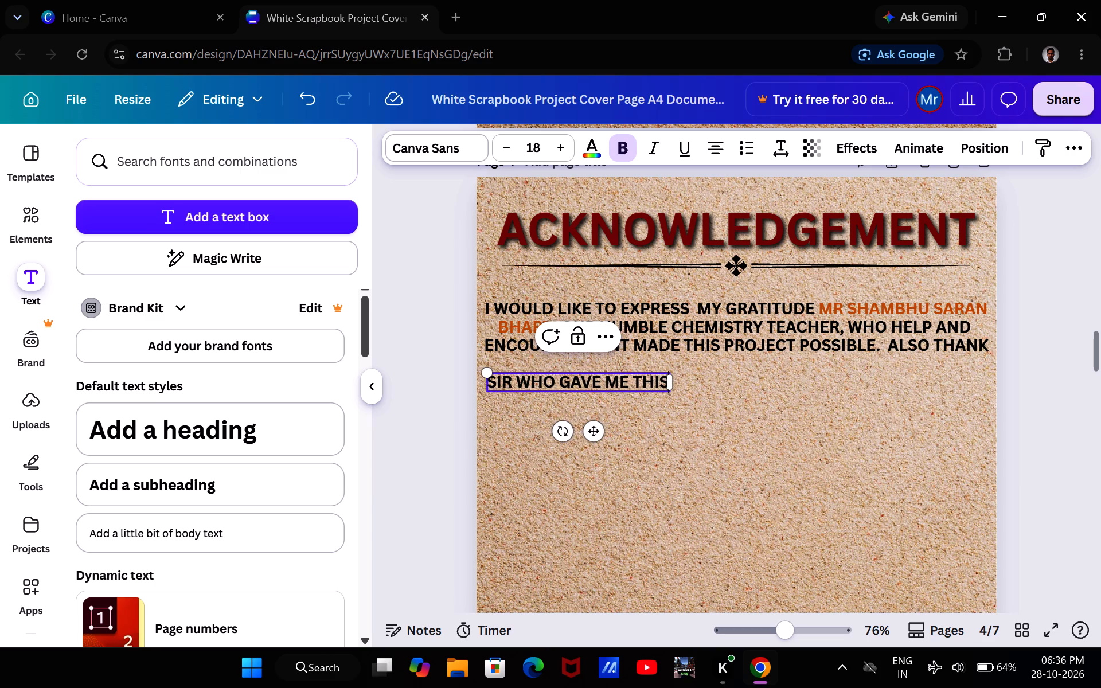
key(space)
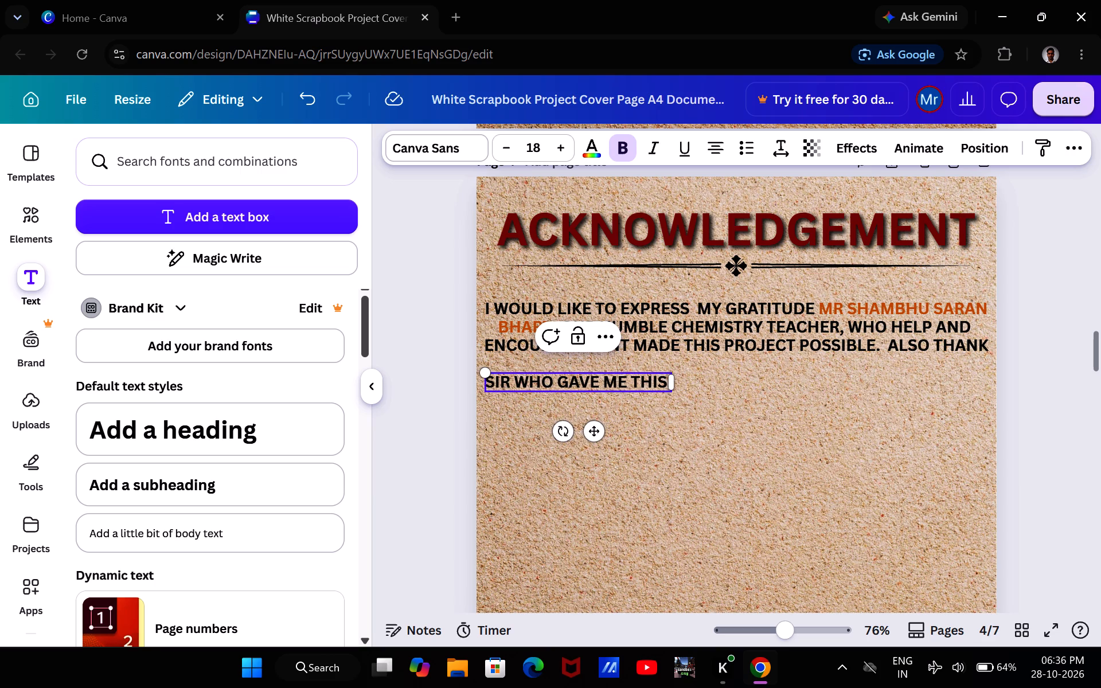
Append "OPPORTUNITY" to the fourth acknowledgement line and widen its text box so the text stays on one line.
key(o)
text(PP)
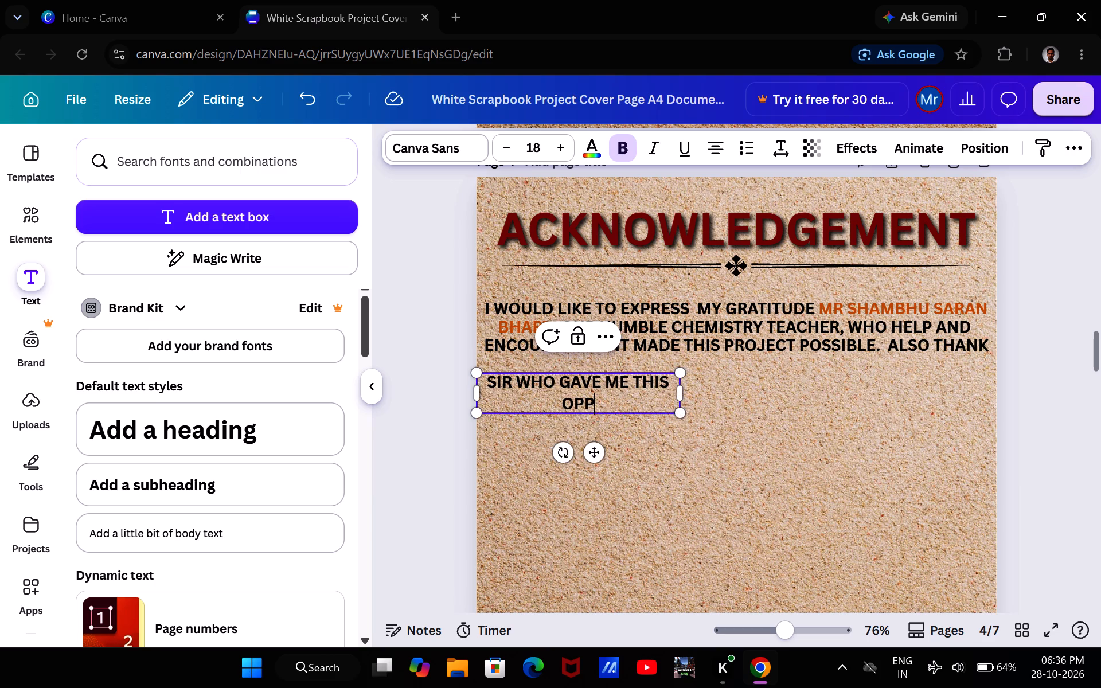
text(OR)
drag(680, 394, 845, 378)
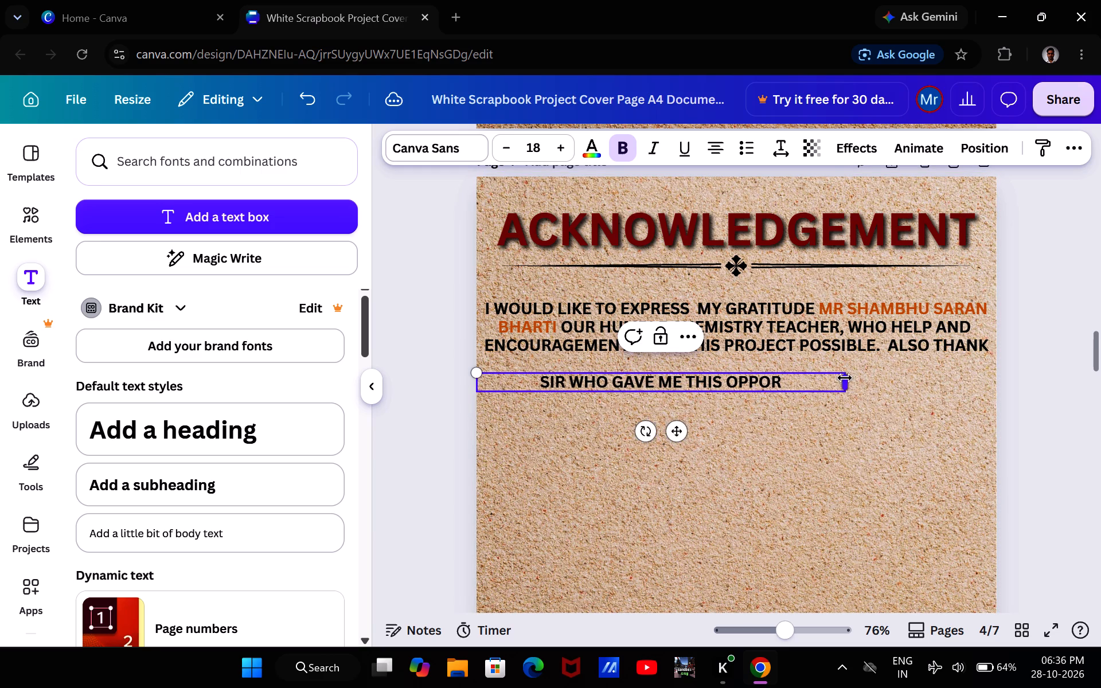
click(799, 381)
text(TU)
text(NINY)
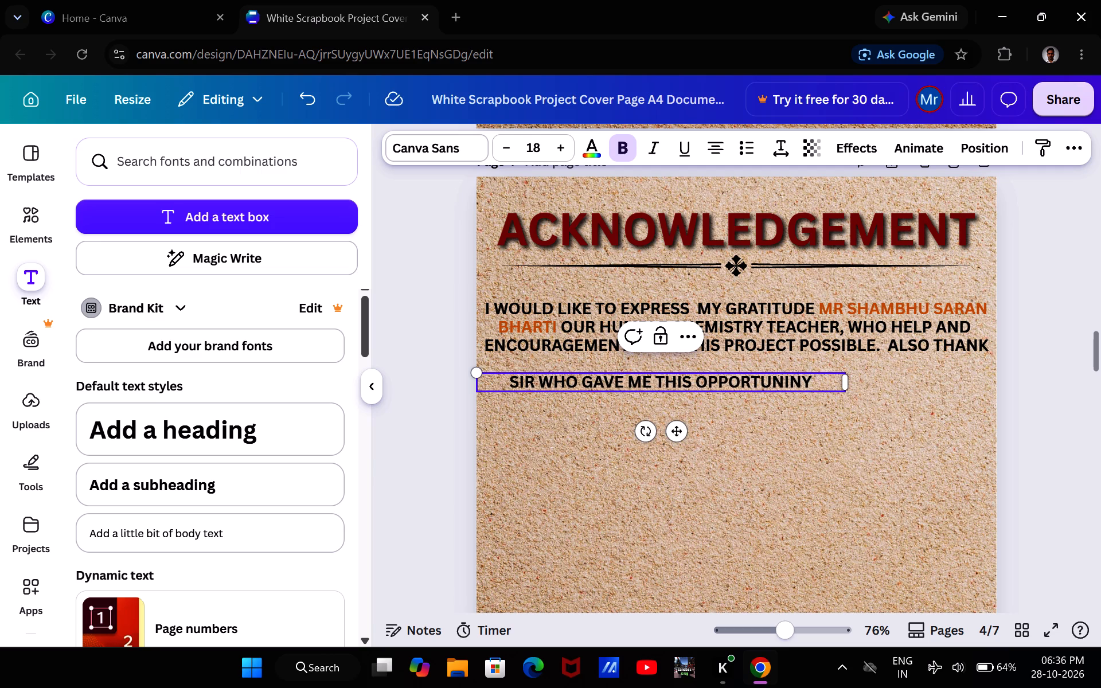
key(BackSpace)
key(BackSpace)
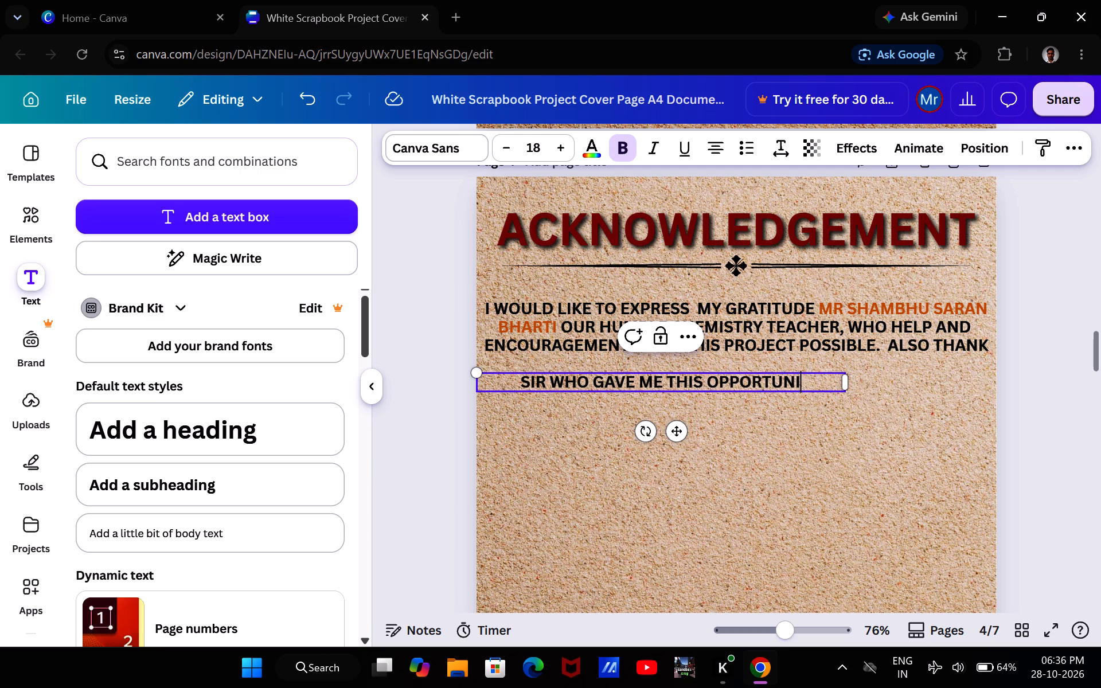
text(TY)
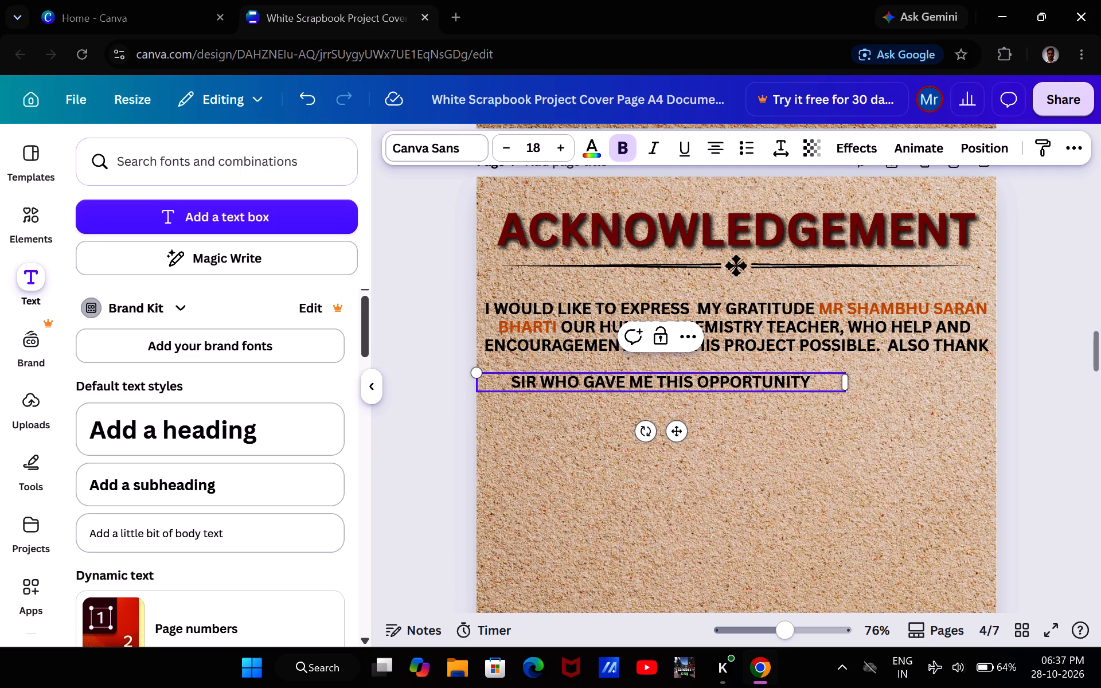
Append "TO DO THIS" after "OPPORTUNITY" and widen the text box to keep the fourth line on one line.
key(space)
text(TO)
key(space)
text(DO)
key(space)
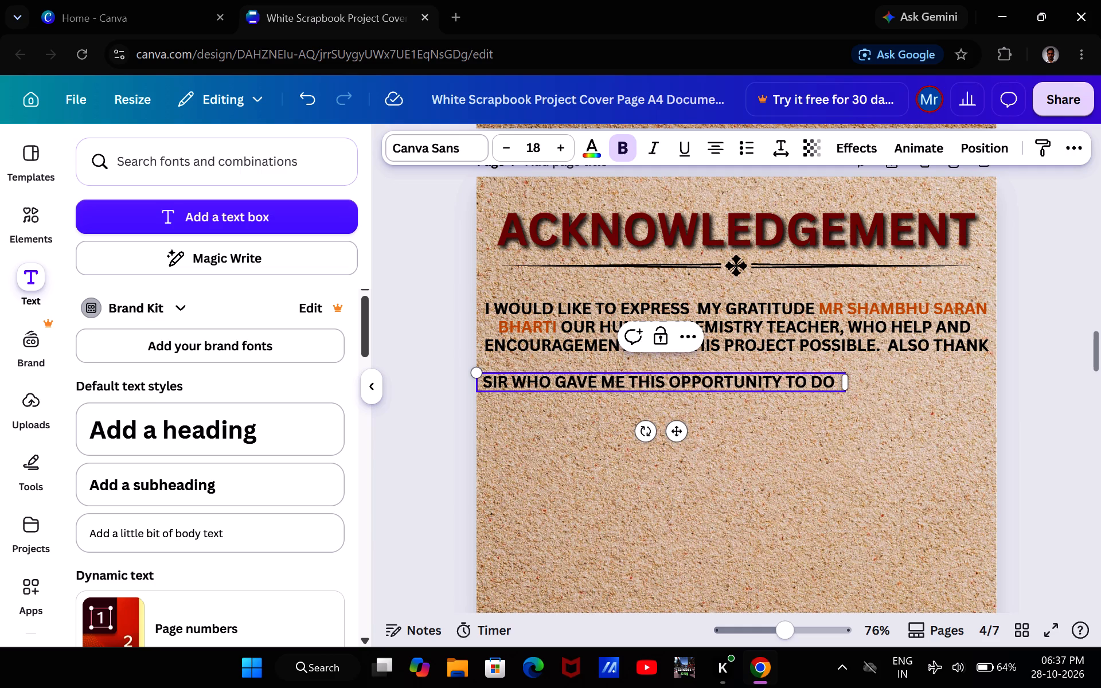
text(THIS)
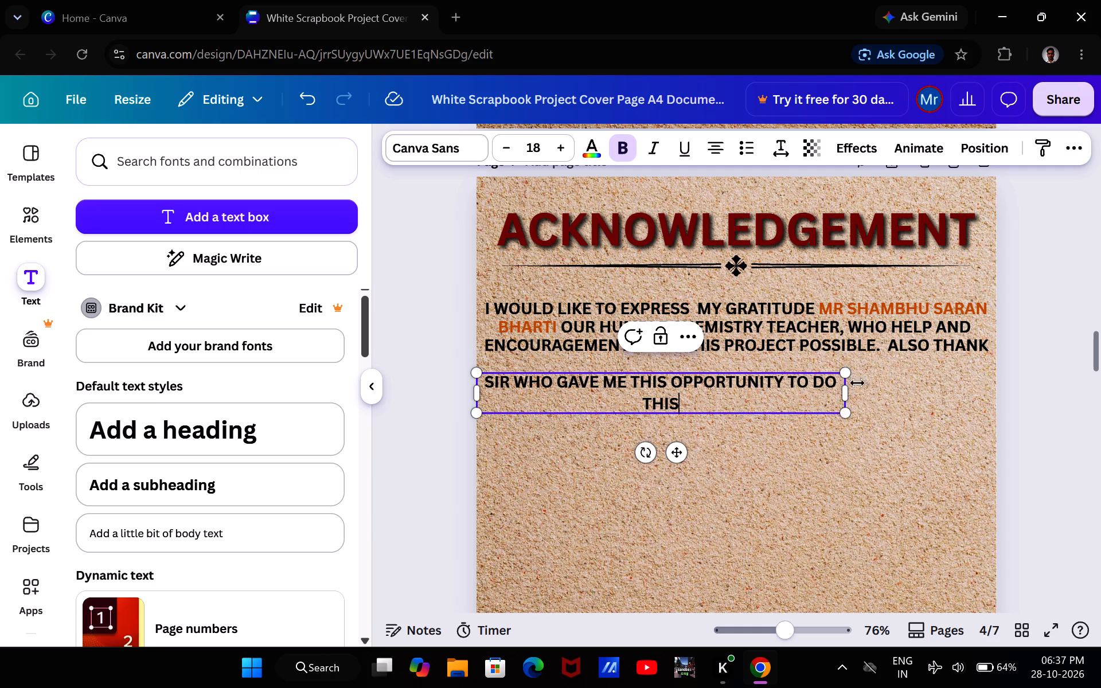
click(848, 392)
drag(848, 392, 905, 385)
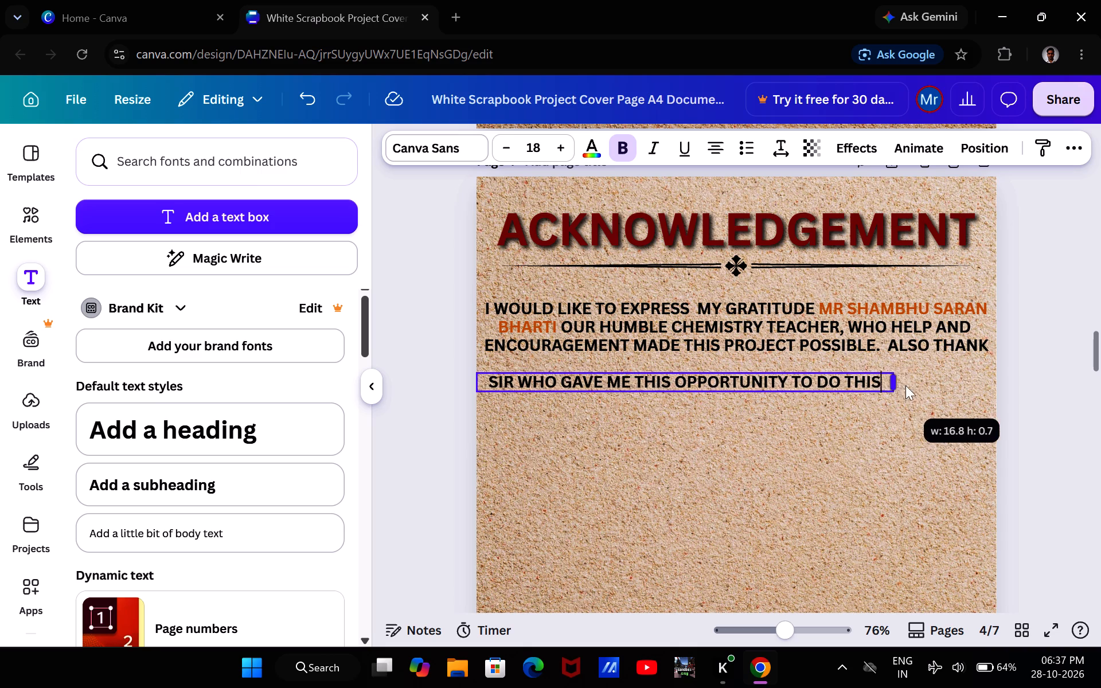
drag(905, 385, 934, 381)
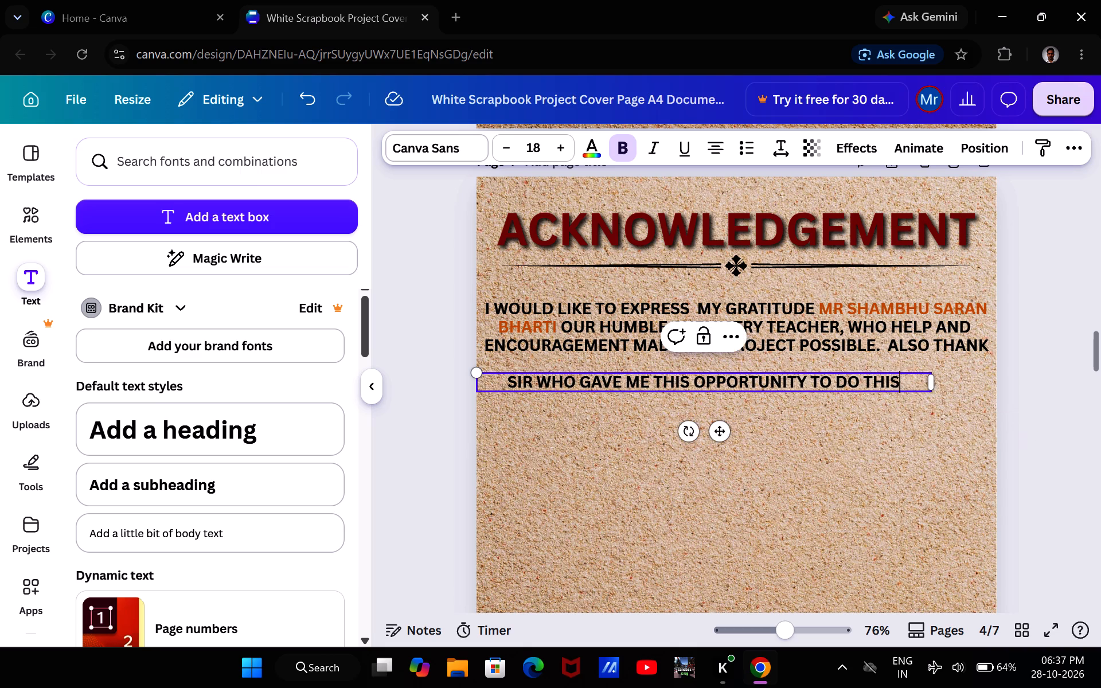
Append "WONDERFUL" to the fourth acknowledgement line and widen its text box to the page's edge so the text fits on one line.
click(919, 384)
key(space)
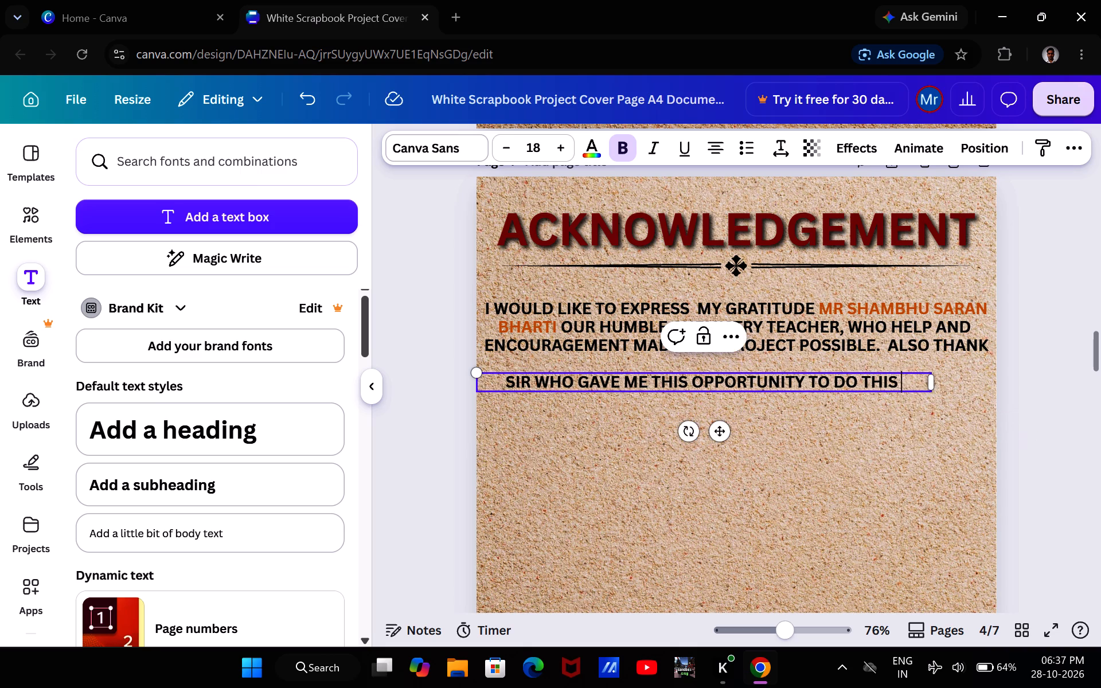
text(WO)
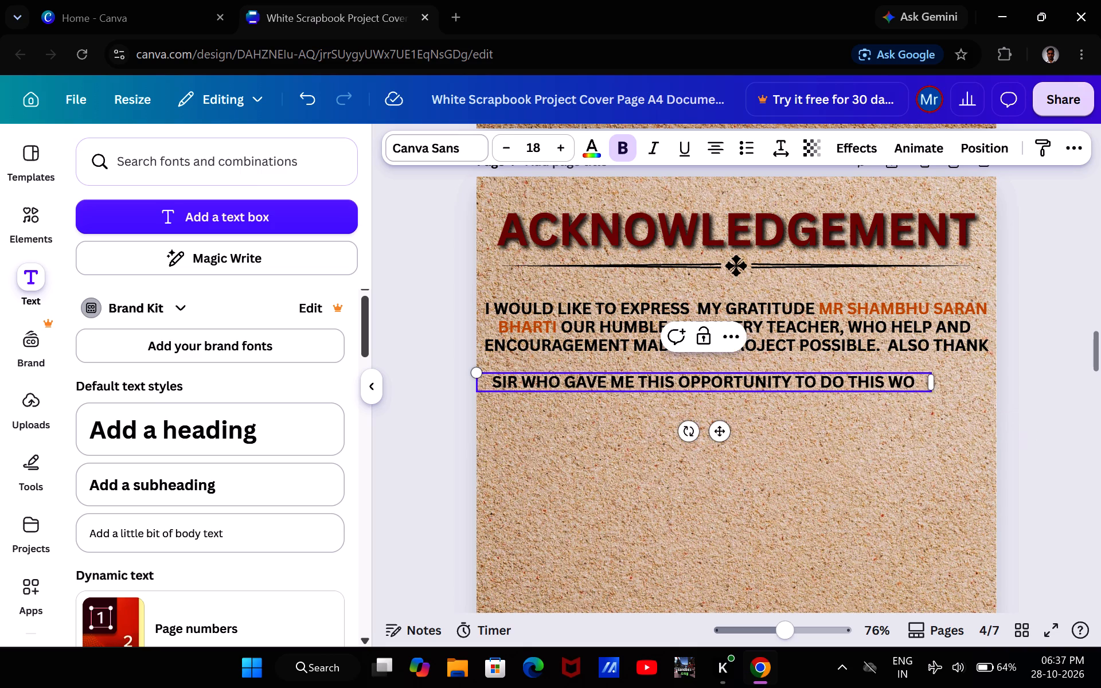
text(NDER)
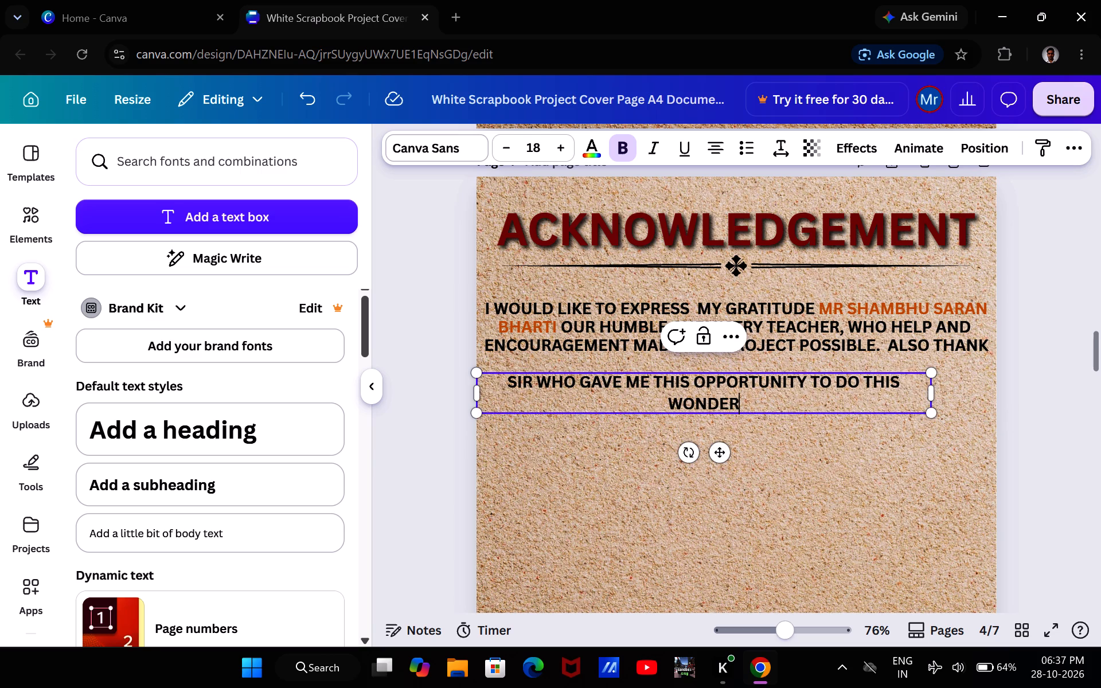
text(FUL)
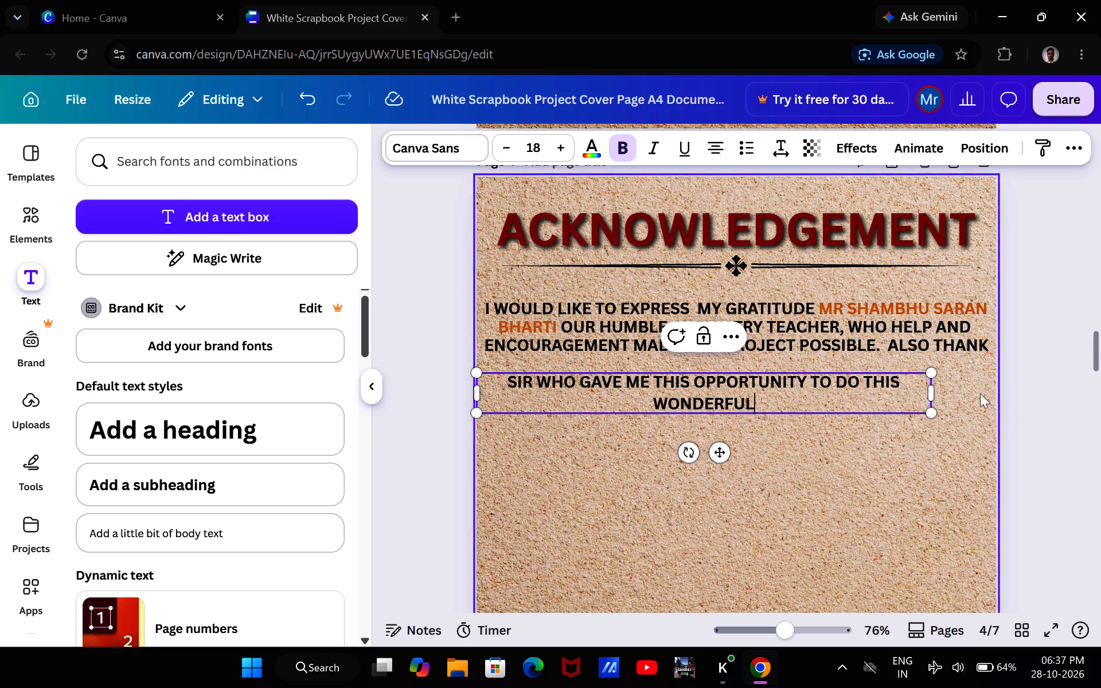
drag(932, 393, 935, 393)
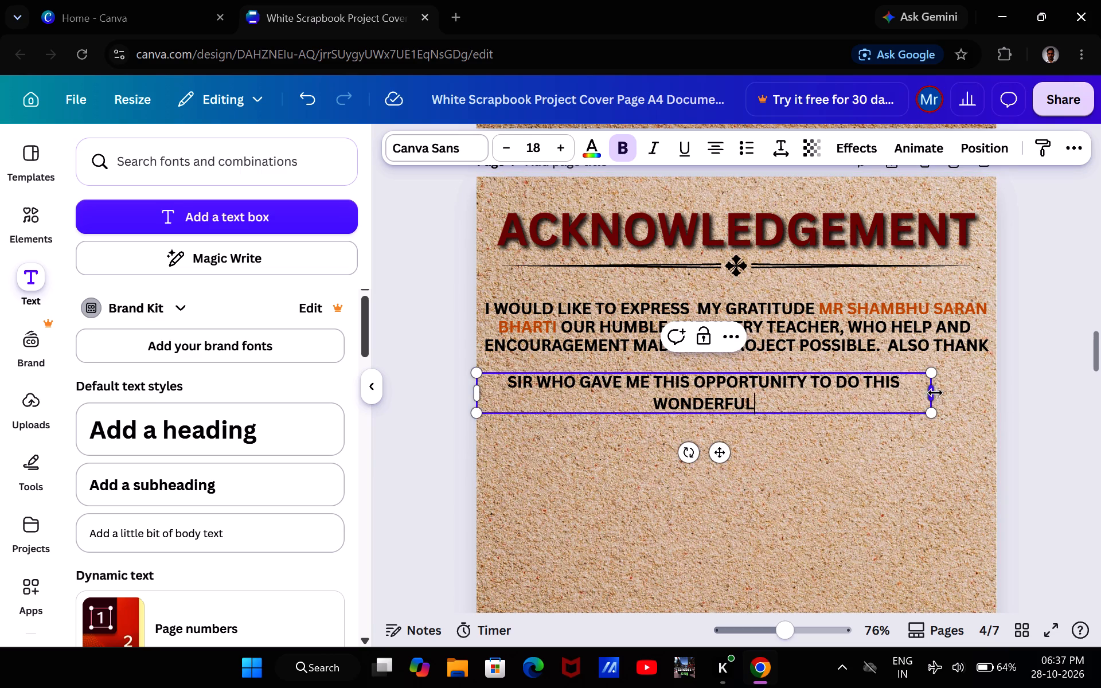
drag(935, 393, 1001, 386)
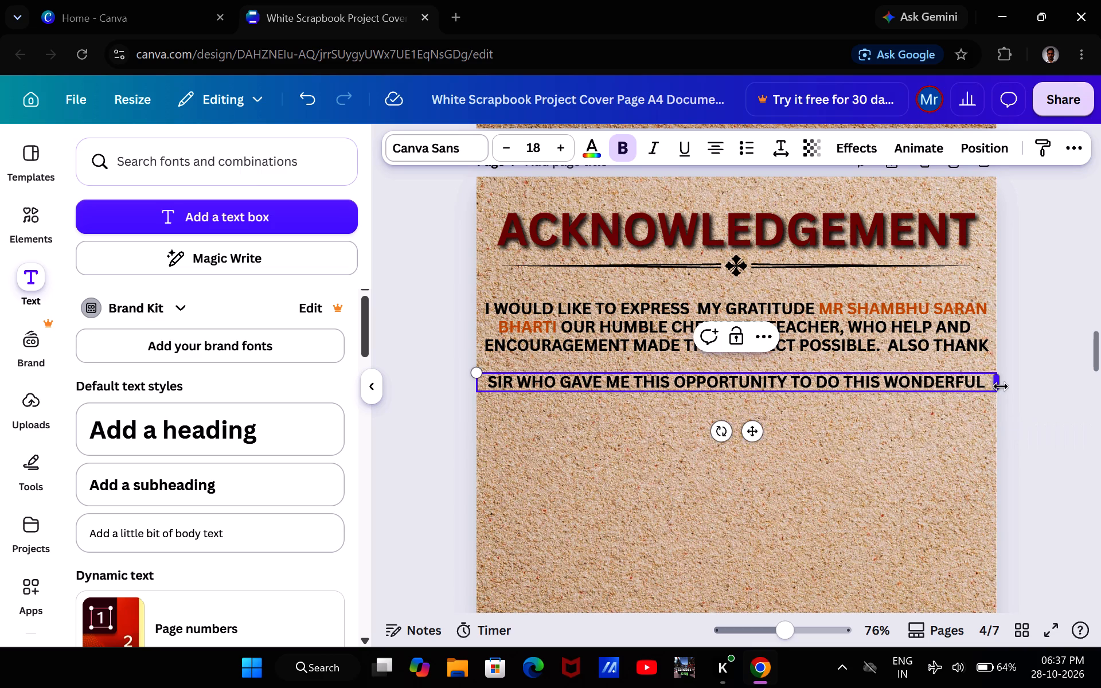
Move the fourth acknowledgement line up so it sits closer beneath the third line.
drag(748, 431, 748, 429)
drag(748, 429, 746, 419)
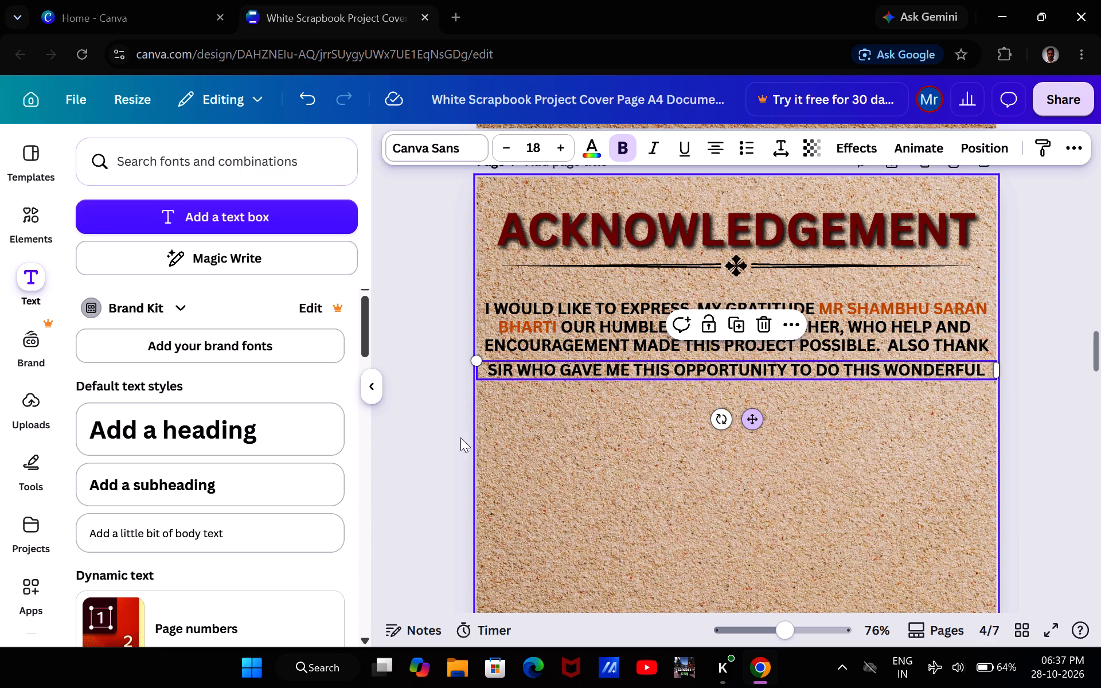
Add a subheading text box directly below the fourth acknowledgement line and set its font size to 18.
click(307, 471)
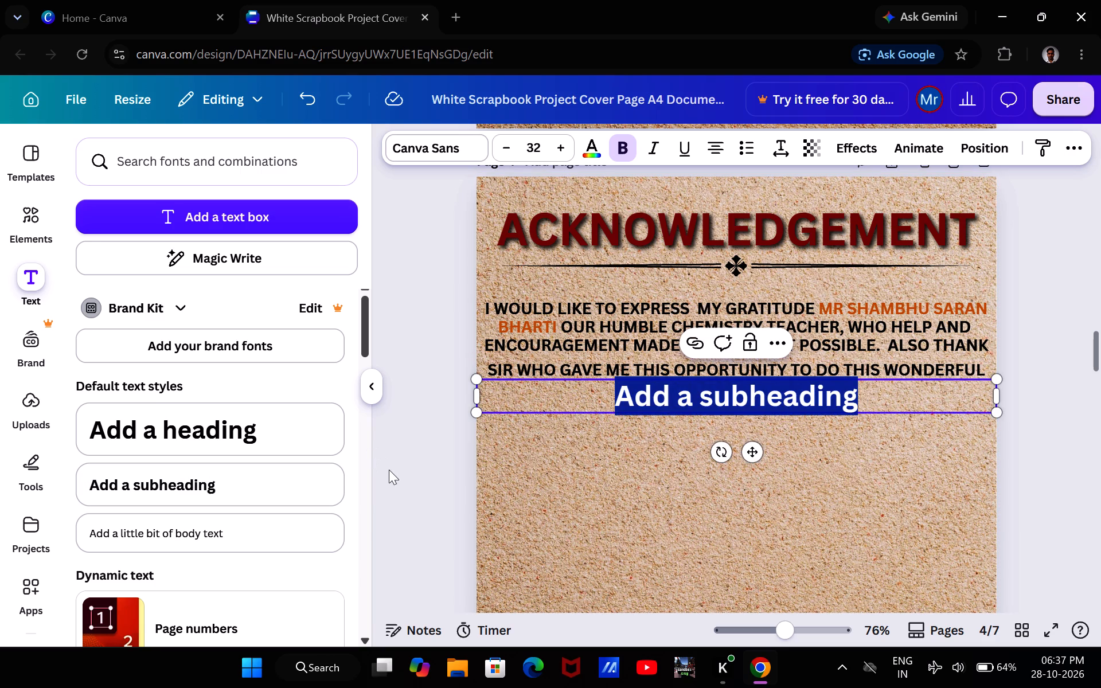
triple_click(509, 148)
triple_click(509, 148)
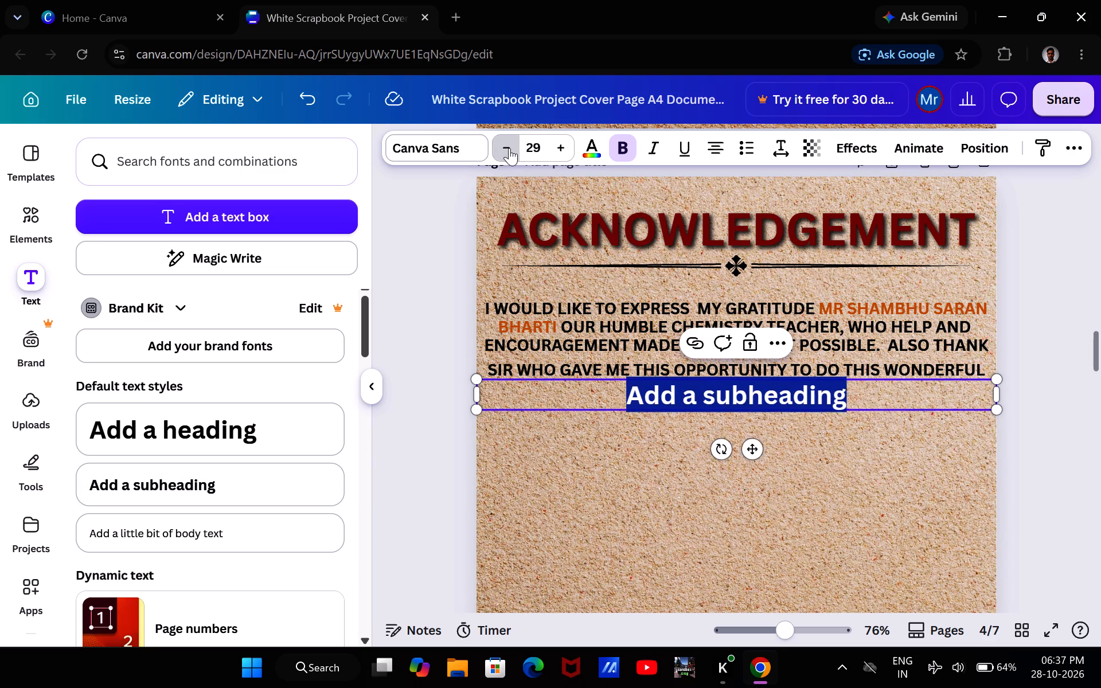
triple_click(509, 148)
triple_click(509, 148)
click(509, 148)
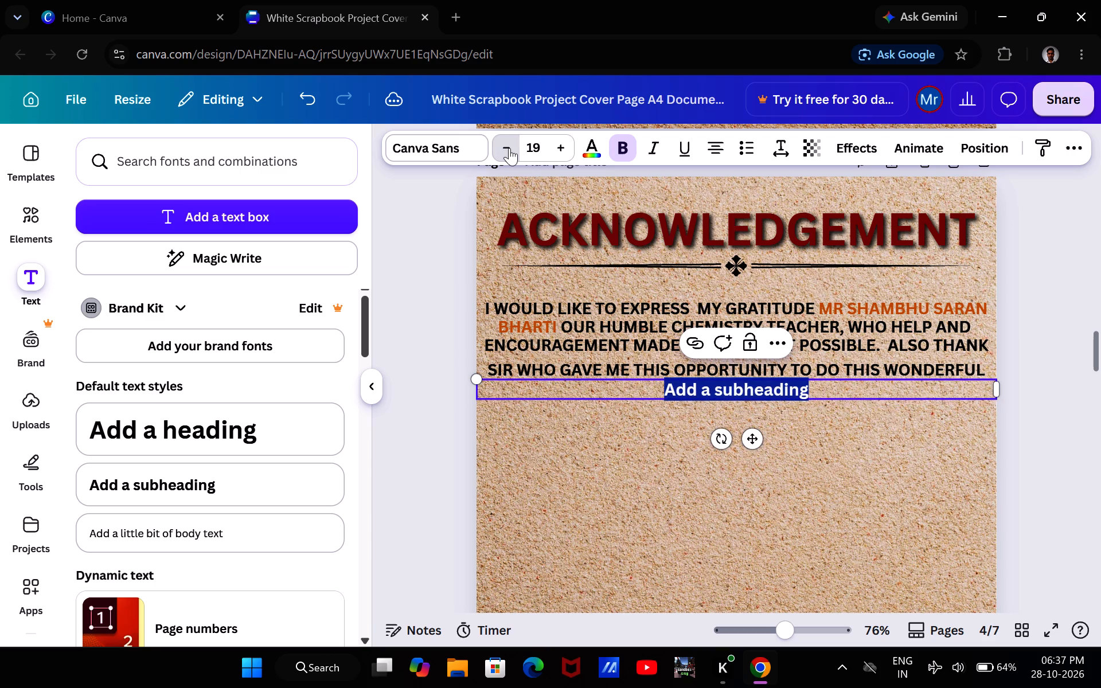
click(509, 148)
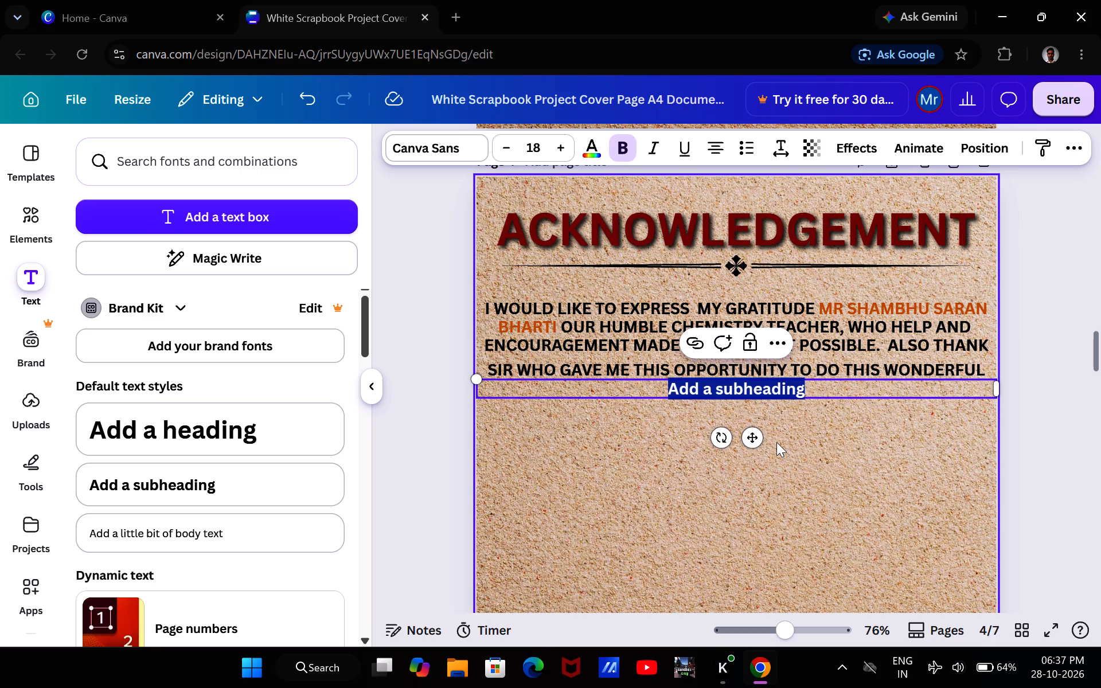
Replace the new subheading's placeholder text with "PROJECT ON THE TOPIC 'RUSTING OF IRON'".
key(BackSpace)
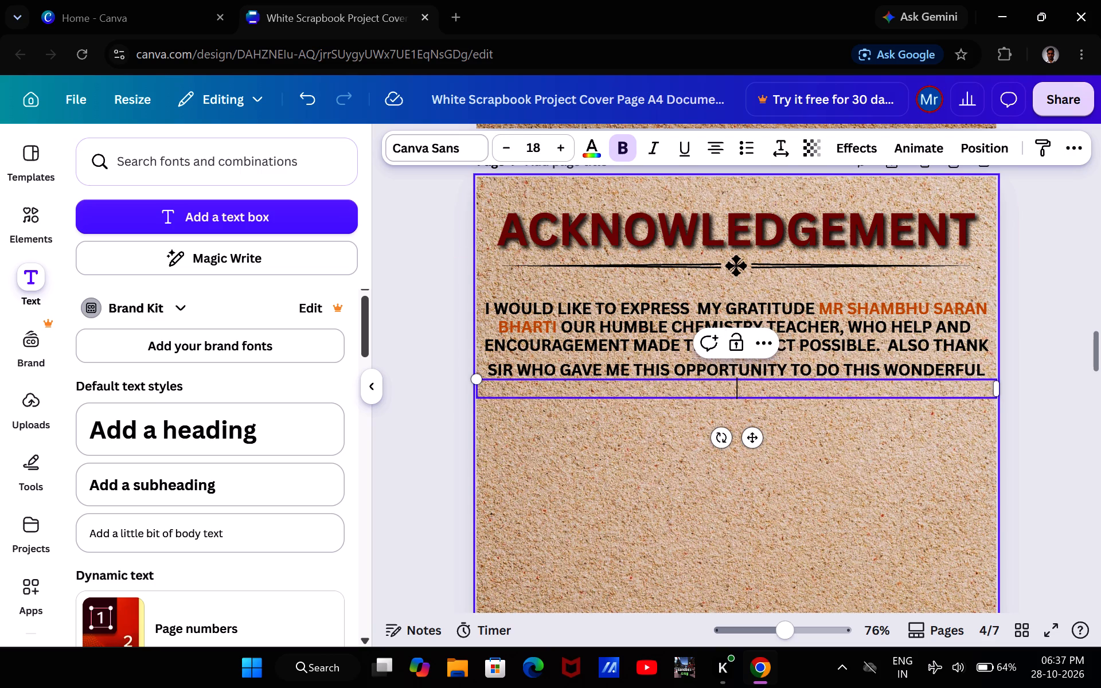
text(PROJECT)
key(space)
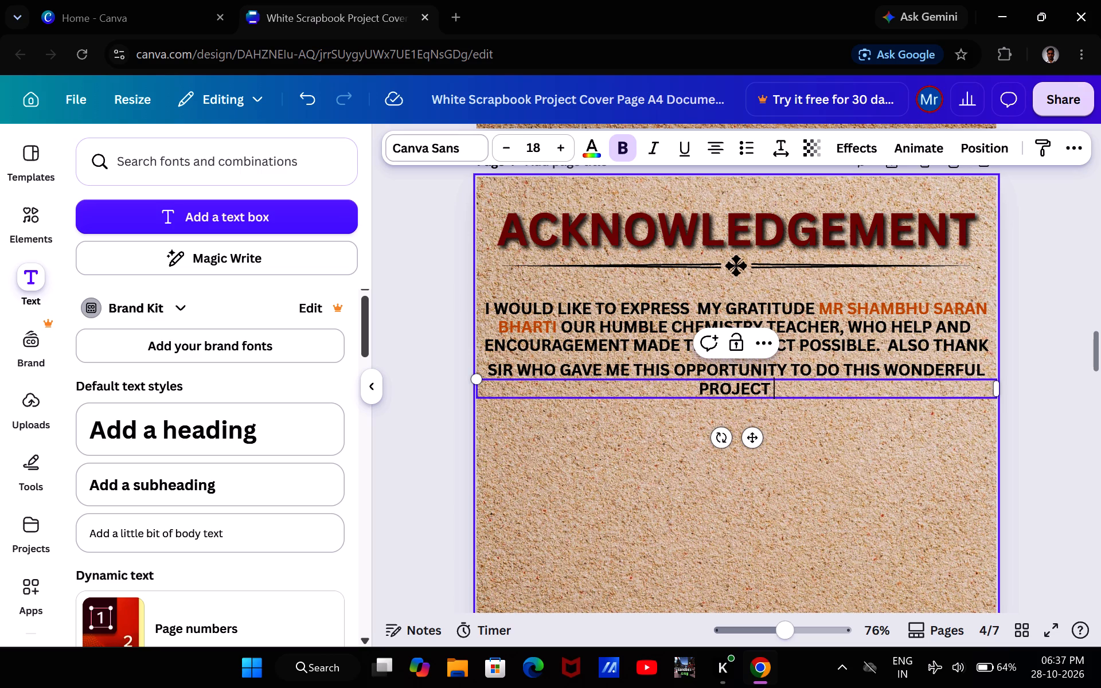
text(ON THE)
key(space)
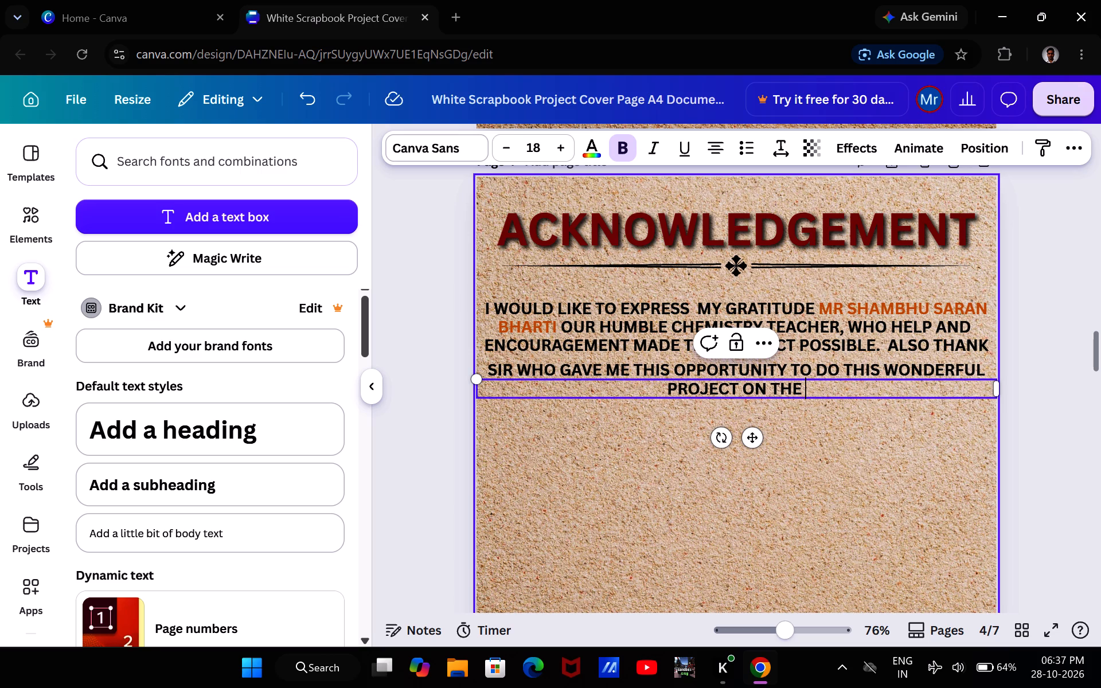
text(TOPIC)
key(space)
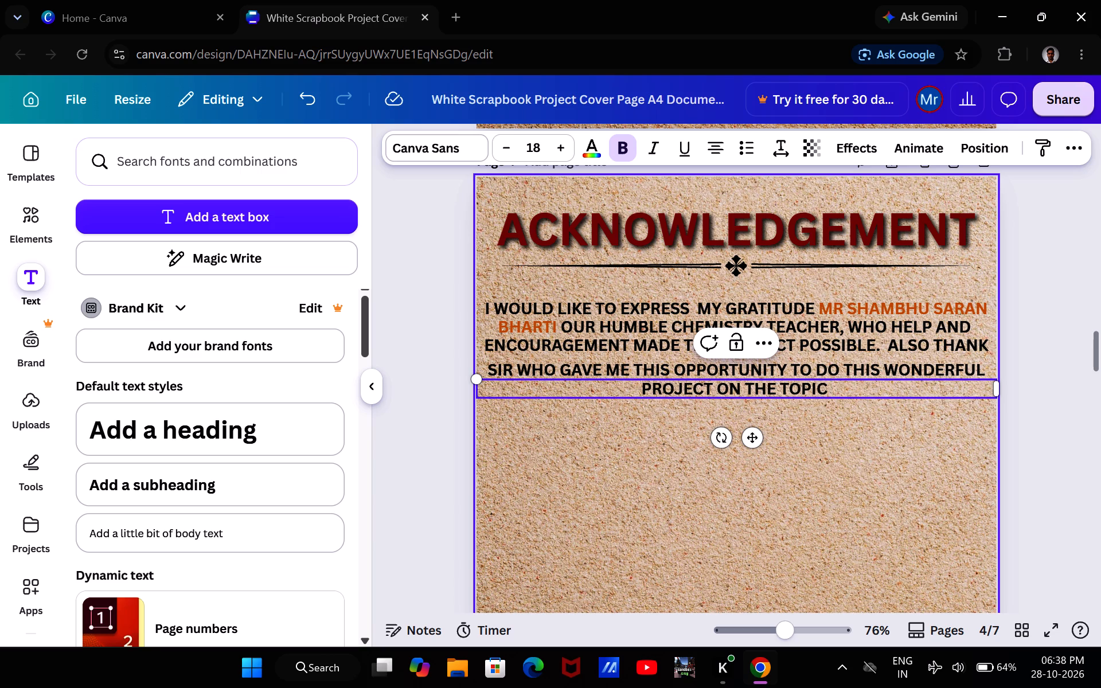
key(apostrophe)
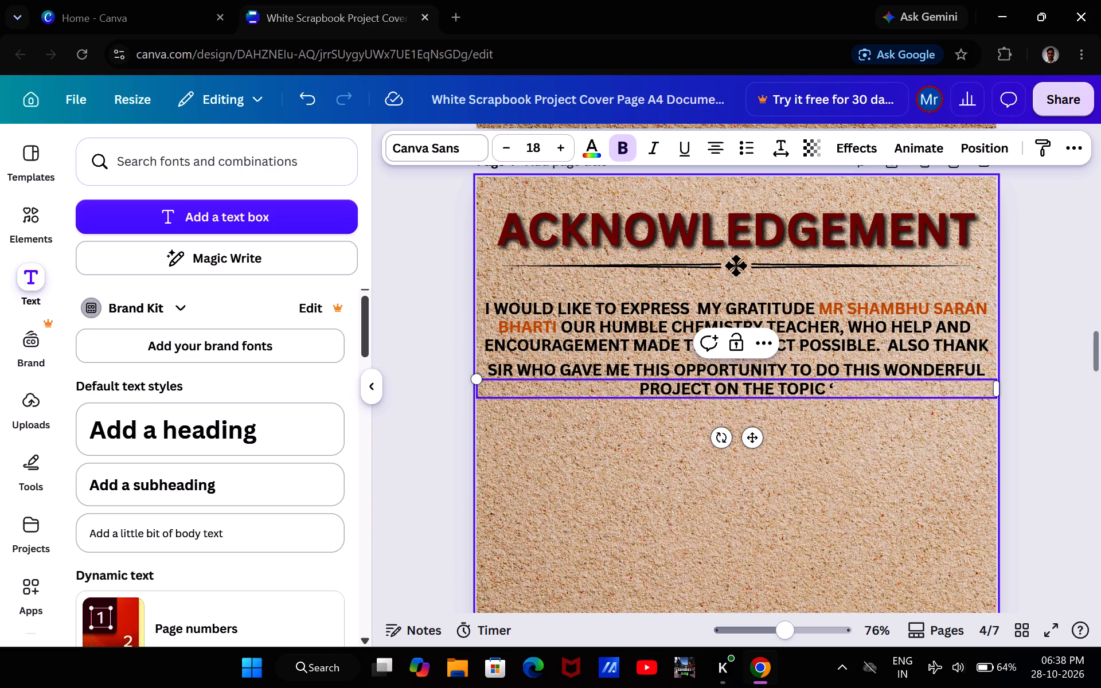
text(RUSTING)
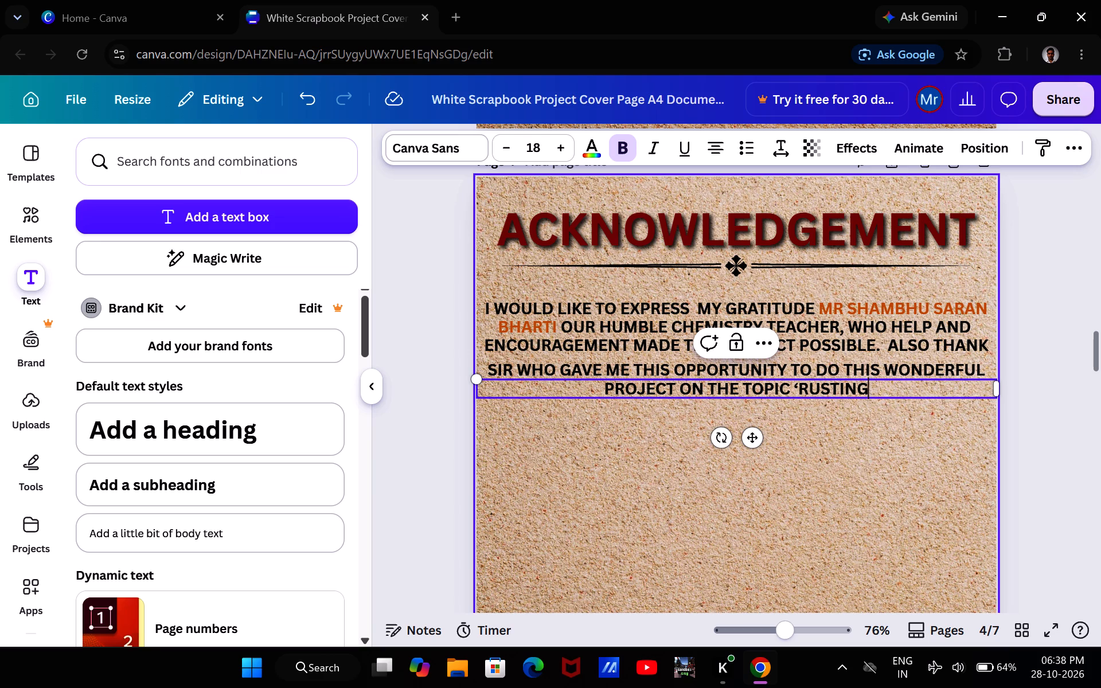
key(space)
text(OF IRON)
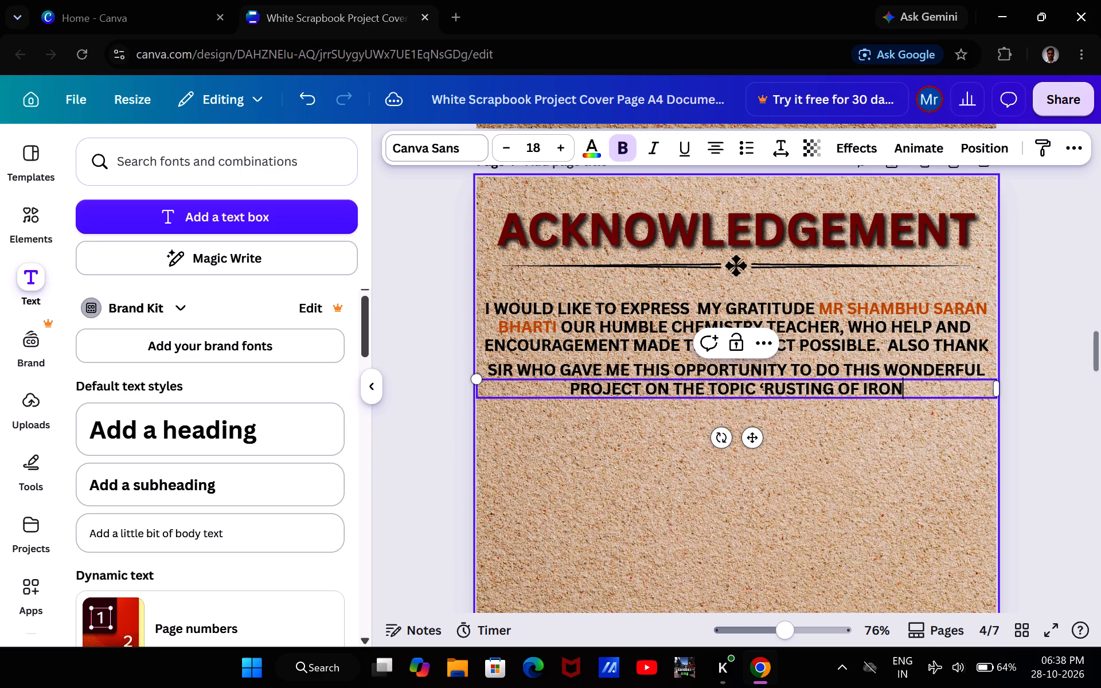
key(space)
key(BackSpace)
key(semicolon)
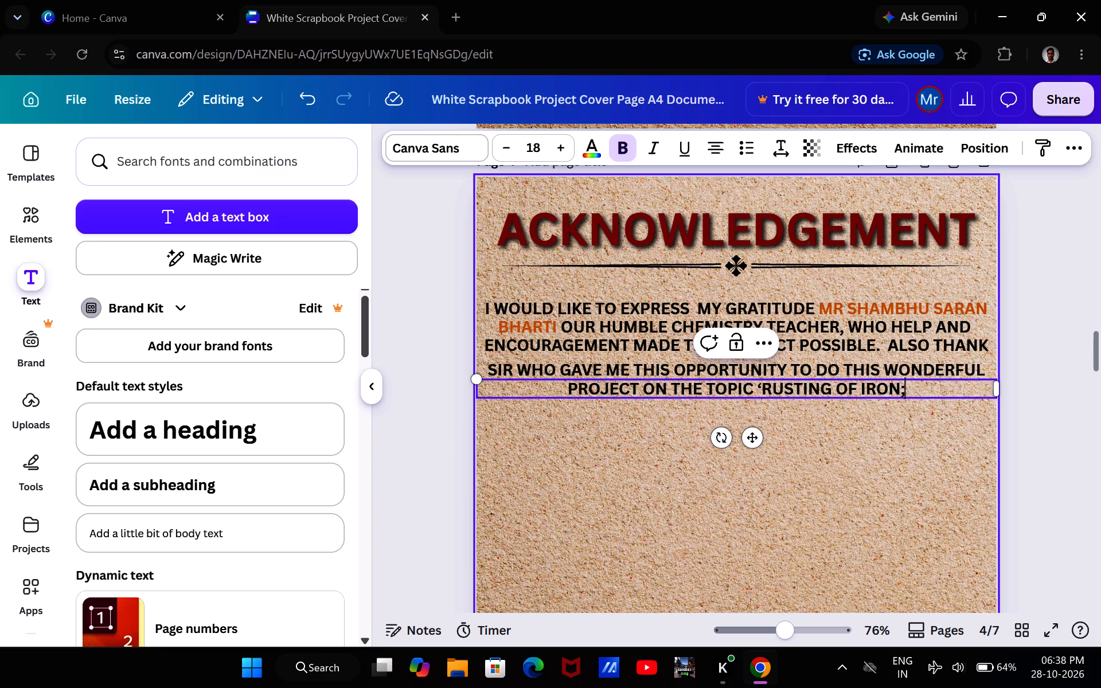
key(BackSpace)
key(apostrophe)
Append "WHICH ALSO HELPED" to the end of the fifth acknowledgement line.
click(912, 382)
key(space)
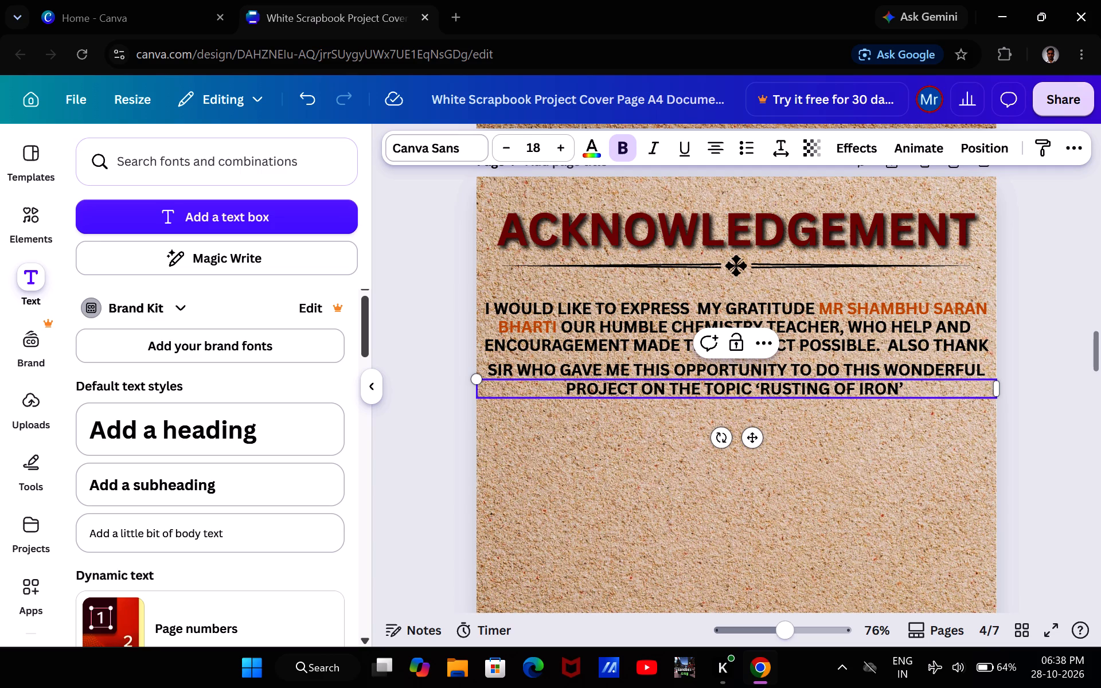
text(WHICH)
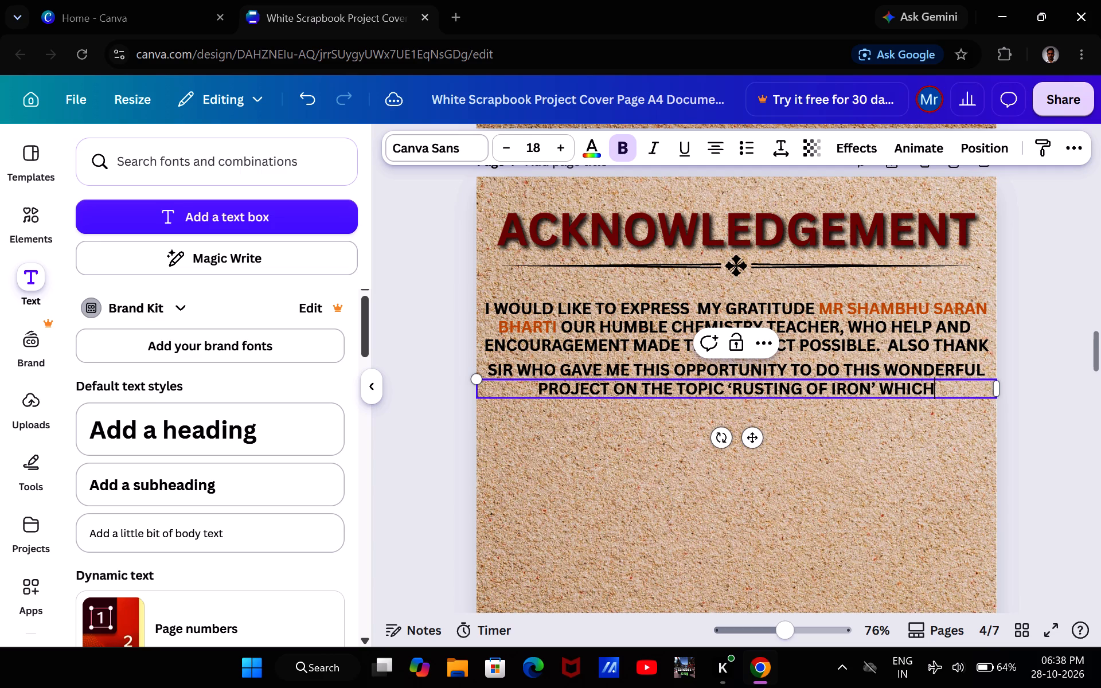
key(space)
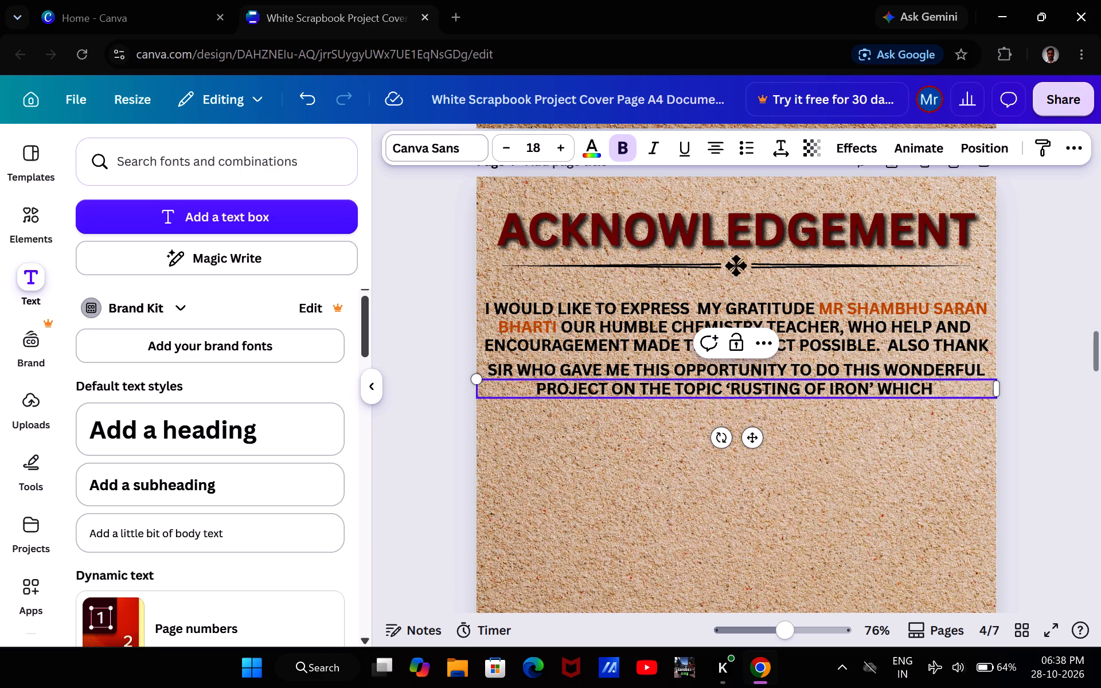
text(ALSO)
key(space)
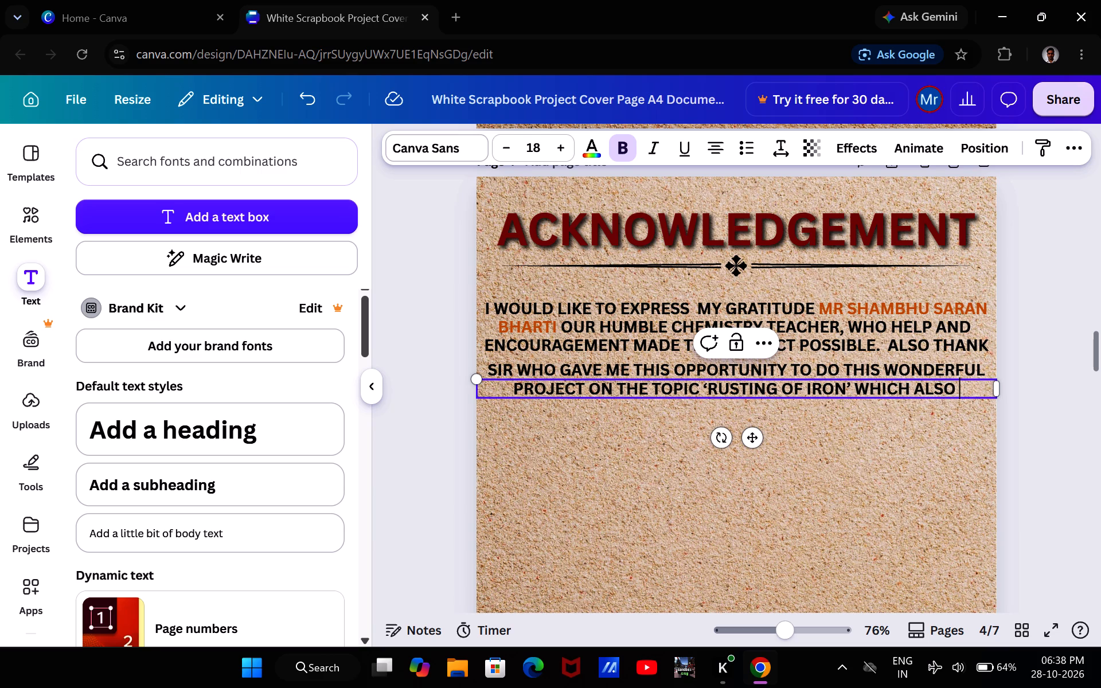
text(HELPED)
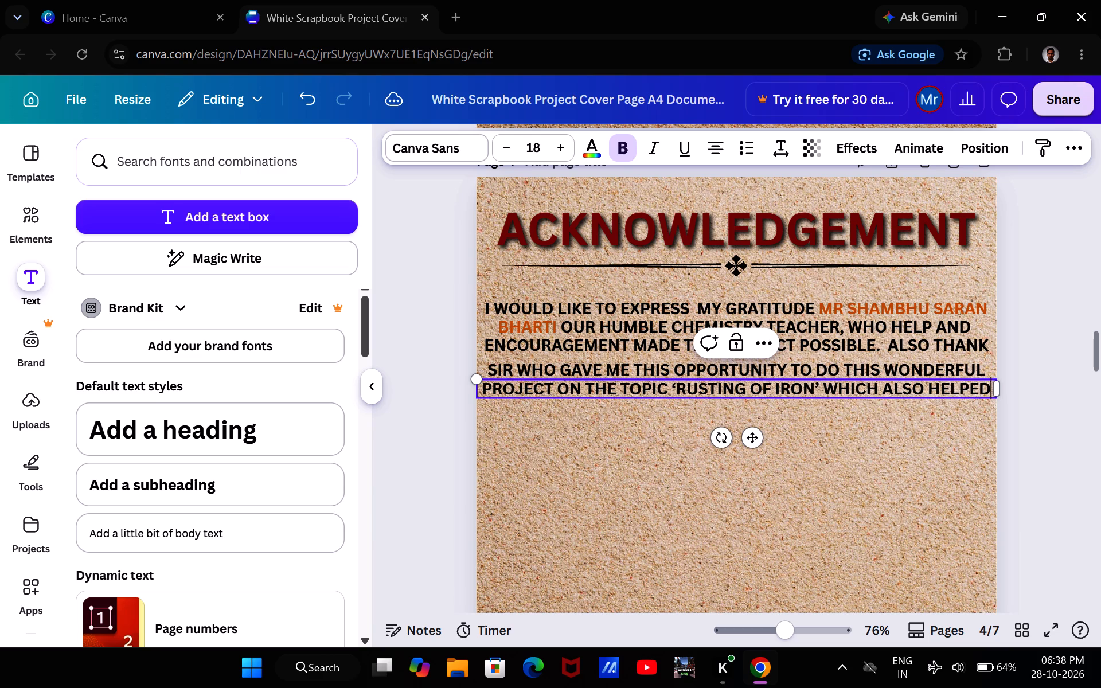
click(859, 448)
Colour "RUSTING OF IRON" and its closing quotation mark in the fifth line with the orange used for the teacher's name.
click(799, 390)
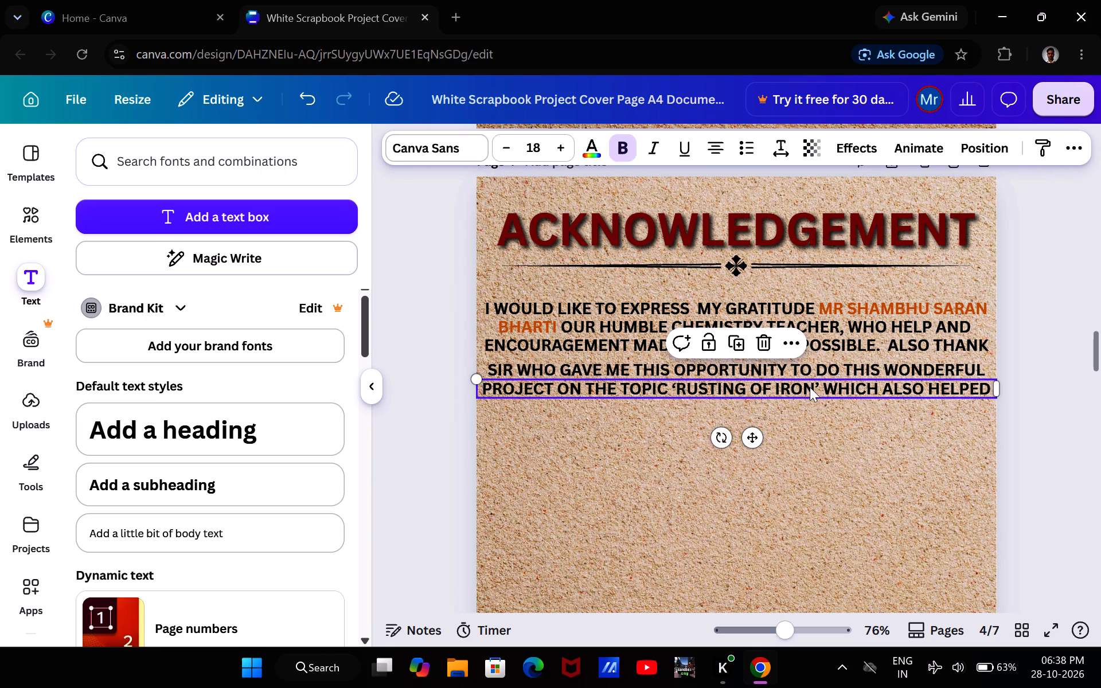
click(813, 386)
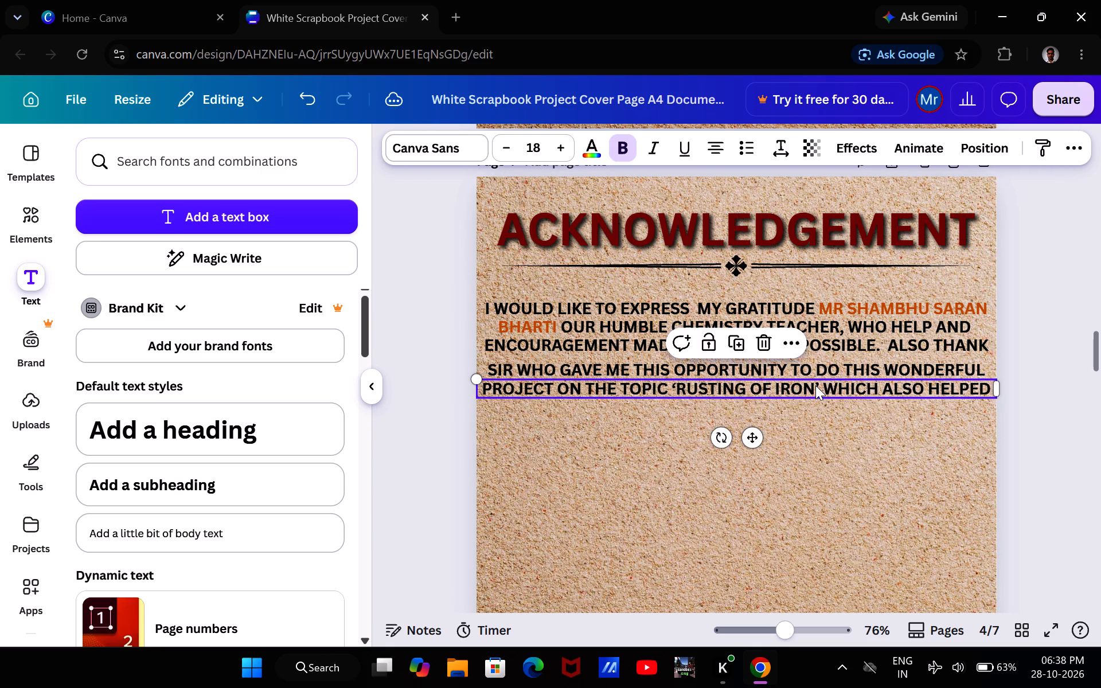
click(815, 385)
drag(815, 385, 701, 390)
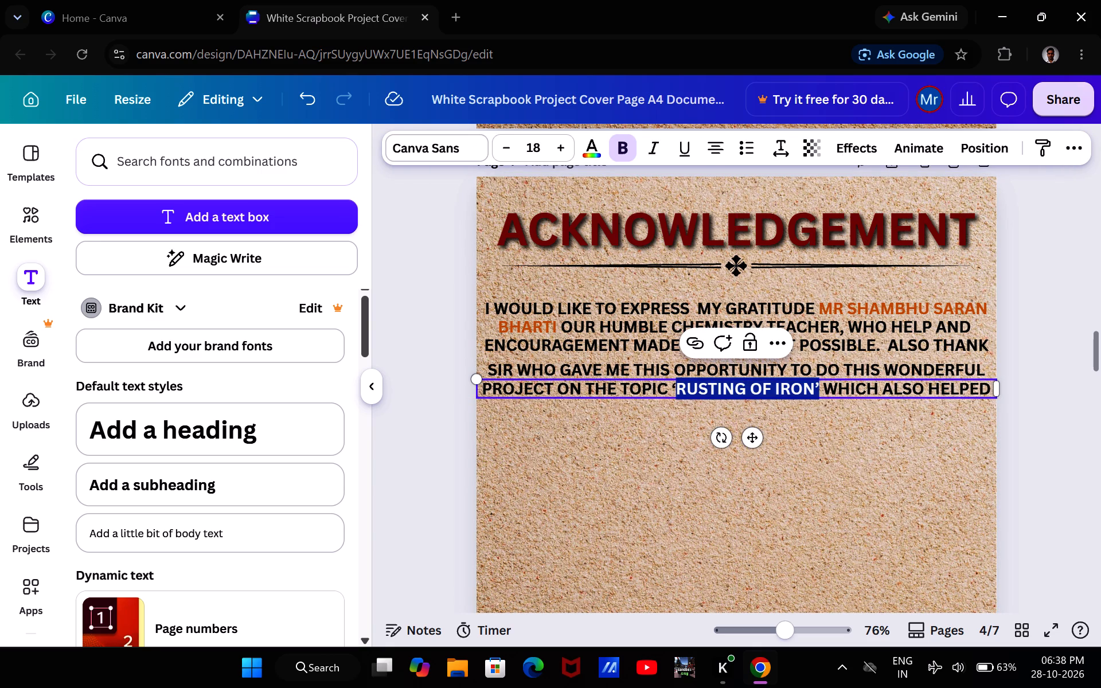
click(596, 150)
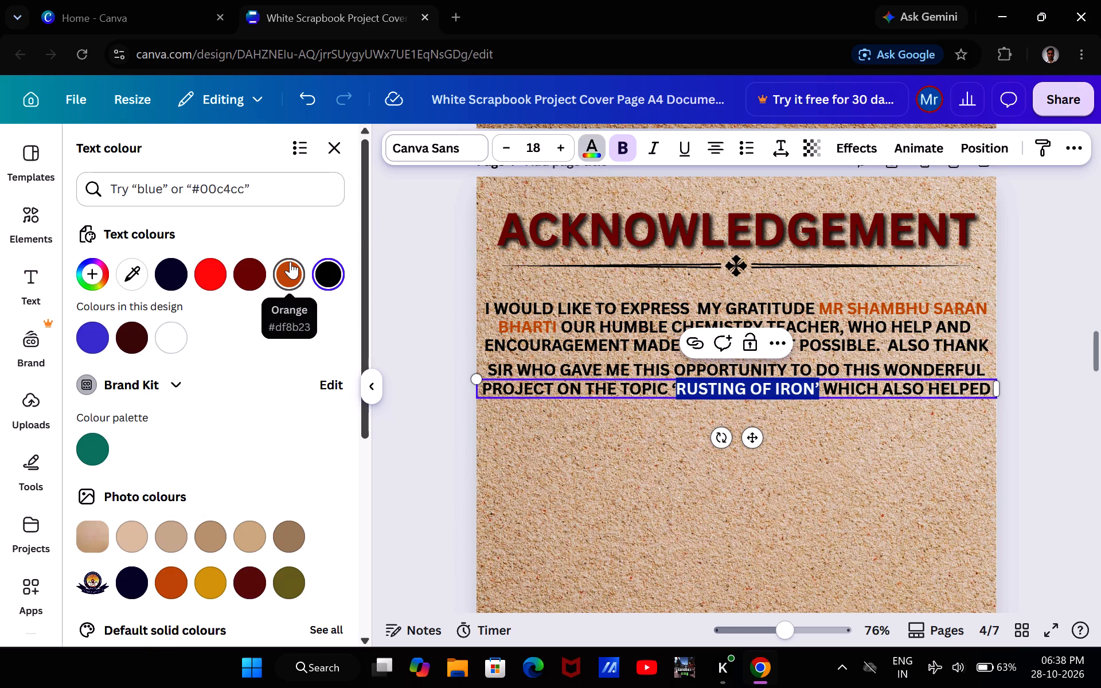
click(290, 261)
click(414, 321)
click(414, 321)
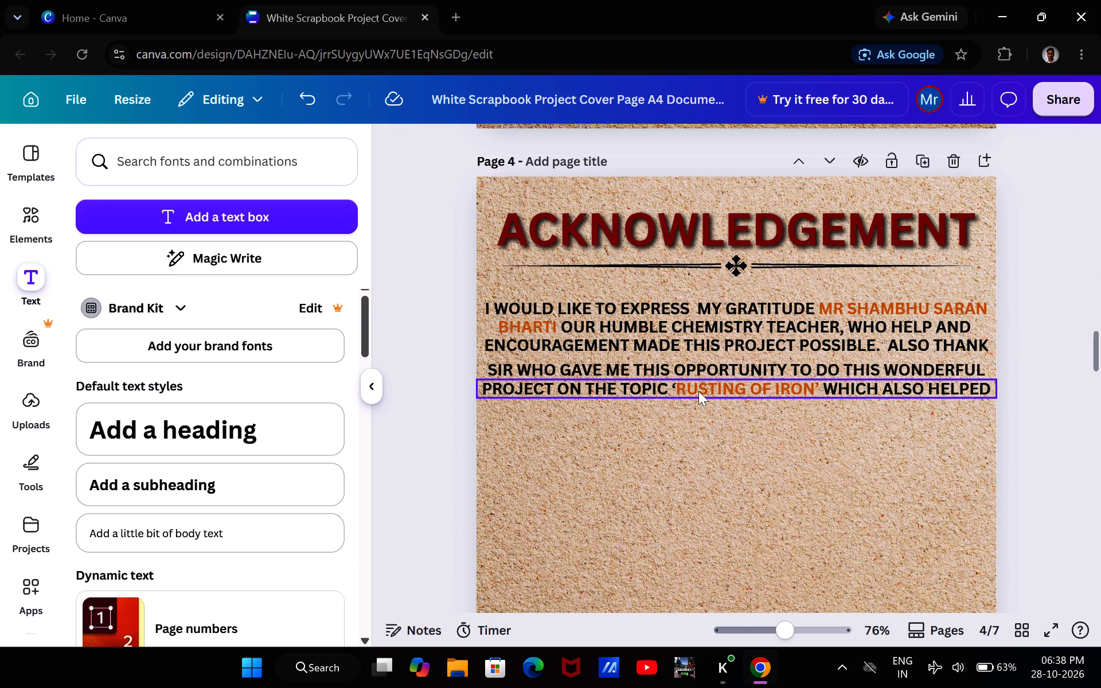
Delete the closing quotation mark after "IRON" in the fifth acknowledgement line.
click(815, 386)
click(815, 386)
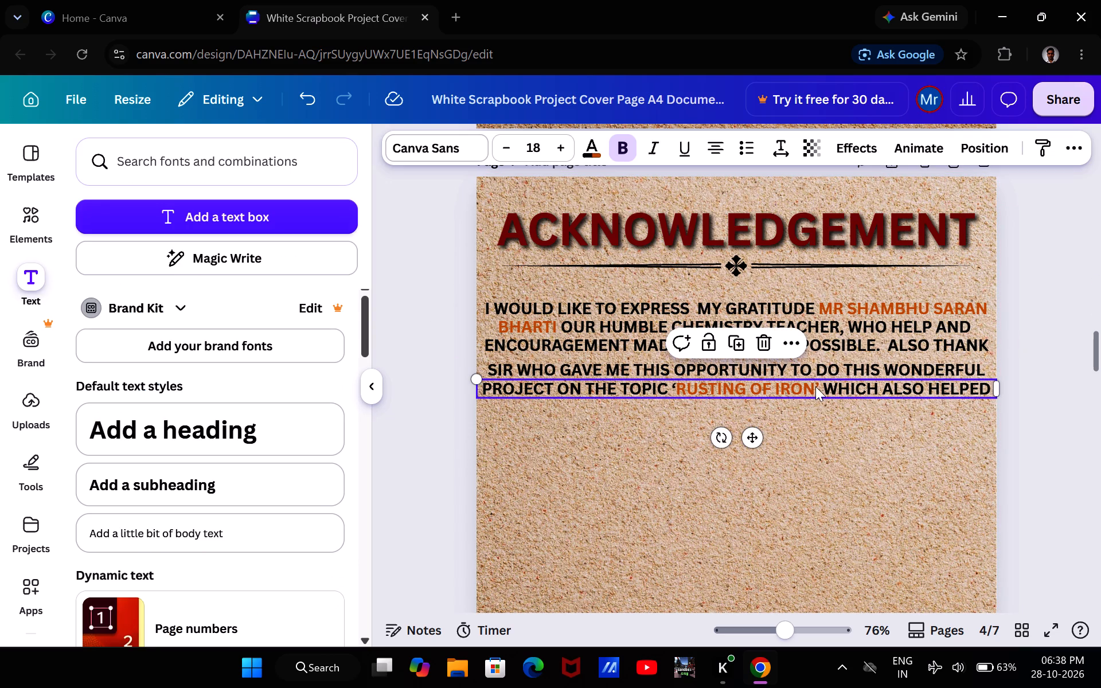
click(820, 388)
key(BackSpace)
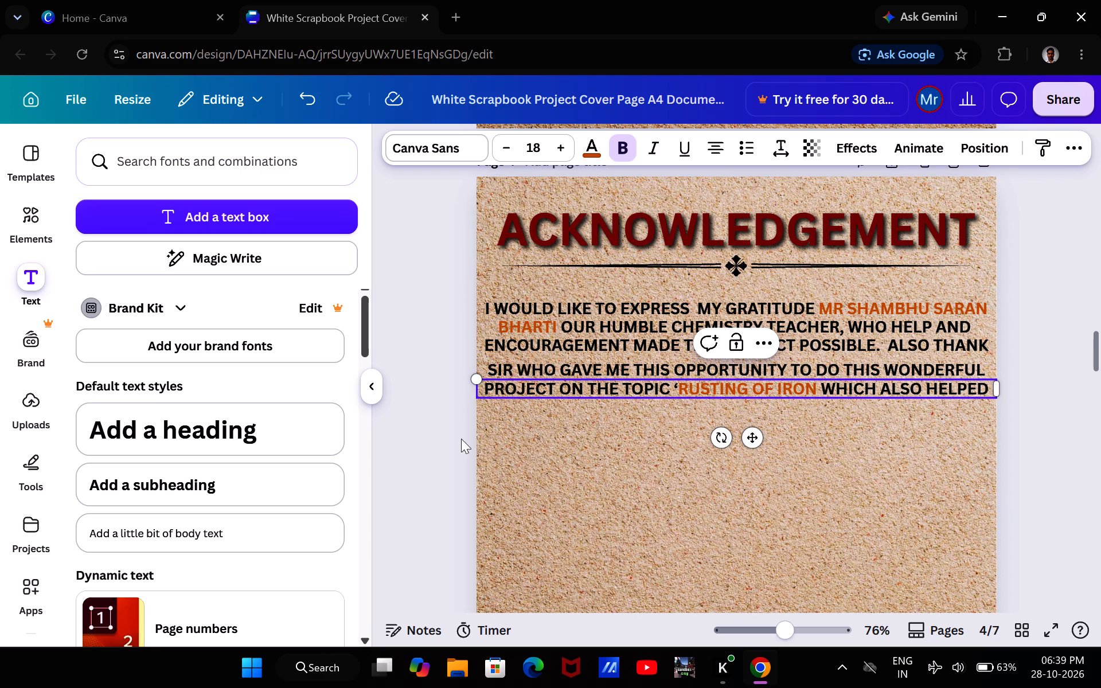
click(443, 444)
Remove the space between "IRON" and "WHICH" in the fifth acknowledgement line.
click(775, 390)
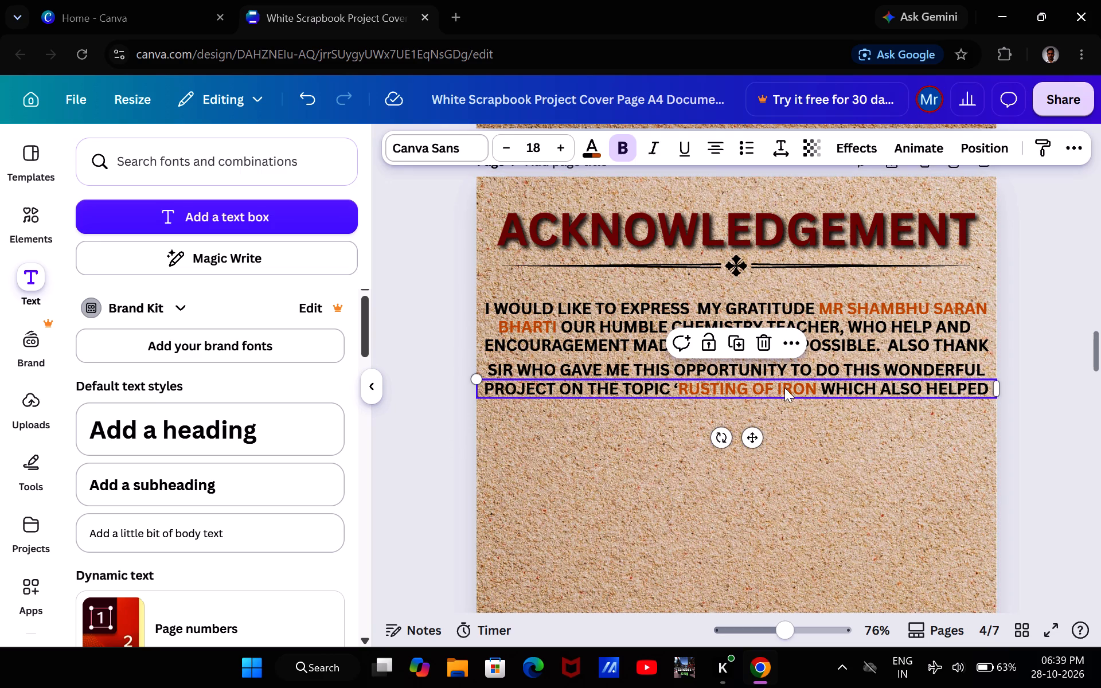
click(821, 385)
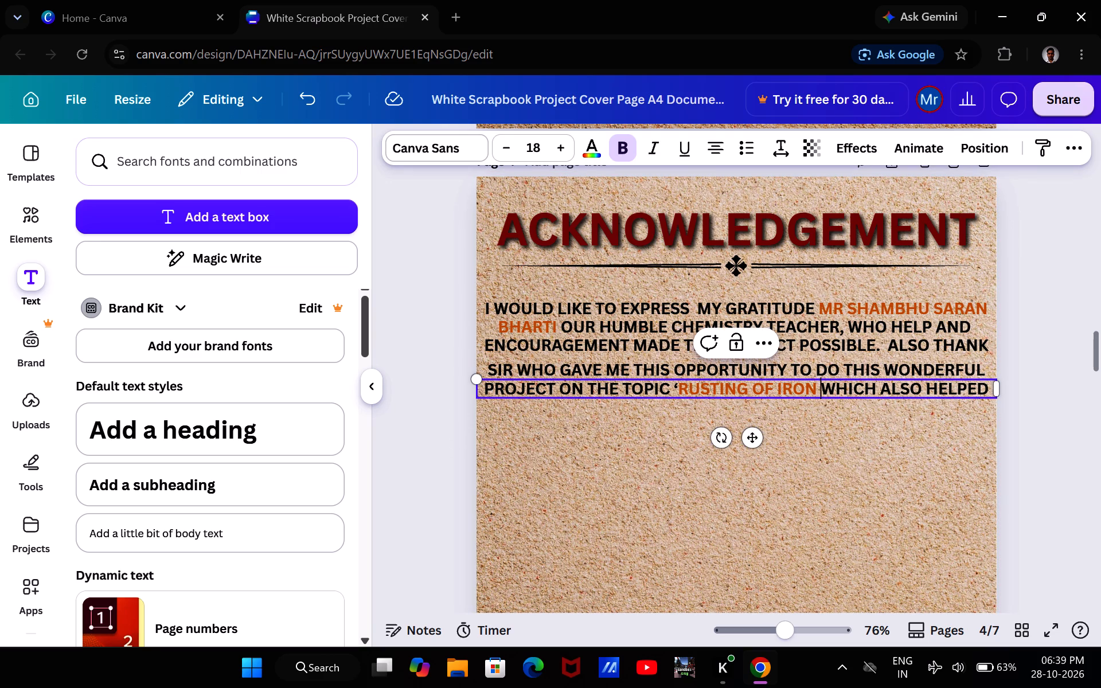
key(BackSpace)
key(apostrophe)
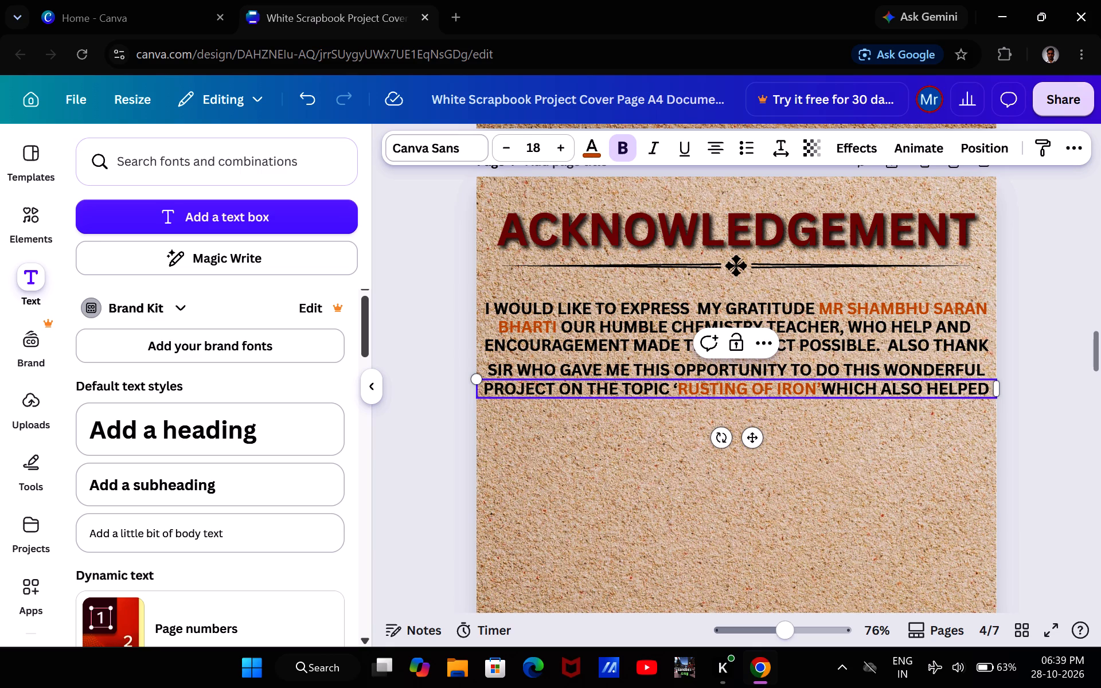
key(BackSpace)
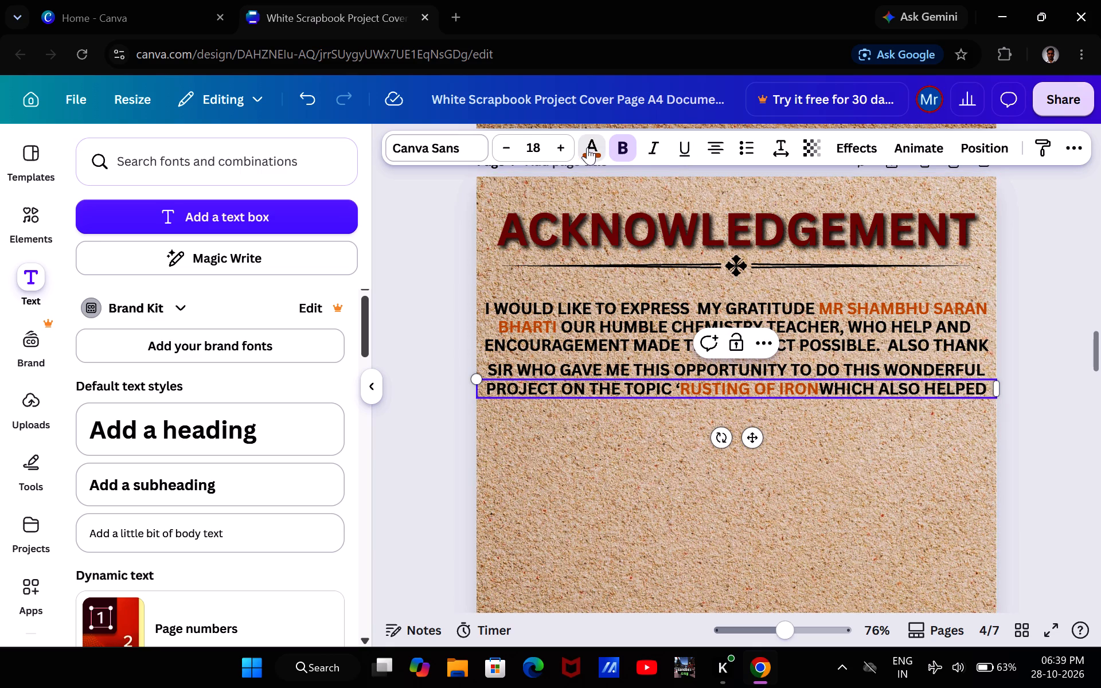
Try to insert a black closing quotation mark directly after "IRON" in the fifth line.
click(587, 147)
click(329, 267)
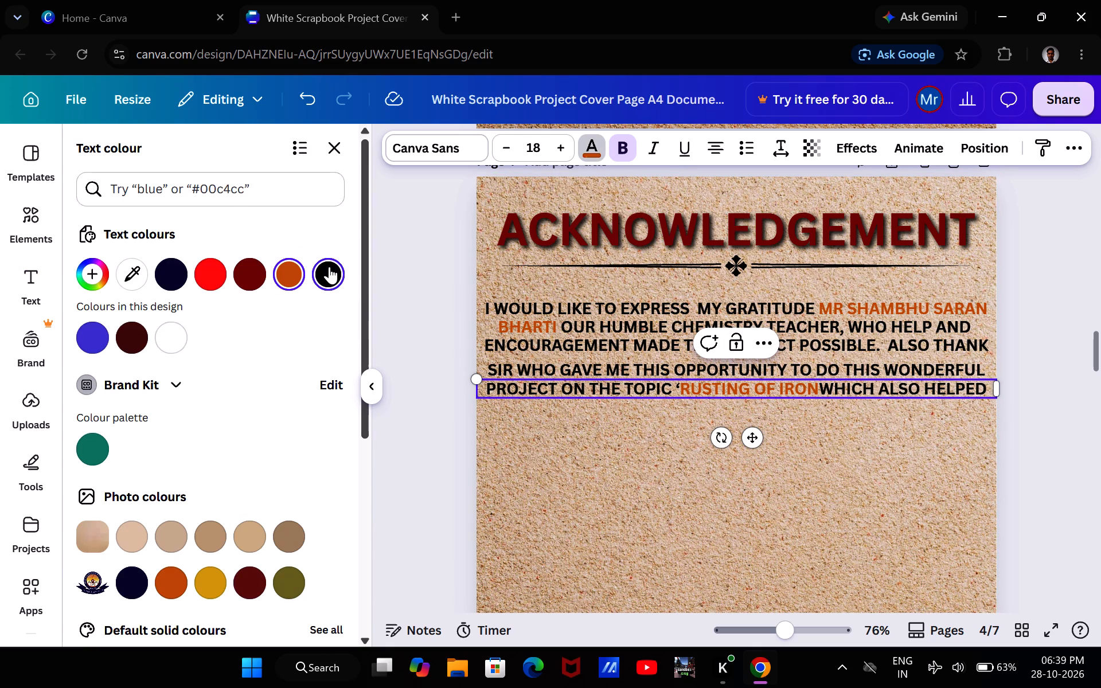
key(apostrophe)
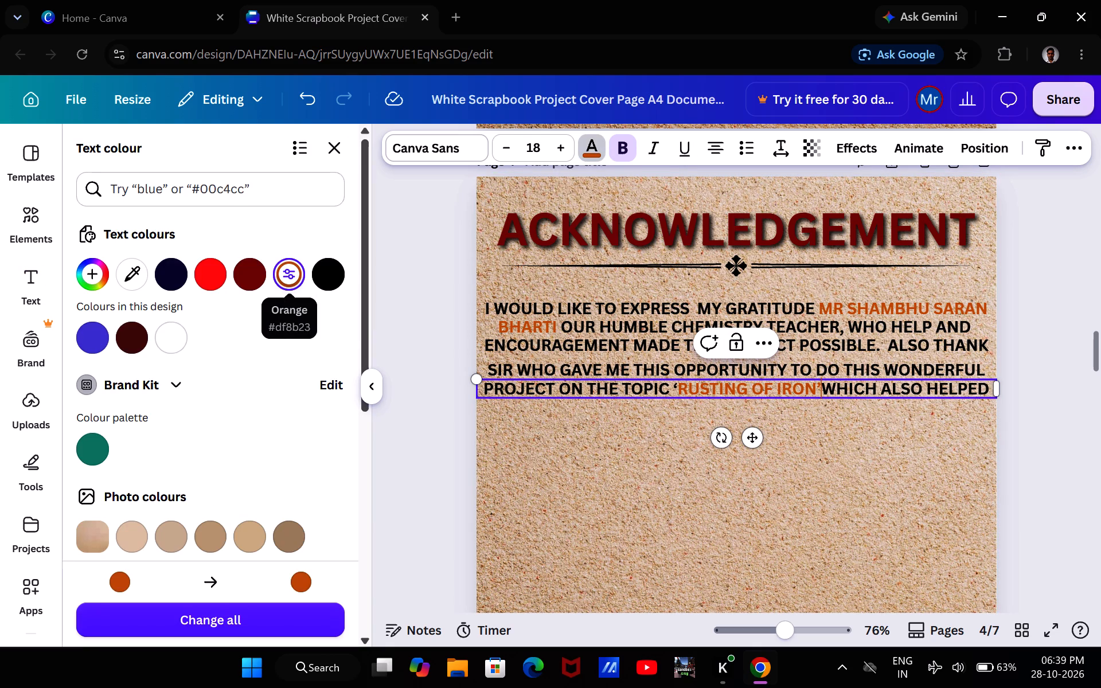
Delete the trial quotation mark after "IRON" and the "W" of "WHICH".
key(BackSpace)
key(Delete)
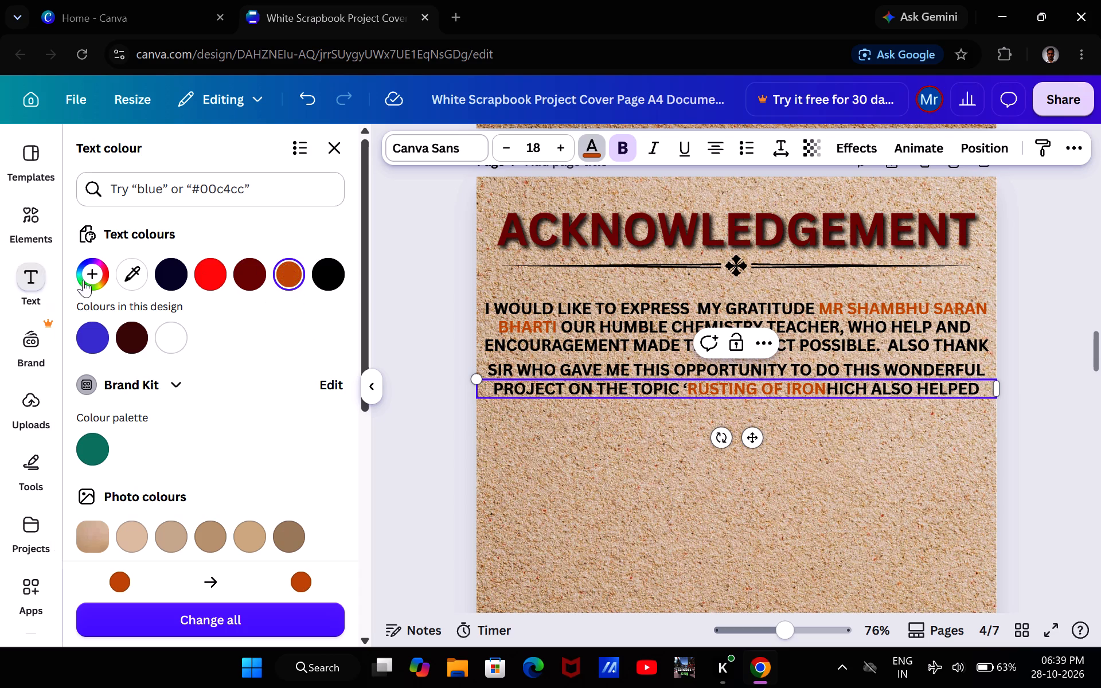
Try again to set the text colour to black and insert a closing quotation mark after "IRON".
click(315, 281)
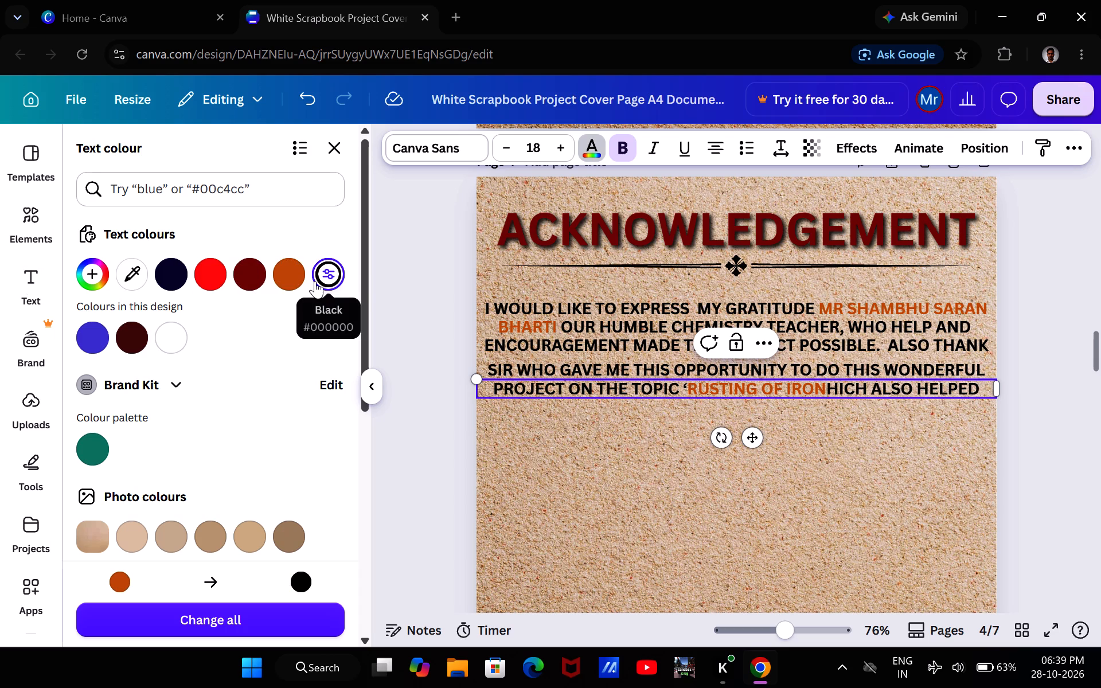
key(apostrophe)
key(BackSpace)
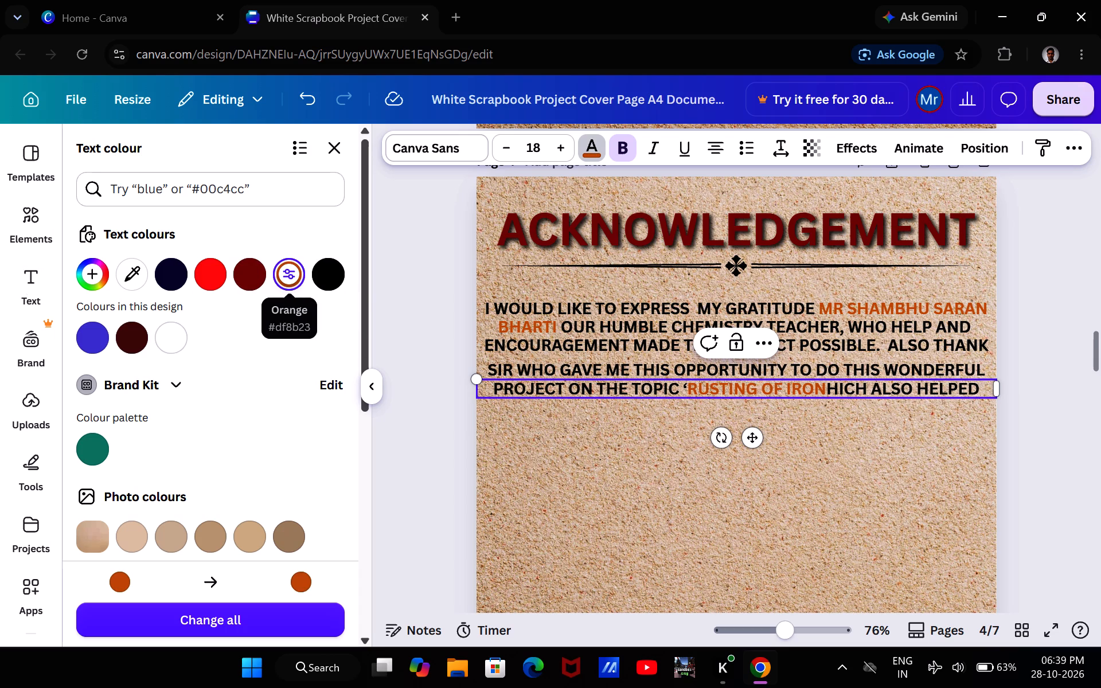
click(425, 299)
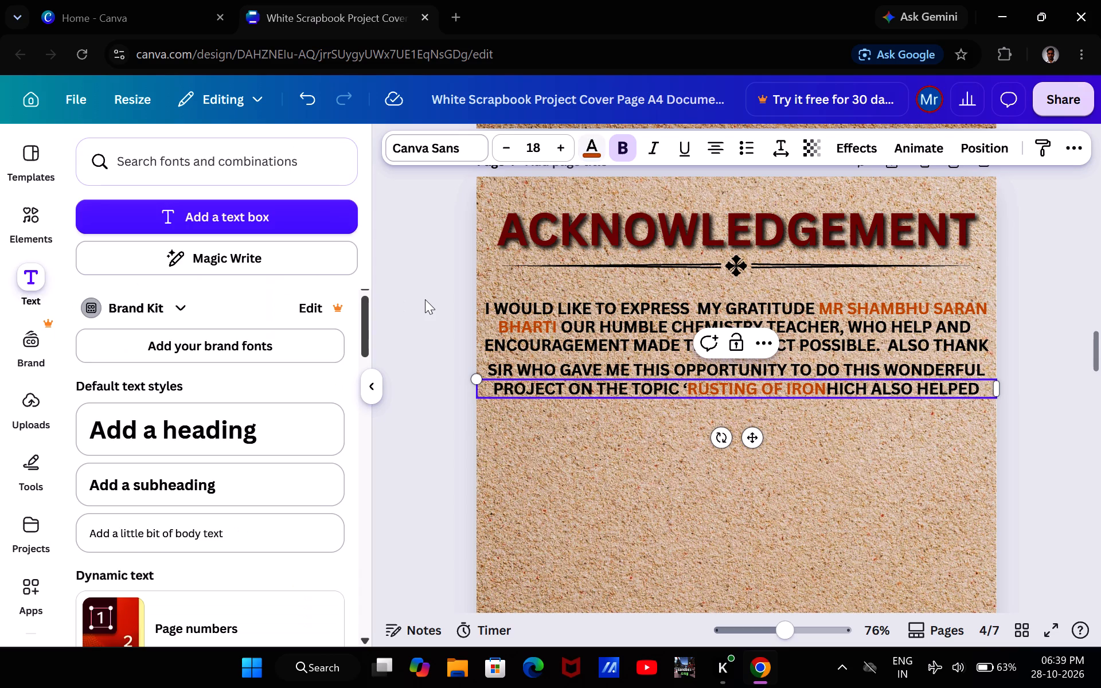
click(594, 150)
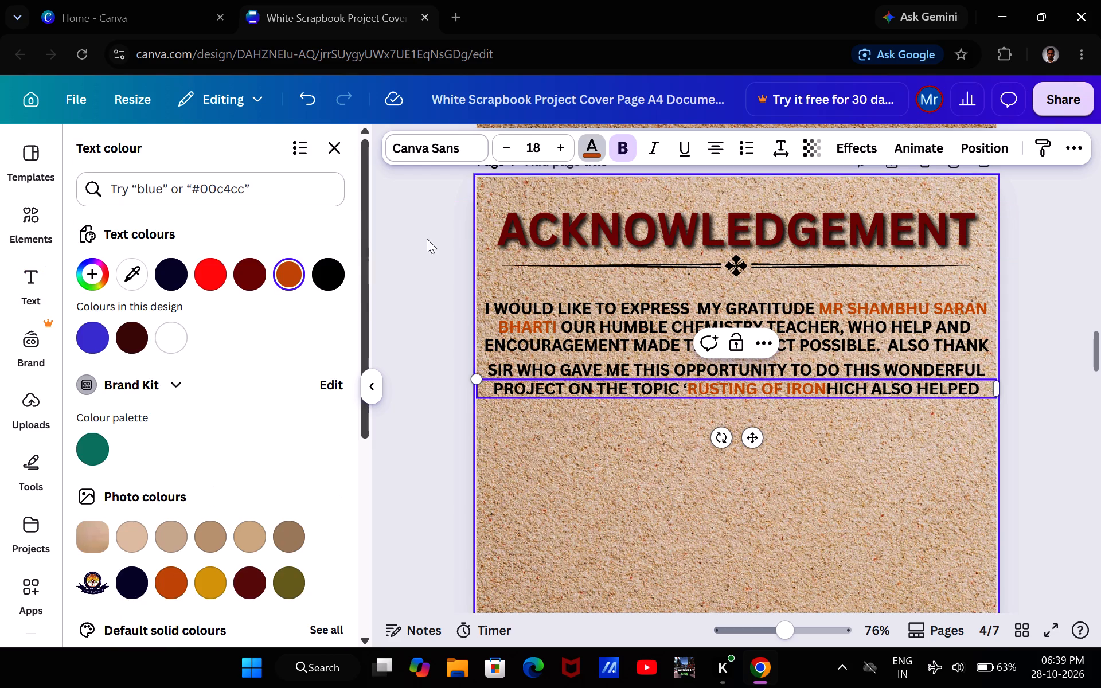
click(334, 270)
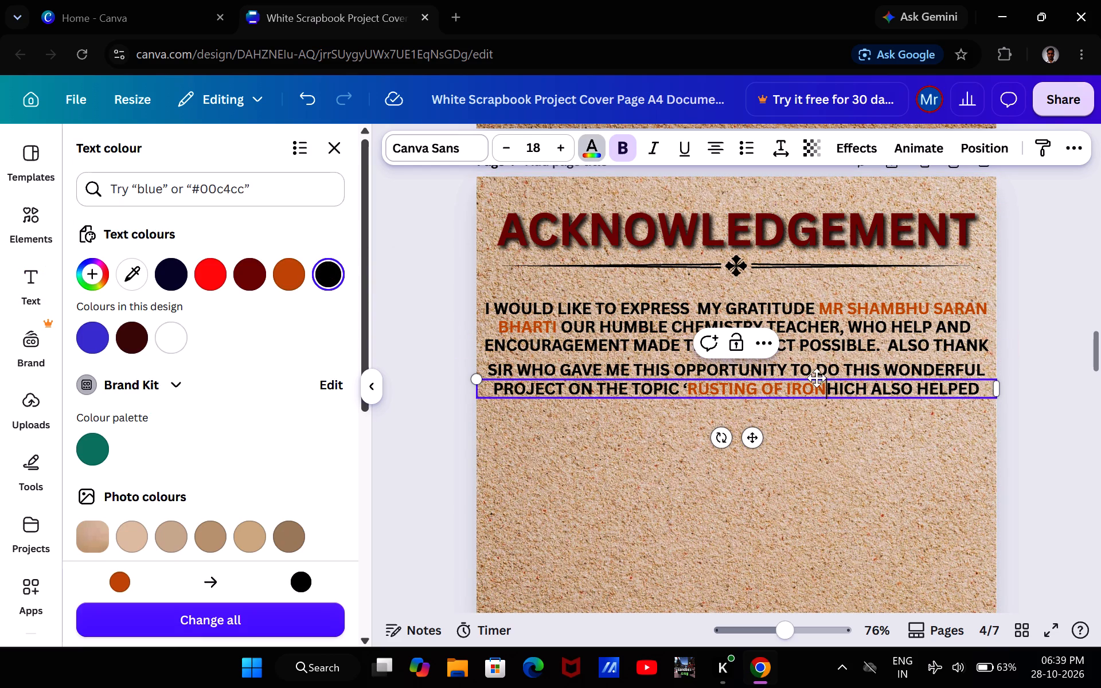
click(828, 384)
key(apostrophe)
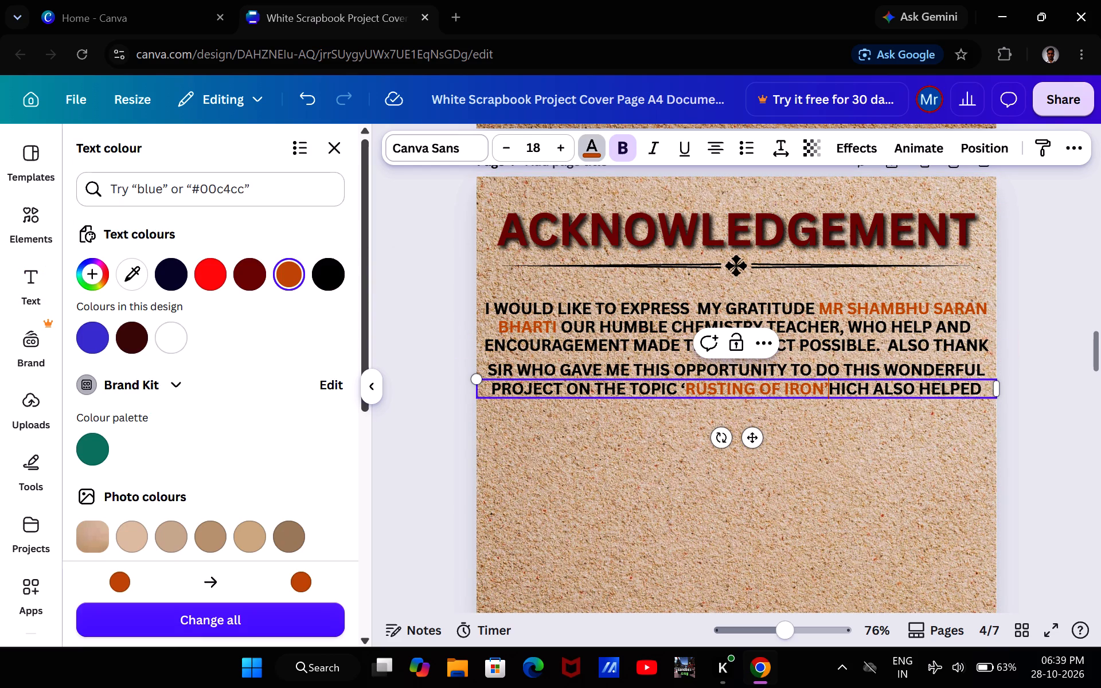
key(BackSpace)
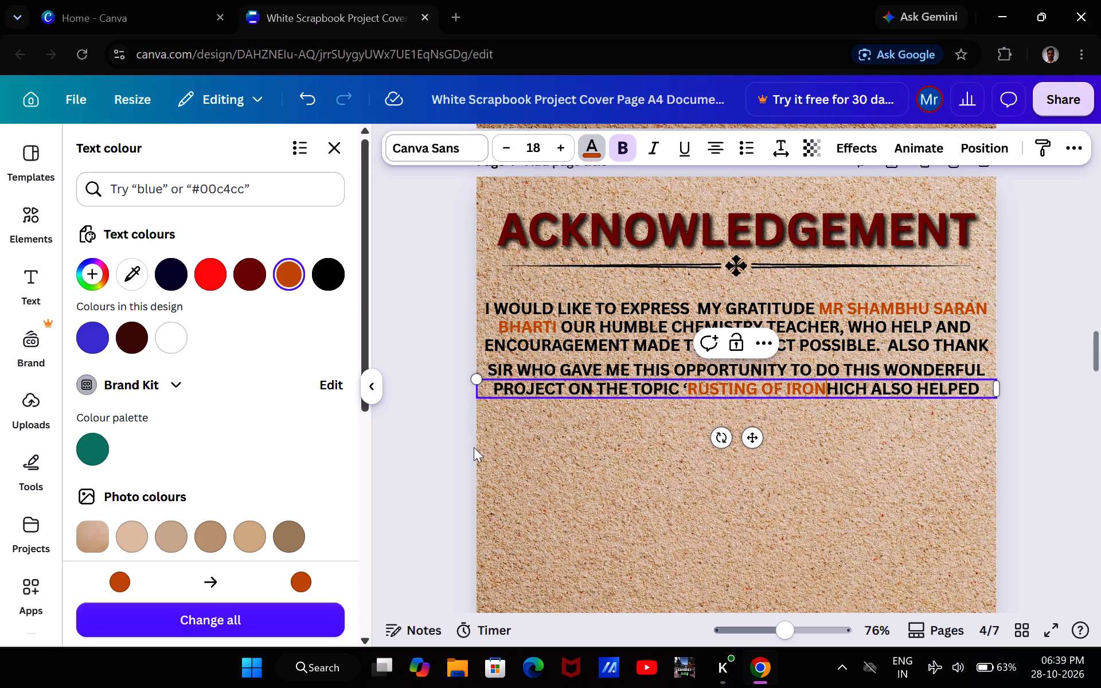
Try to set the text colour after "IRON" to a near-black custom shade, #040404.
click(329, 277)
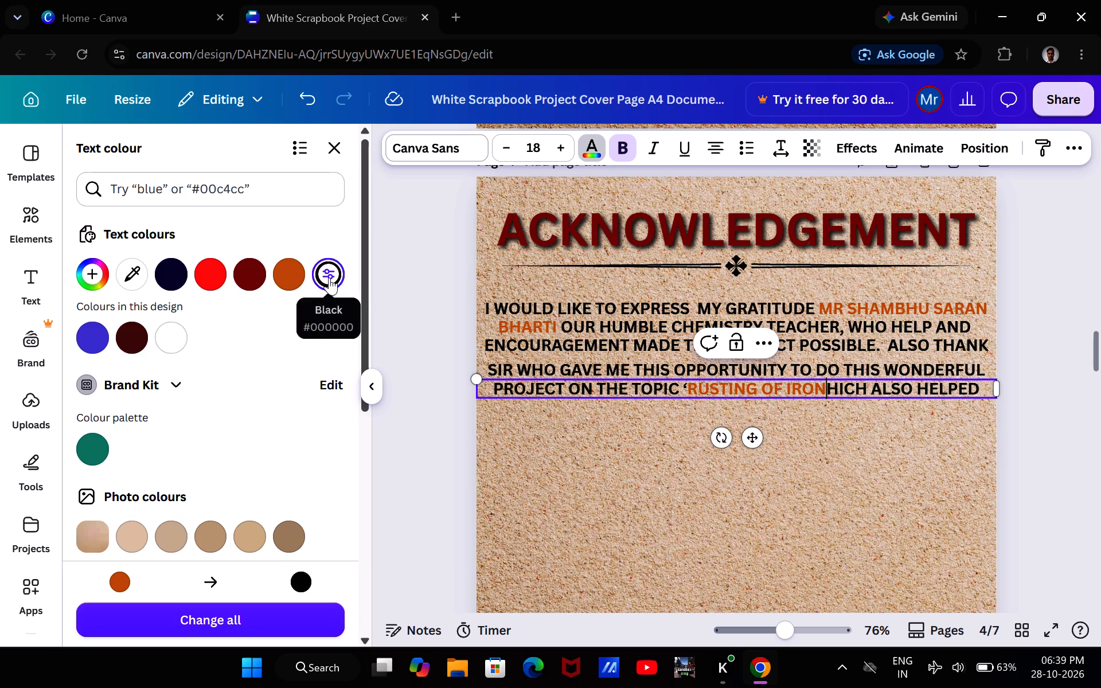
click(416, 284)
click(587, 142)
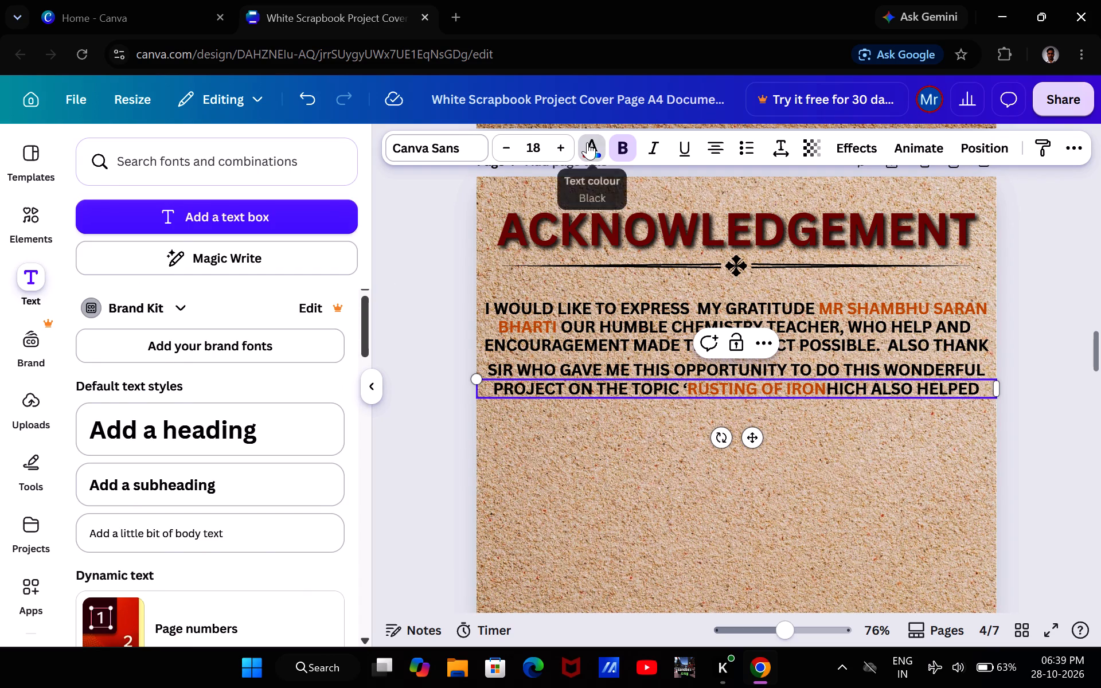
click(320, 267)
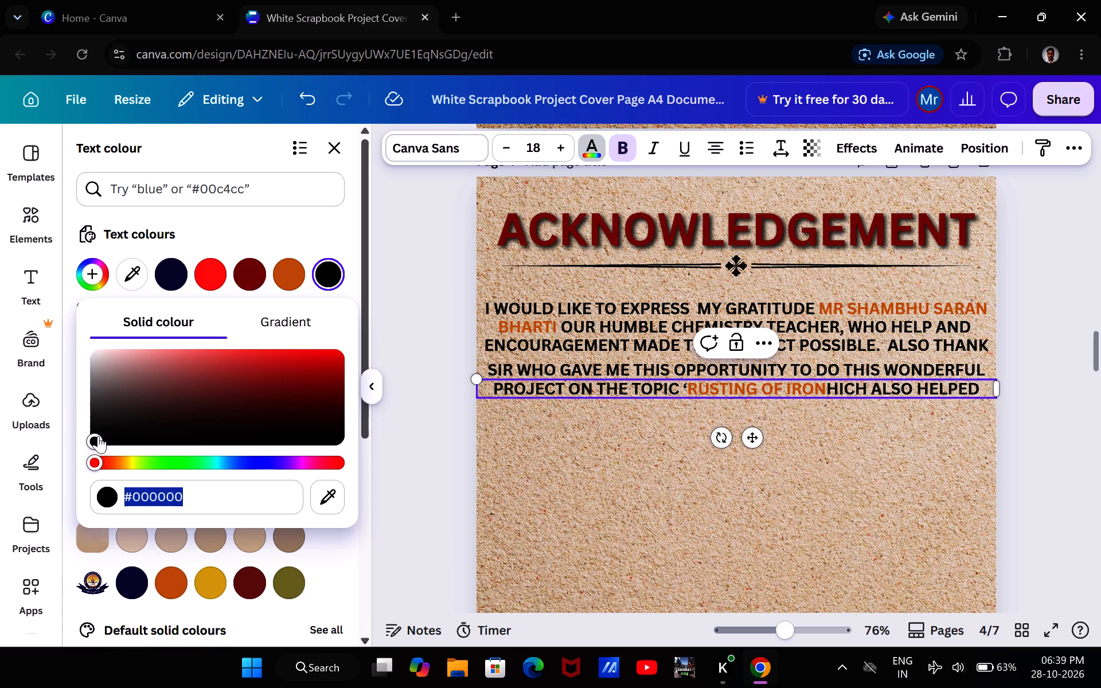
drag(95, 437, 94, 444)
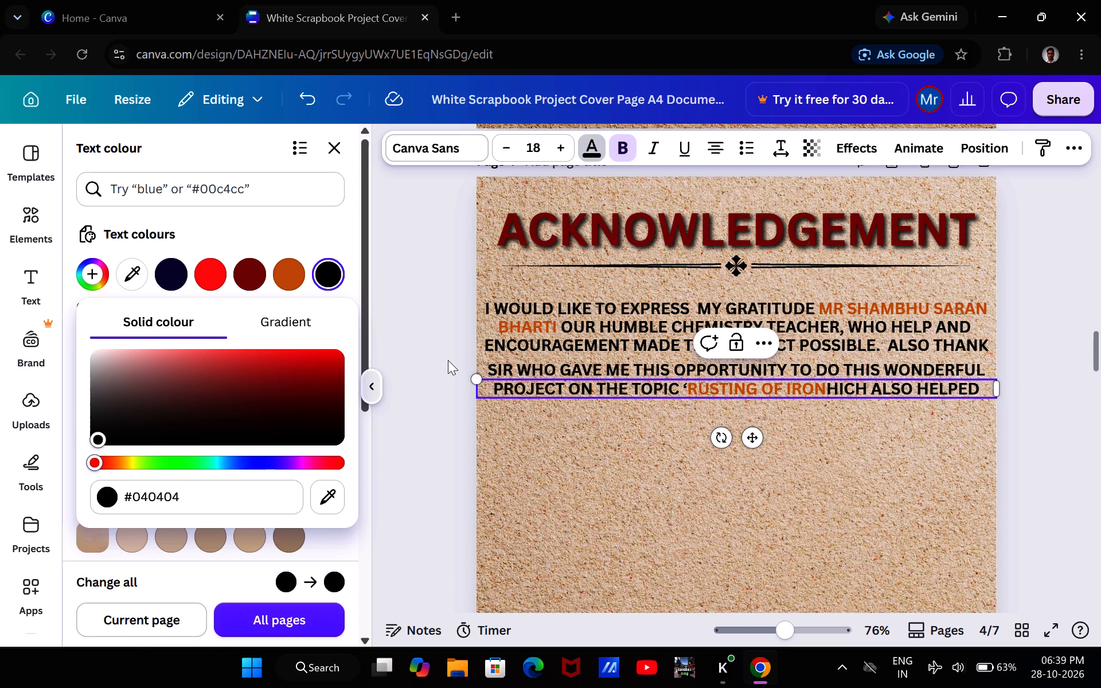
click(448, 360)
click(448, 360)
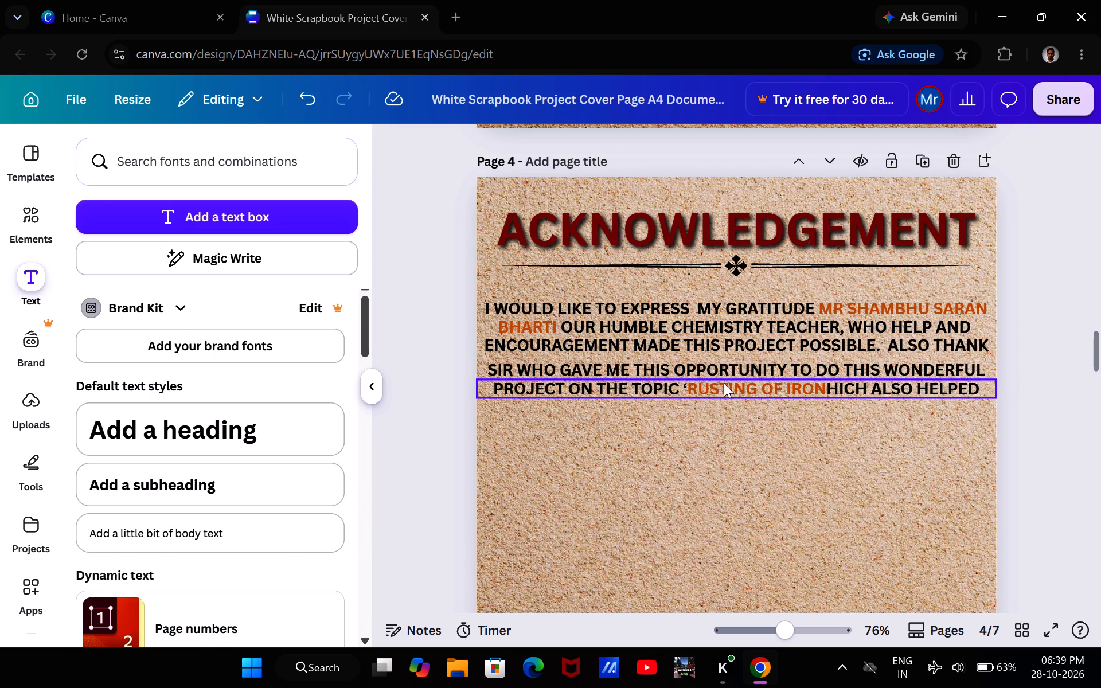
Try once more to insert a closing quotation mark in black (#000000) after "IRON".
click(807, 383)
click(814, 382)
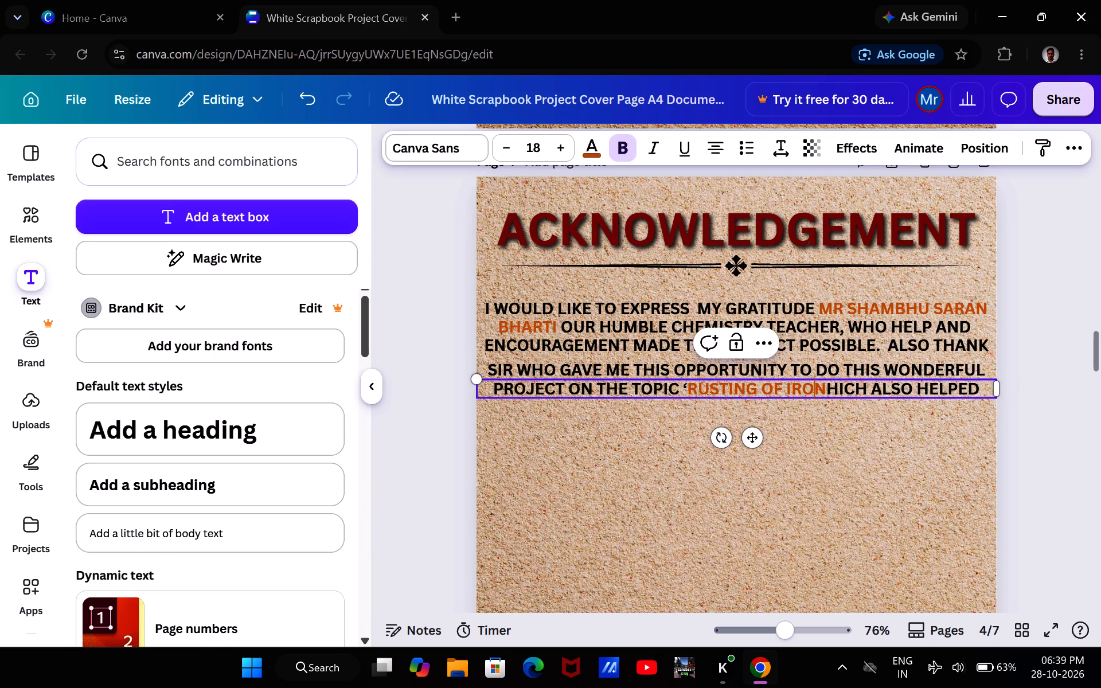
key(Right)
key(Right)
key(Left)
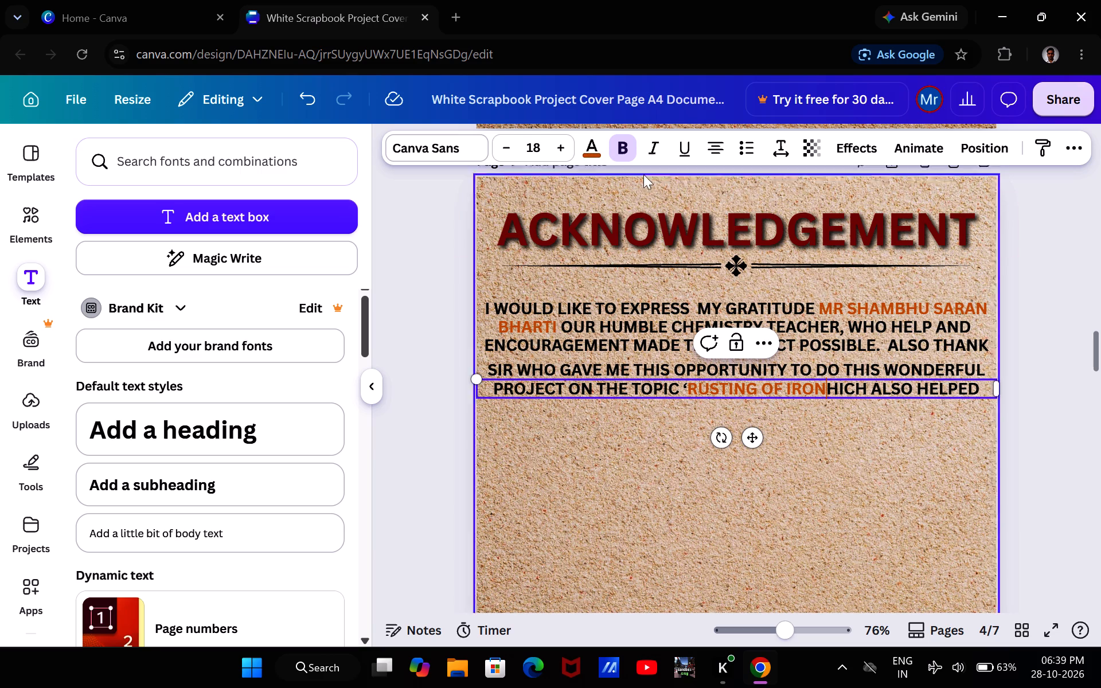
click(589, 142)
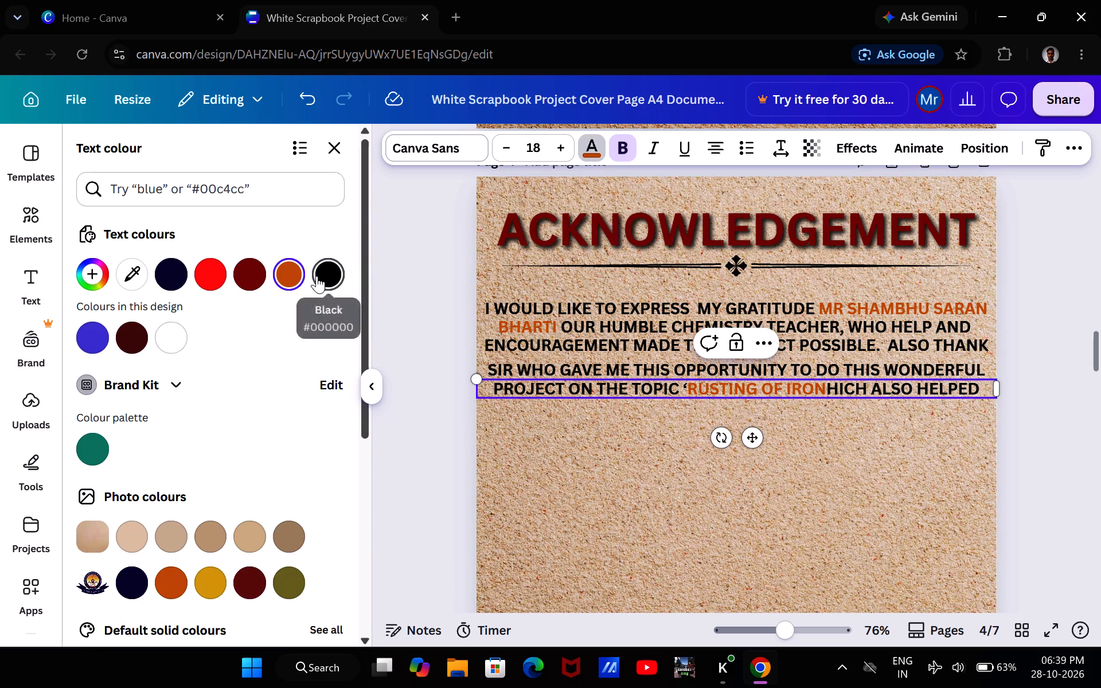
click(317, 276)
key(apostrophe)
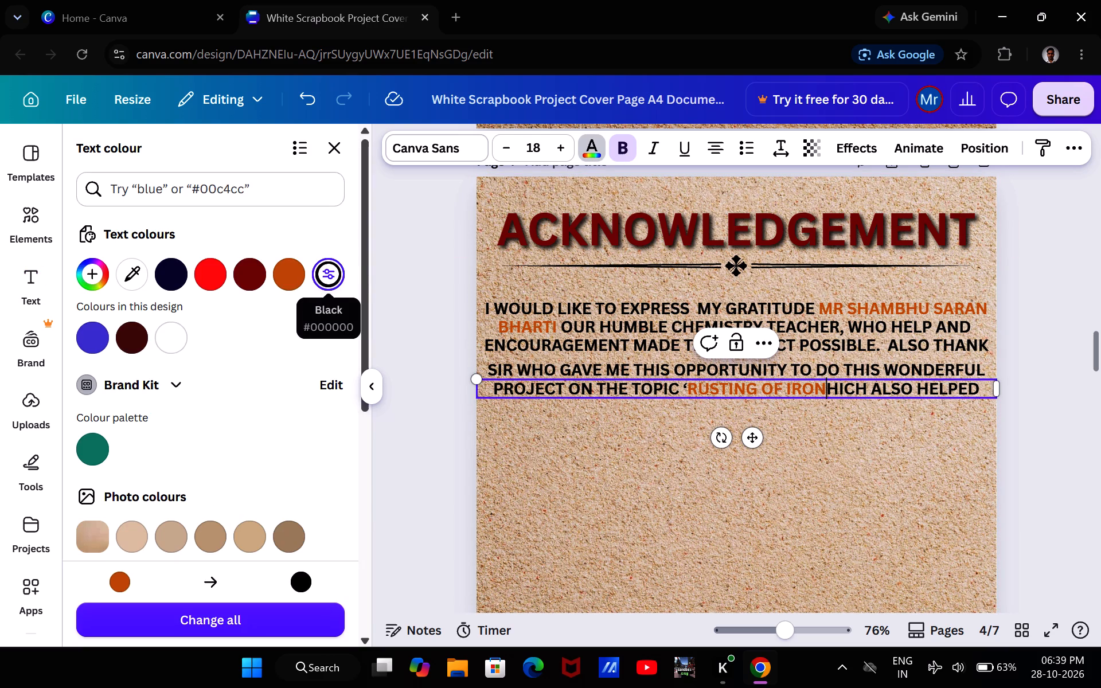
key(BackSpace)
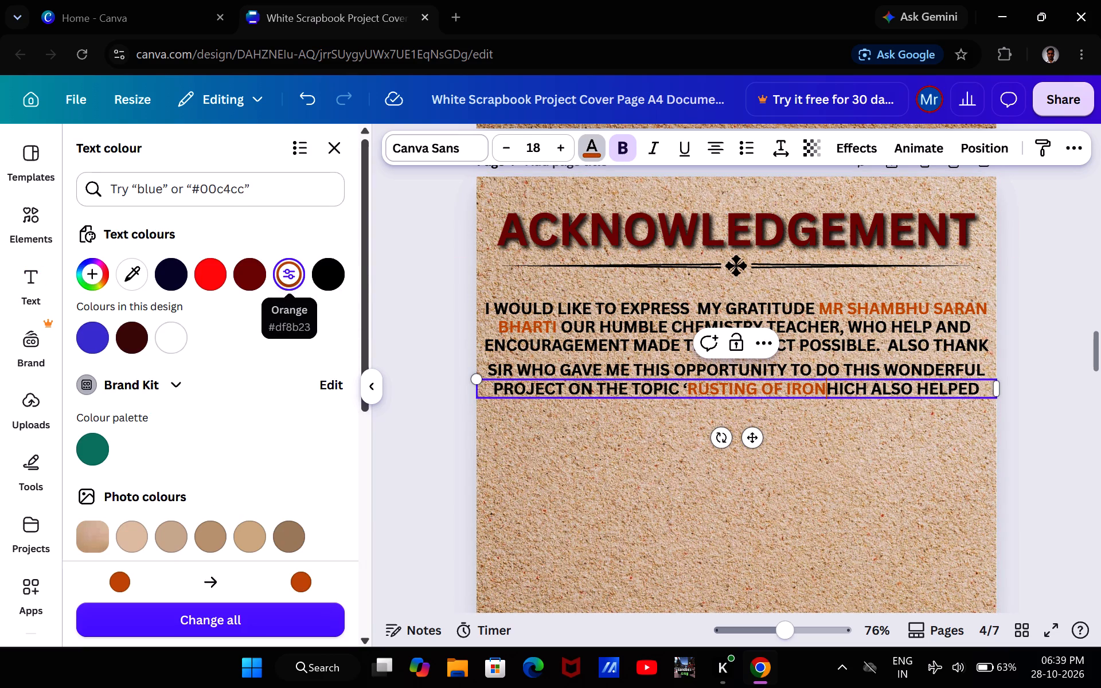
Insert a closing quotation mark directly after "IRON" in the fifth acknowledgement line.
key(apostrophe)
key(BackSpace)
key(semicolon)
key(BackSpace)
key(apostrophe)
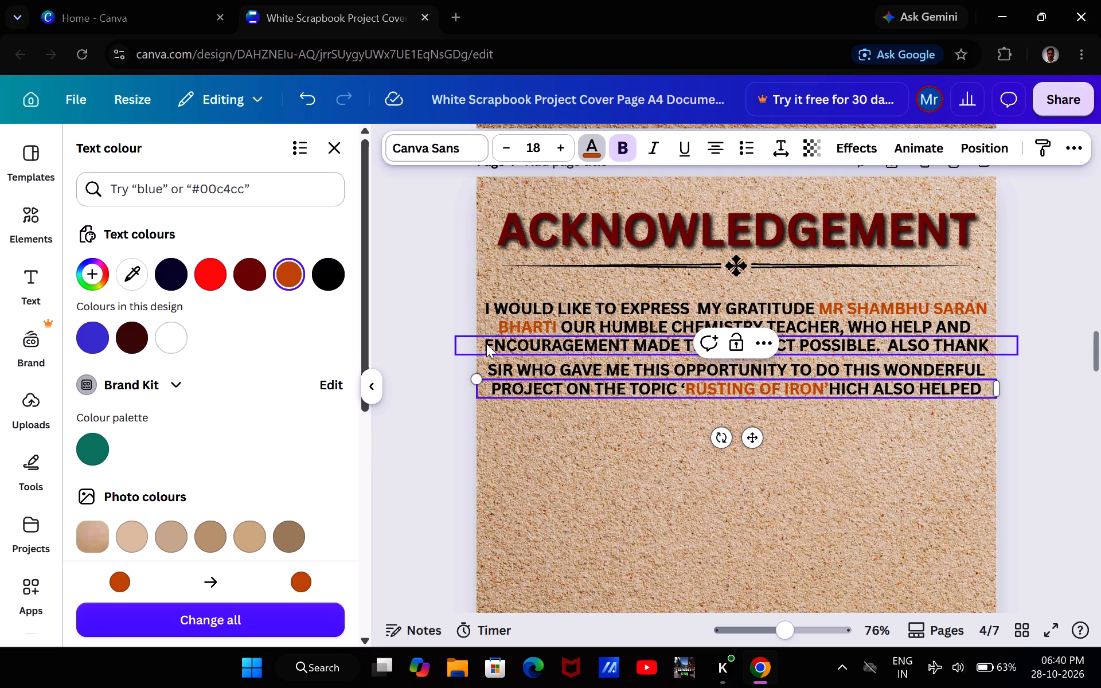
Colour only the closing quotation mark after "IRON" black (#000000).
double_click(823, 391)
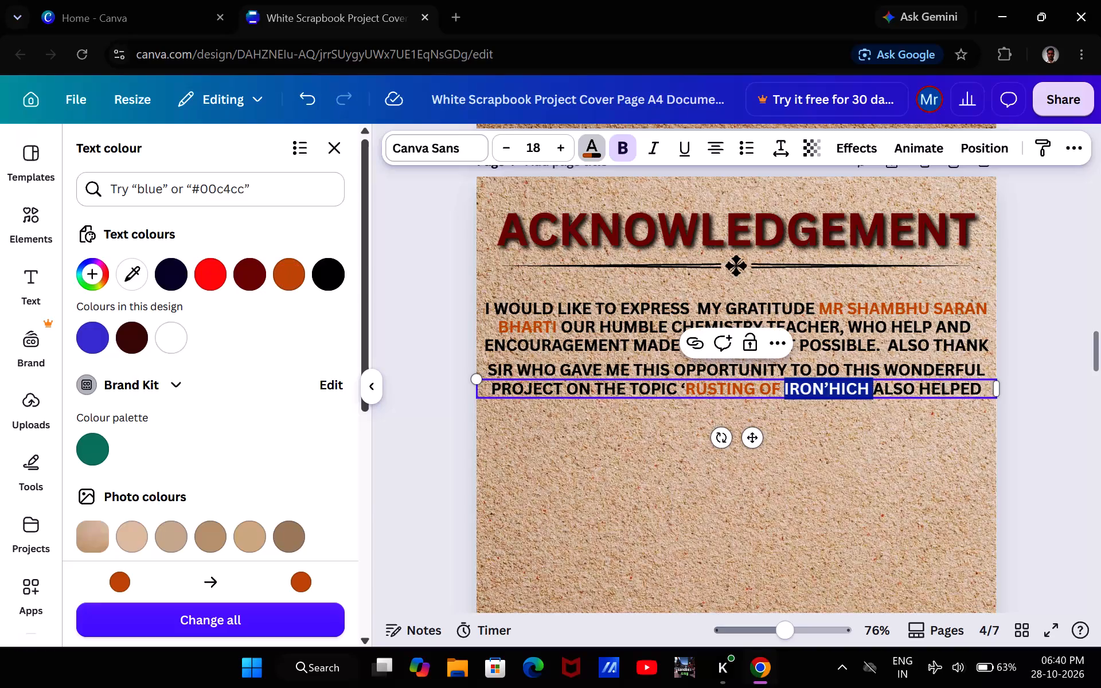
double_click(823, 391)
click(834, 389)
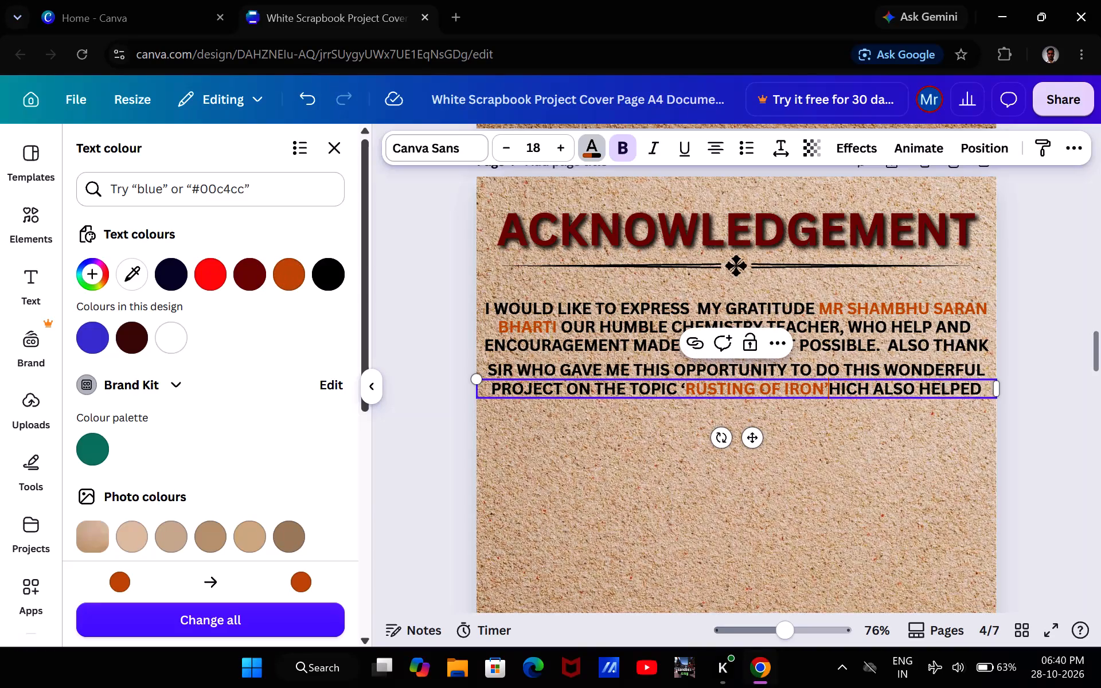
drag(834, 389, 820, 388)
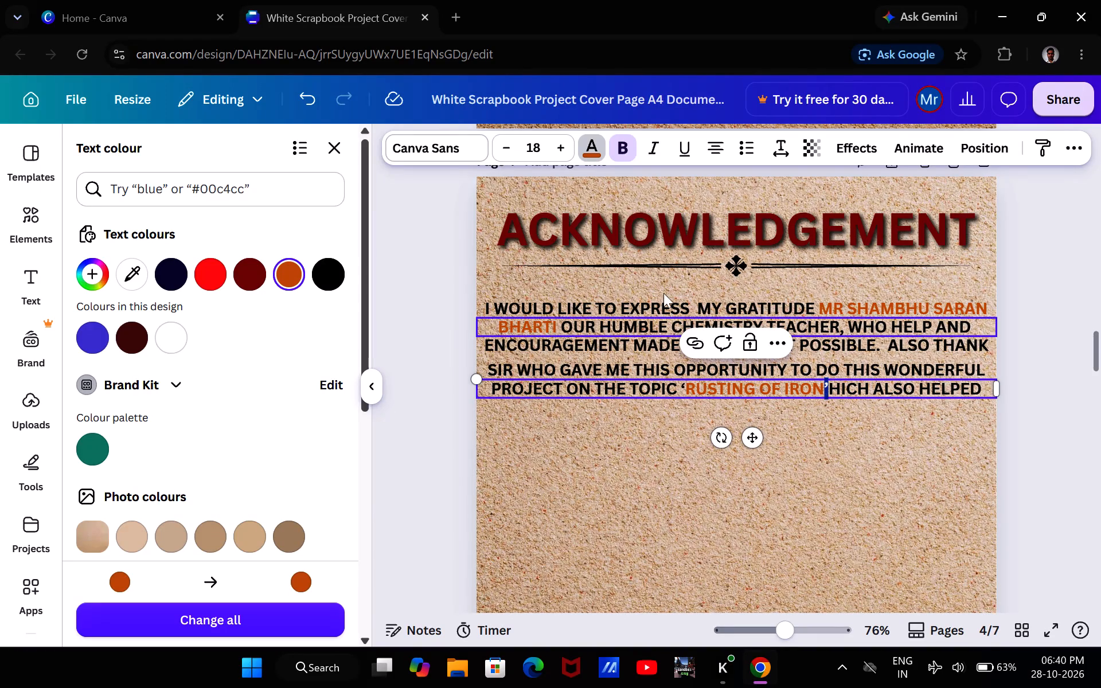
click(326, 280)
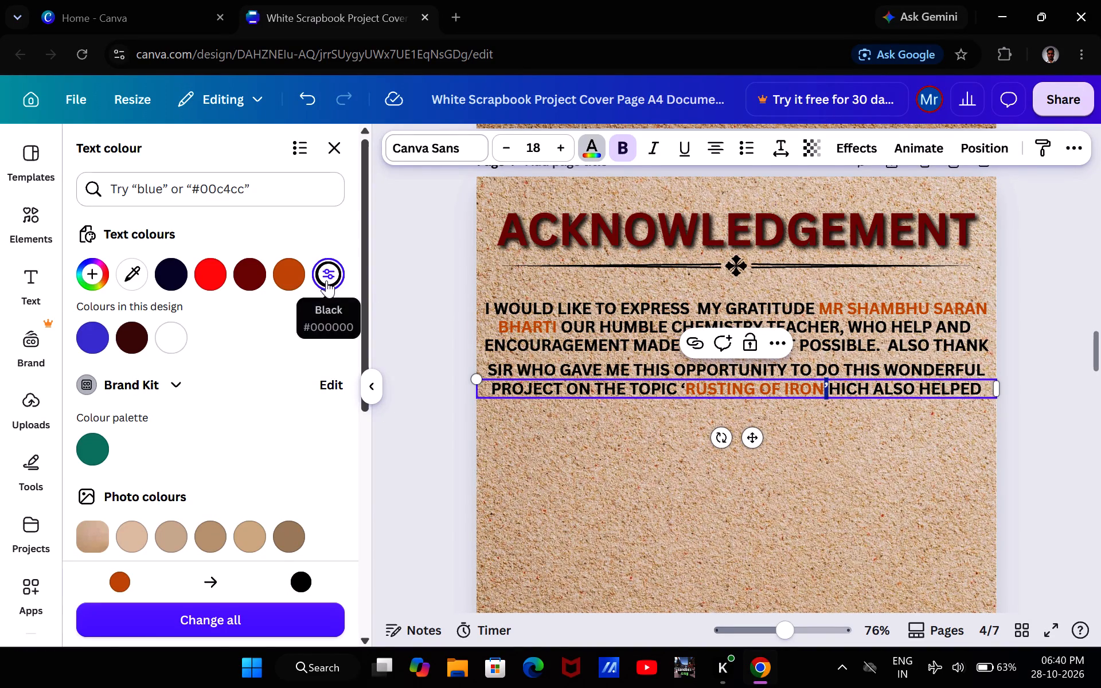
click(450, 315)
click(450, 315)
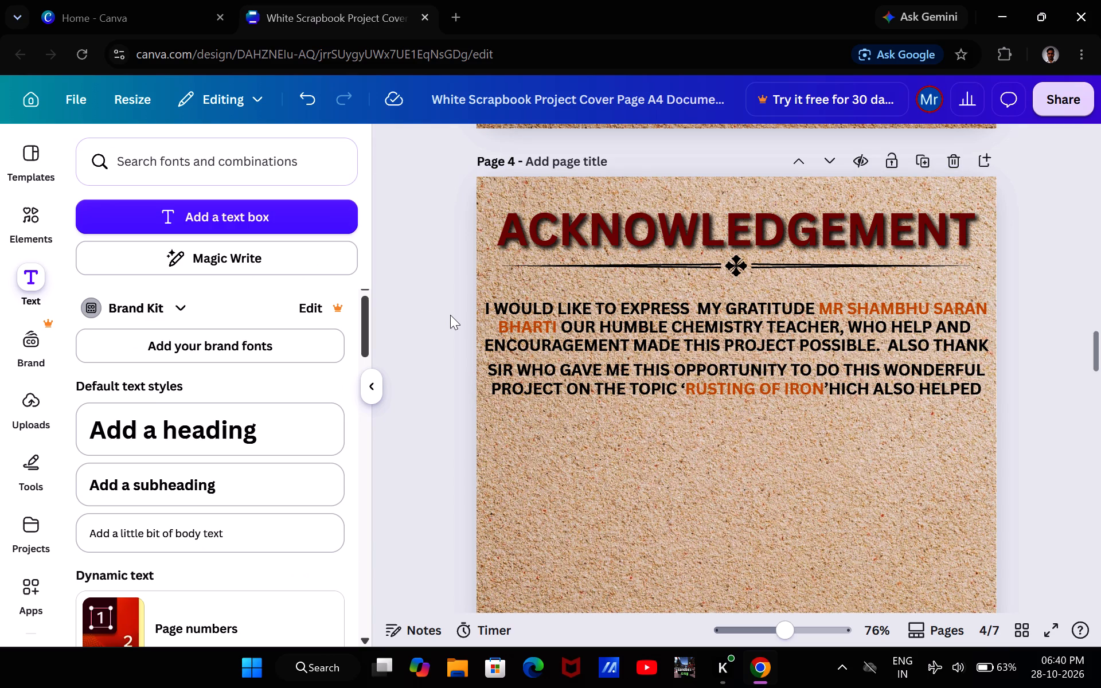
Add a subheading text box on the Acknowledgement page, set its font size to 18 and enter "ME".
click(194, 496)
triple_click(505, 144)
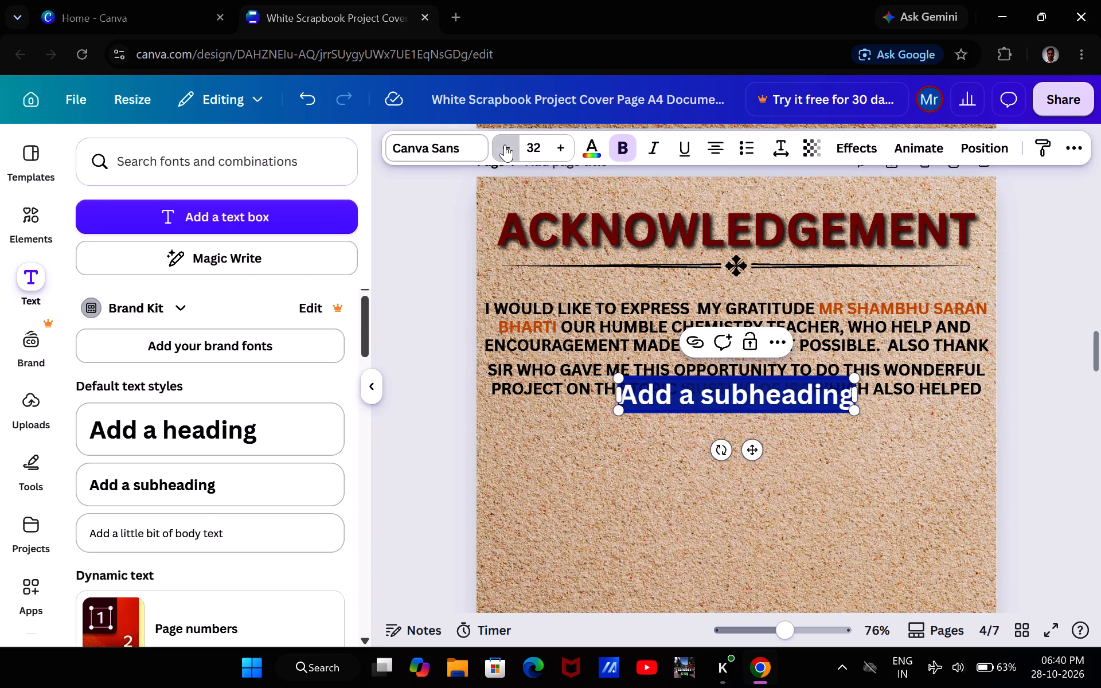
triple_click(505, 144)
triple_click(505, 144)
drag(514, 144, 525, 144)
click(525, 144)
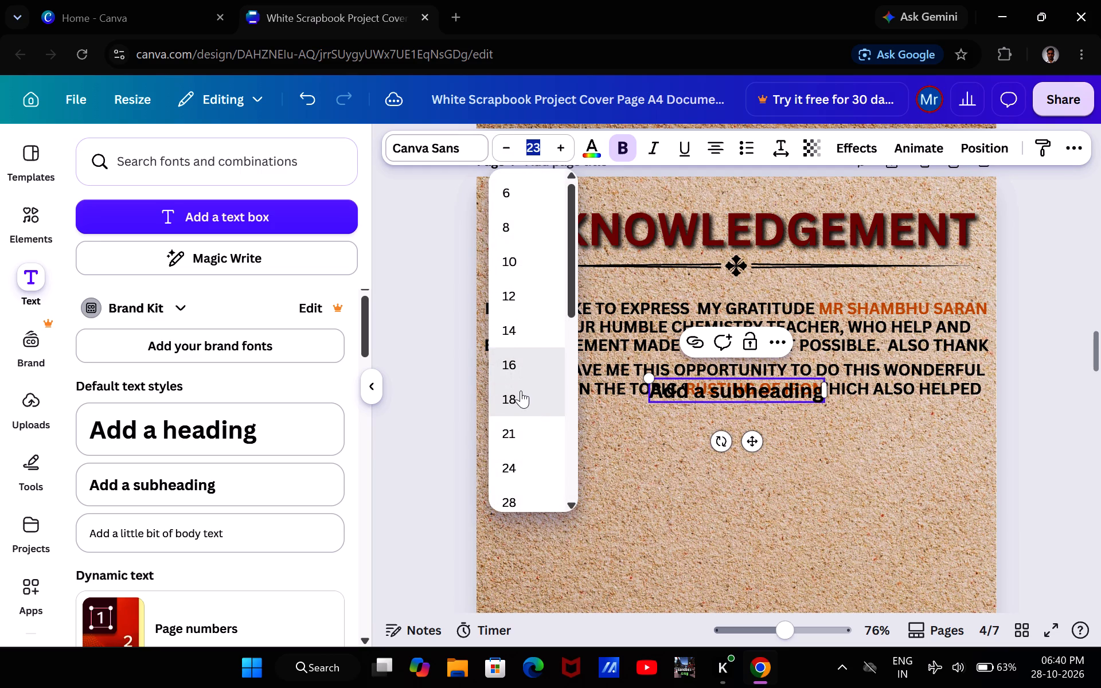
click(521, 390)
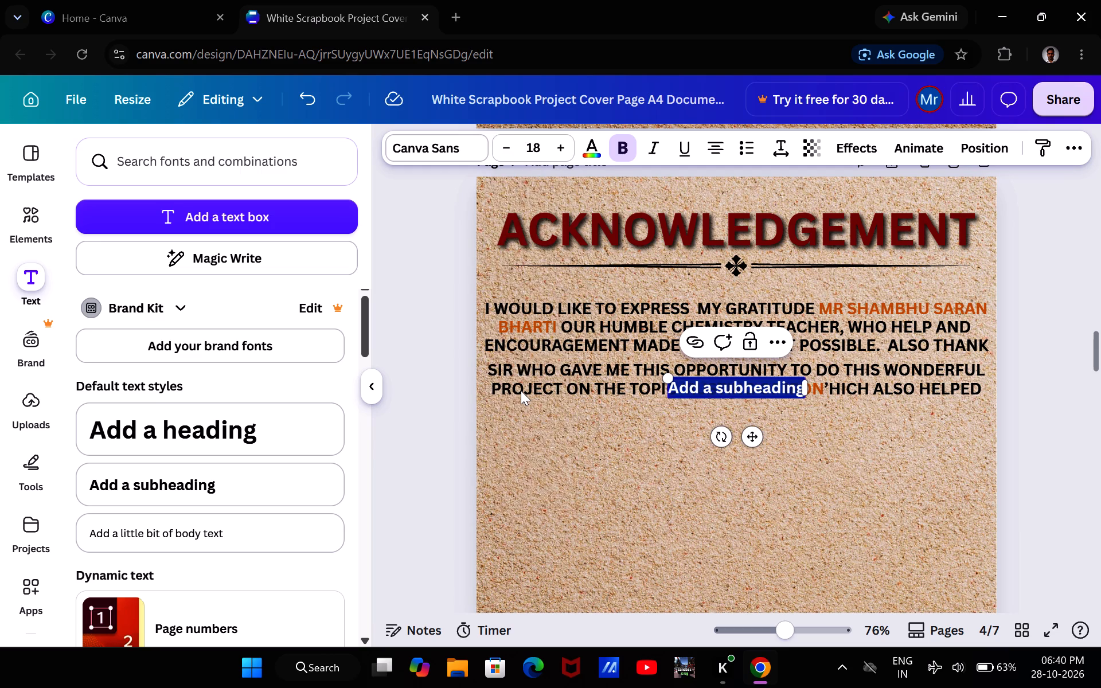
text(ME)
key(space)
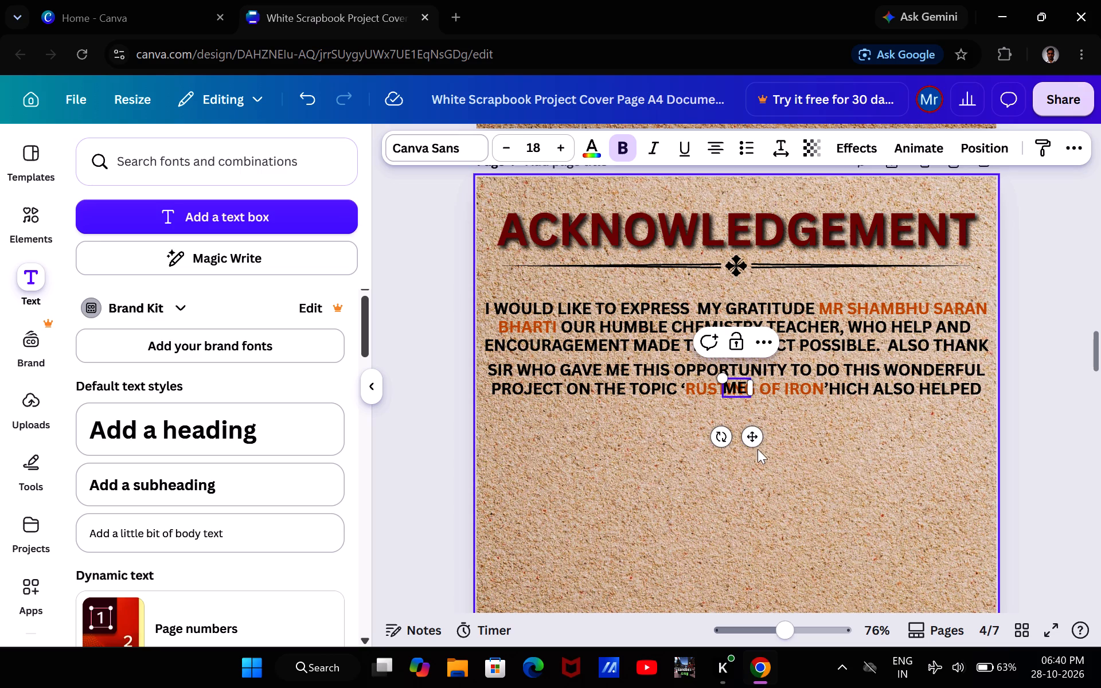
Move the "ME" text box just below the start of the line beginning "PROJECT ON THE TOPIC".
click(757, 441)
drag(757, 441, 525, 459)
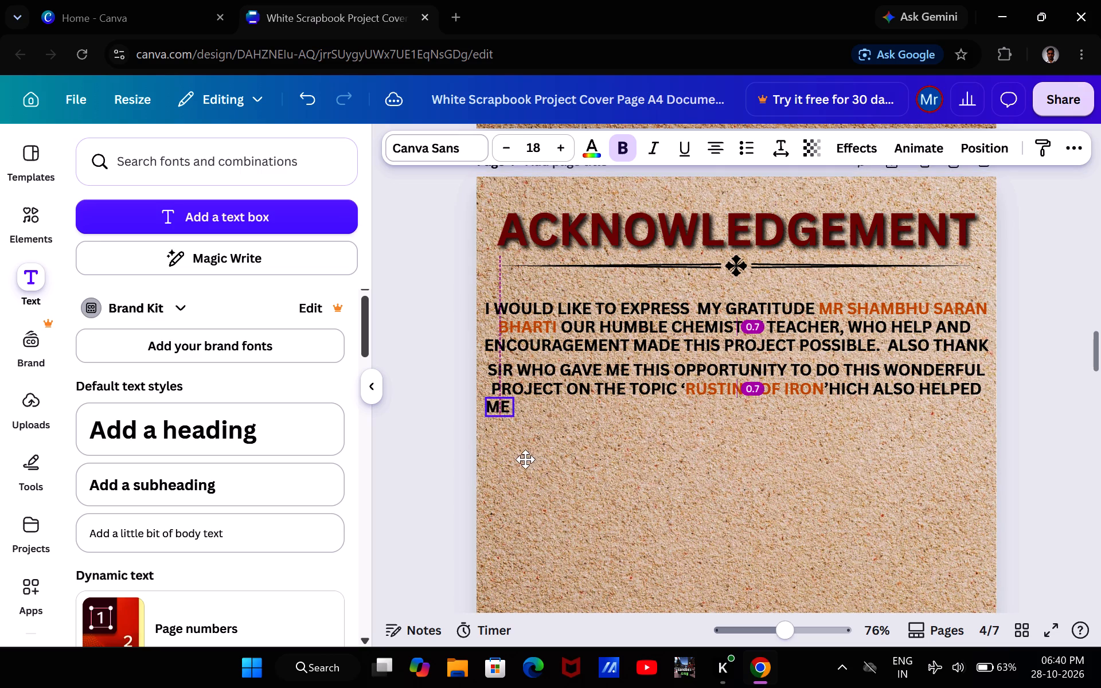
drag(525, 459, 520, 465)
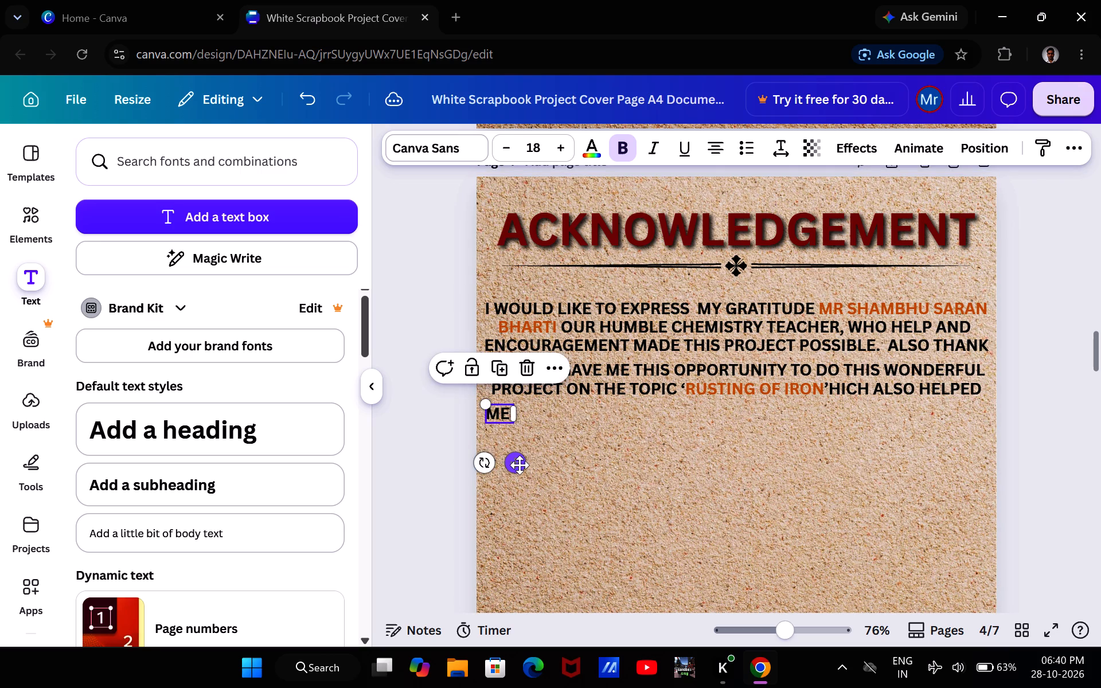
Append "DOING" after "ME" in the new text box.
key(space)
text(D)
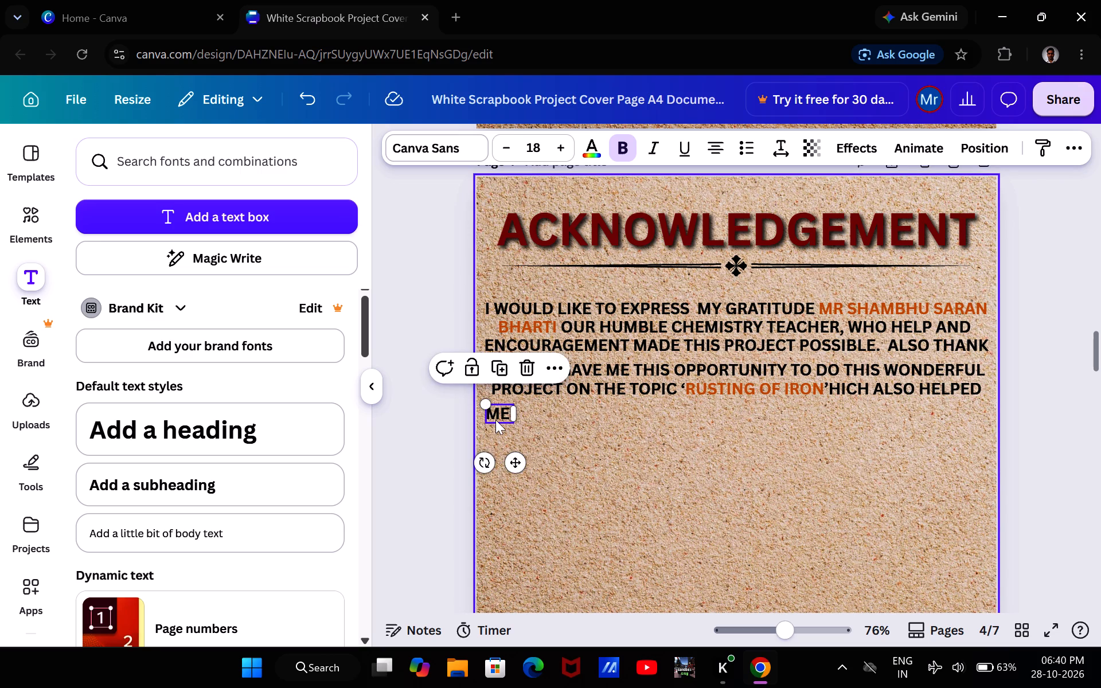
click(495, 419)
key(Right)
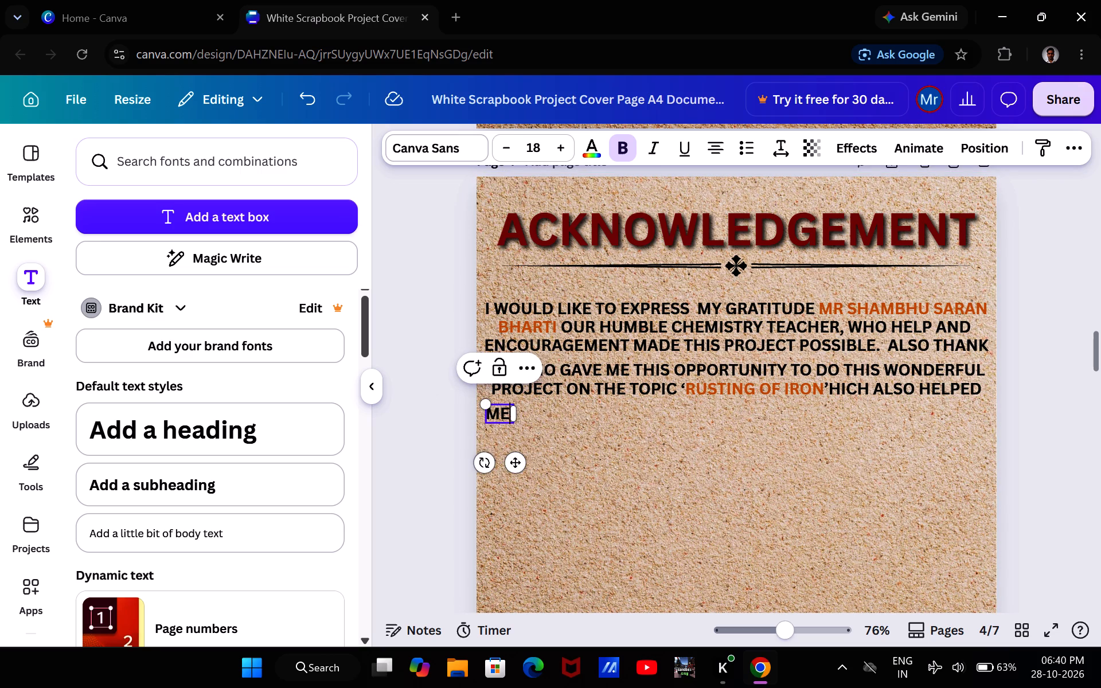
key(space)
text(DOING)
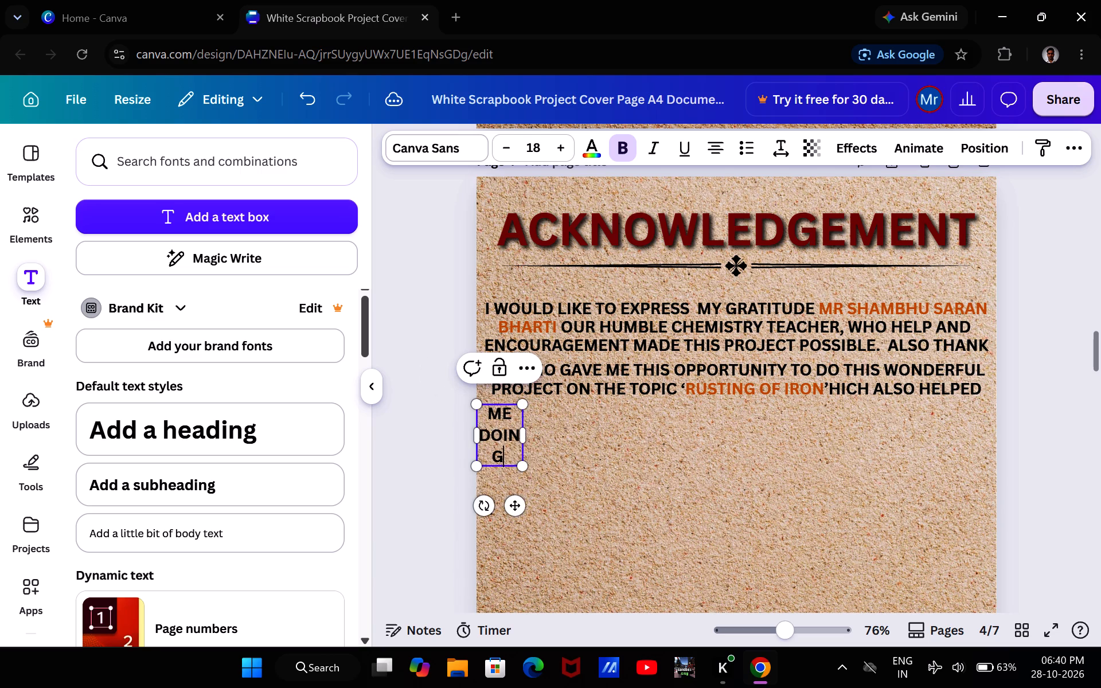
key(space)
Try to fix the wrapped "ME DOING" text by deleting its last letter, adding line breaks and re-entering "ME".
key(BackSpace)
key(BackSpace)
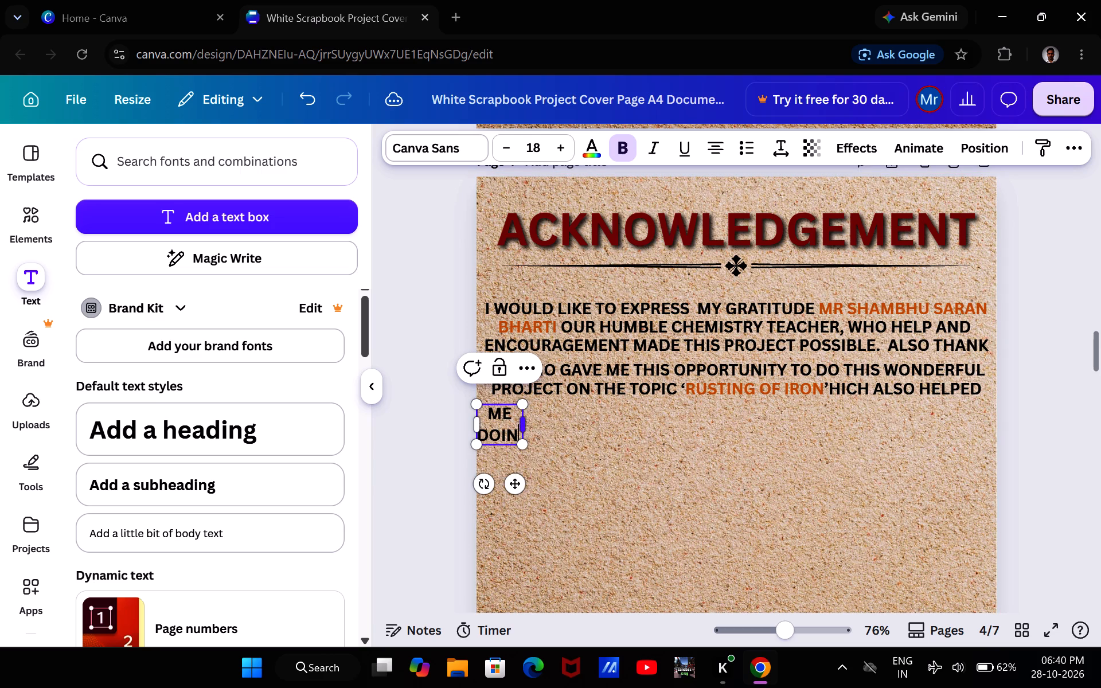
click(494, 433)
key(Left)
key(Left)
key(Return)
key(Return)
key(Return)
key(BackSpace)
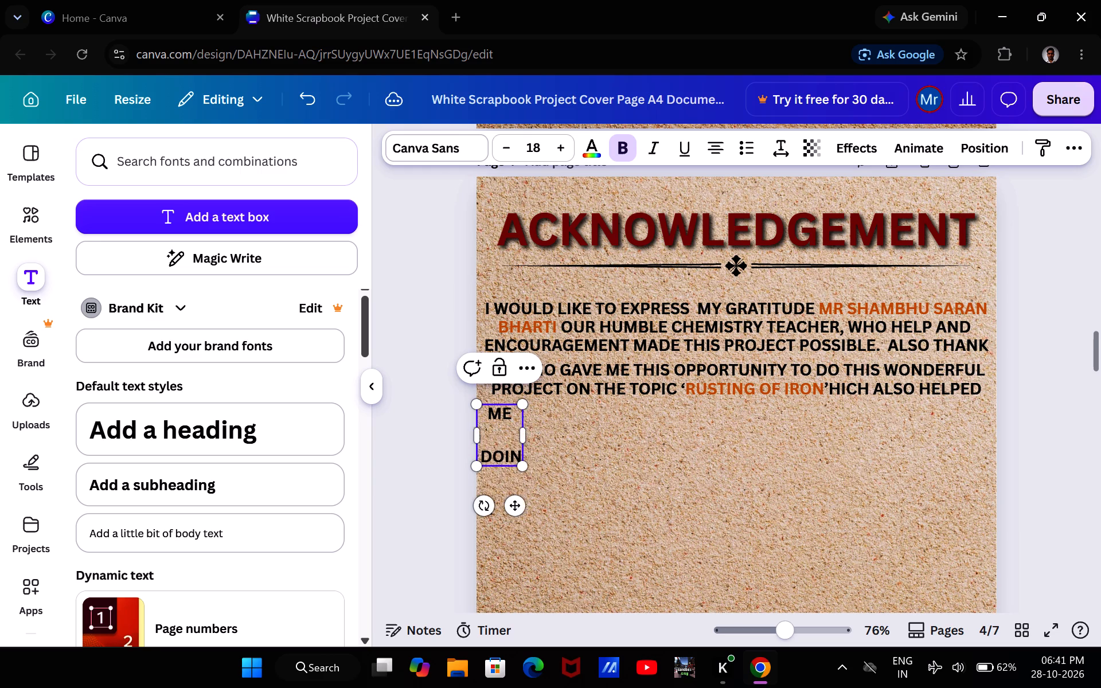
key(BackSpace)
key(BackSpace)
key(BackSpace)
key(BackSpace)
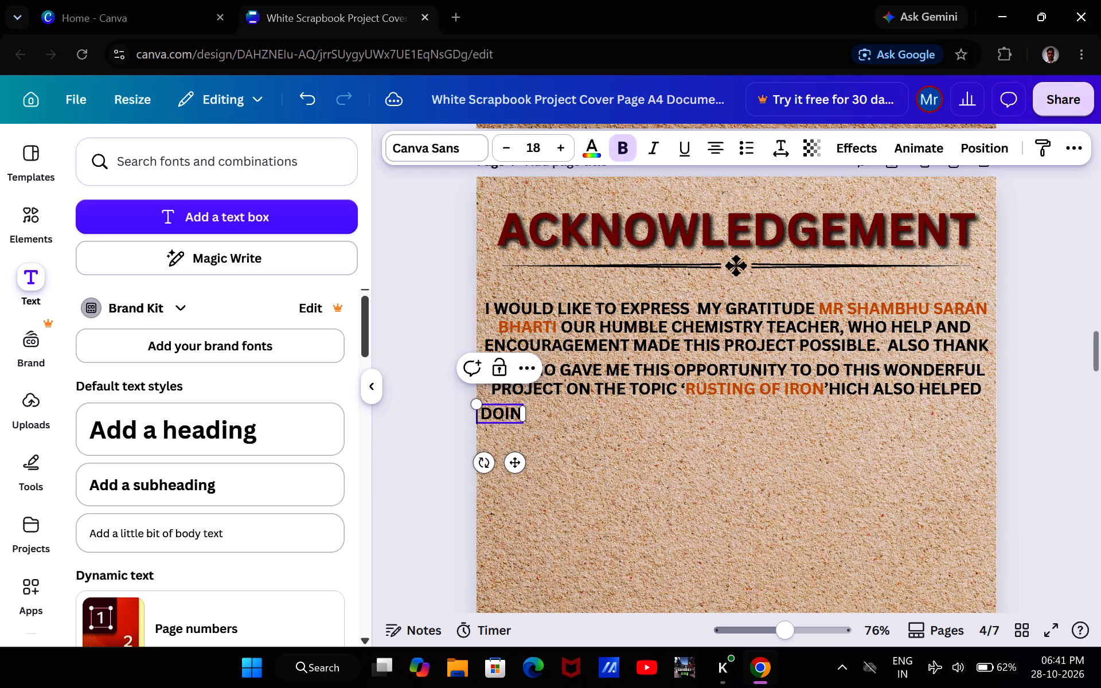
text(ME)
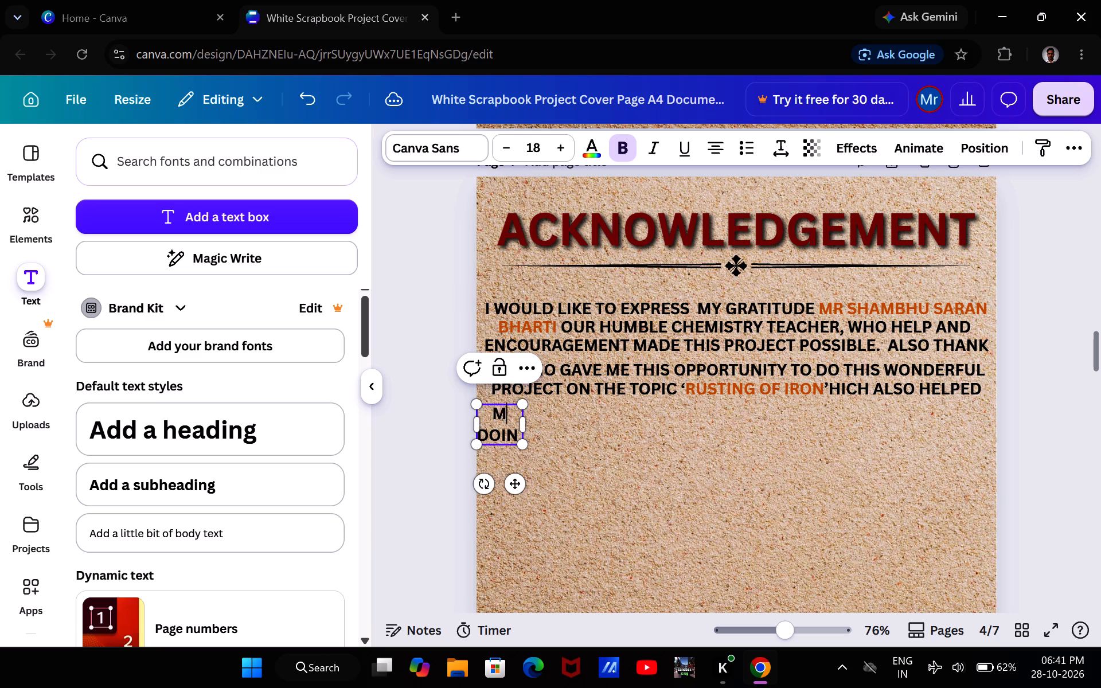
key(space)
Widen the sixth line's text box to about 11.7 and complete "ME DOING" on a single line.
drag(528, 427, 774, 429)
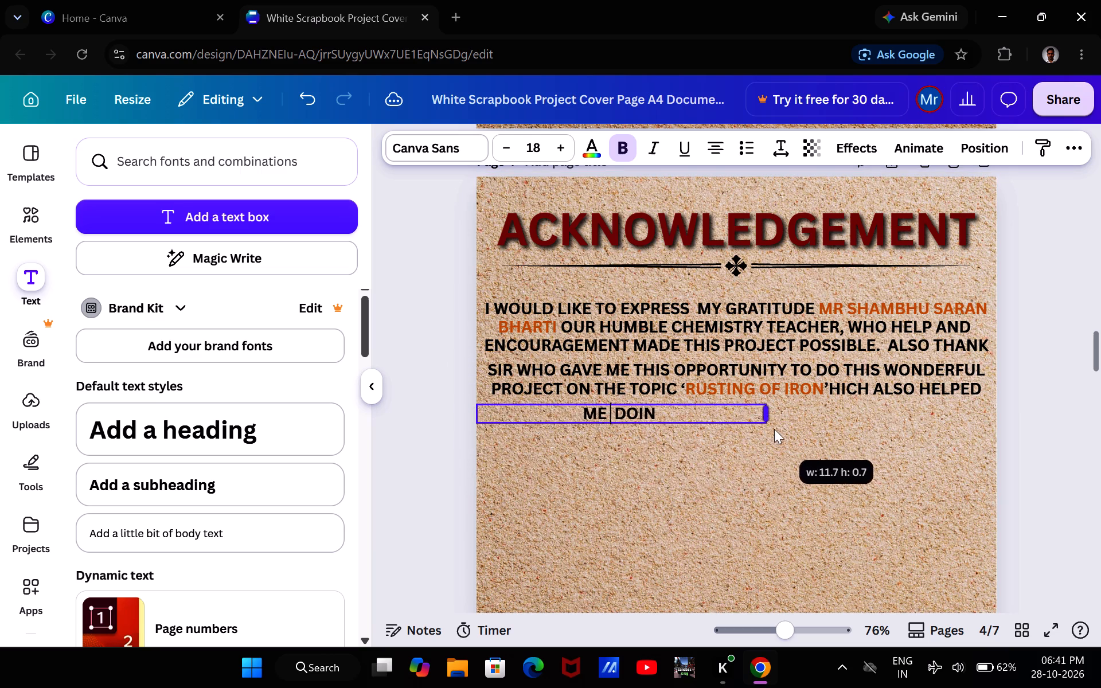
drag(774, 429, 775, 429)
click(694, 416)
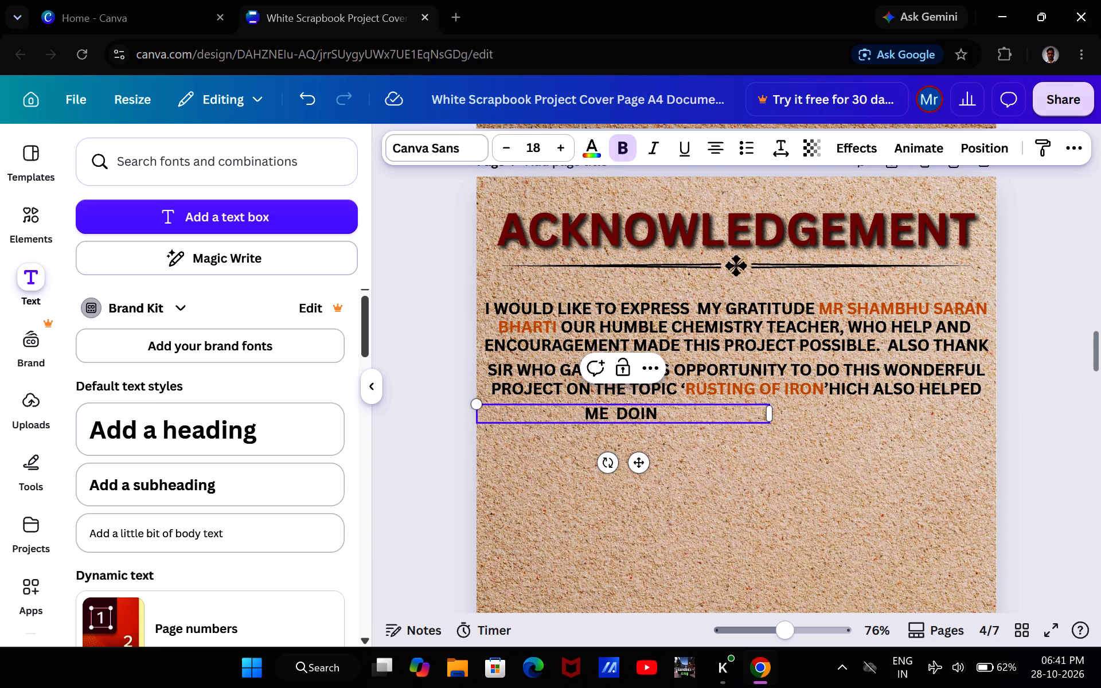
key(BackSpace)
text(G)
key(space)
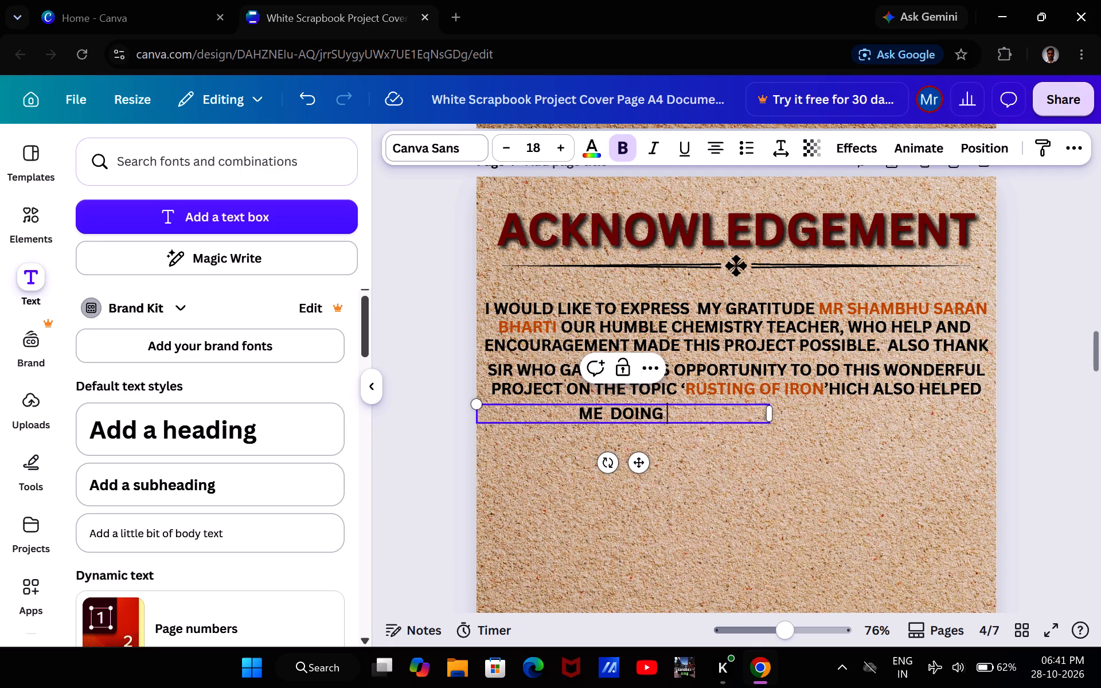
Continue the sixth acknowledgement line with "A LOT OF RESEARCH AND".
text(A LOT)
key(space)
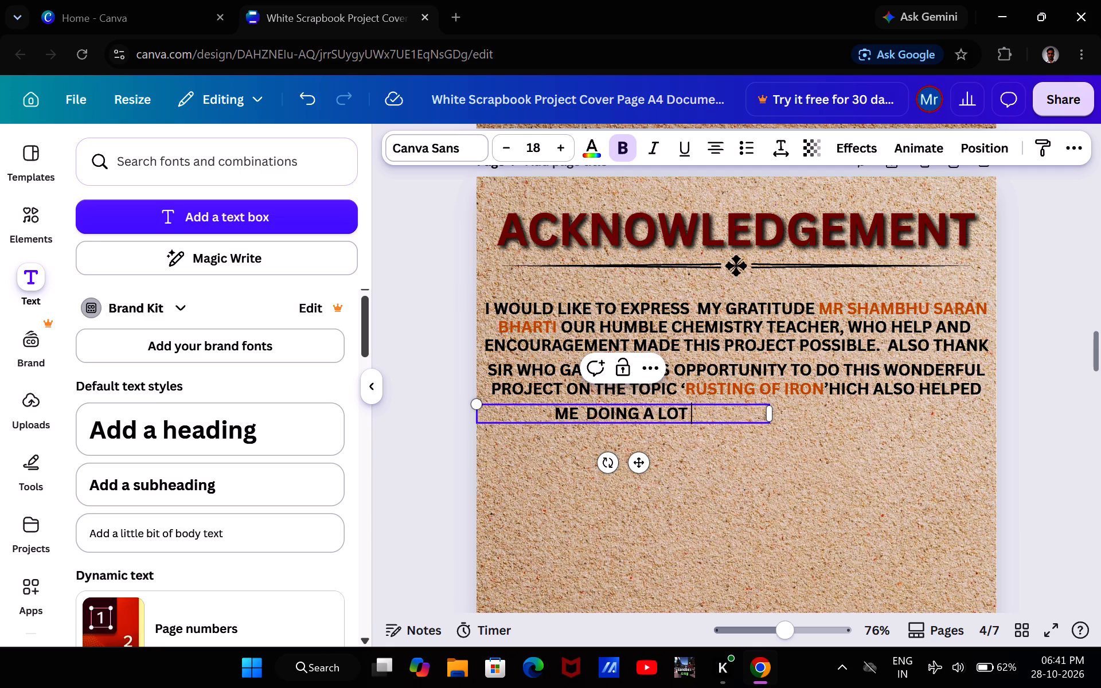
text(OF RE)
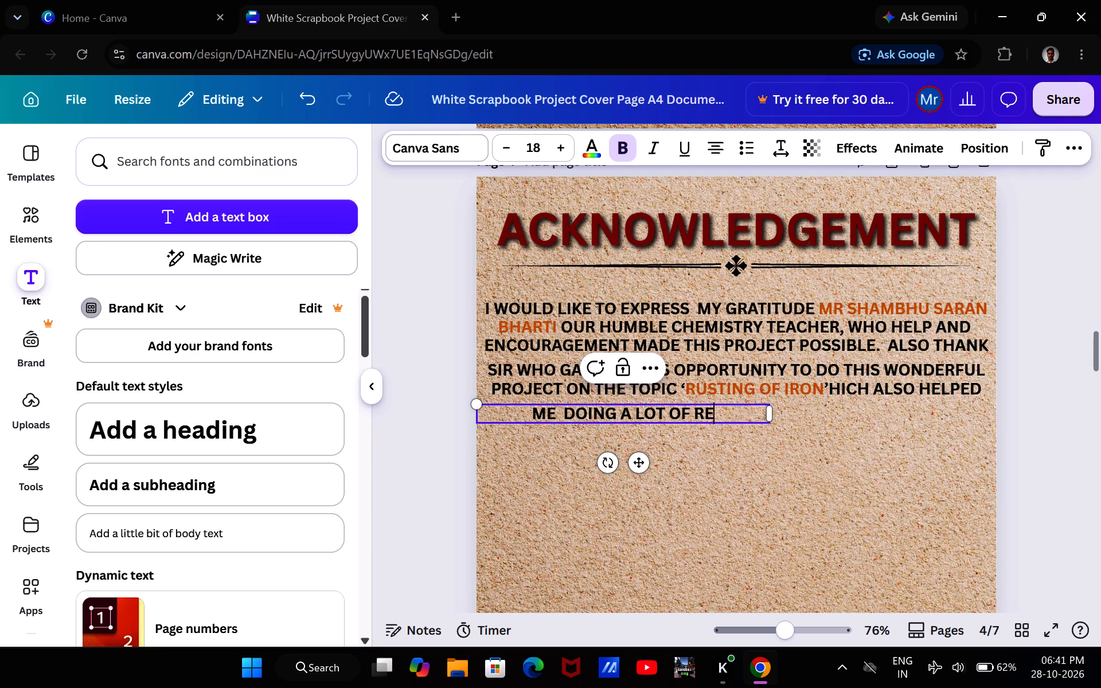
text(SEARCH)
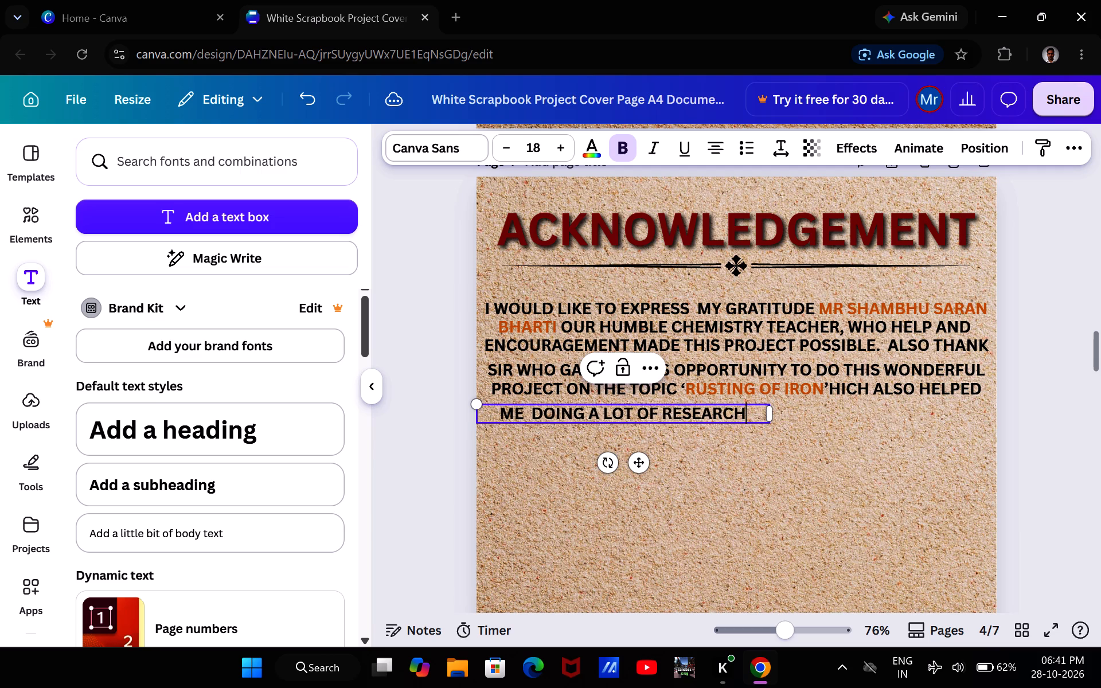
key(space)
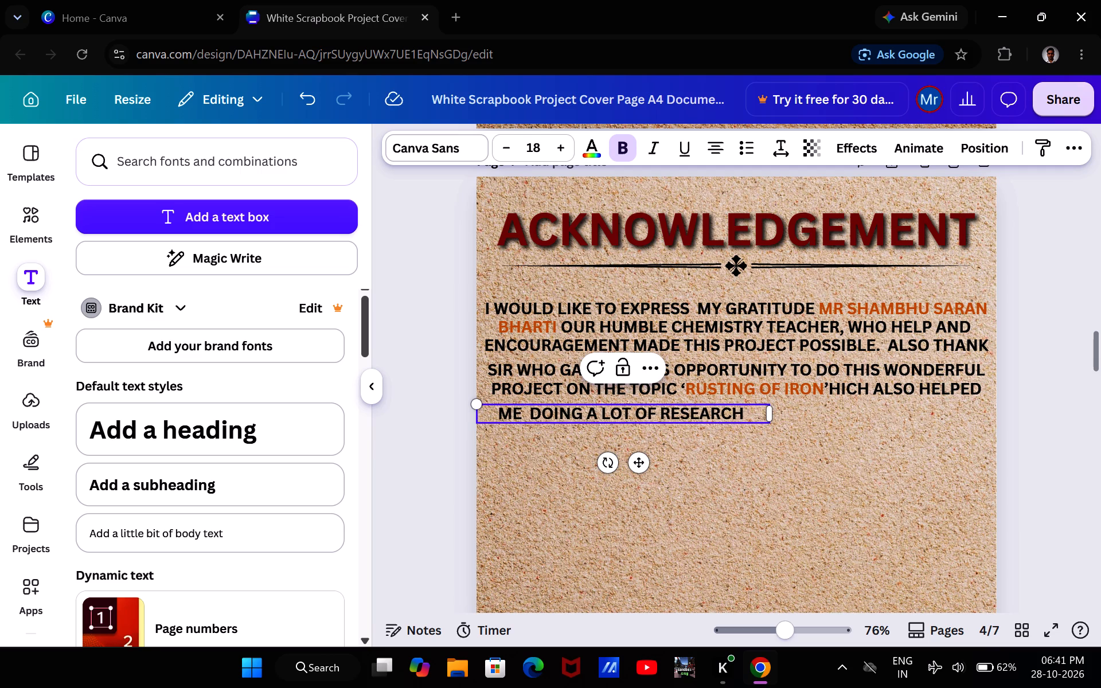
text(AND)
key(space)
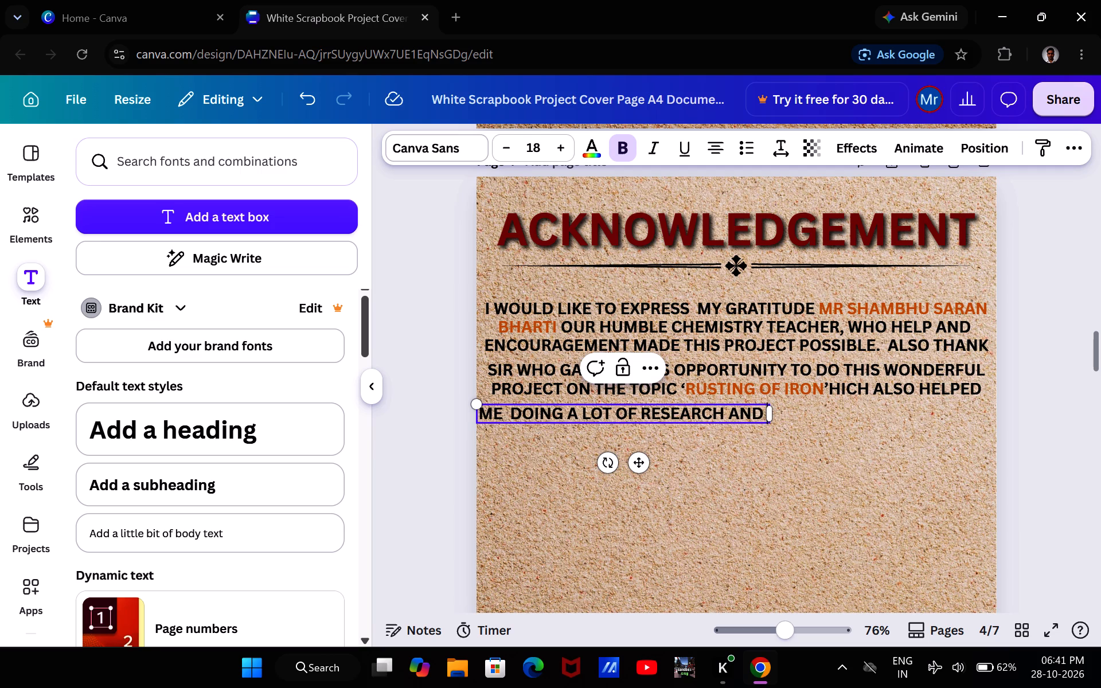
Add "I CAME TO" after "AND" in the sixth line, widening its text box to make room.
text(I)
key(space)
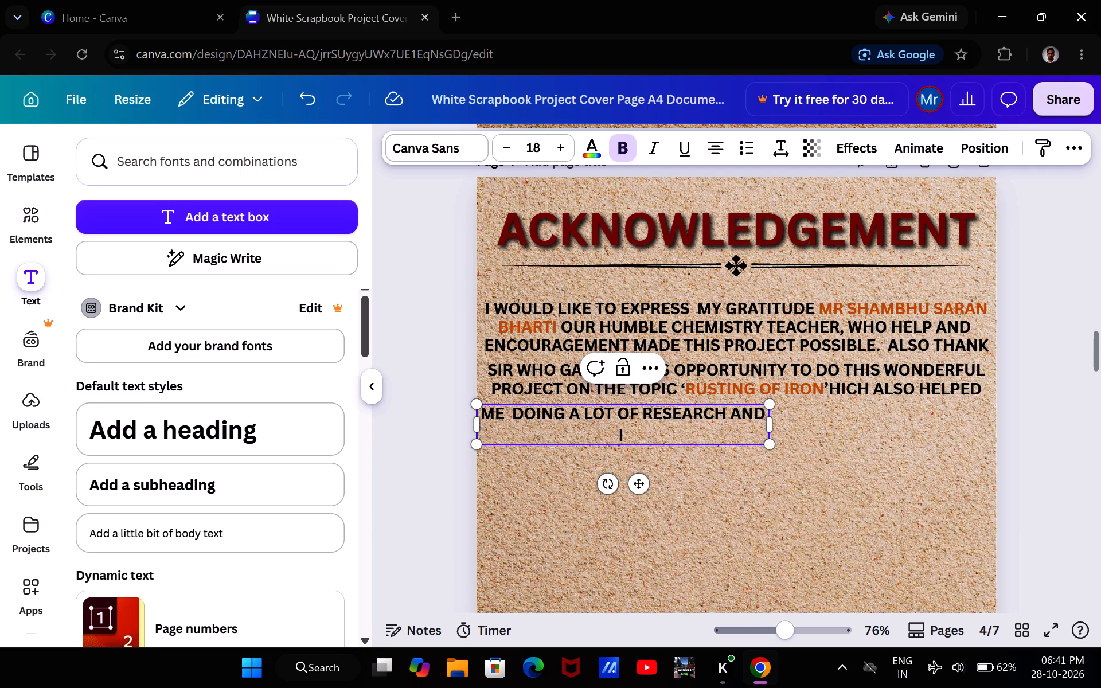
drag(772, 419, 835, 424)
click(809, 419)
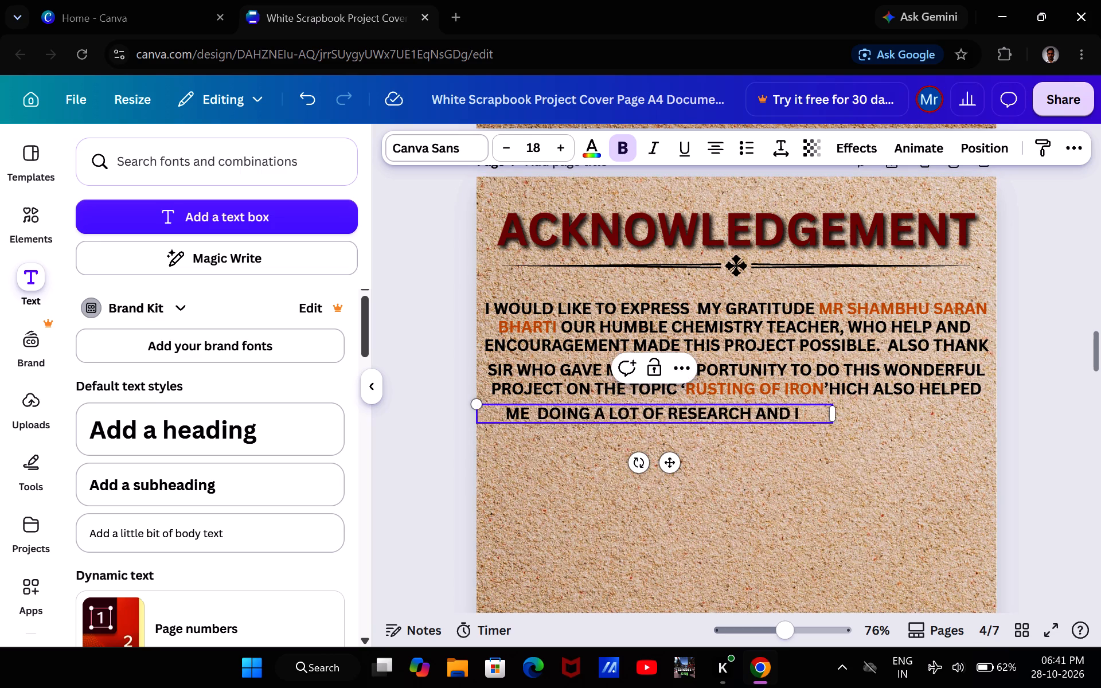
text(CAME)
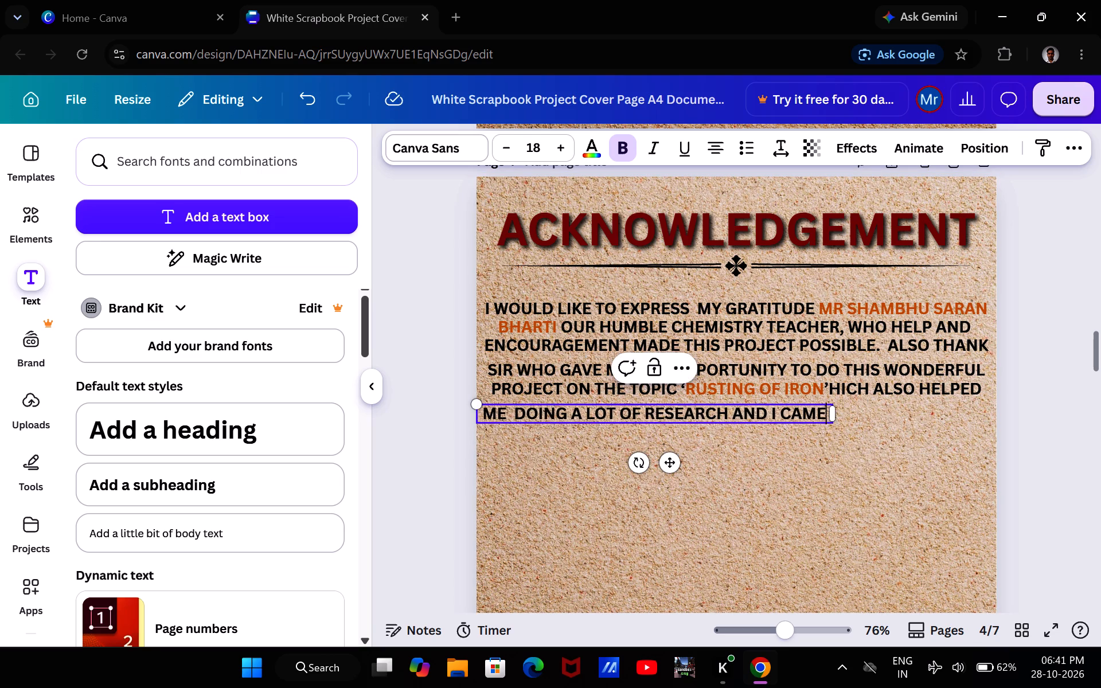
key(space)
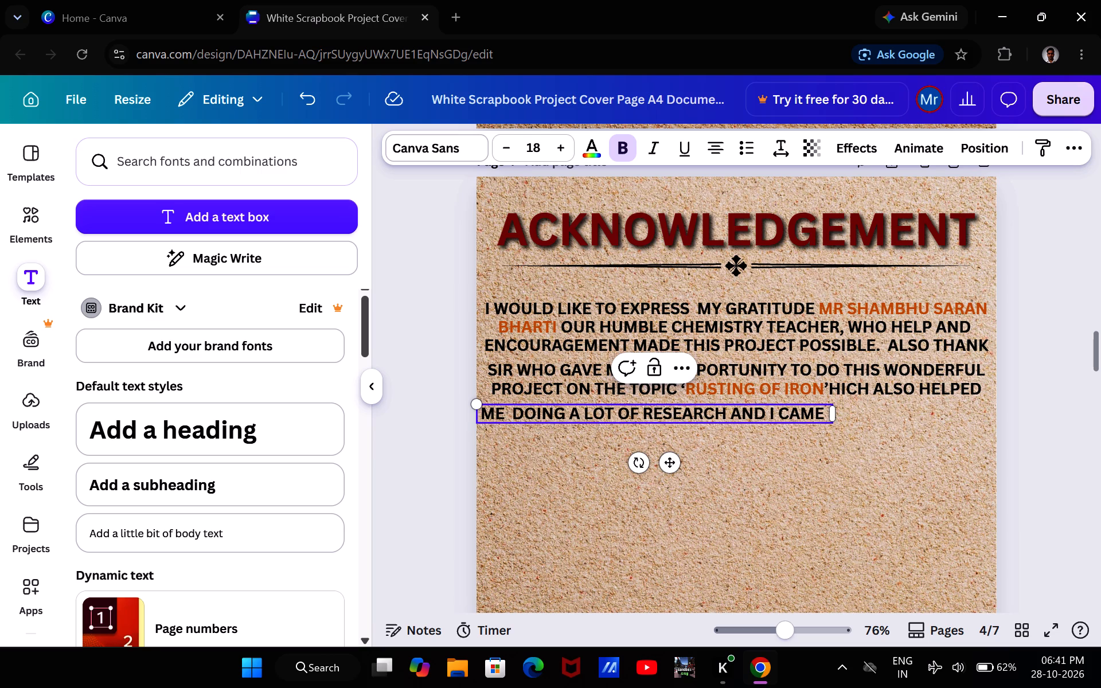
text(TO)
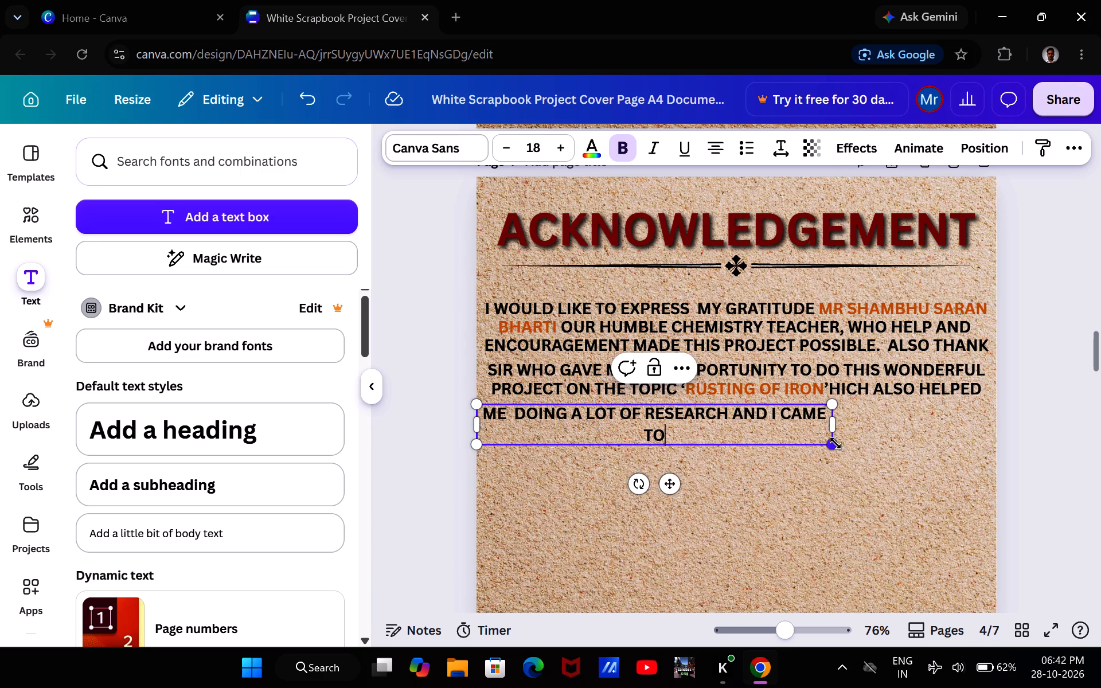
Scale the sixth line's text up to size 21.5 and widen its box so the sentence fits on one line.
drag(835, 443, 907, 424)
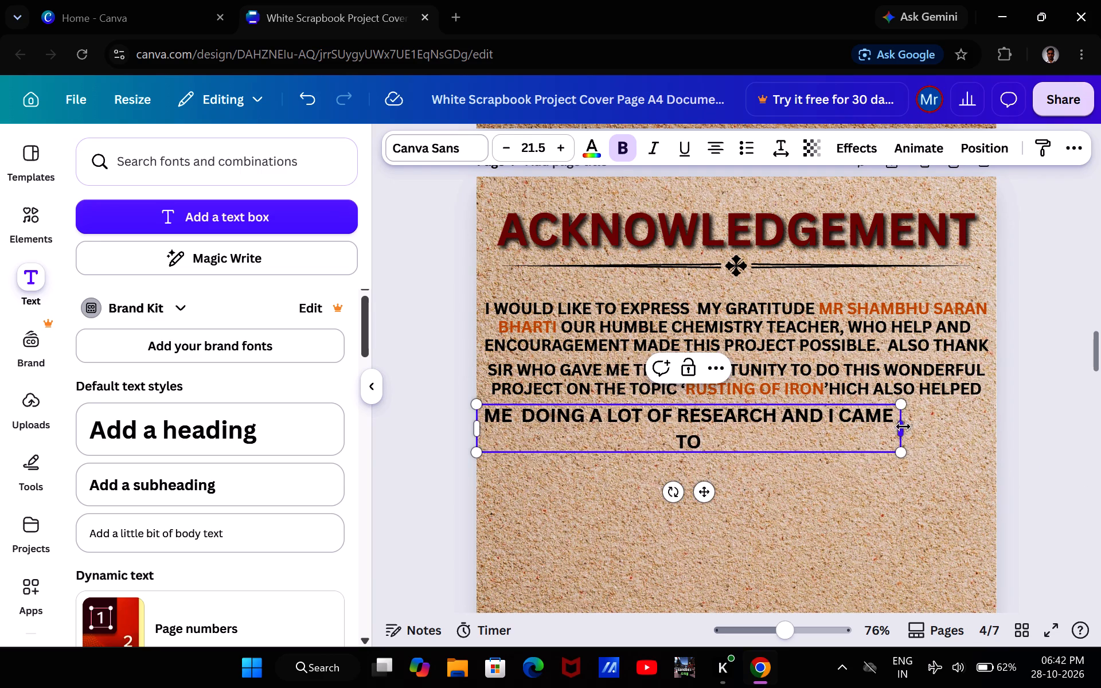
drag(901, 429, 1049, 427)
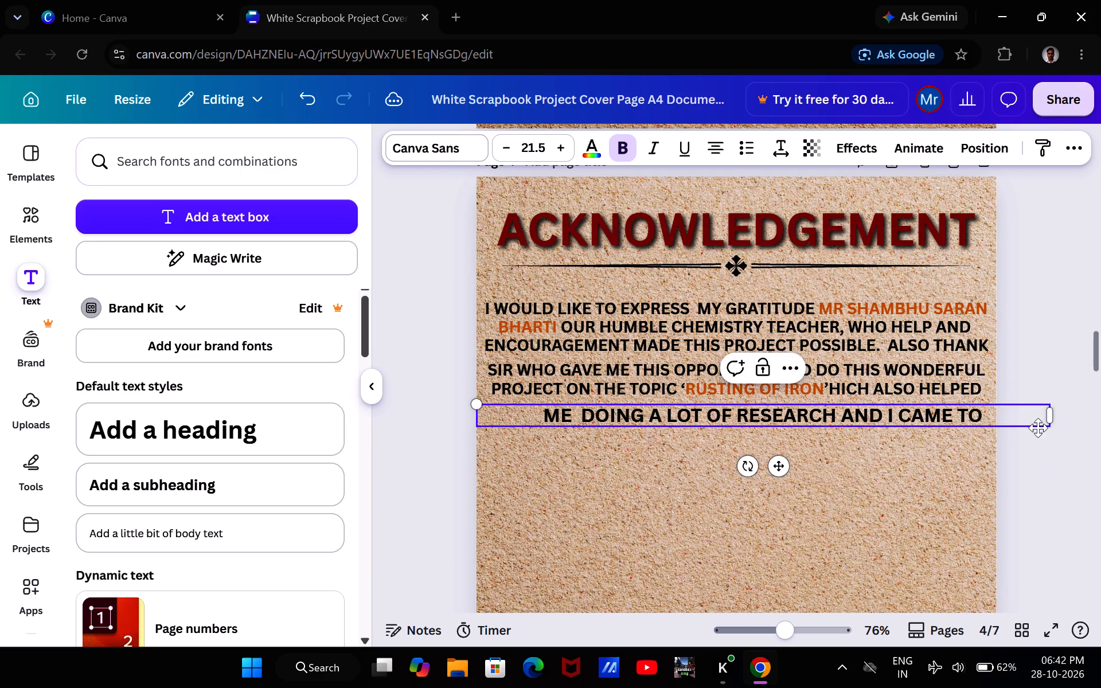
Shift the sixth line's text box left until its right edge meets the page's right edge.
click(1030, 427)
drag(1030, 427, 982, 425)
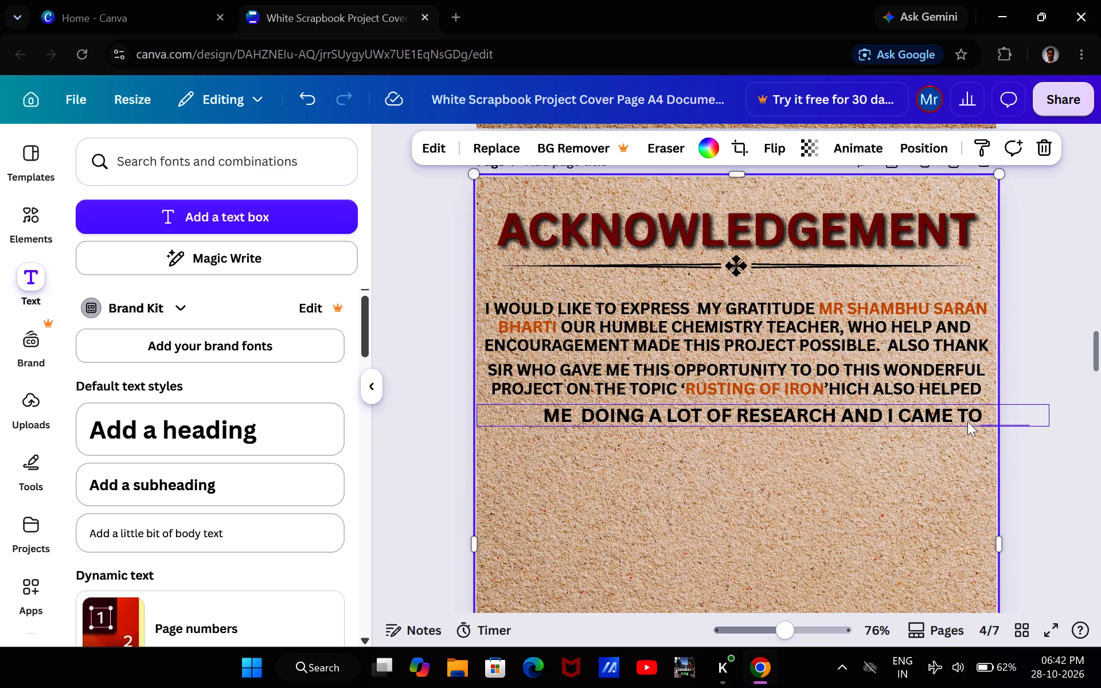
drag(965, 420, 913, 420)
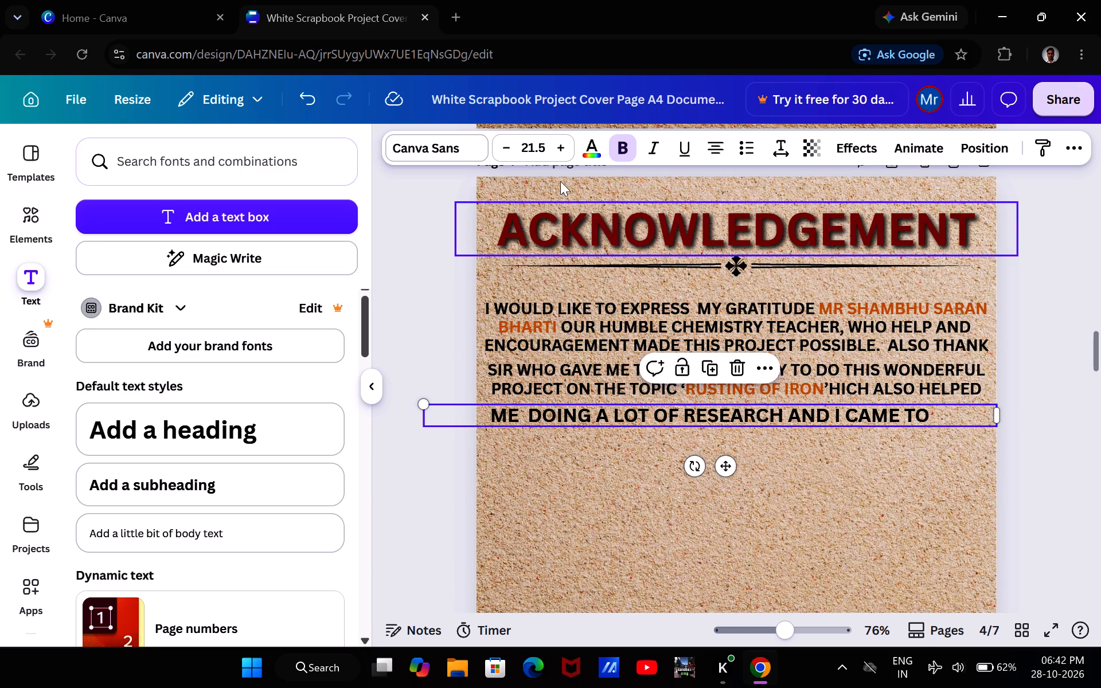
Set the sixth acknowledgement line's font size to 18.
click(532, 155)
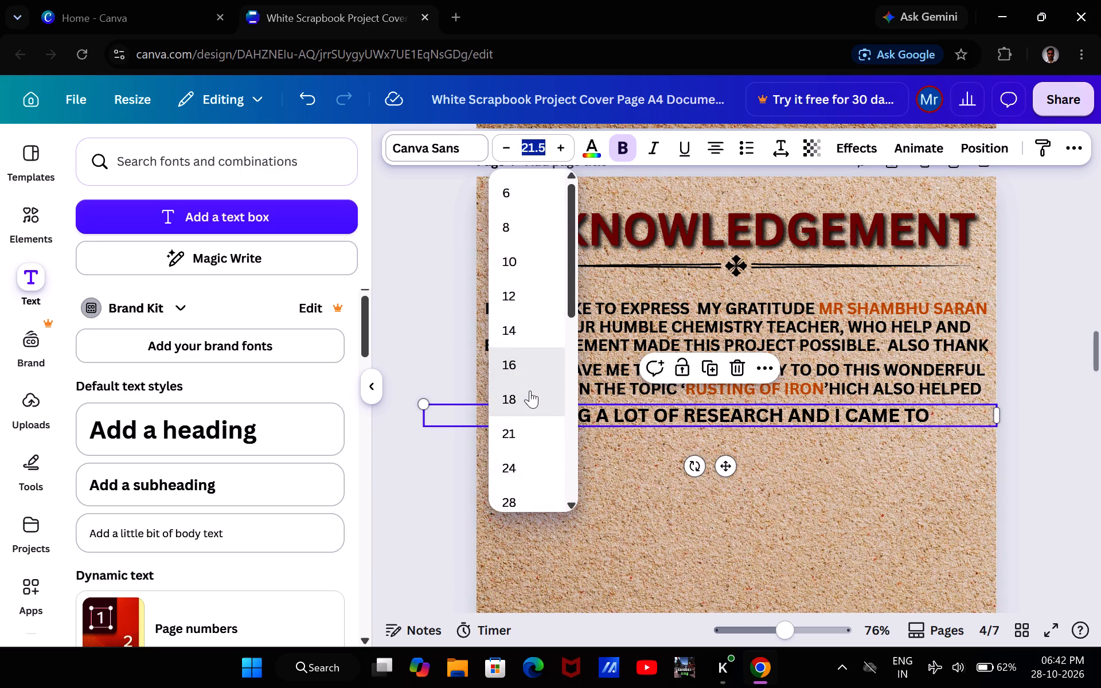
click(530, 390)
Append "KNOW ABOUT" to the sixth line and shift its text box right so the line sits within the page.
click(908, 419)
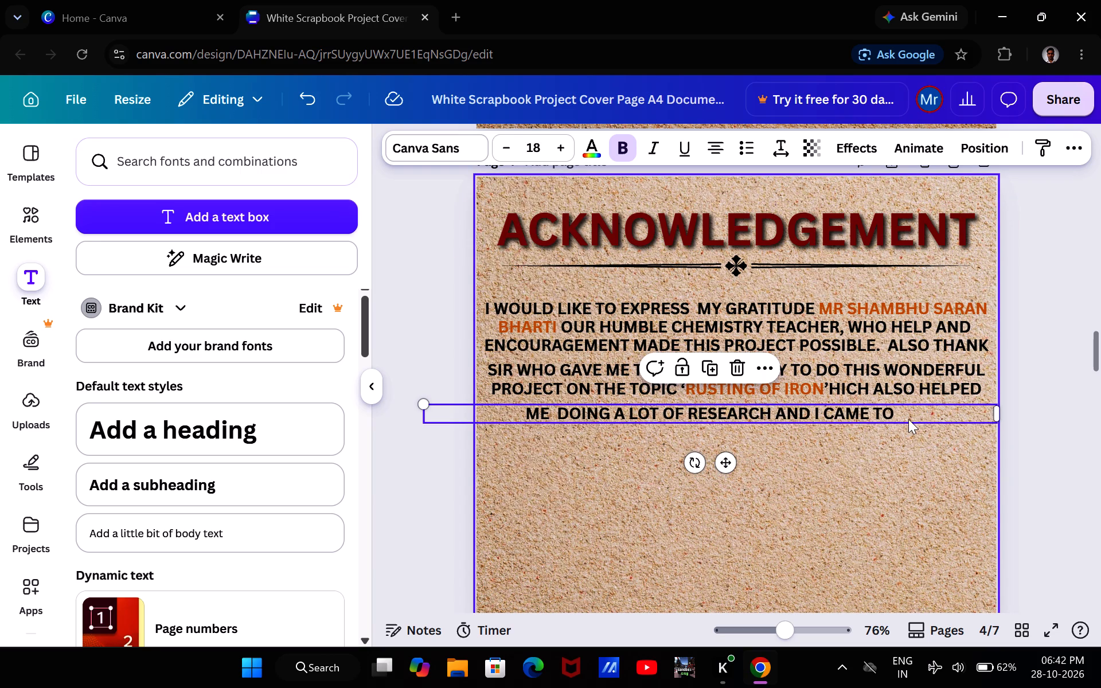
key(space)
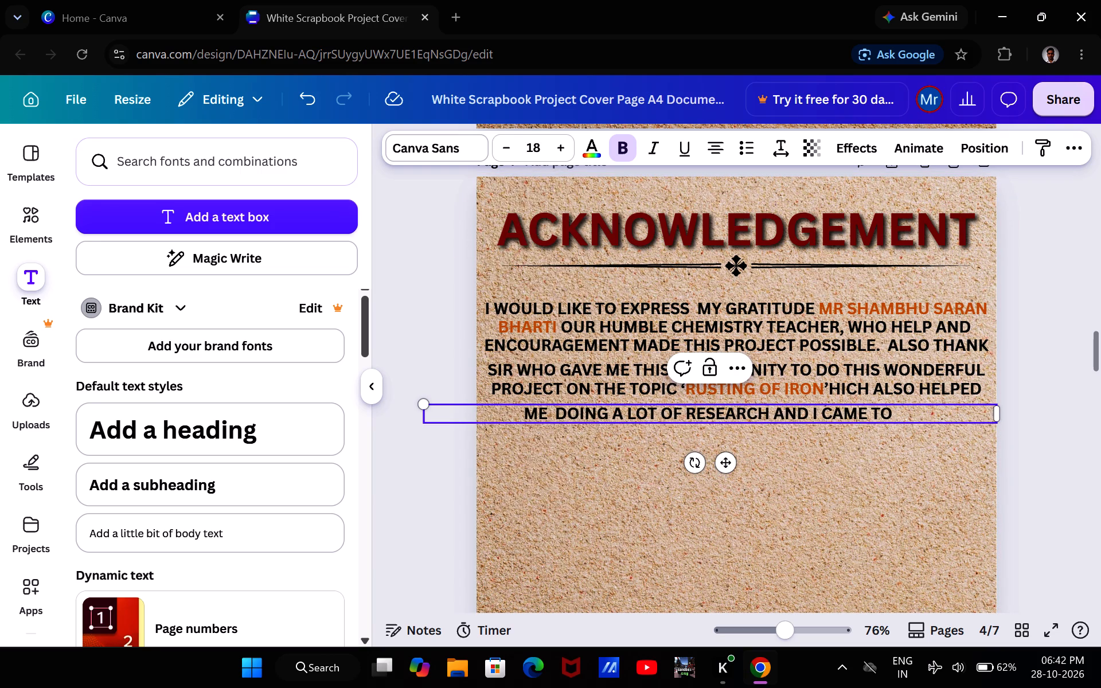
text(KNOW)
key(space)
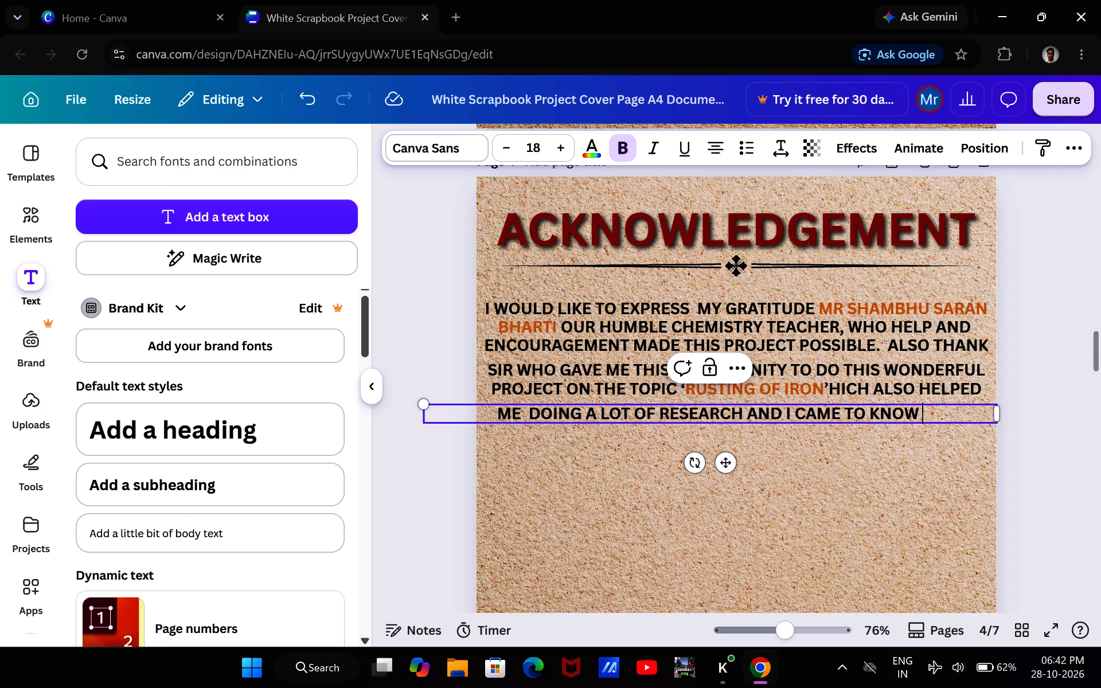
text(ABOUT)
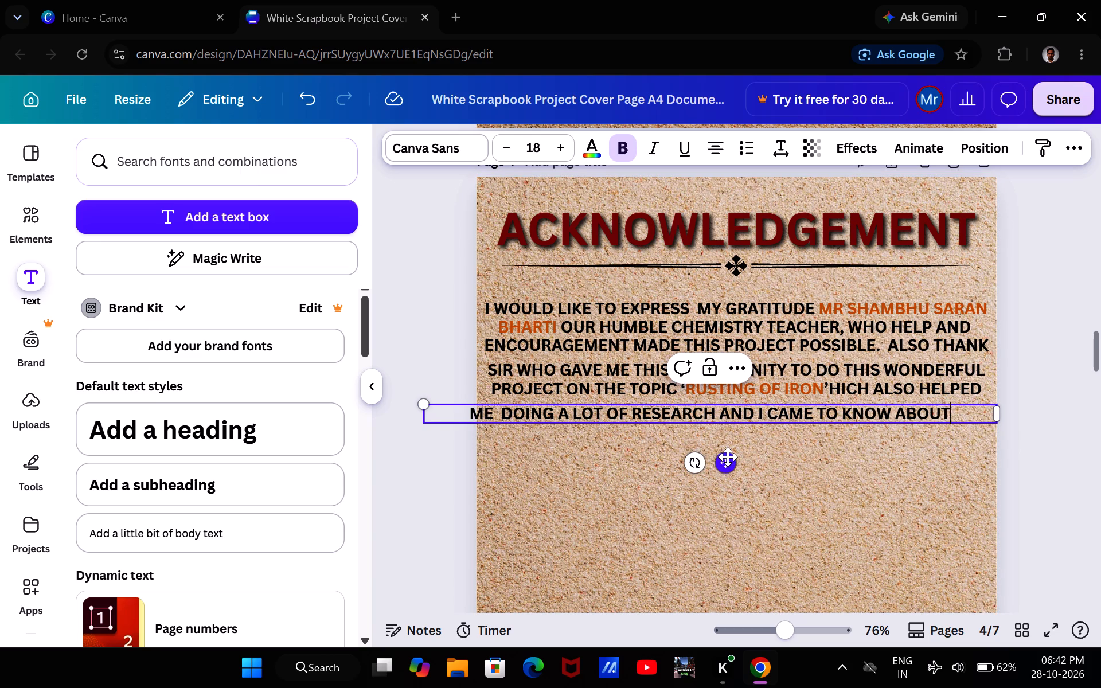
drag(728, 457, 745, 455)
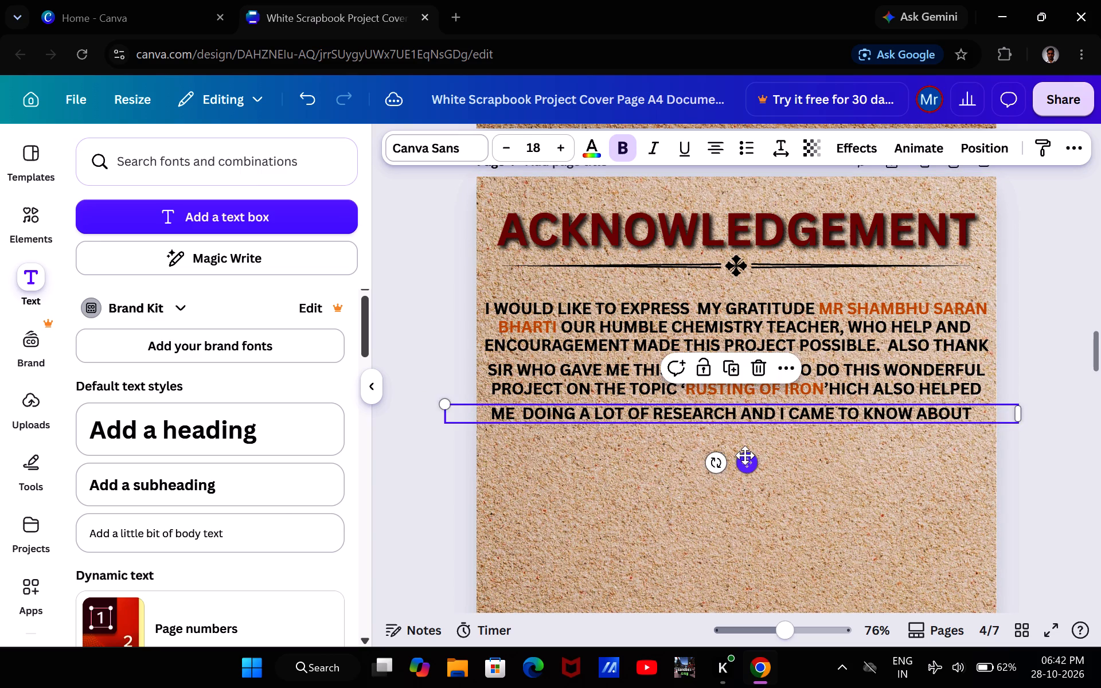
Add a subheading text box at size 18 and place it just below the start of the sixth line.
click(235, 488)
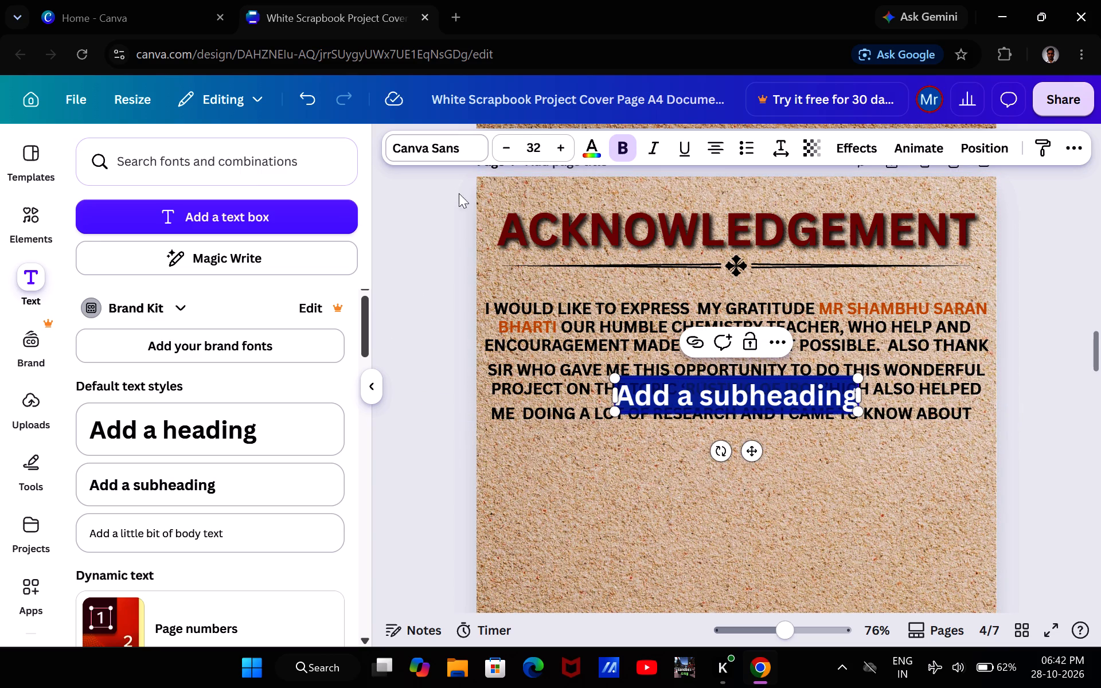
click(538, 153)
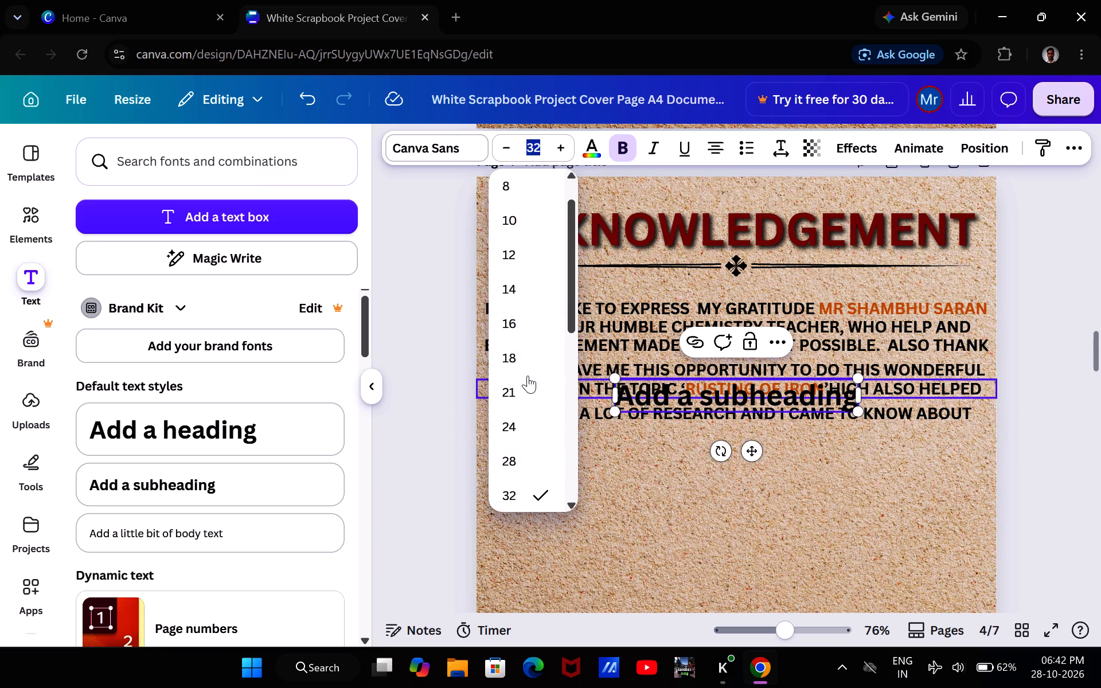
click(517, 368)
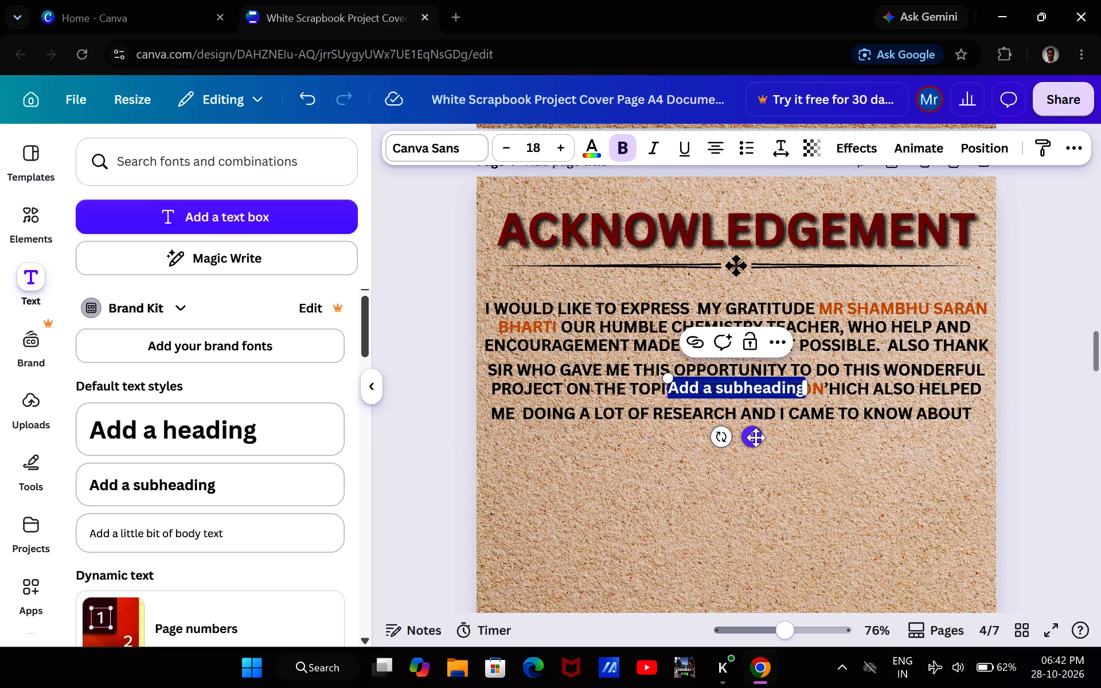
drag(756, 437, 580, 484)
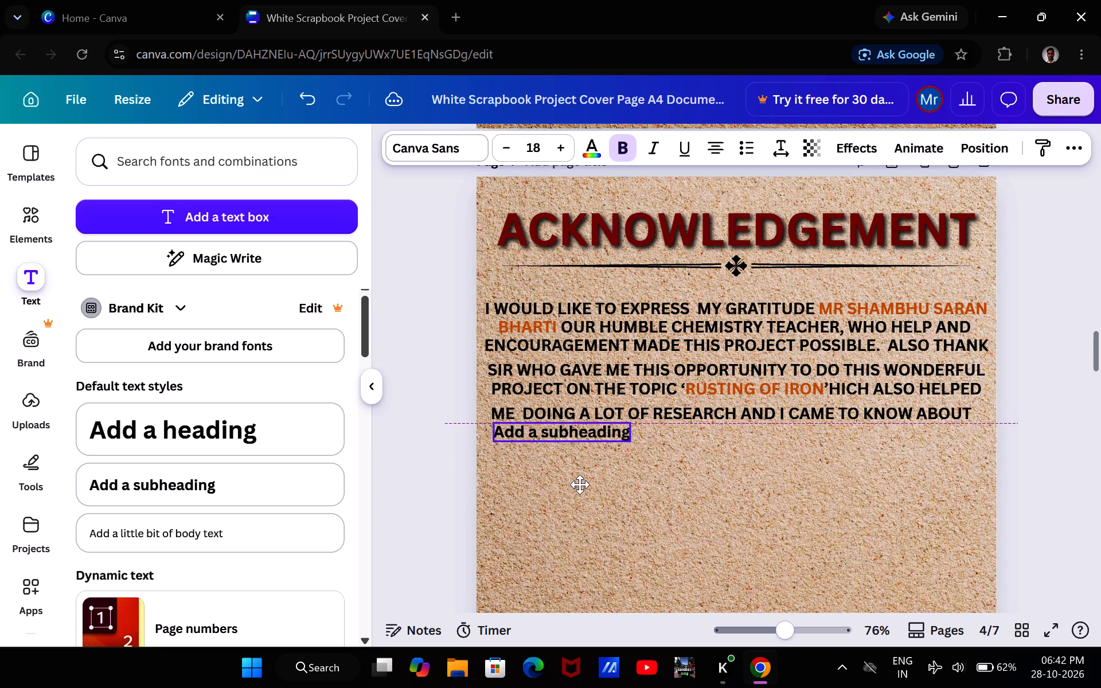
drag(580, 484, 579, 487)
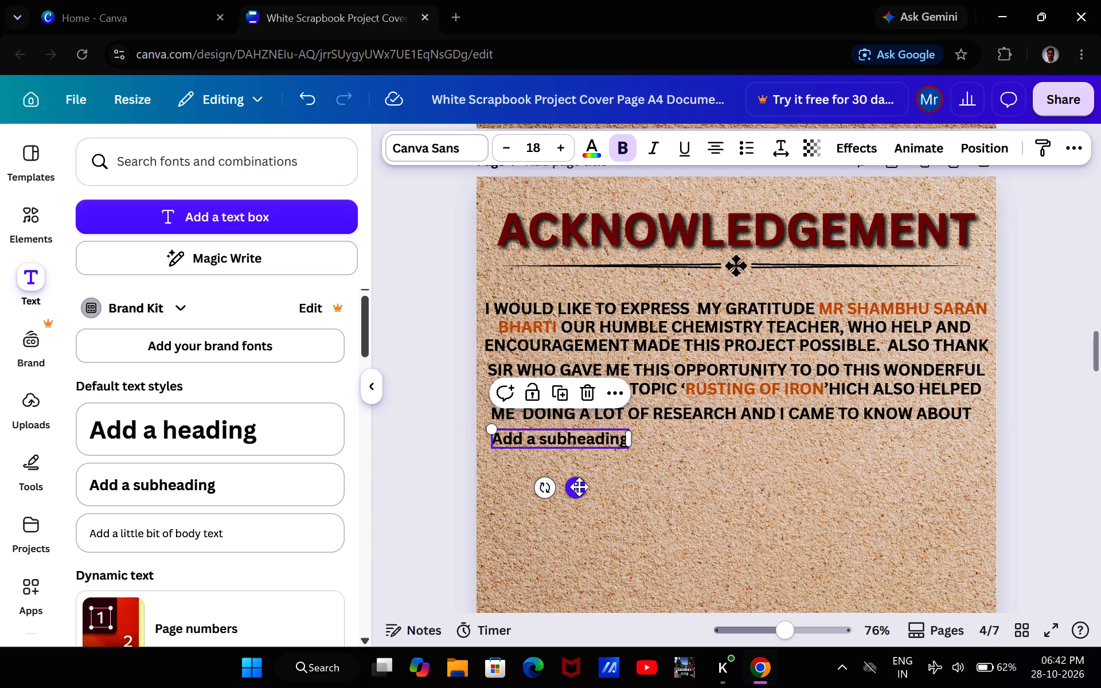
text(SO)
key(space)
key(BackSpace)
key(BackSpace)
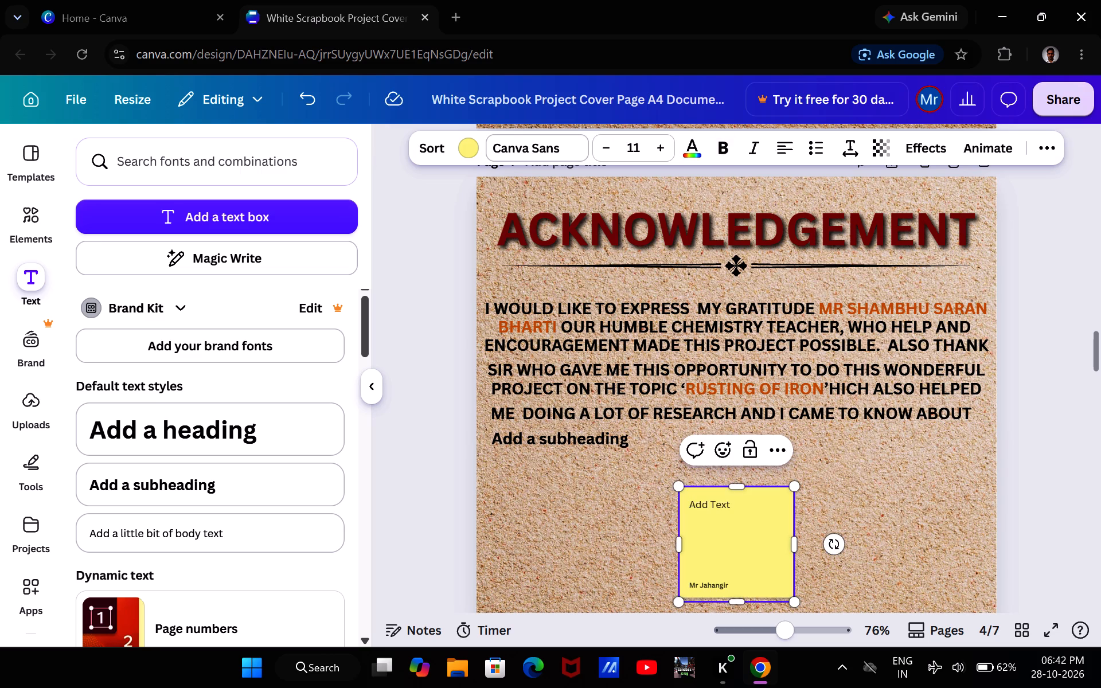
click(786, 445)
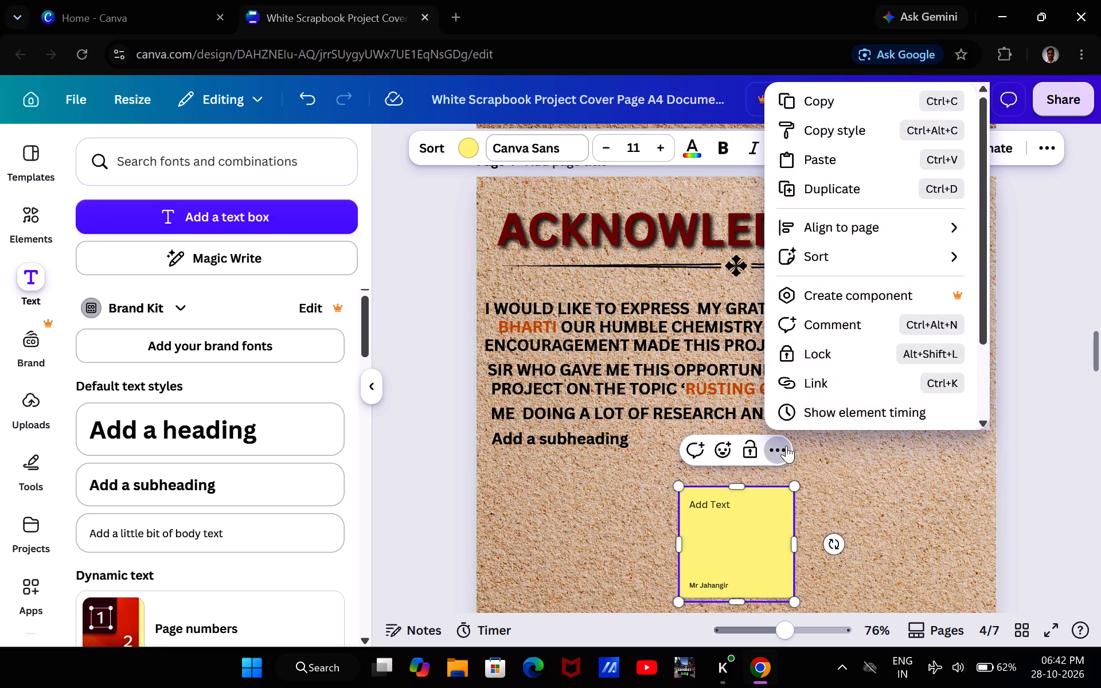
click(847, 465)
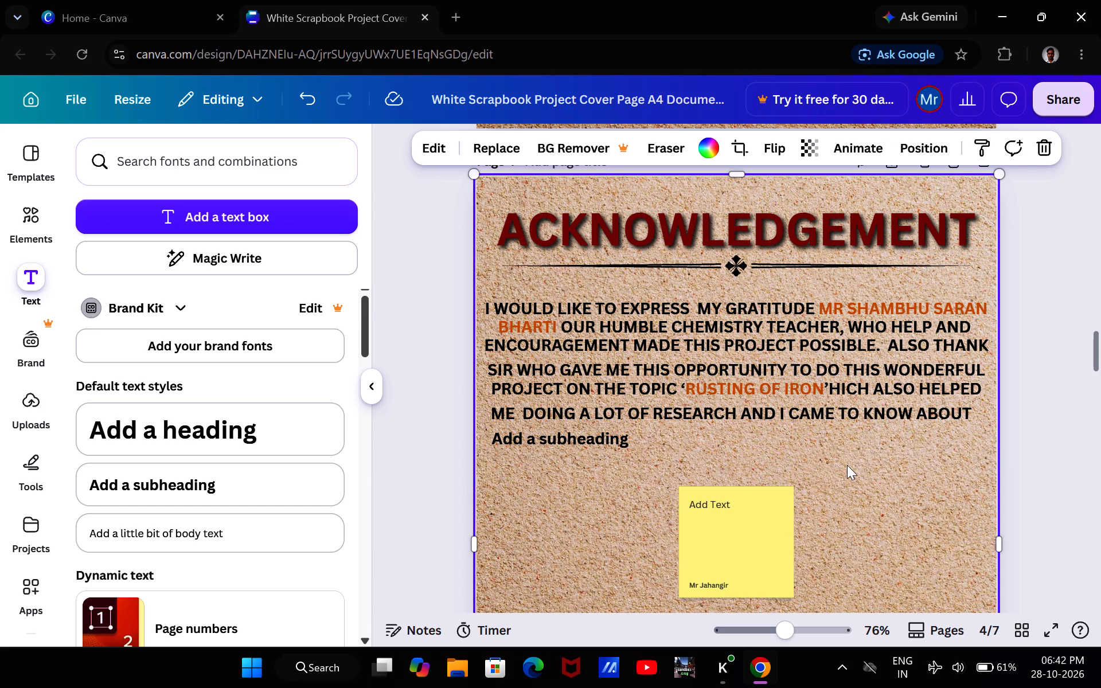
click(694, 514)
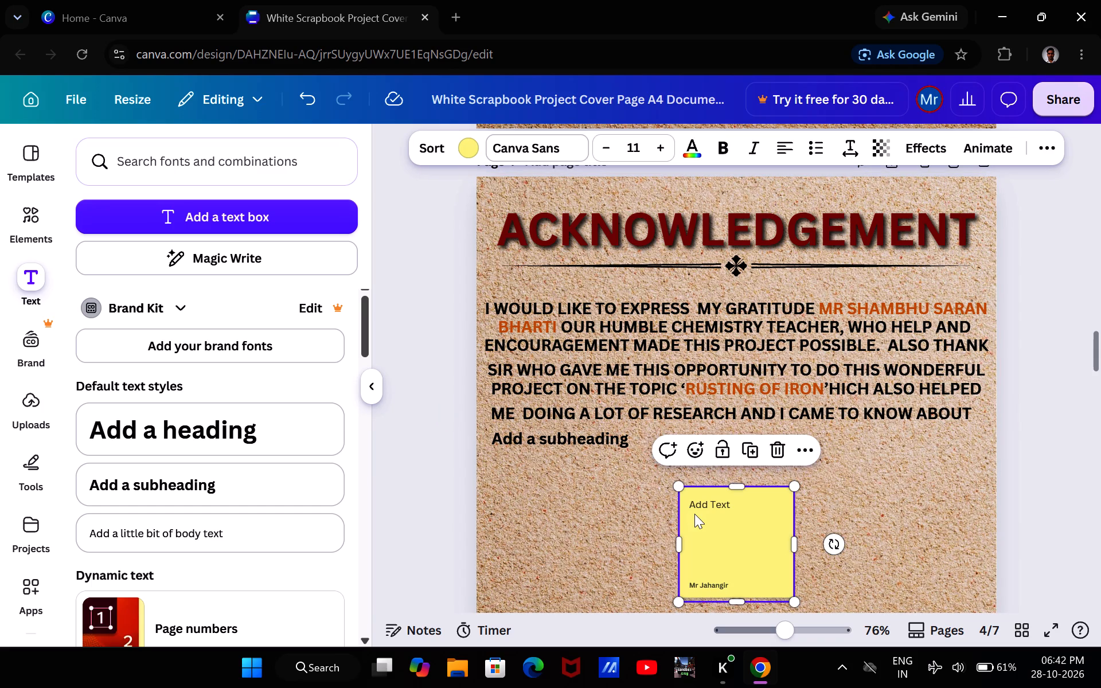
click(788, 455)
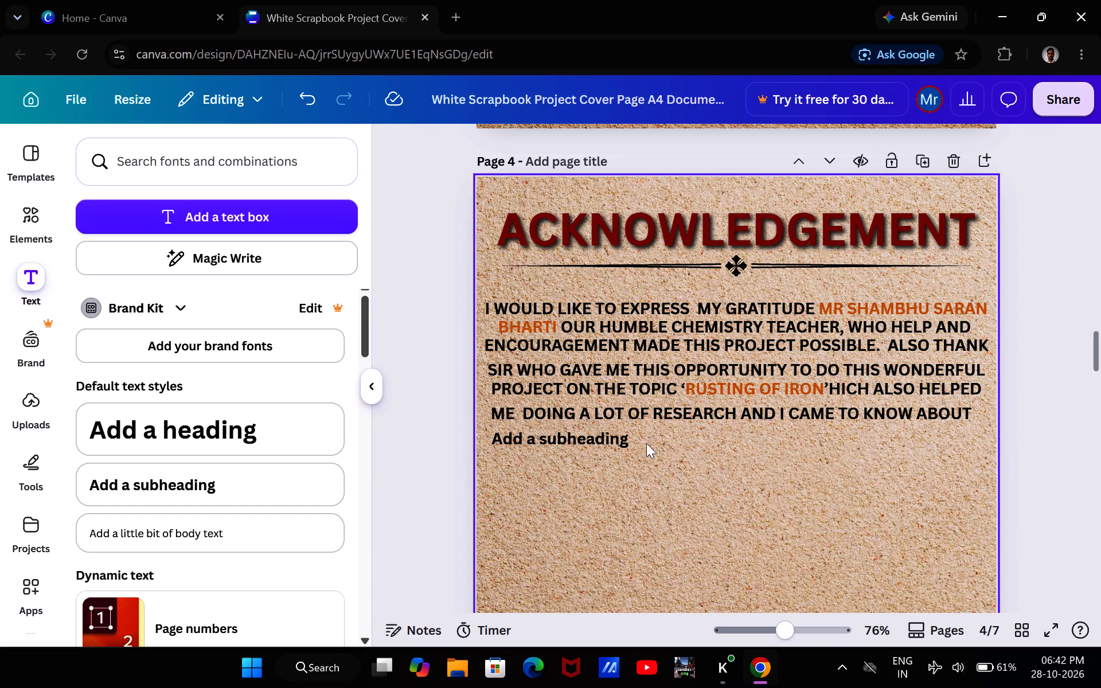
Replace the new subheading's placeholder text with "SO MANY NEW", correctly spaced, as the seventh line.
triple_click(610, 431)
key(BackSpace)
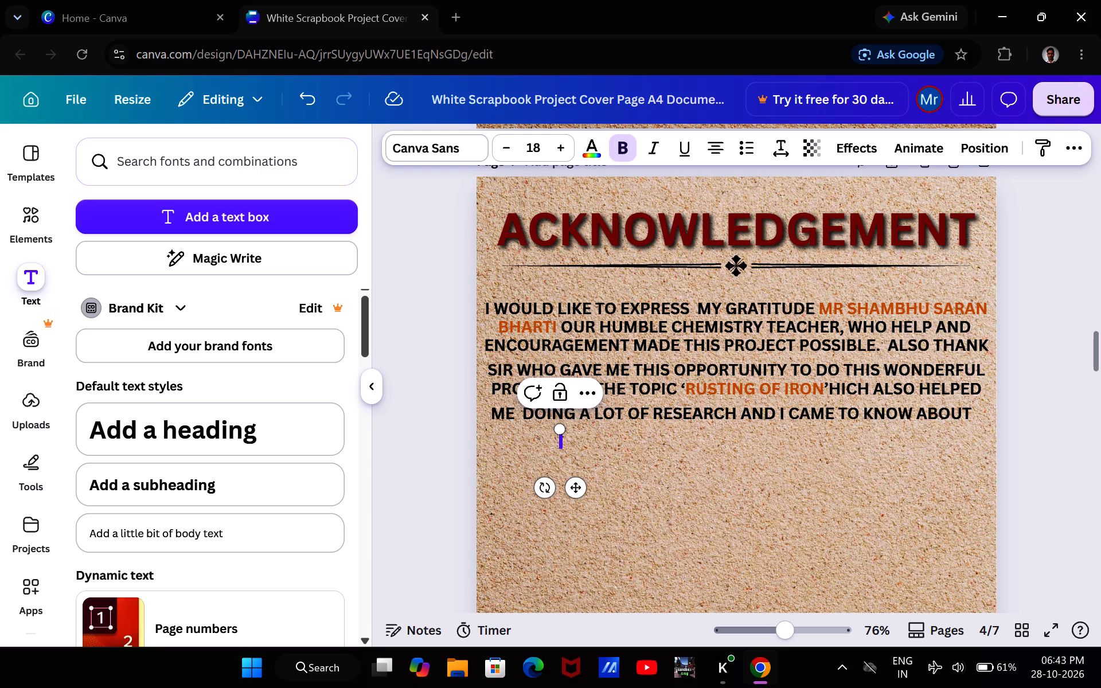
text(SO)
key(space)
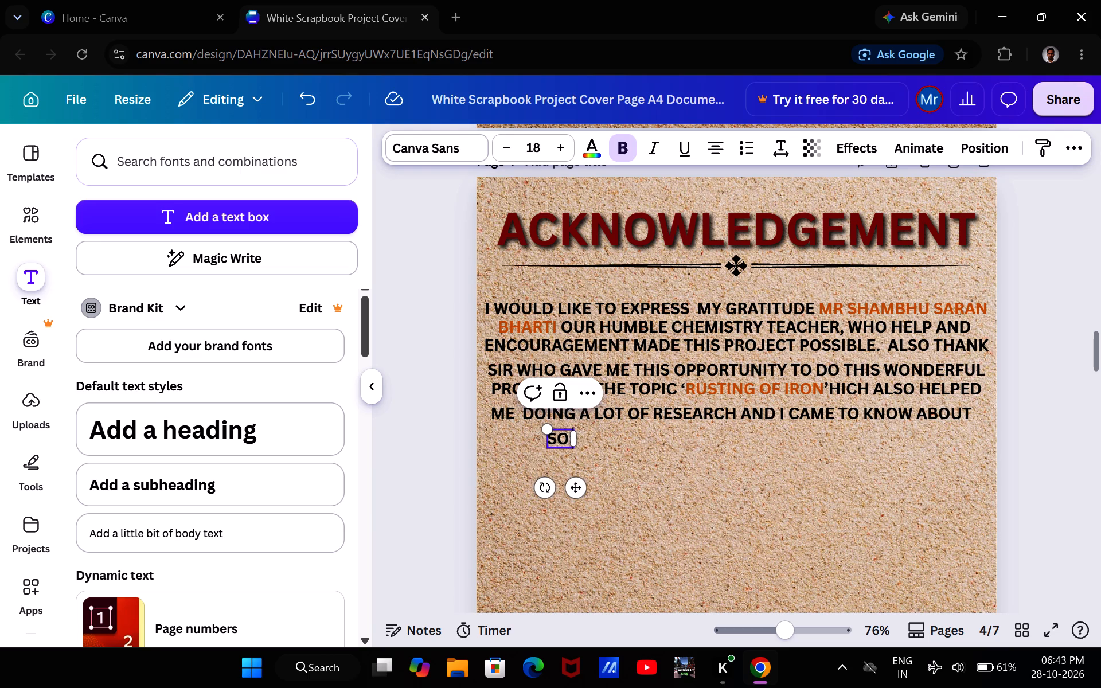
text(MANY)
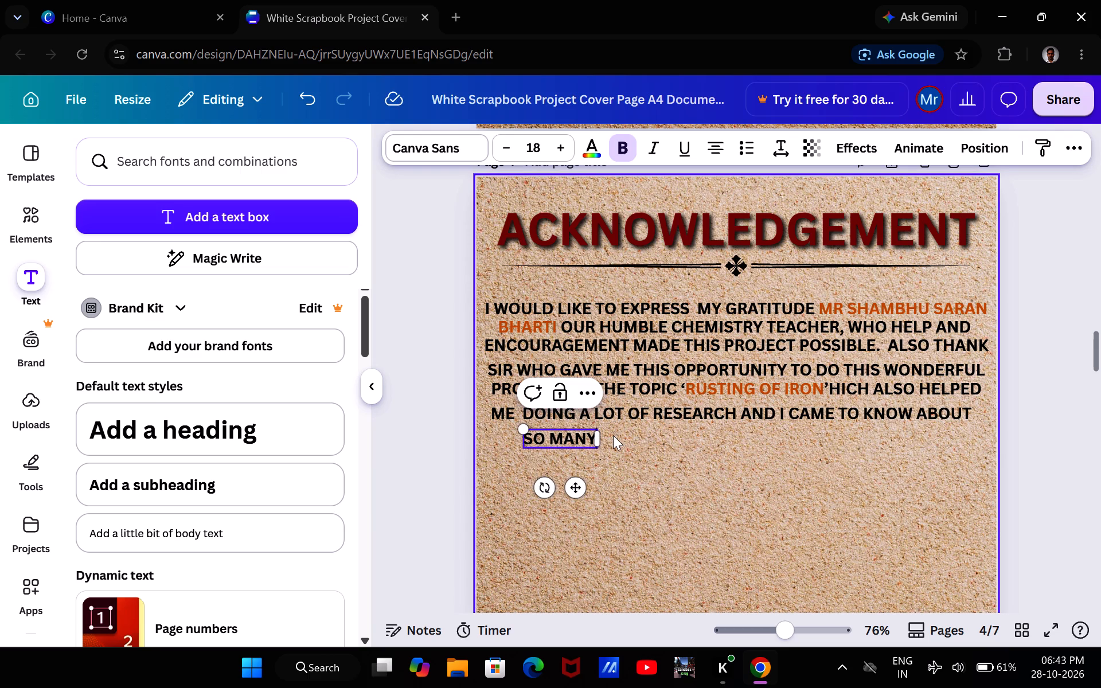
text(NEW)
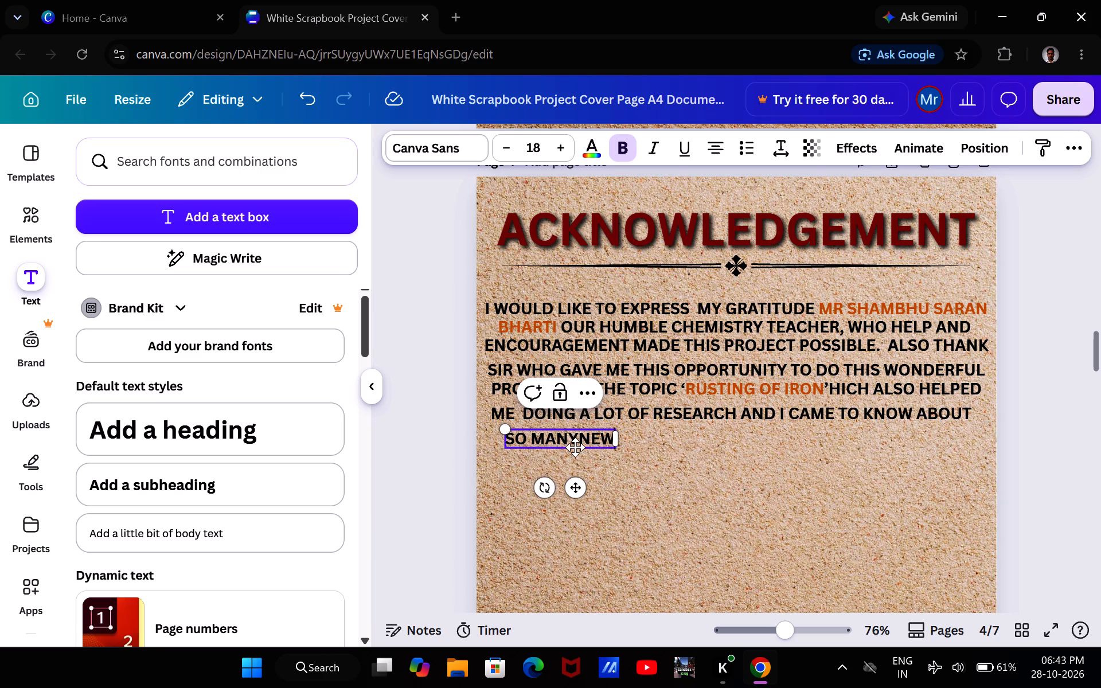
click(575, 447)
key(Left)
key(Left)
key(Left)
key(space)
key(Right)
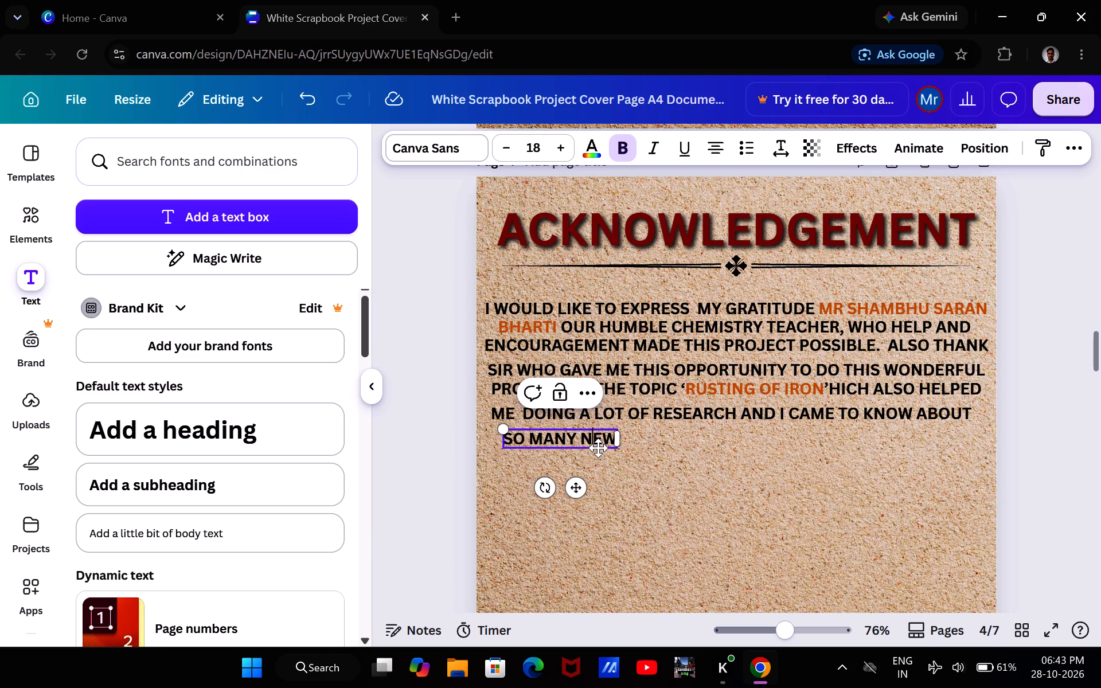
key(Right)
key(Right)
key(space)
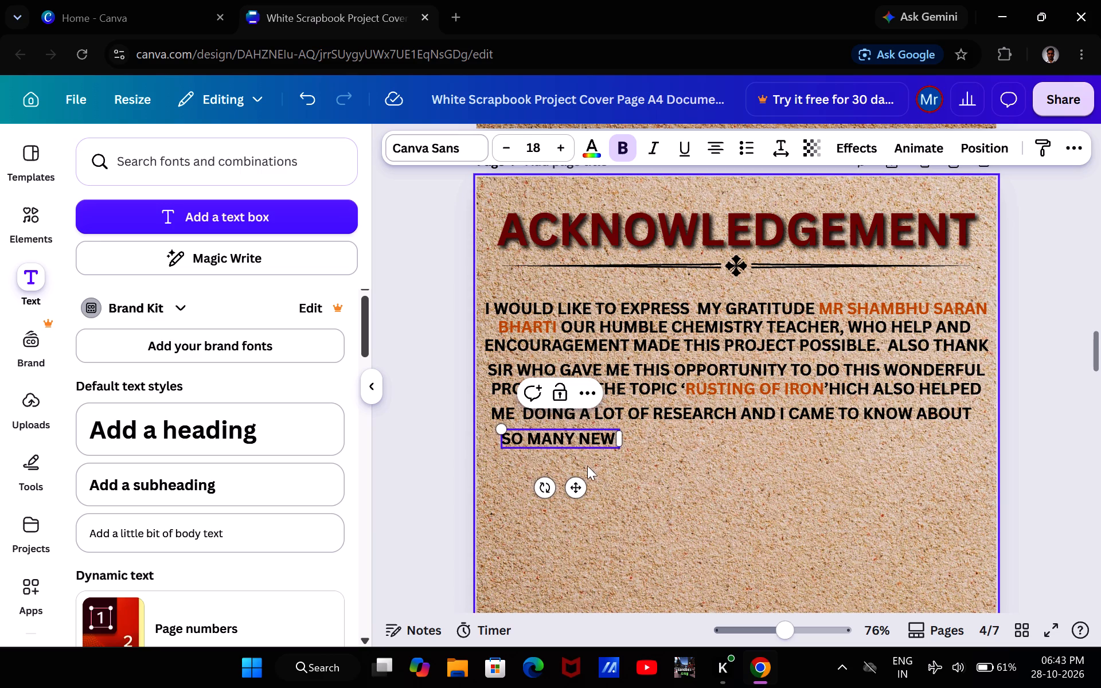
Move the seventh line's text box right to about the page's horizontal centre, keeping it below the sixth line.
drag(580, 486, 693, 485)
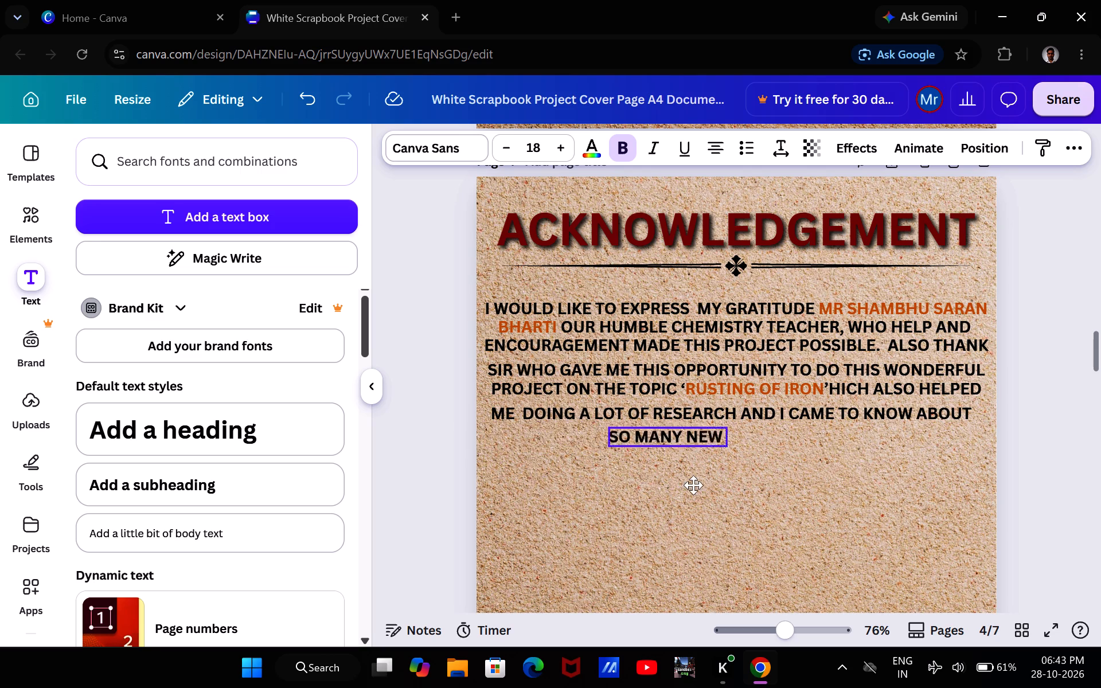
drag(693, 485, 751, 484)
Continue the seventh line with "THINGS, AND ALSO" after "NEW".
click(772, 439)
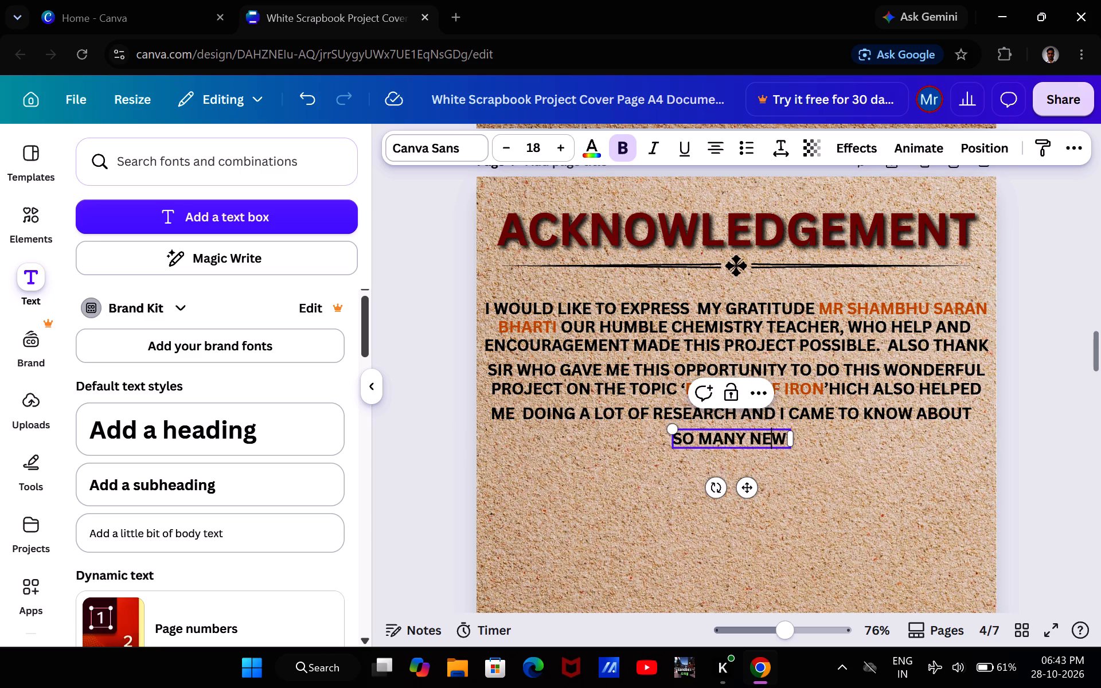
key(Right)
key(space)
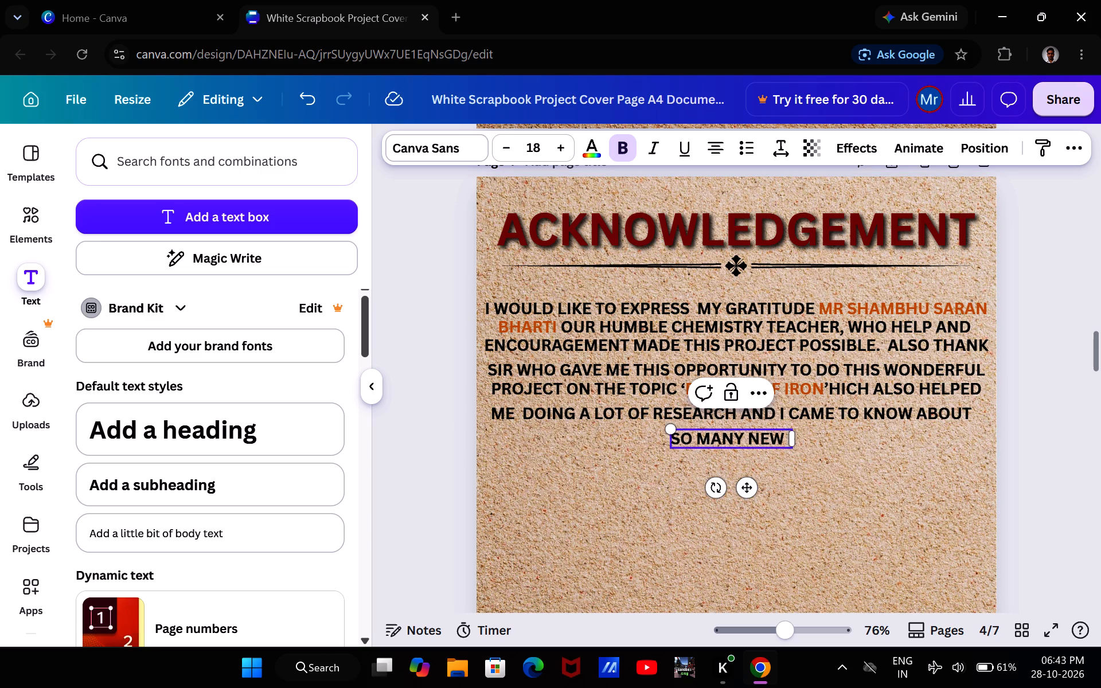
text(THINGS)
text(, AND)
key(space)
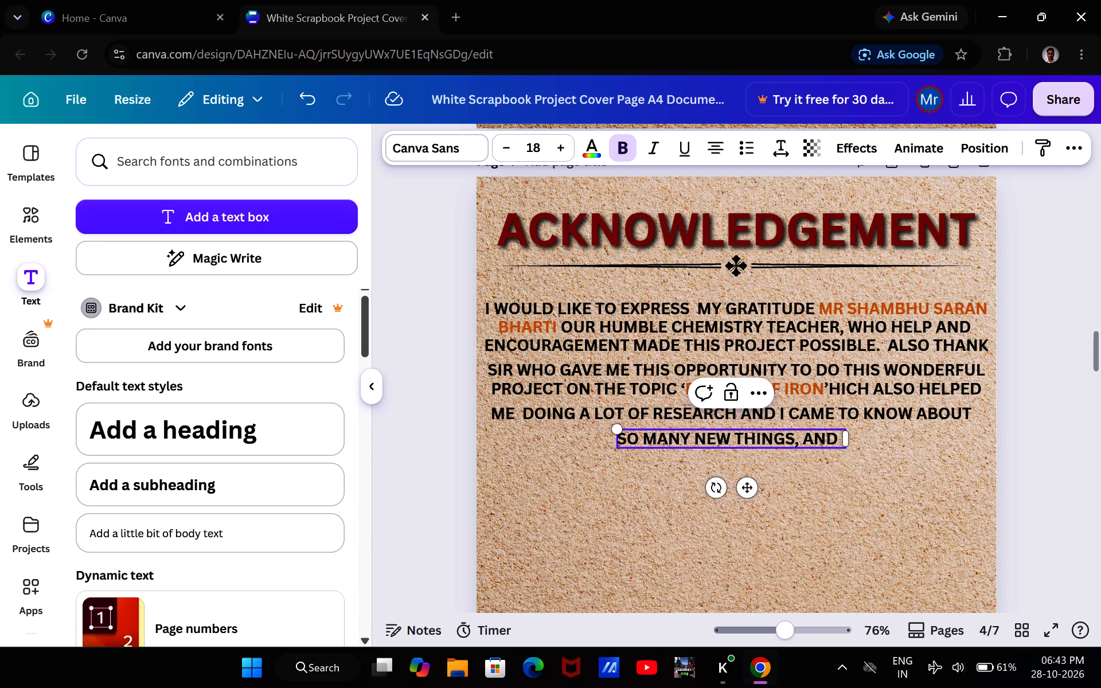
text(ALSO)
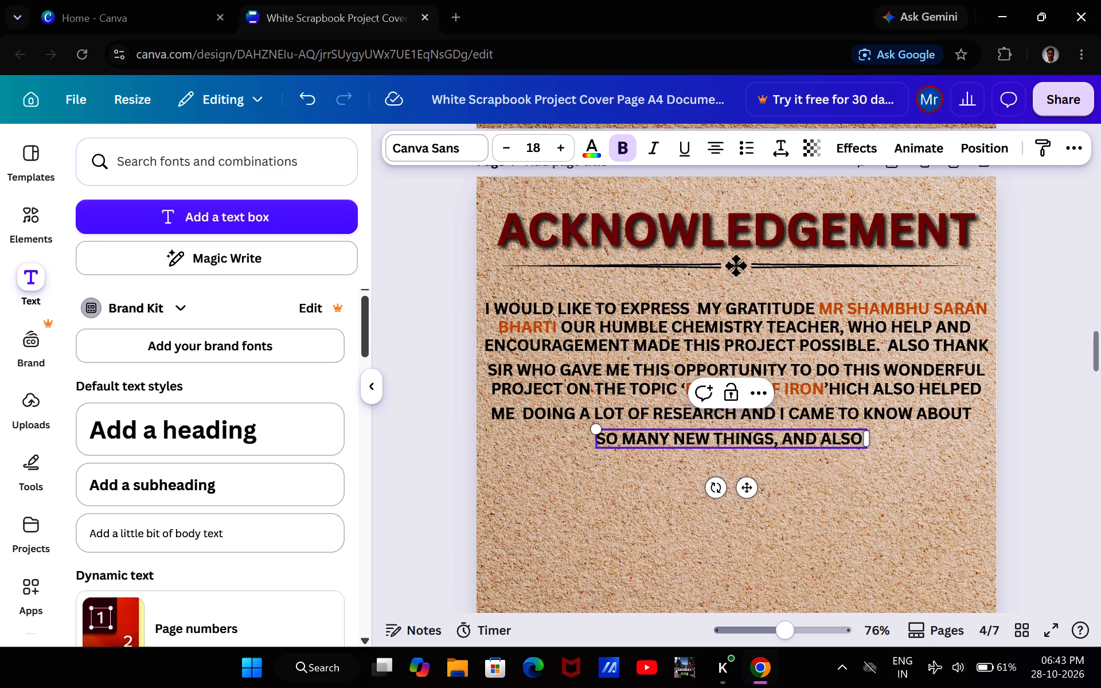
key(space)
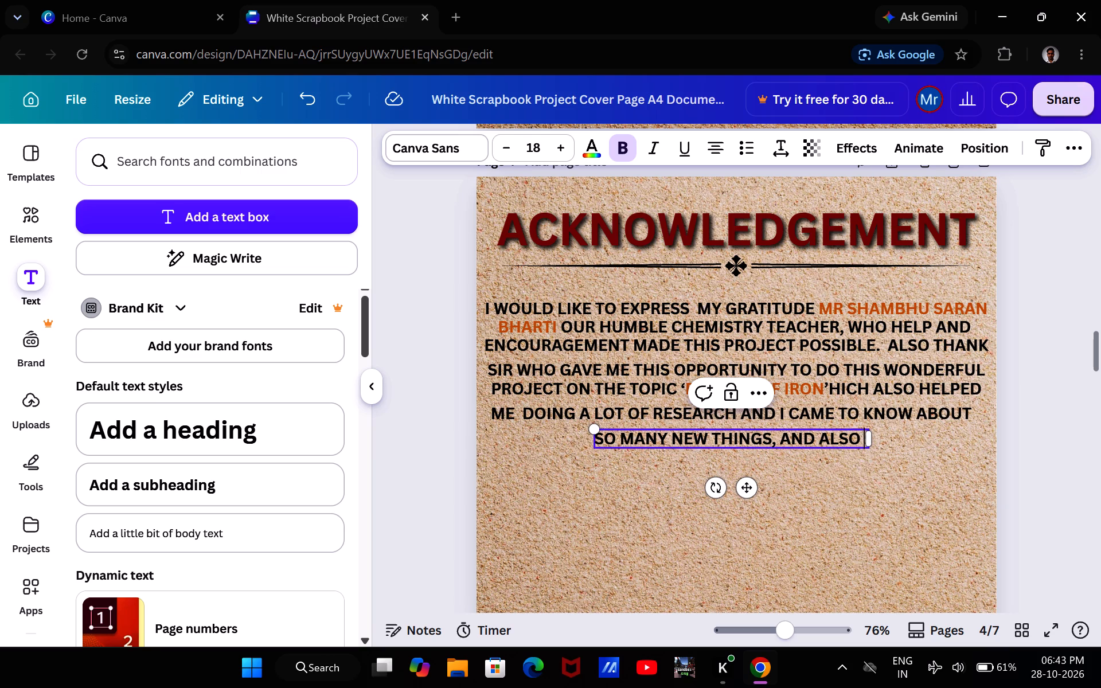
Continue the seventh line with "HELP ME TO UNDERSTAND" after "ALSO".
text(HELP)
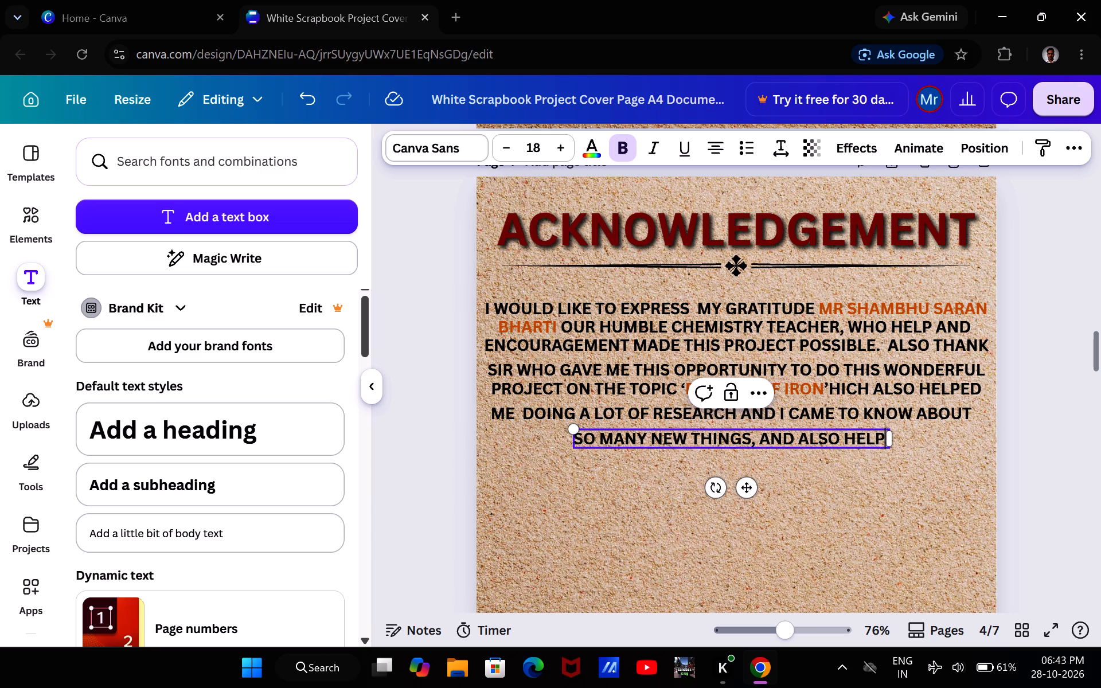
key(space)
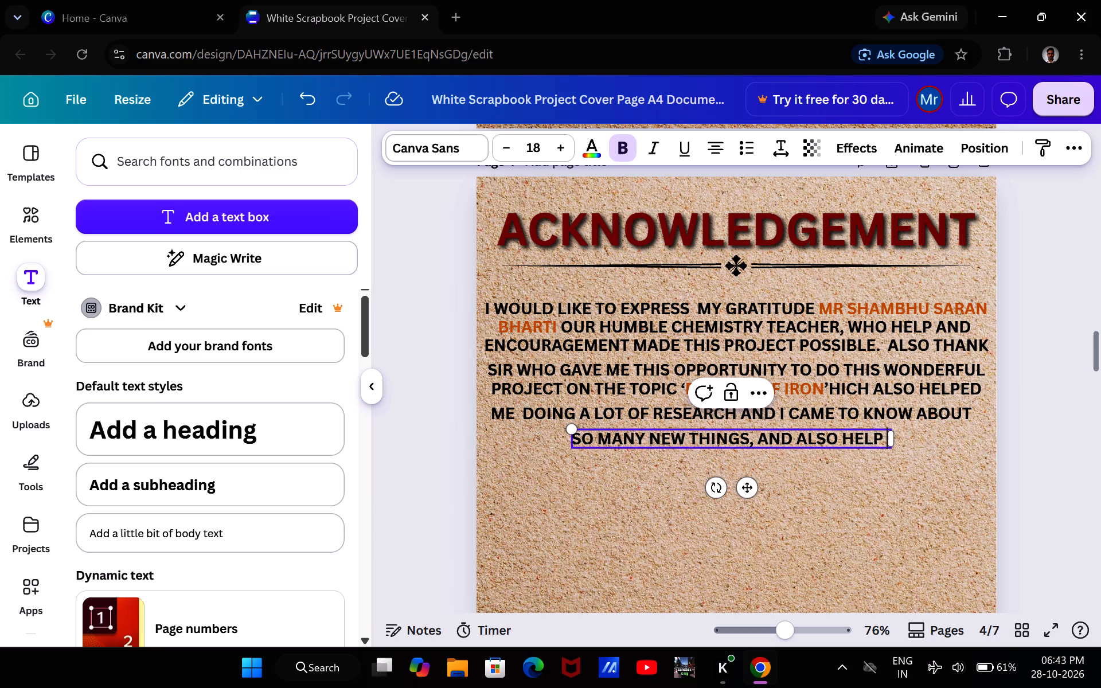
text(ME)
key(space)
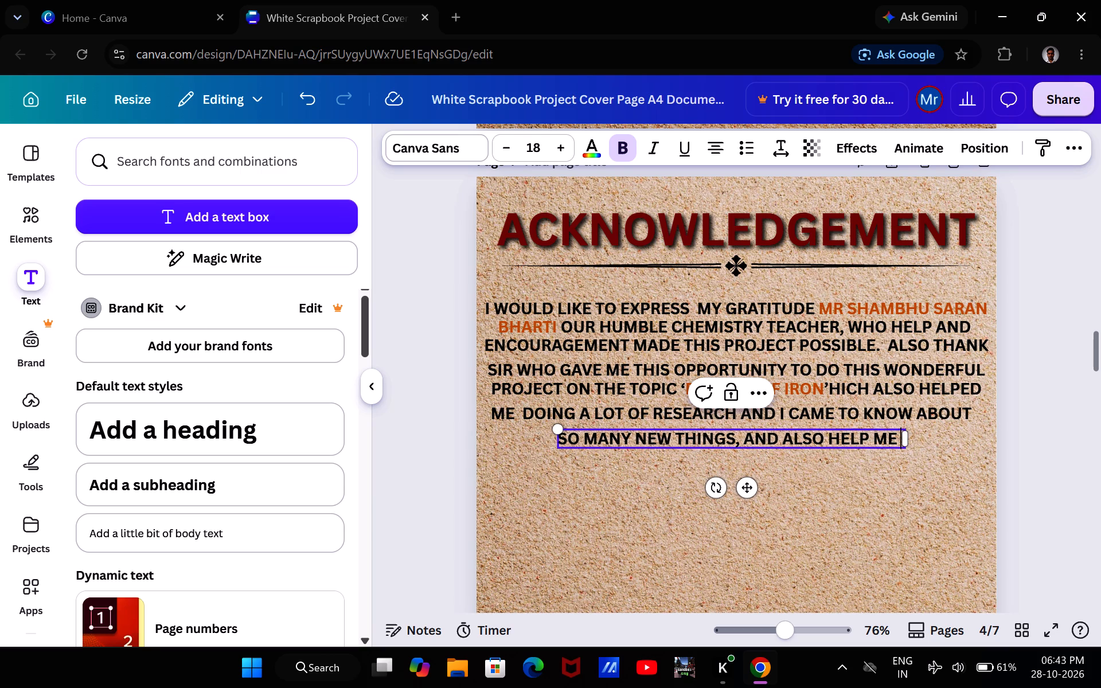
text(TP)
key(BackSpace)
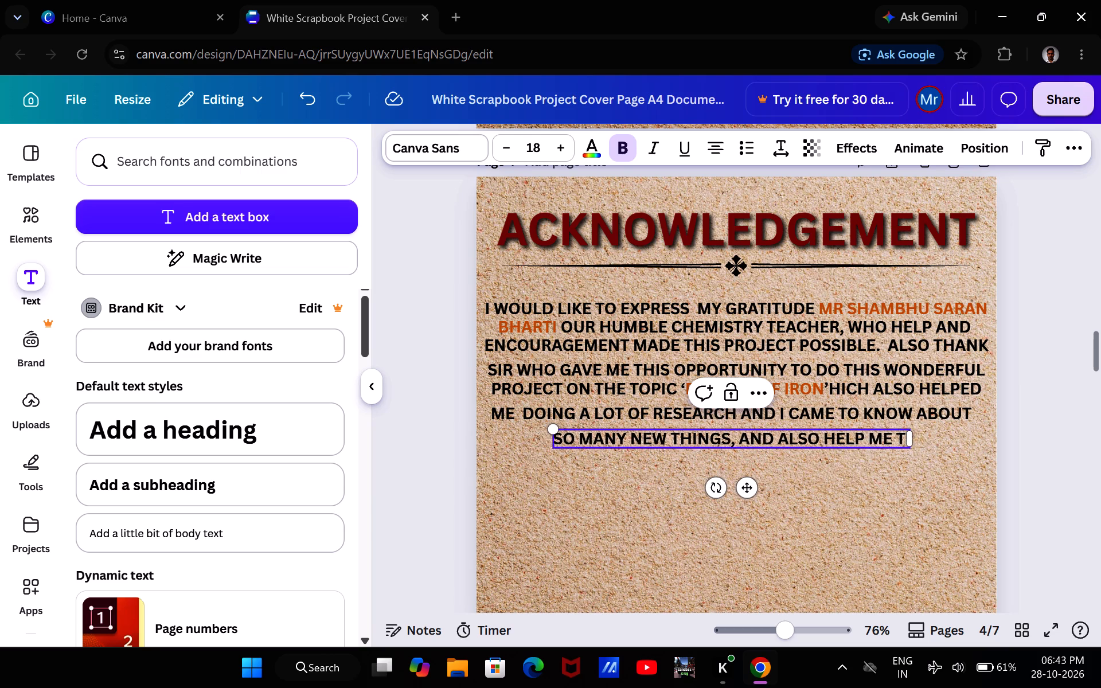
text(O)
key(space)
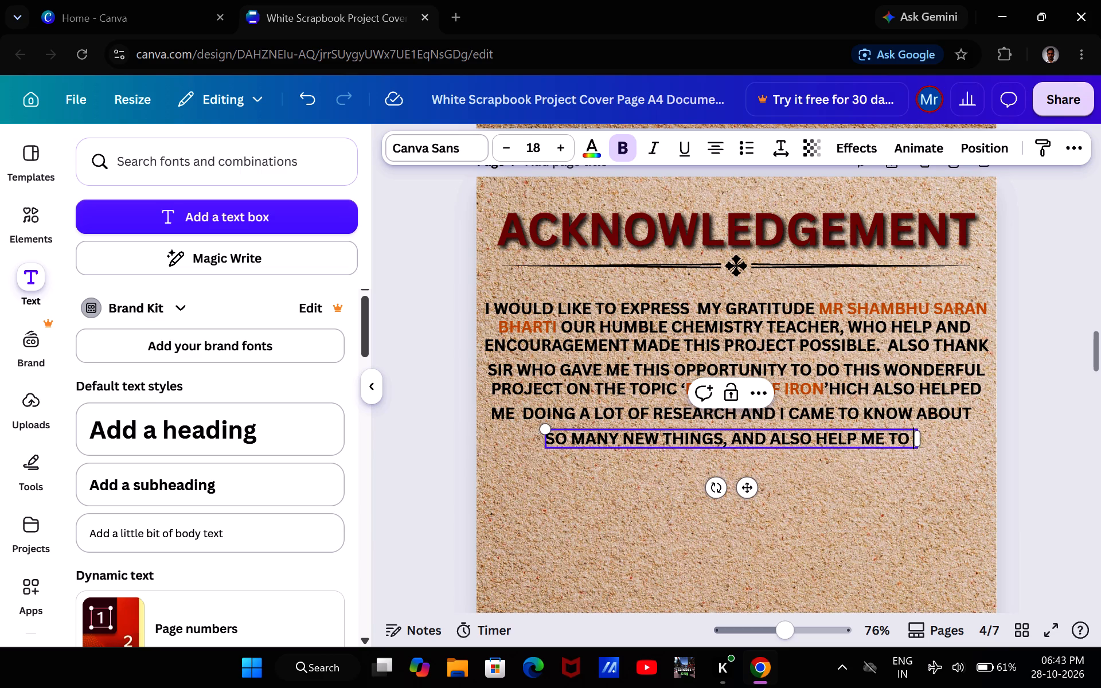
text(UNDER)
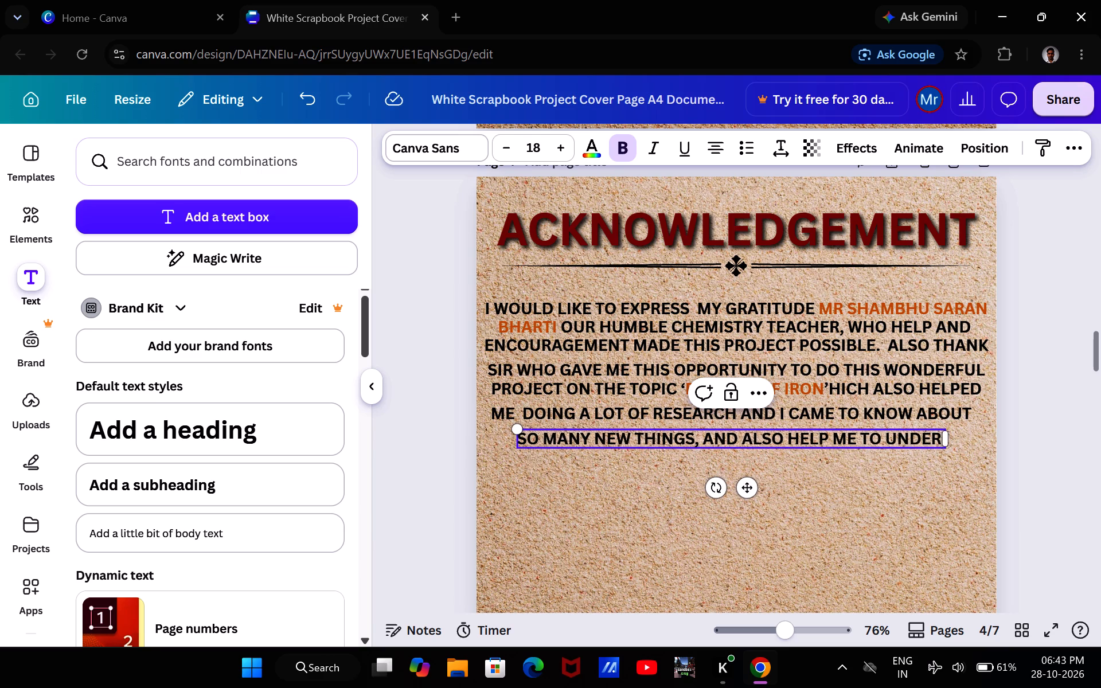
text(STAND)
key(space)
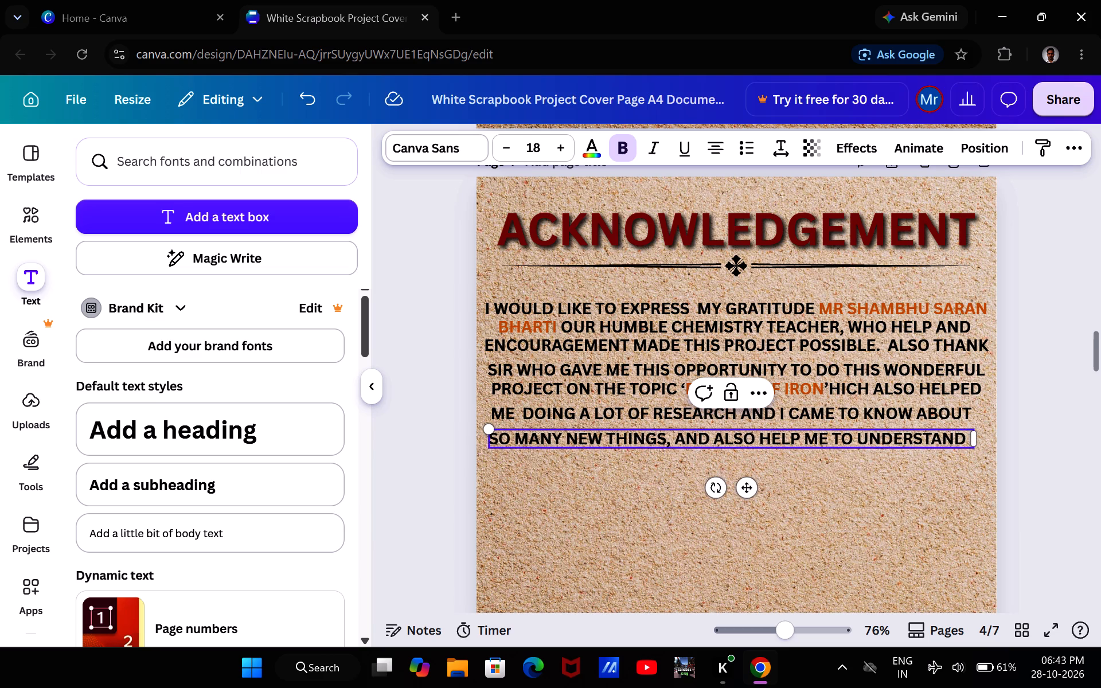
Add a subheading text box at size 18 and place it just below the seventh line, shifted left past the page's edge.
click(272, 496)
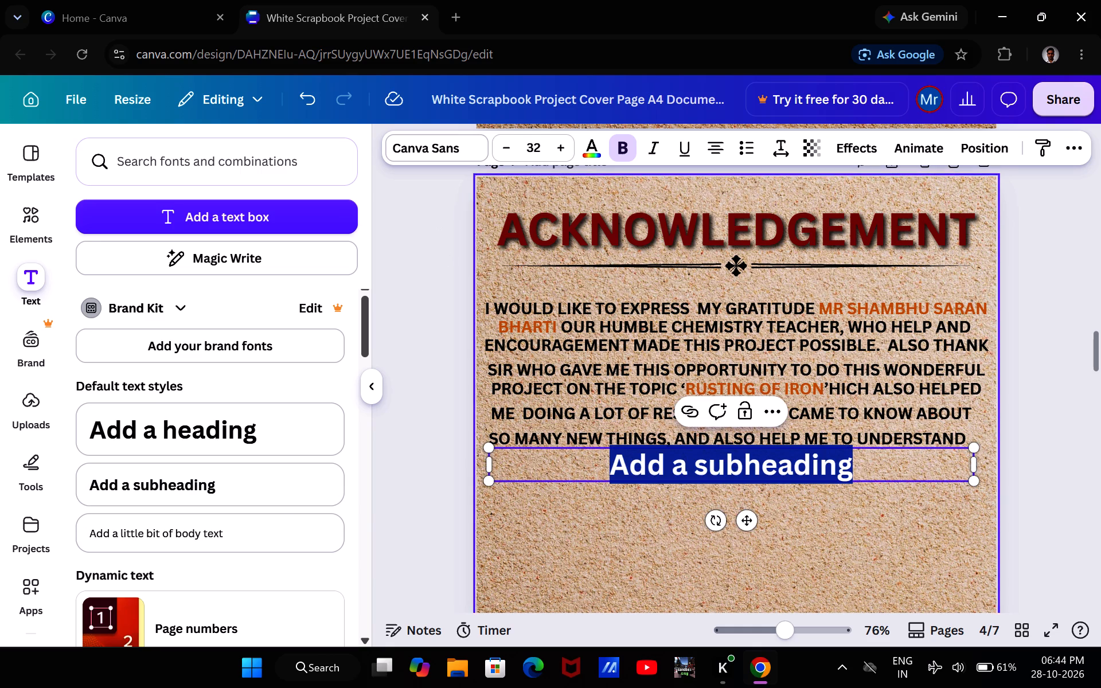
click(534, 147)
click(518, 350)
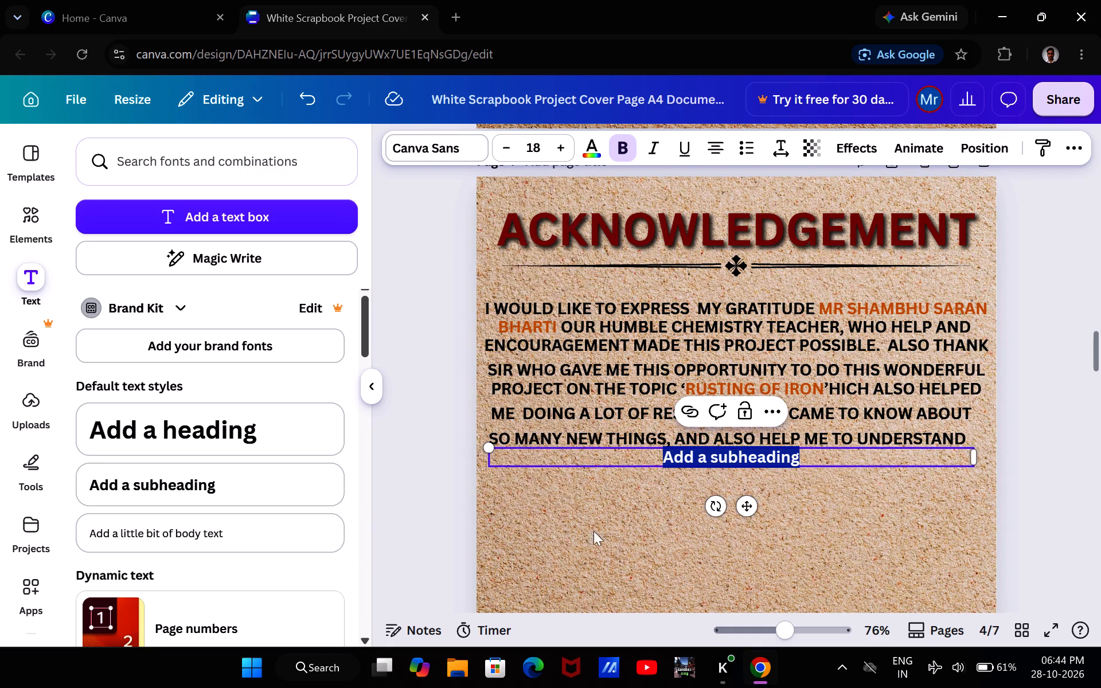
drag(752, 502, 732, 507)
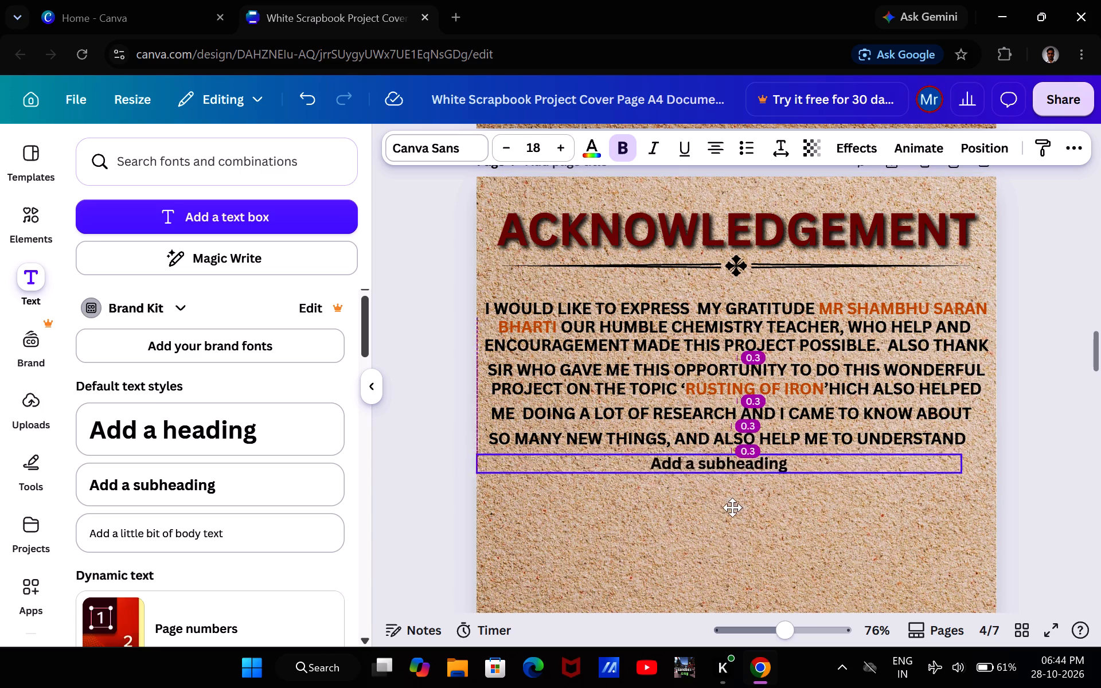
drag(732, 507, 651, 510)
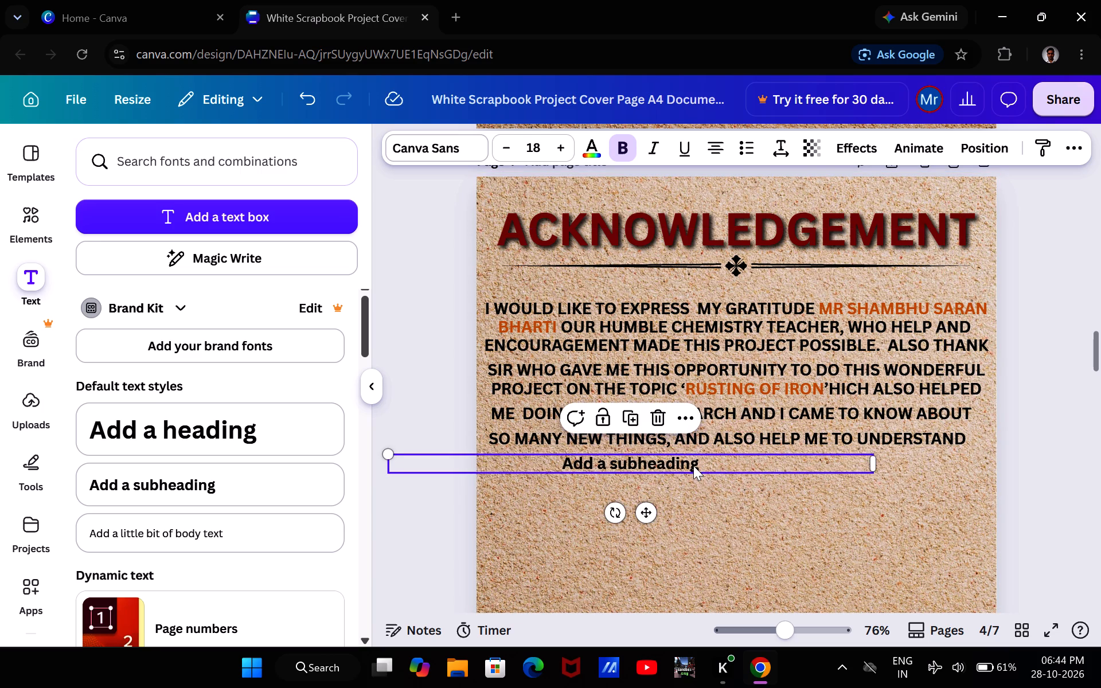
Replace the new subheading's placeholder text with "THE THEORY." as the start of the eighth line.
double_click(693, 466)
key(BackSpace)
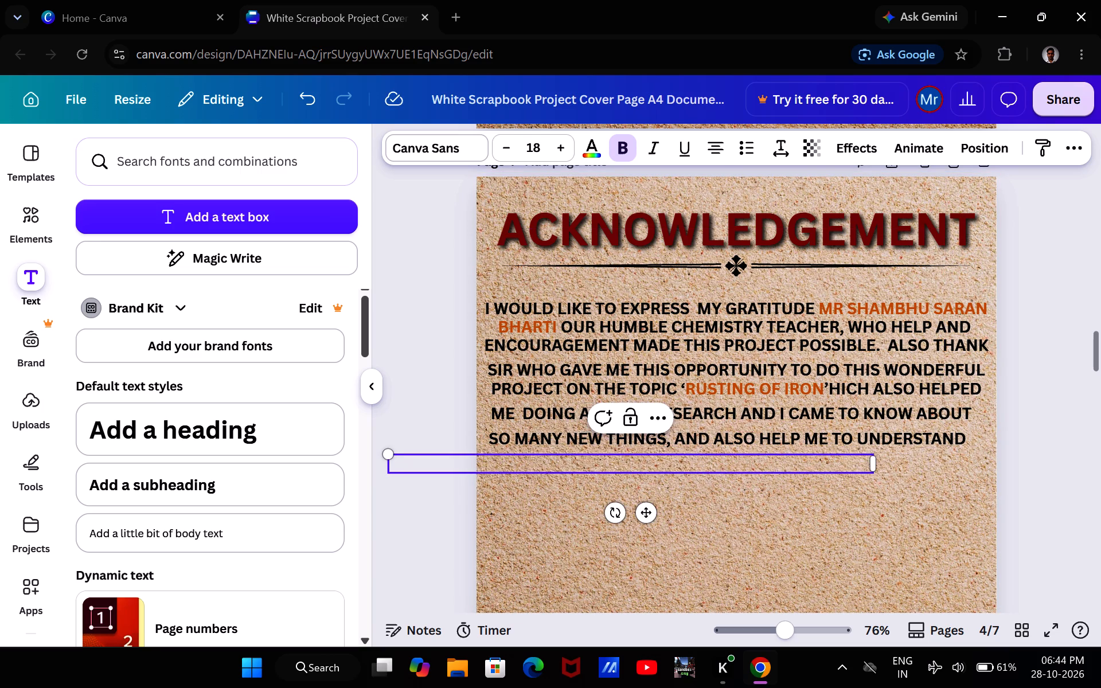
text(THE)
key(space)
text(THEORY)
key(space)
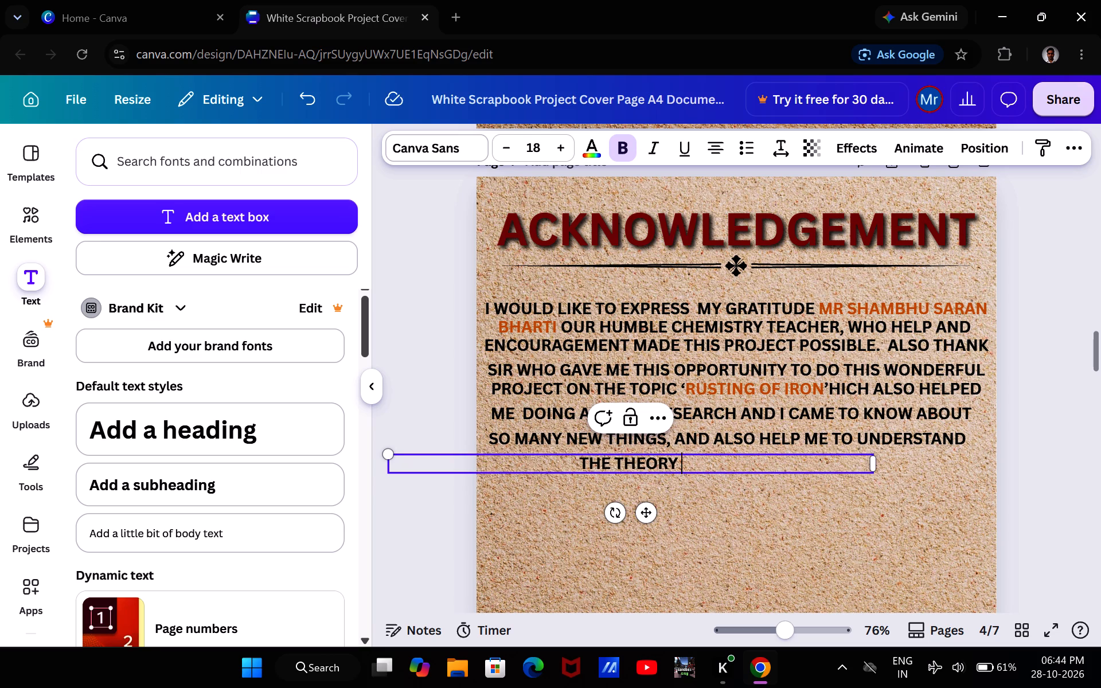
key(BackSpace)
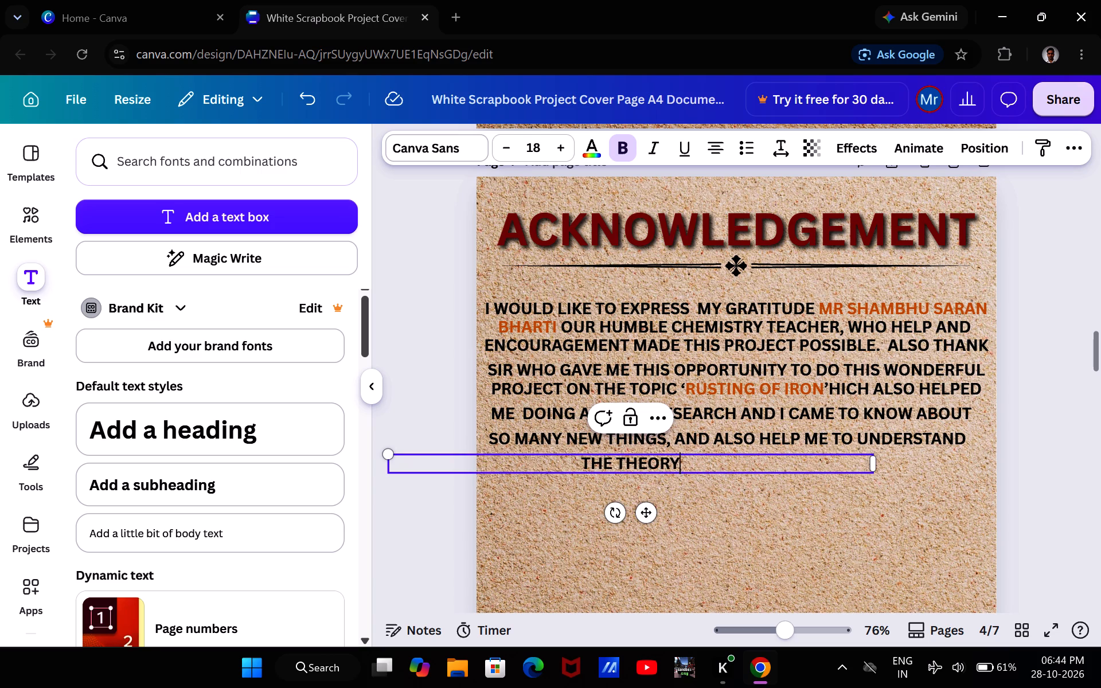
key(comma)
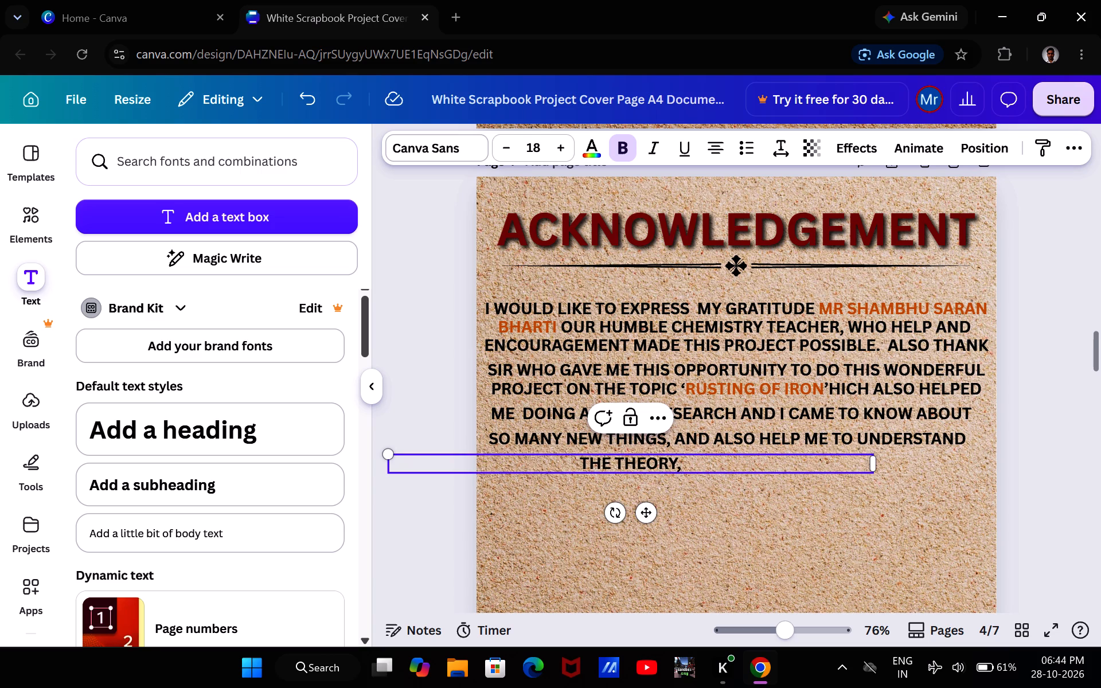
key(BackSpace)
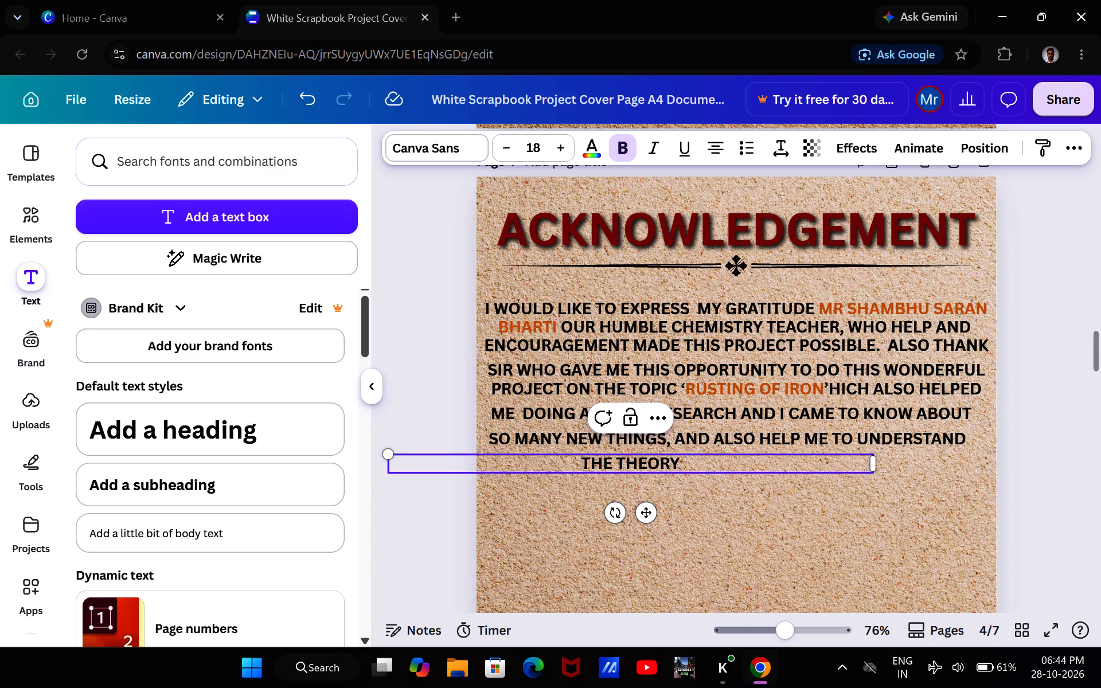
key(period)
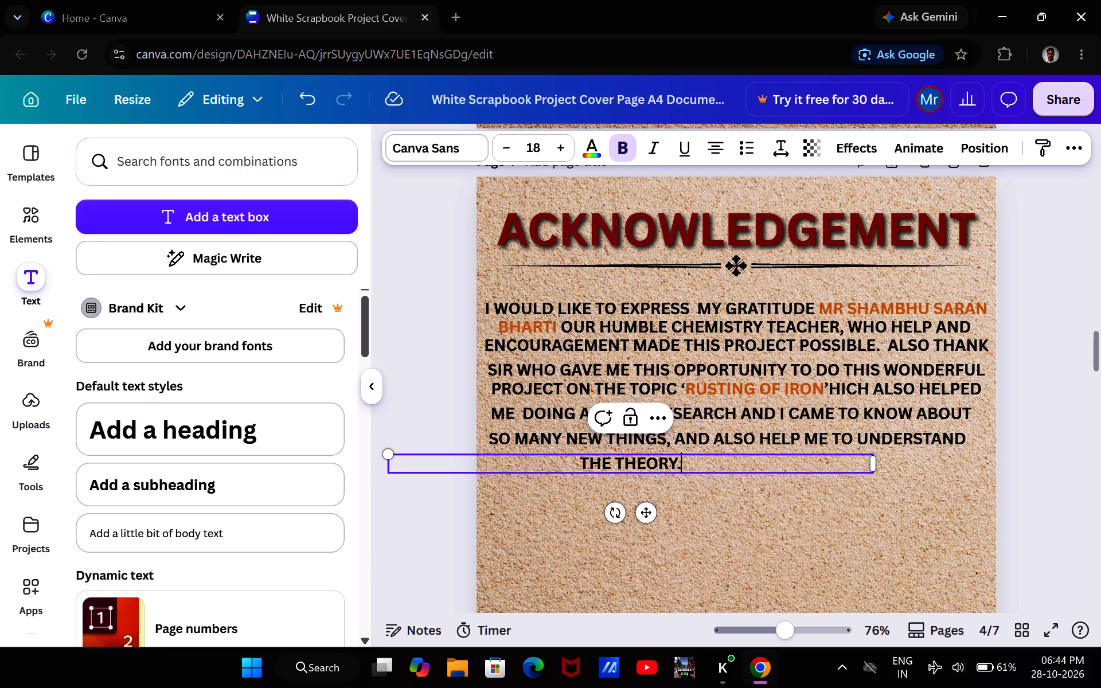
Continue the eighth line with "SECONDLY, I WOULD ALSO" after "THE THEORY.".
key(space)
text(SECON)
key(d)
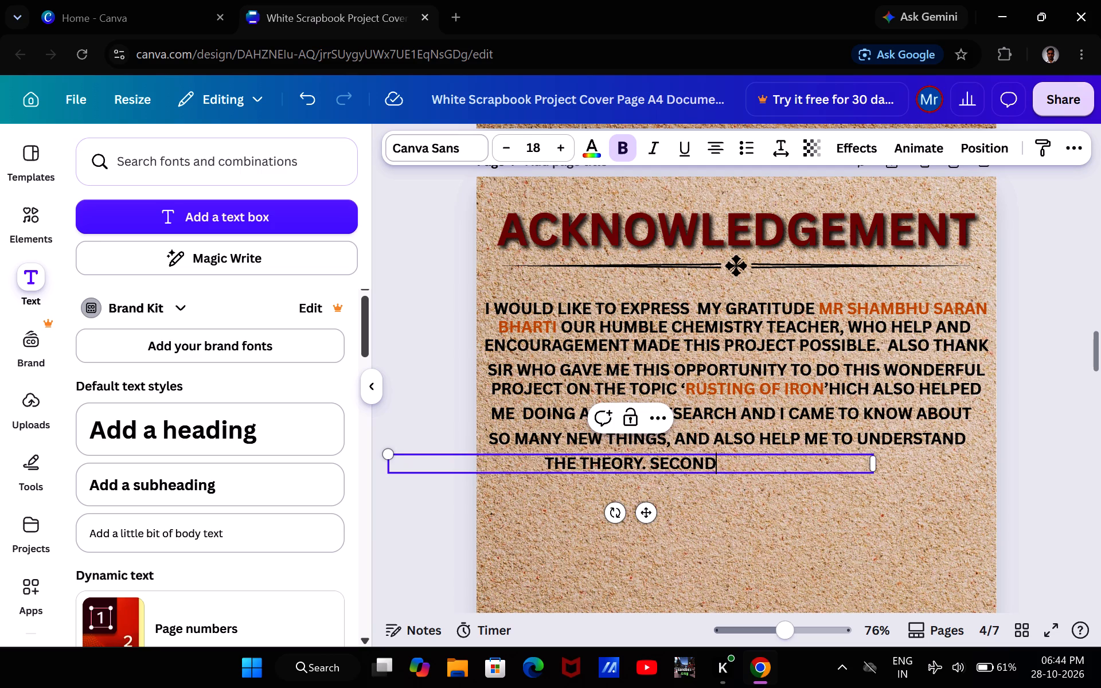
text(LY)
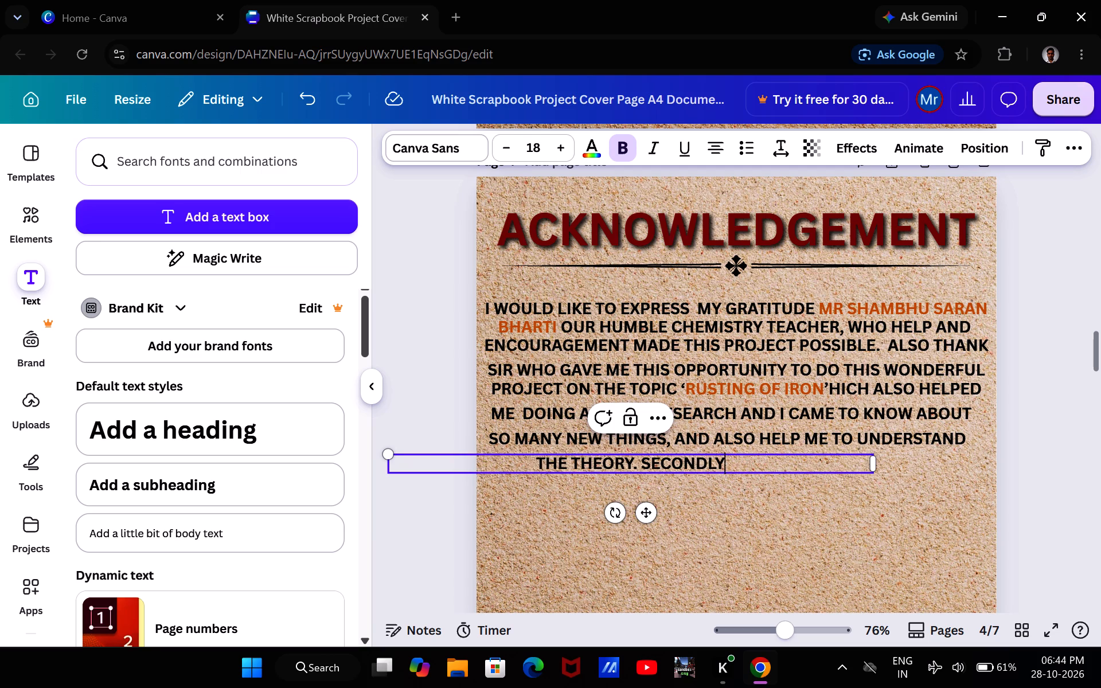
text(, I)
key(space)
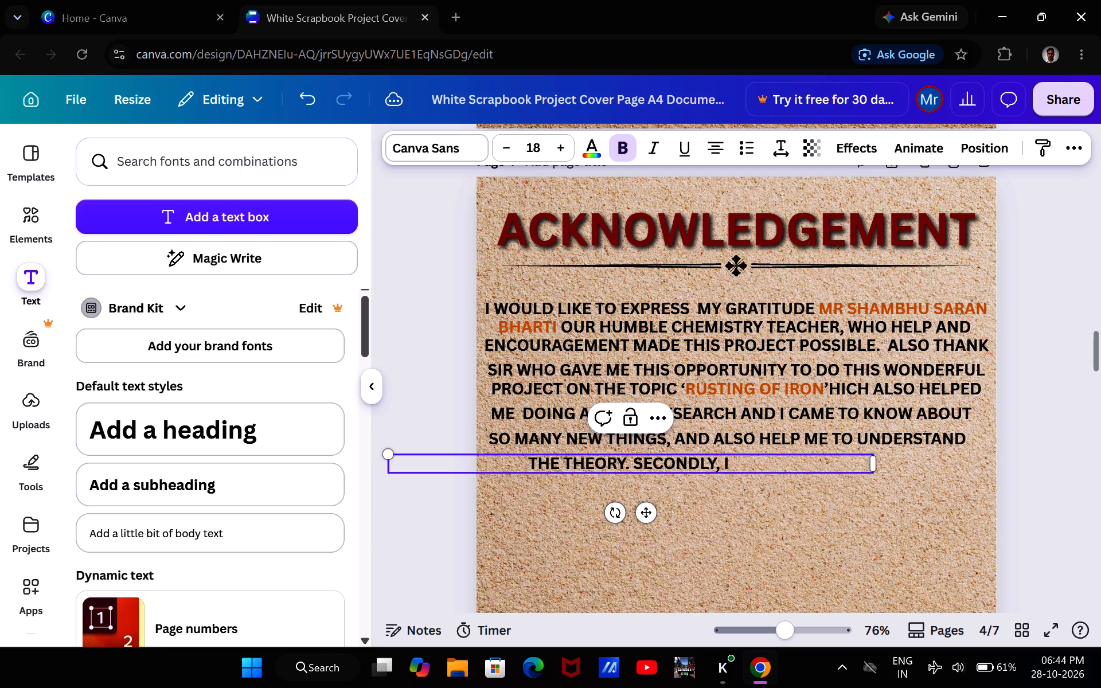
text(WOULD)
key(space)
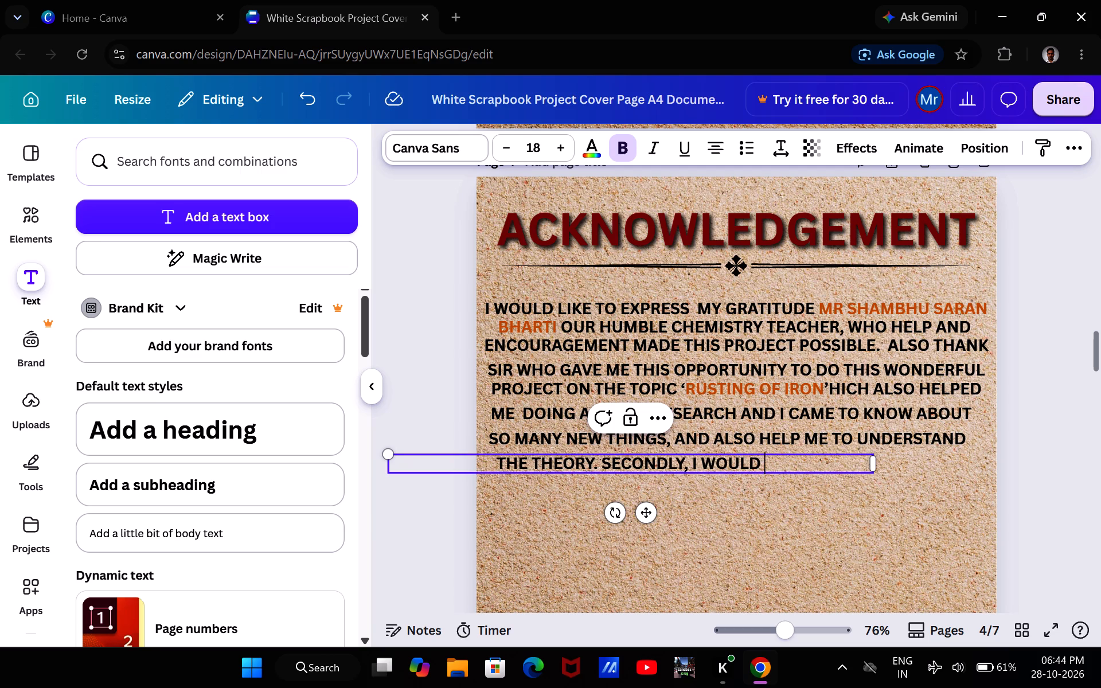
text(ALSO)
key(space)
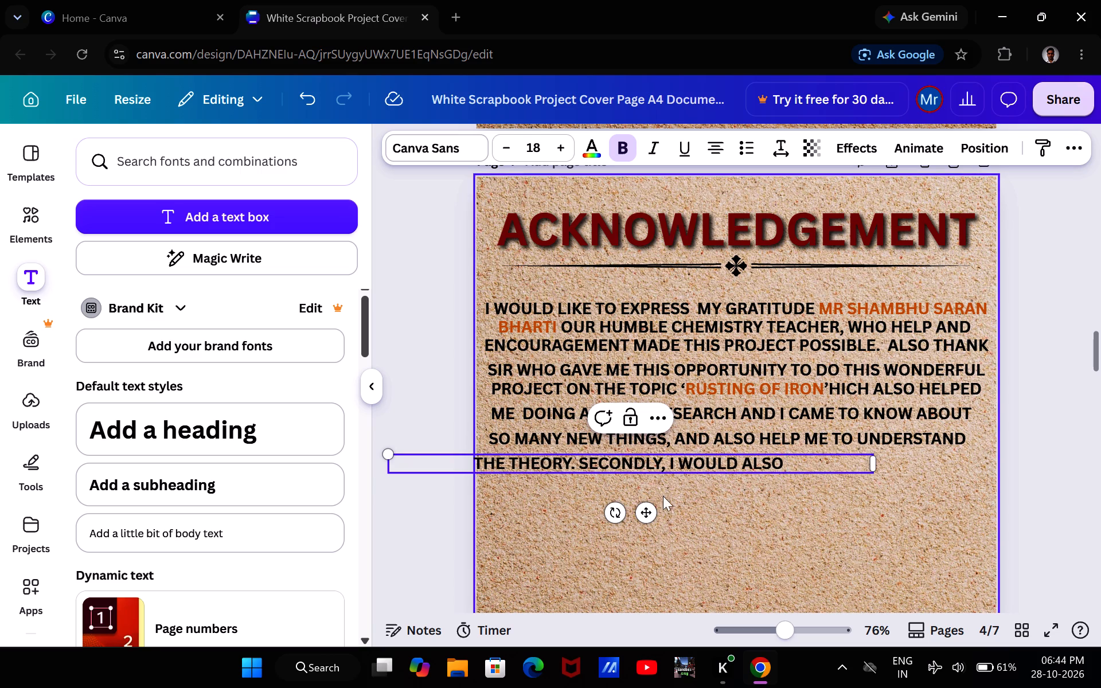
Move the eighth line's text box right so its text sits within the page, evenly spaced below the seventh line.
drag(643, 502, 701, 499)
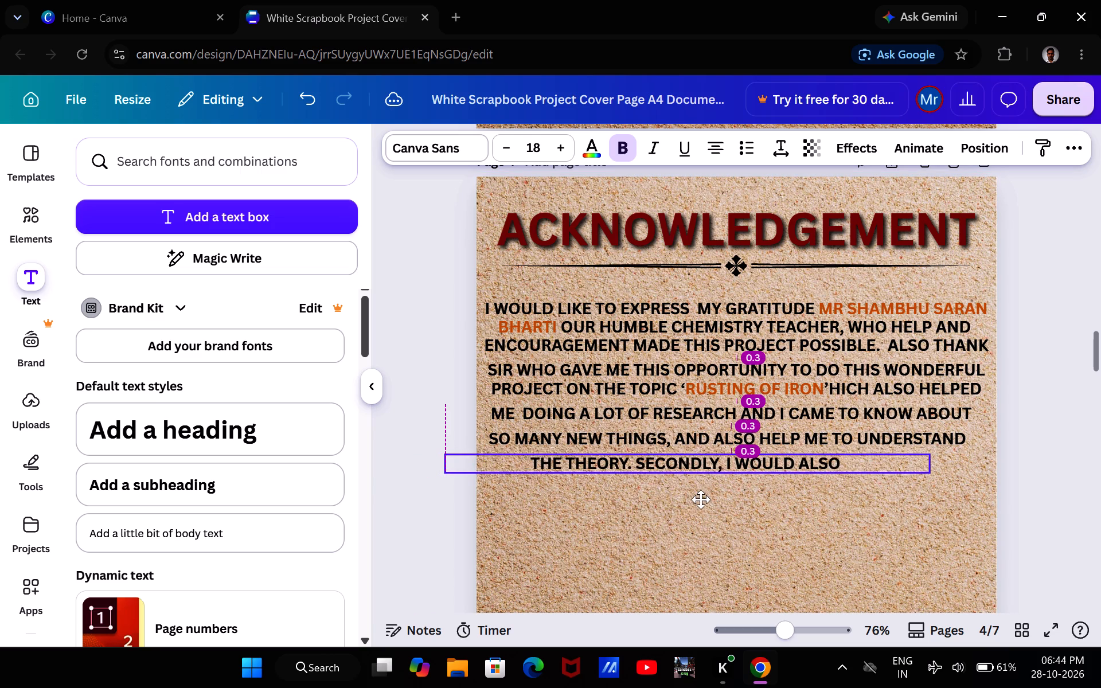
drag(701, 499, 704, 498)
drag(702, 507, 708, 507)
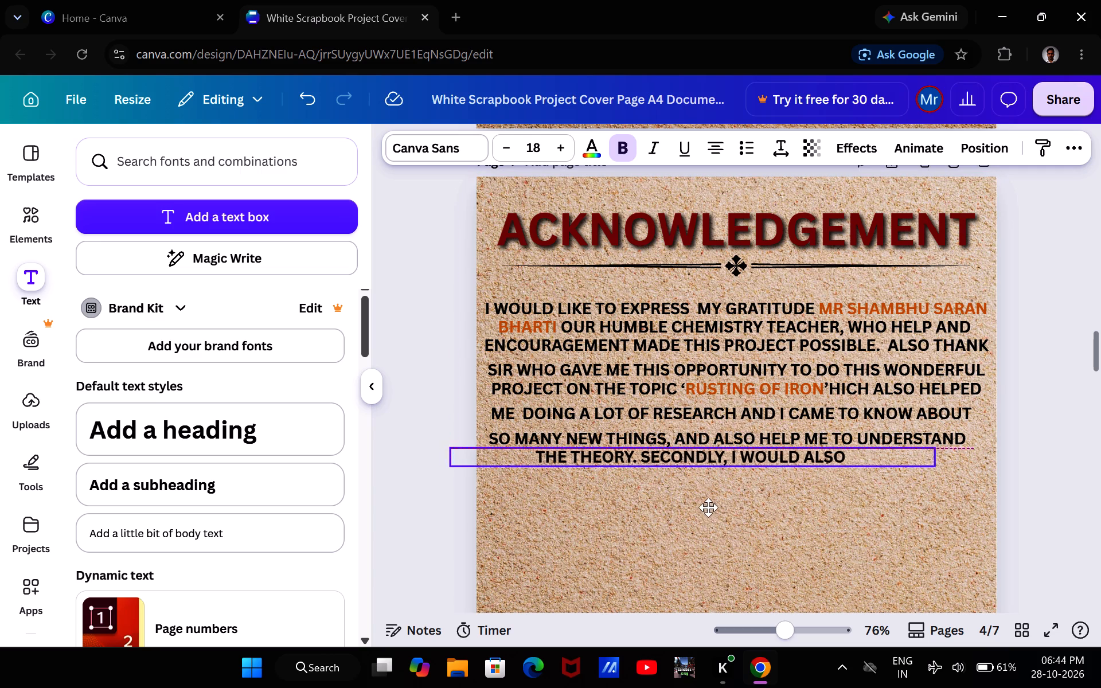
drag(708, 507, 709, 516)
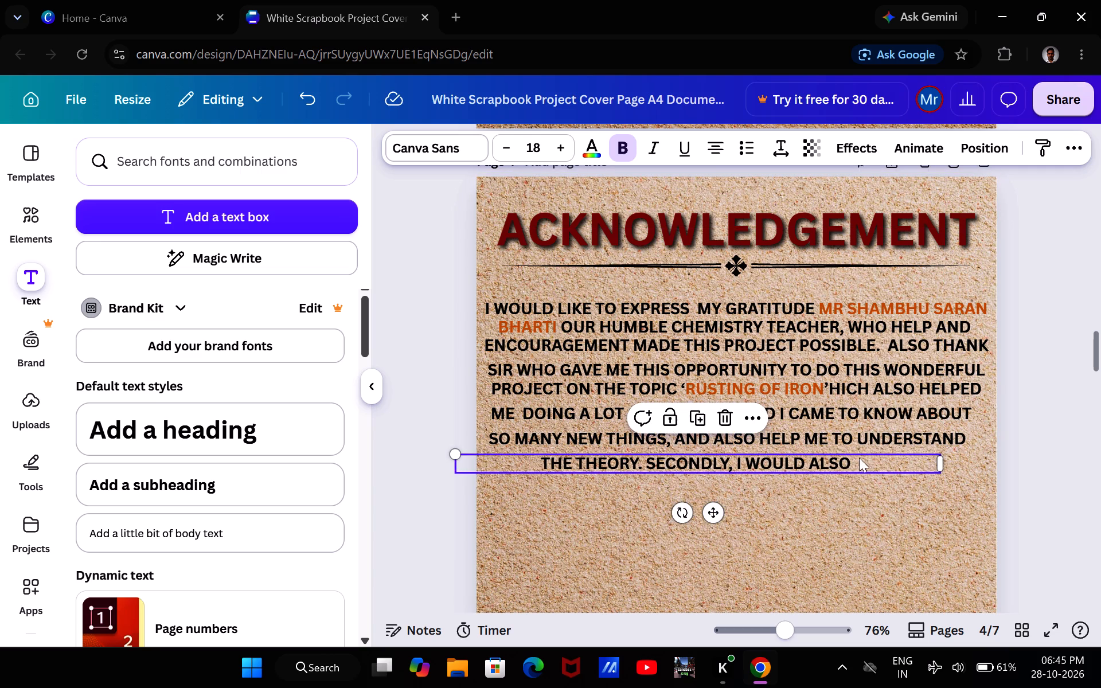
Continue the eighth line with "LIKE TO THANK" after "ALSO".
click(856, 458)
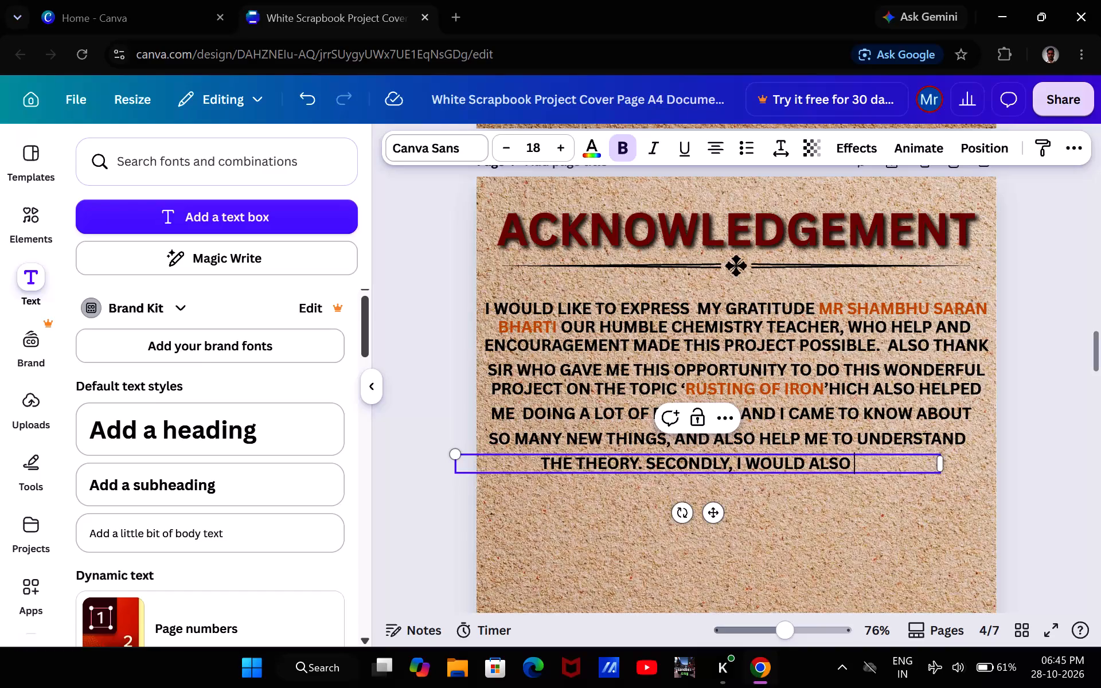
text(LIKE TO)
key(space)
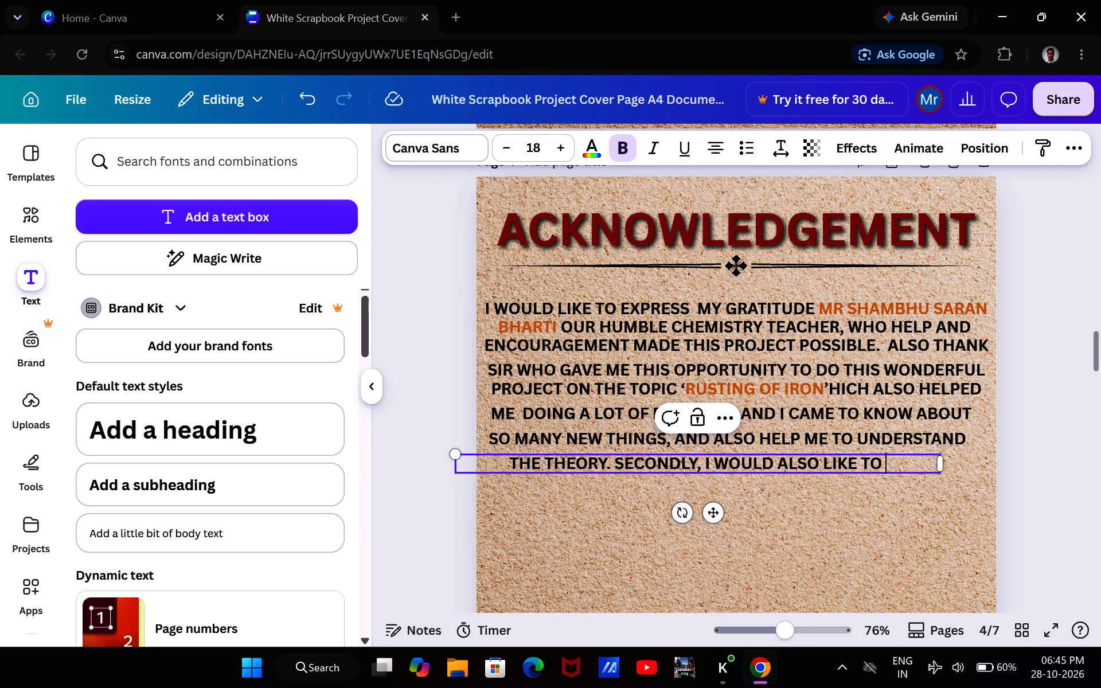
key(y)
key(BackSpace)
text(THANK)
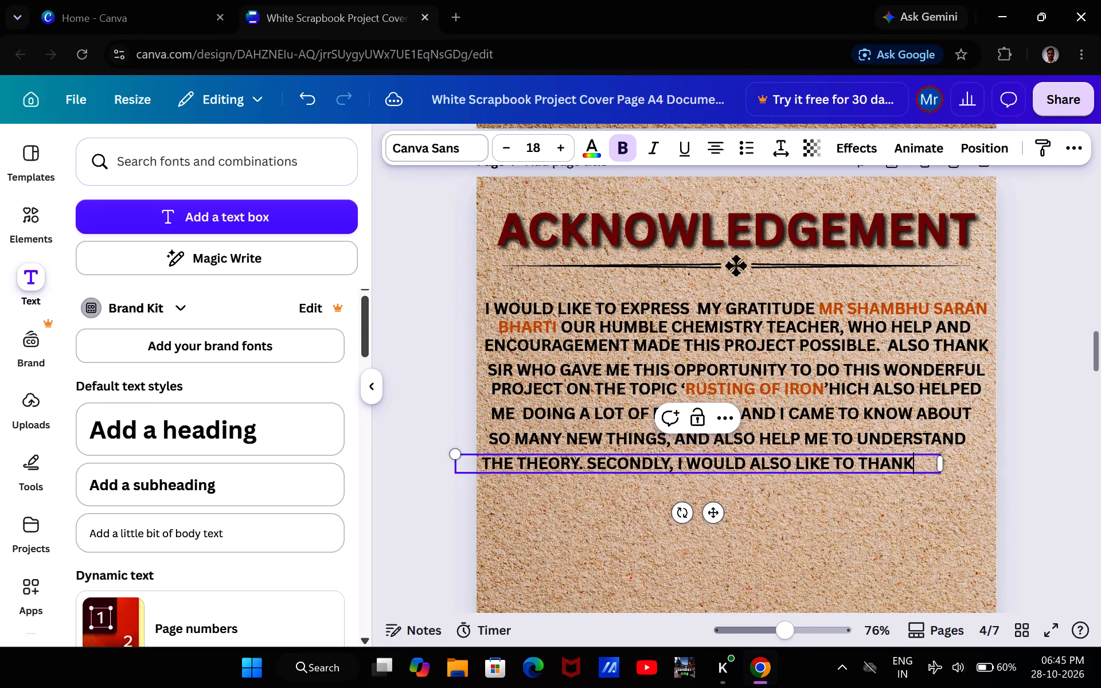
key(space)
End the eighth line with "PARENTS" and widen its text box to keep the text on one line.
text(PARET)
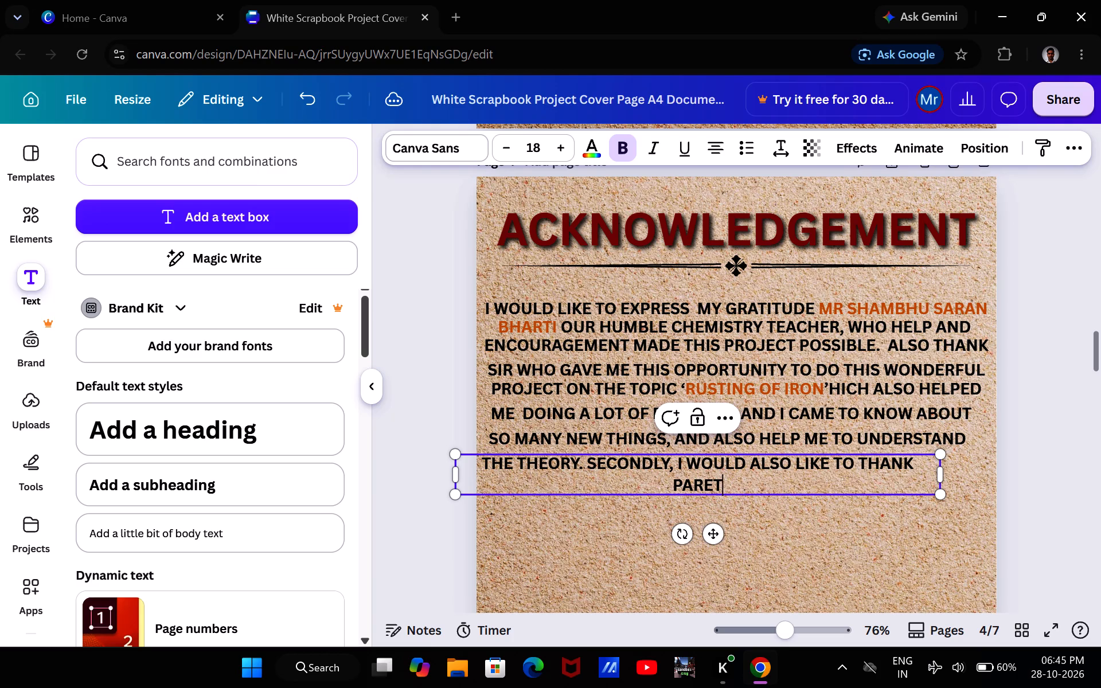
drag(946, 471, 968, 468)
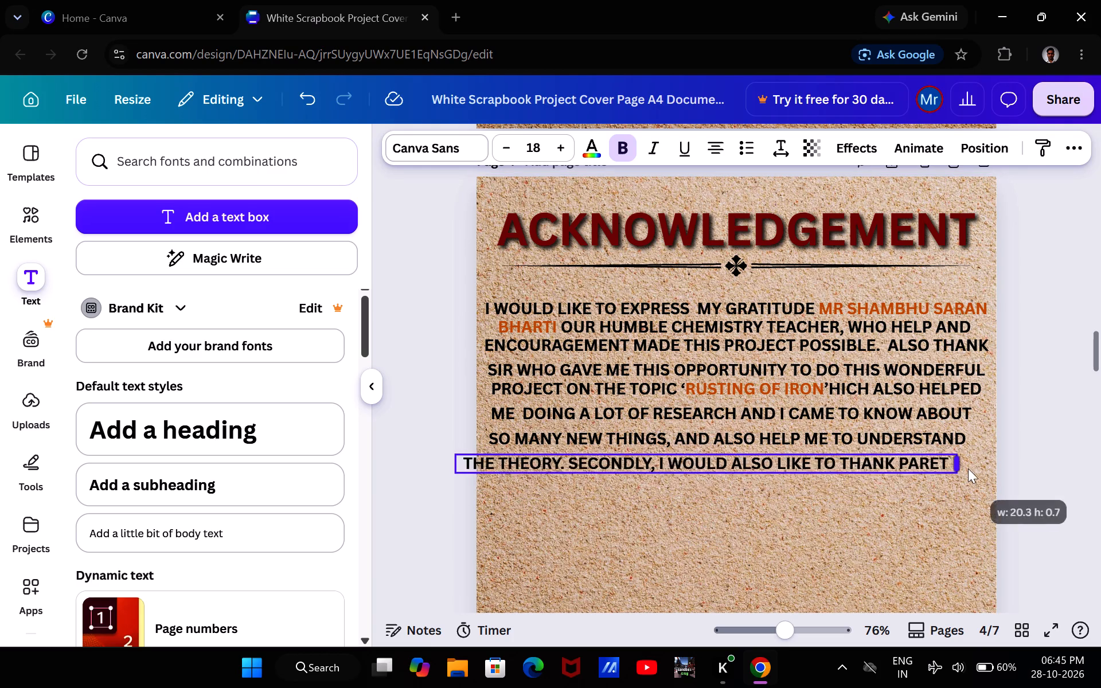
drag(968, 468, 980, 466)
key(BackSpace)
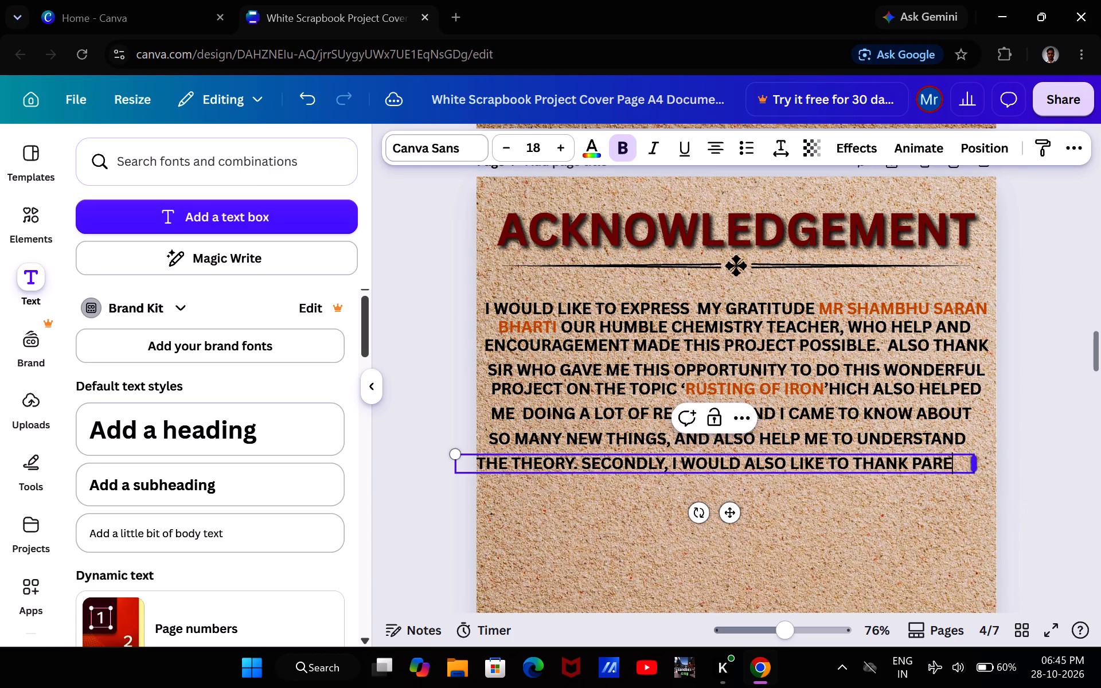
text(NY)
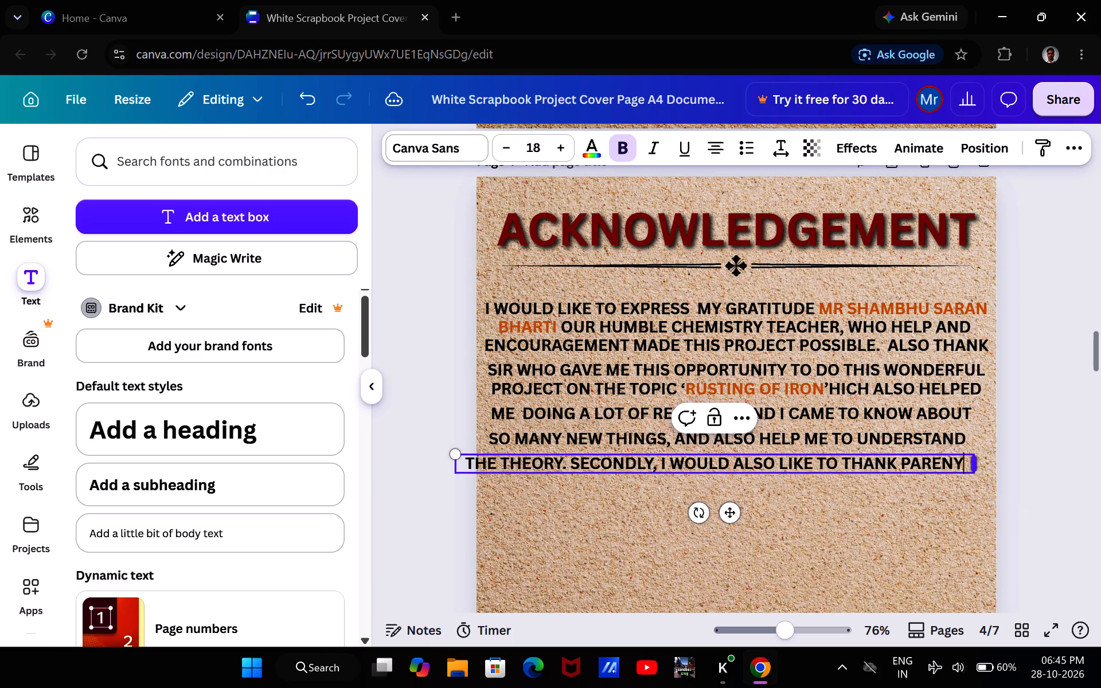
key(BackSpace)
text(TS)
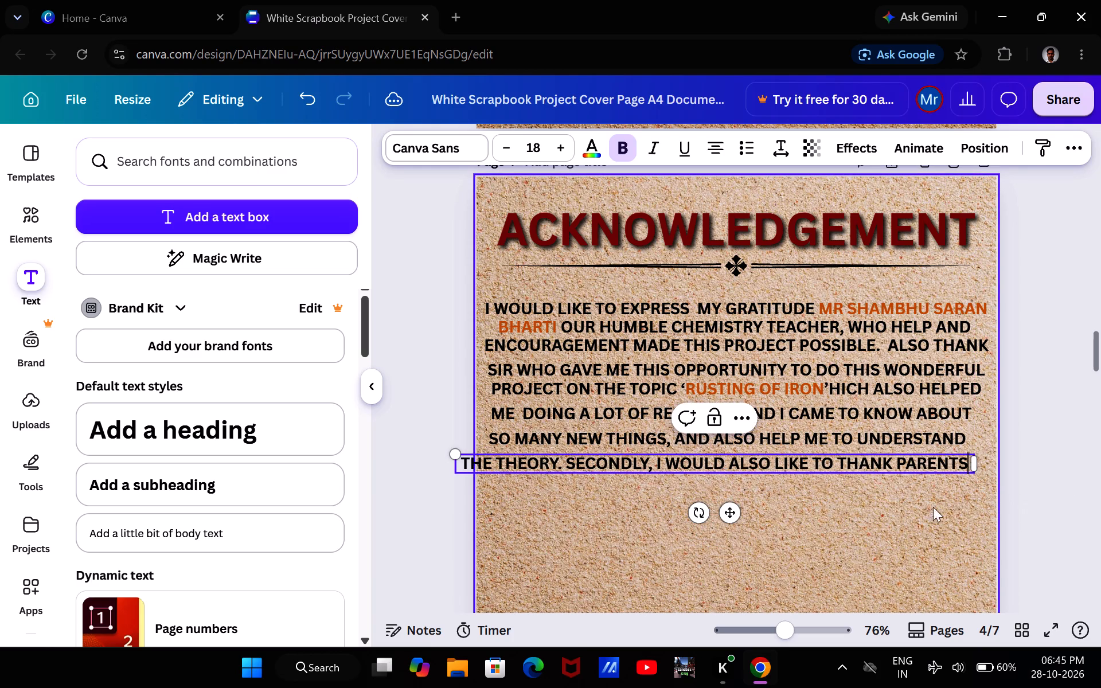
Move the eighth line's text box right so the whole line sits within the page, evenly spaced below the seventh line.
click(730, 514)
drag(730, 514, 743, 512)
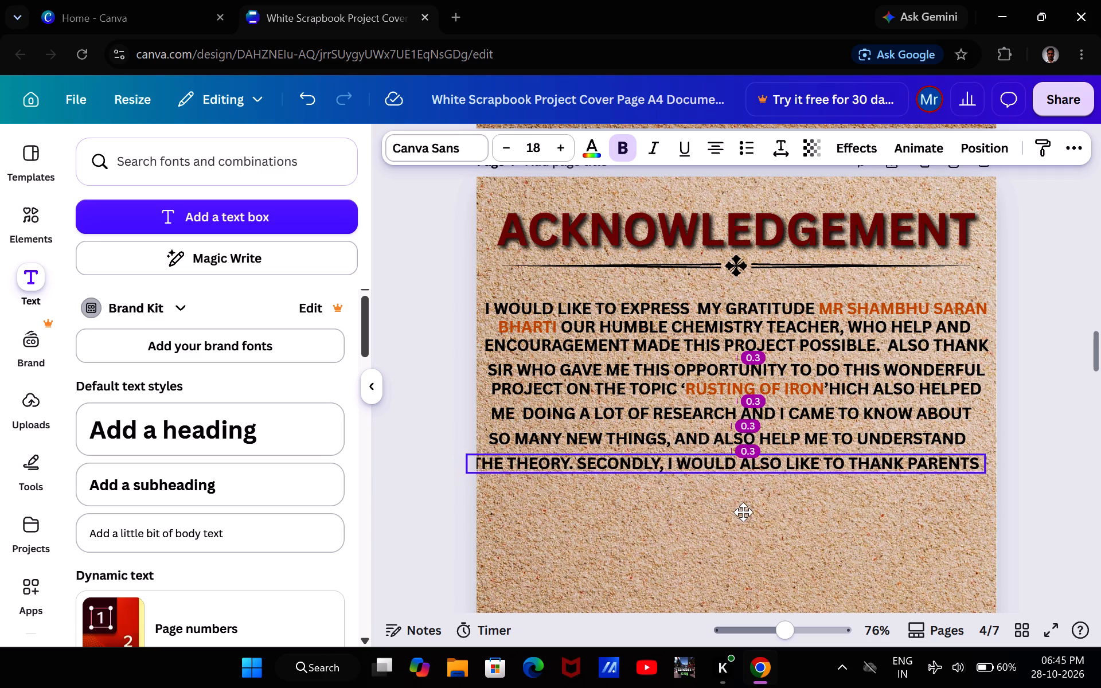
drag(743, 512, 749, 513)
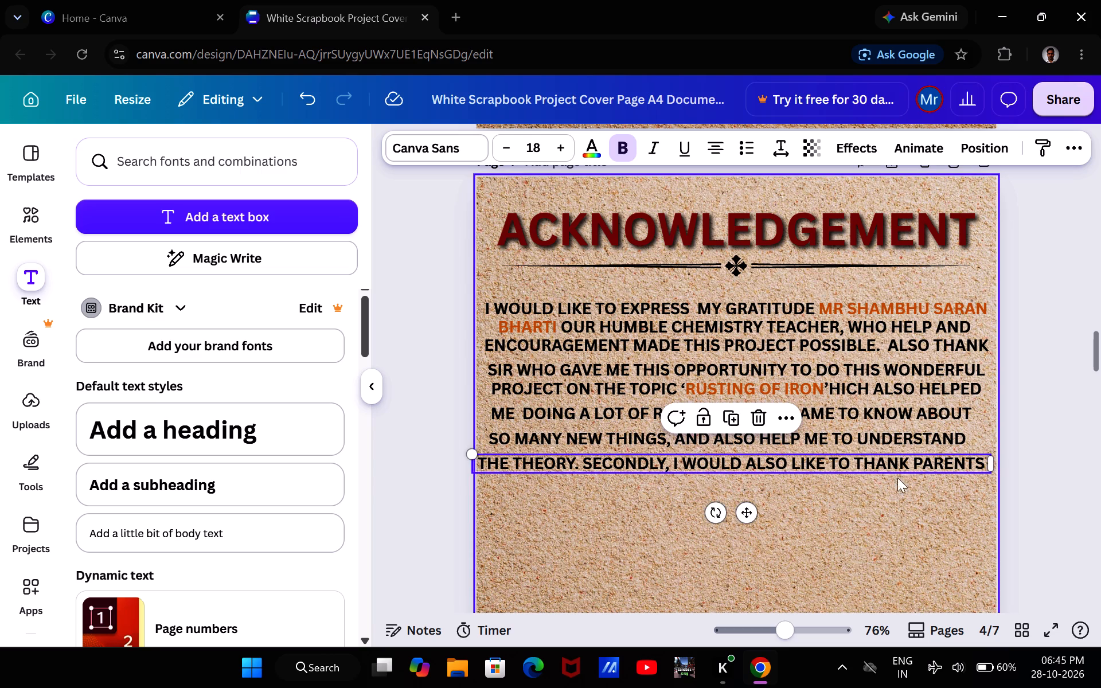
Insert an apostrophe in the eighth line's last word so it reads "PARENT'S".
click(972, 459)
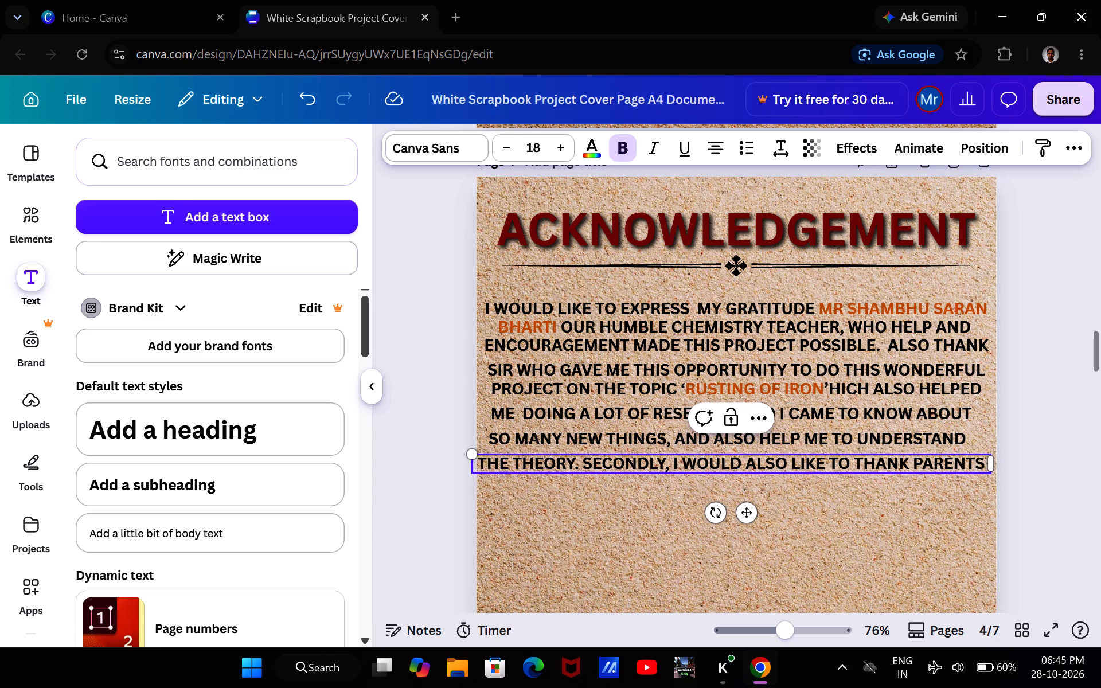
key(apostrophe)
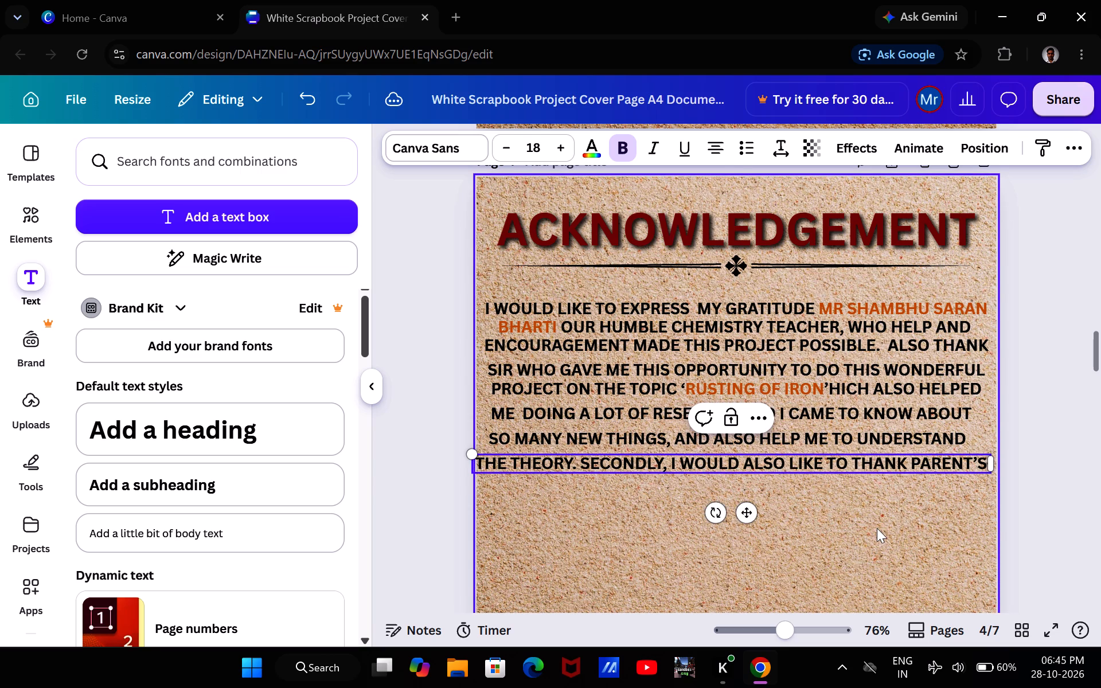
click(877, 528)
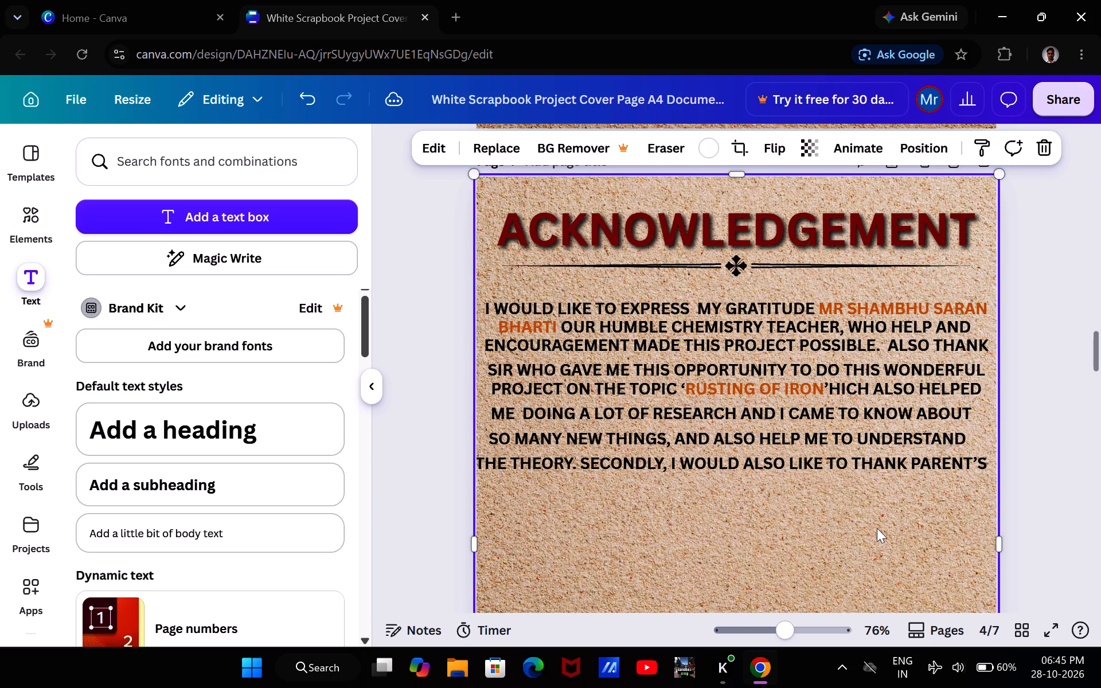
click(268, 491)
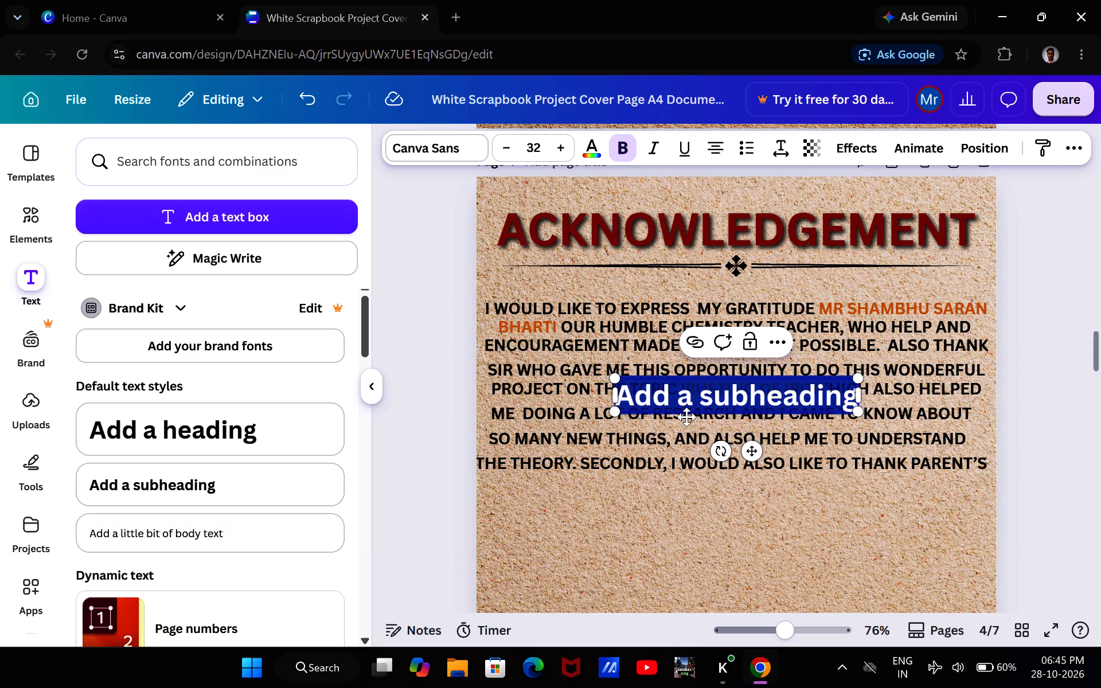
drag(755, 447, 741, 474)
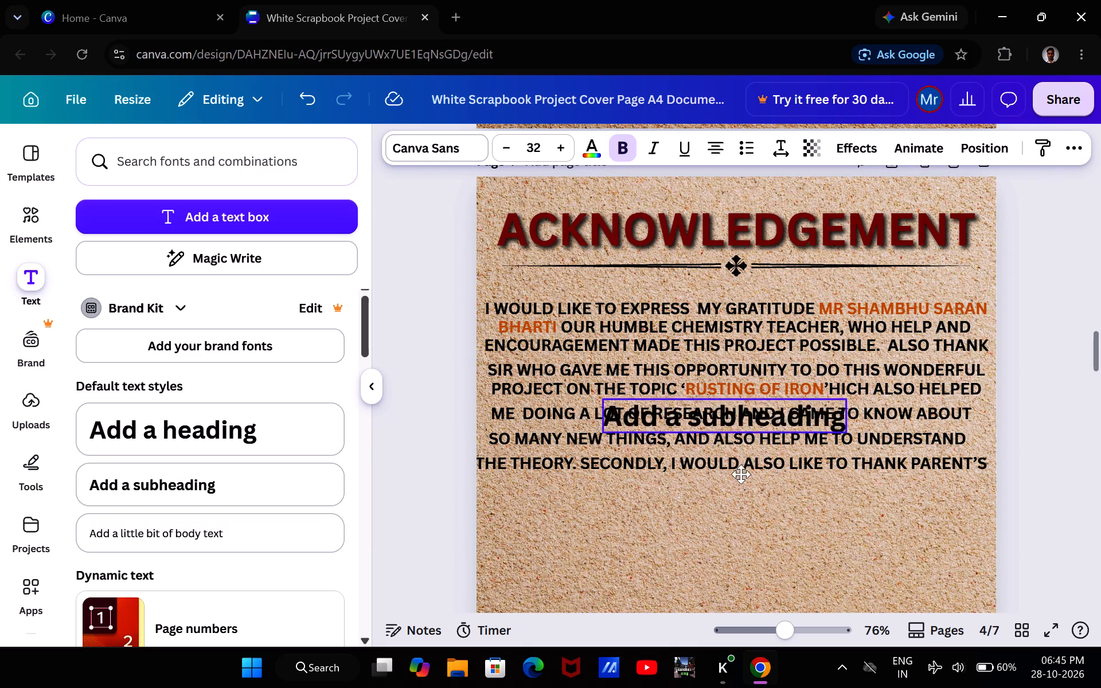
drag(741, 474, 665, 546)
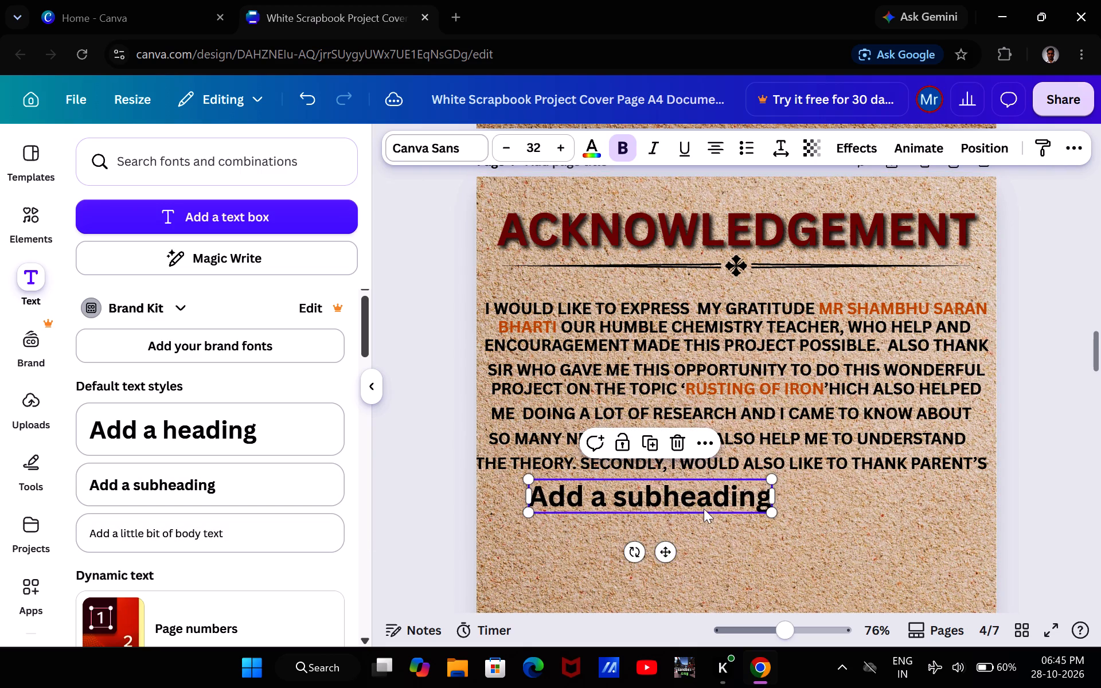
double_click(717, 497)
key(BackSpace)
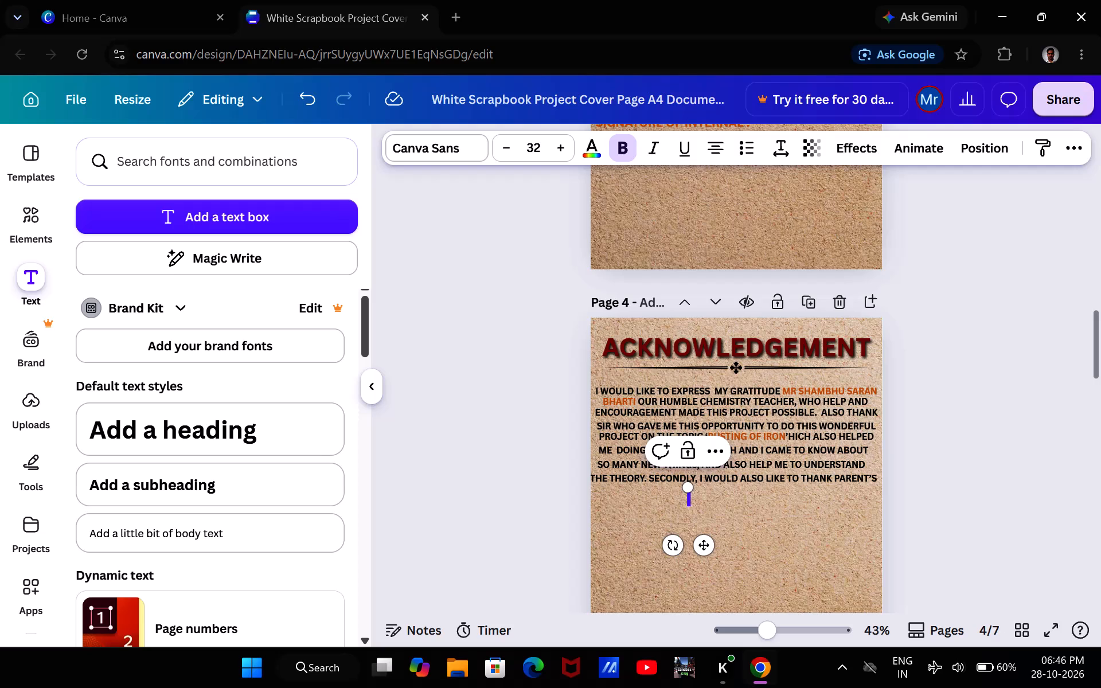
Look over the cover, Index and Certificate pages, and return to the Acknowledgement page.
scroll(717, 497, up, 2)
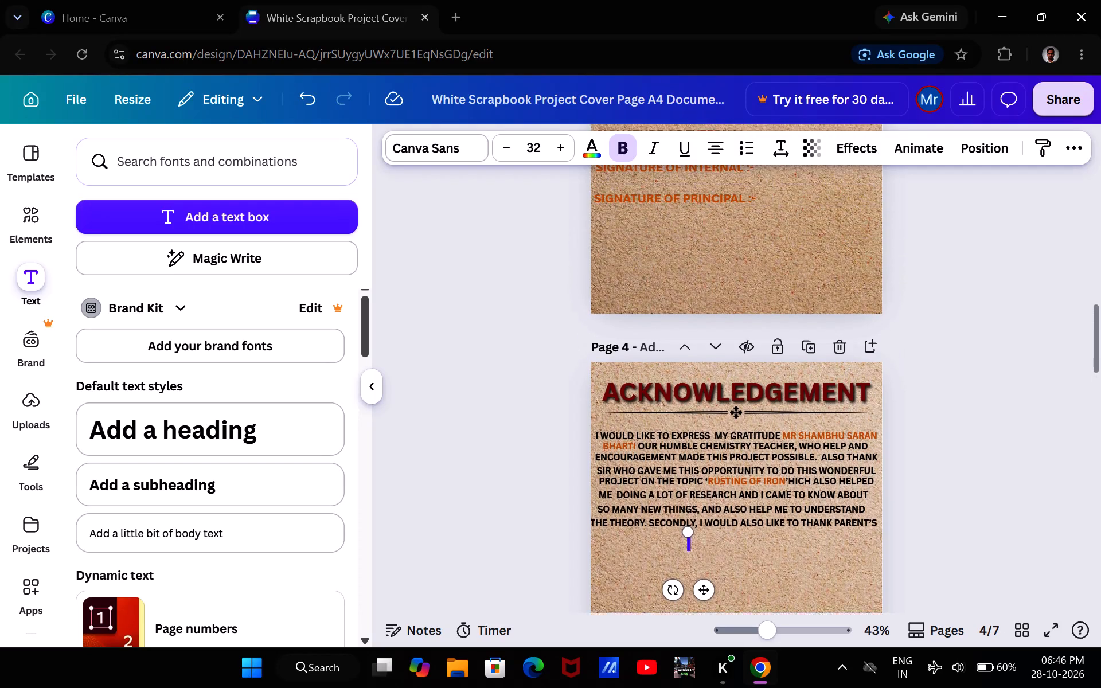
scroll(717, 497, up, 5)
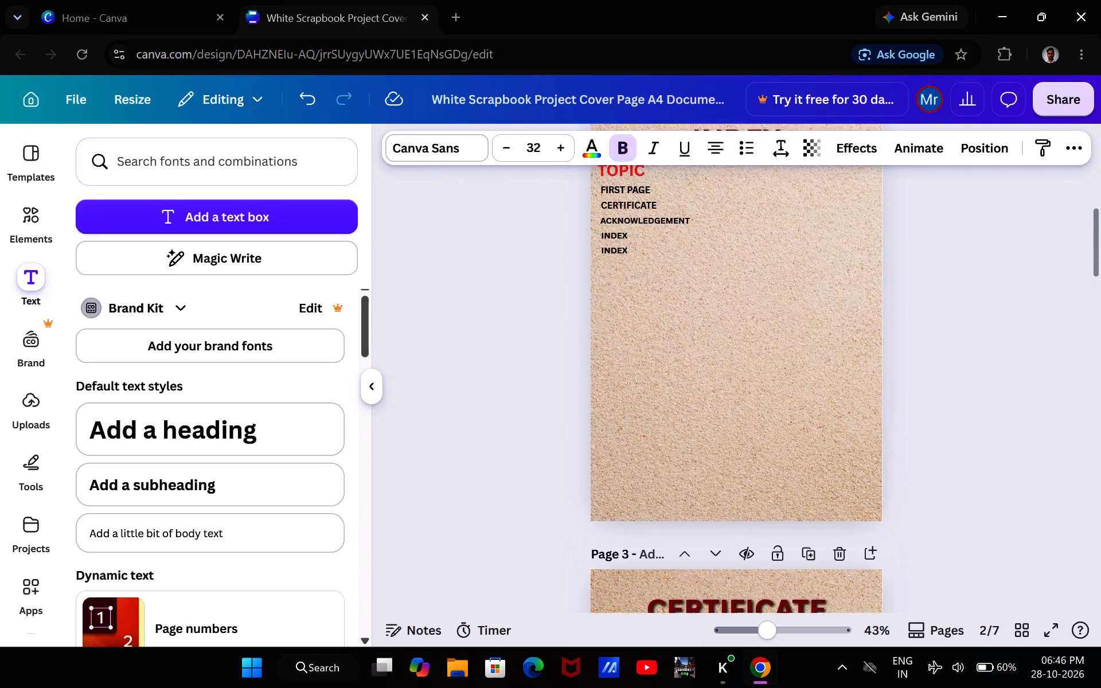
scroll(717, 497, up, 4)
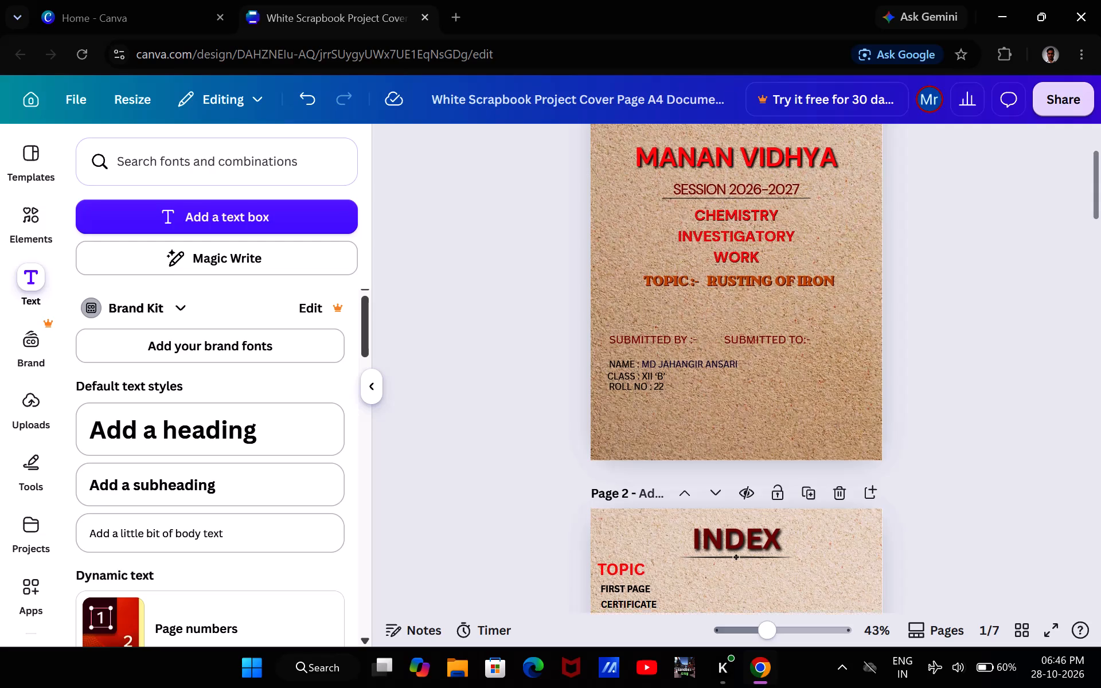
scroll(717, 497, up, 1)
scroll(737, 310, up, 1)
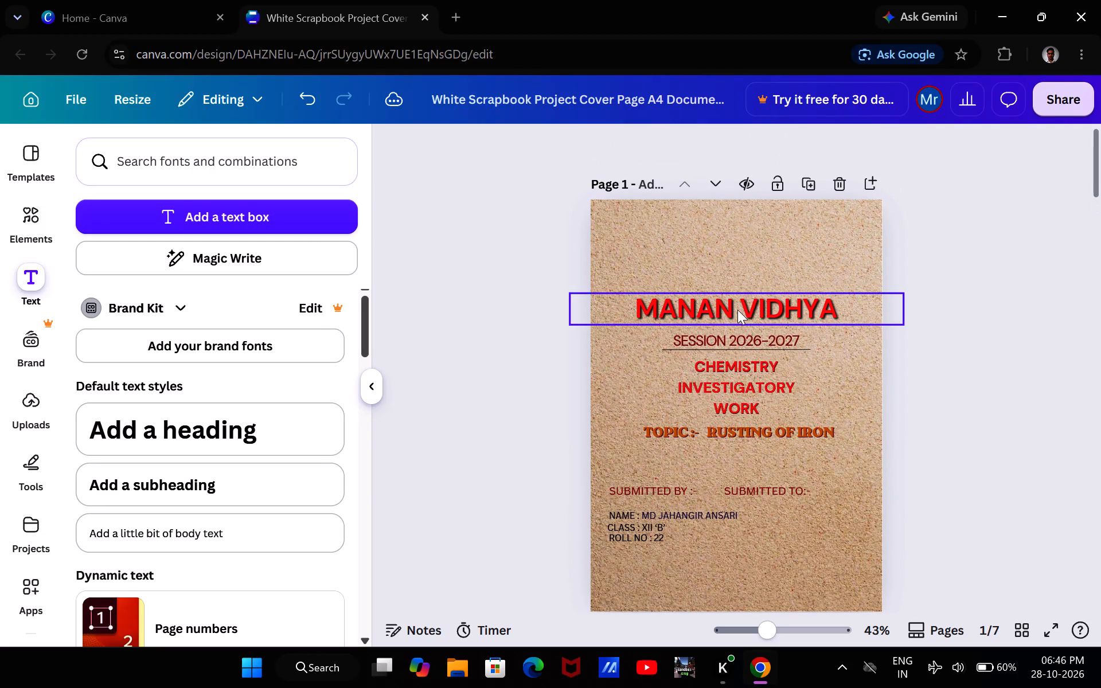
click(657, 252)
scroll(752, 251, down, 1)
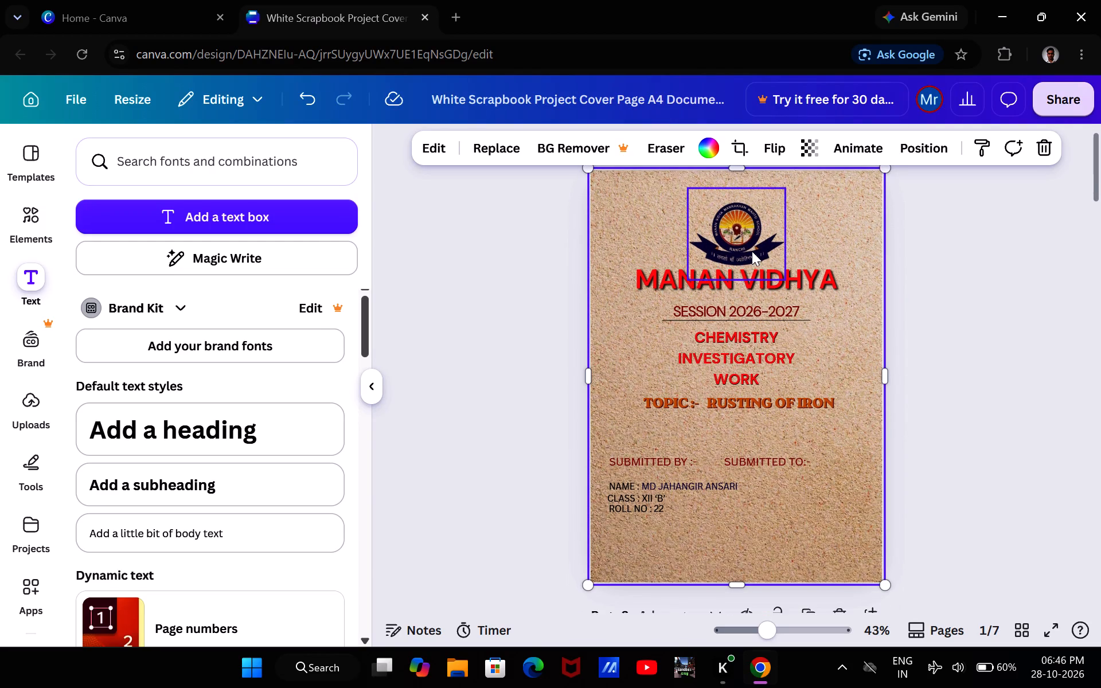
scroll(752, 251, down, 1)
scroll(682, 256, down, 2)
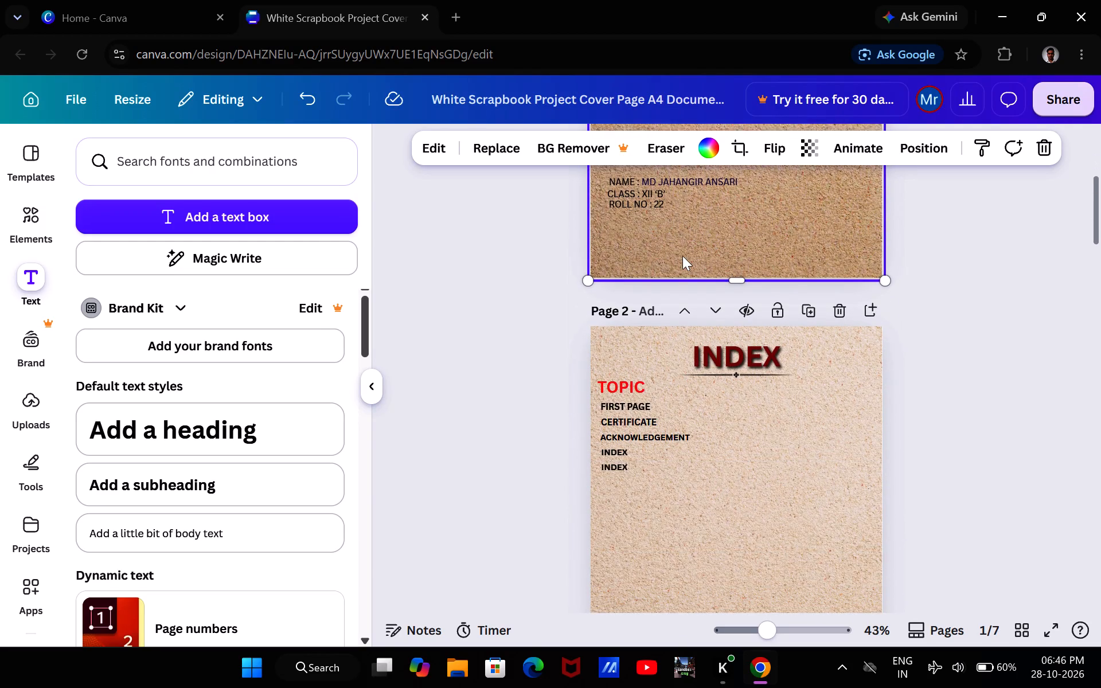
scroll(682, 256, down, 1)
scroll(626, 306, down, 1)
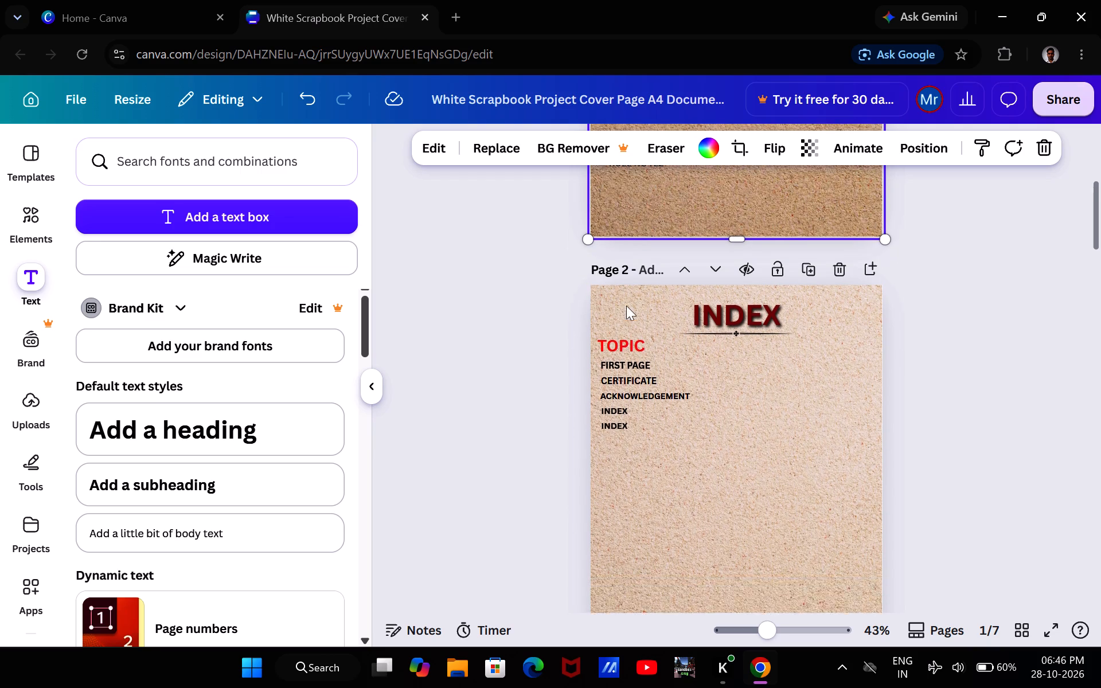
scroll(626, 306, down, 4)
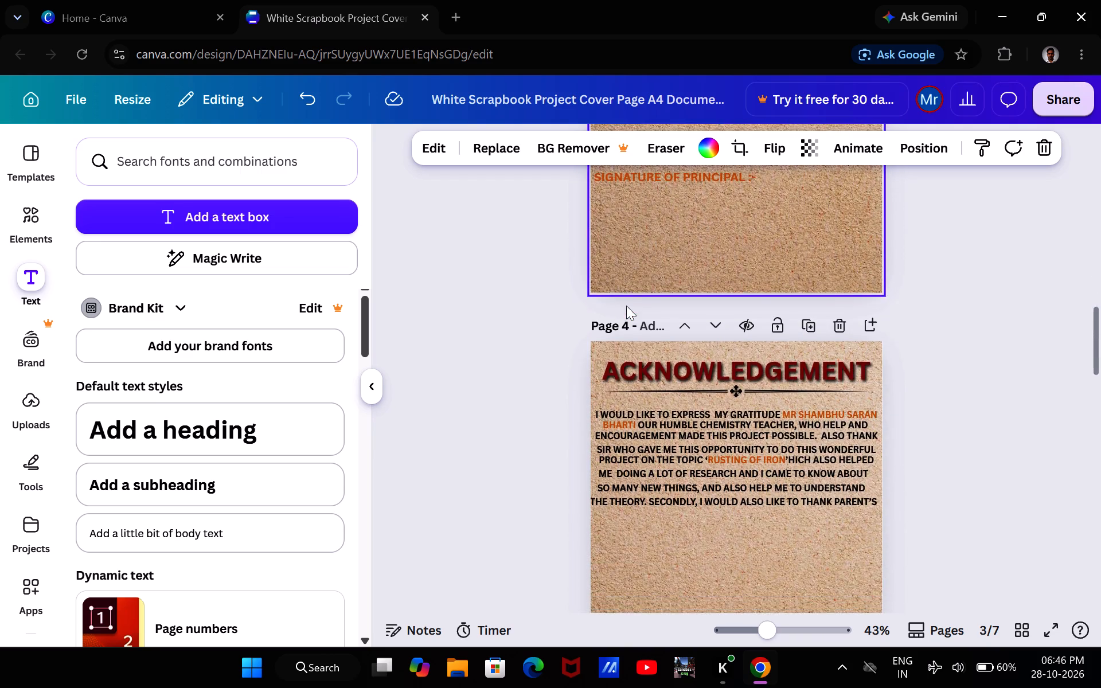
scroll(626, 306, down, 1)
scroll(626, 306, up, 1)
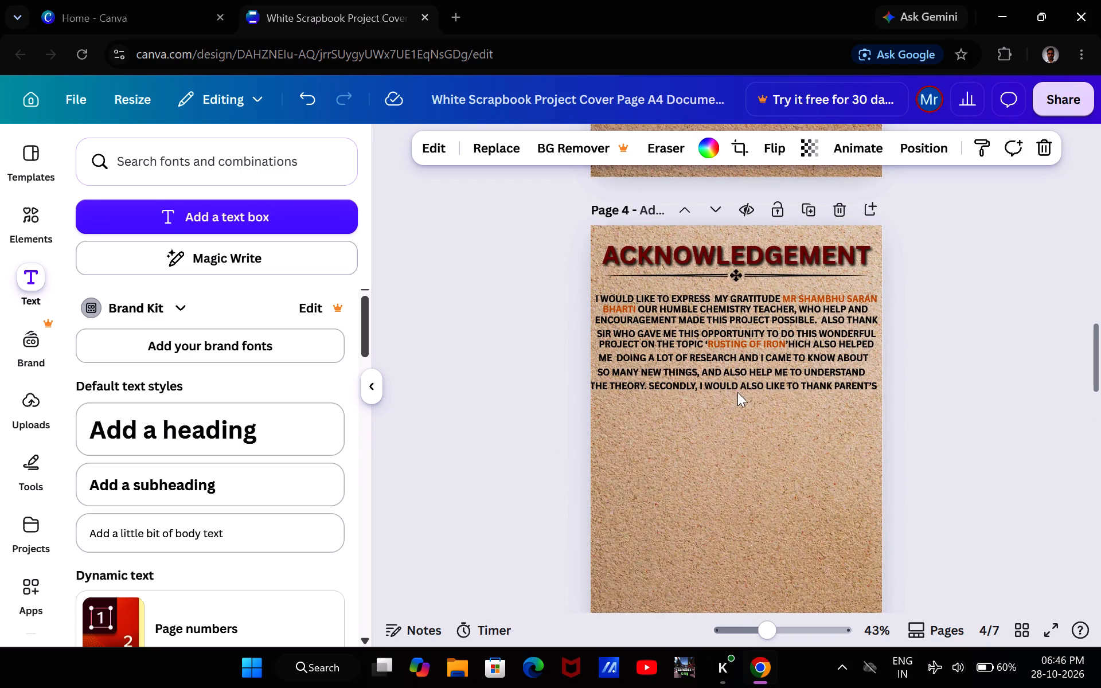
Reduce the eighth line's font size to 17.
click(747, 388)
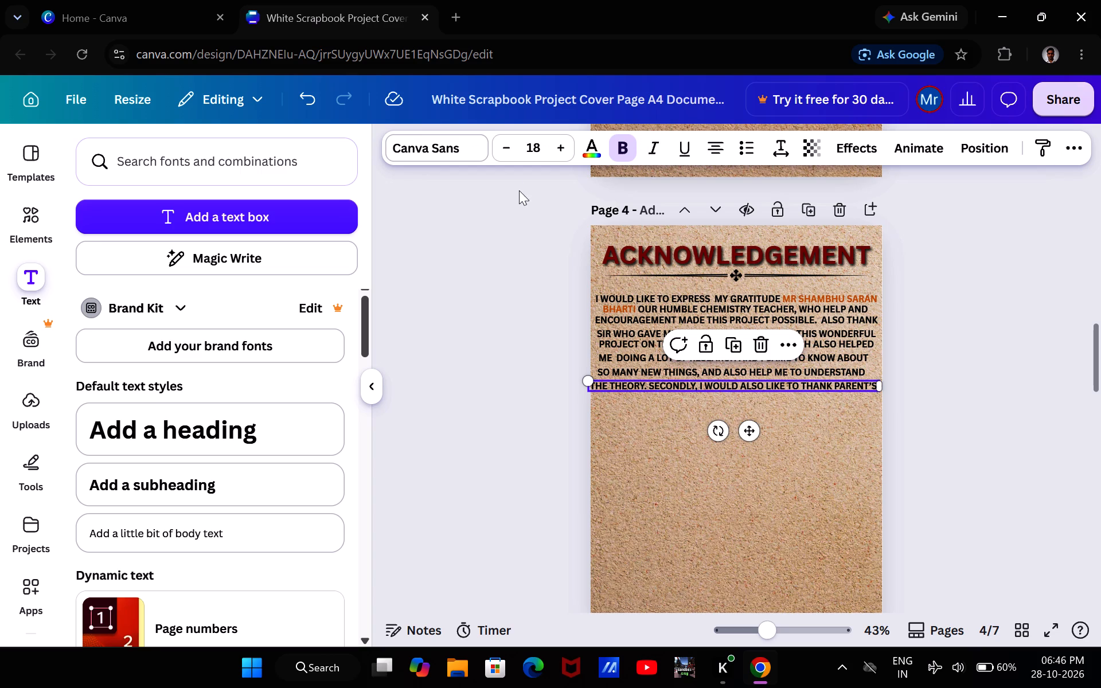
click(503, 144)
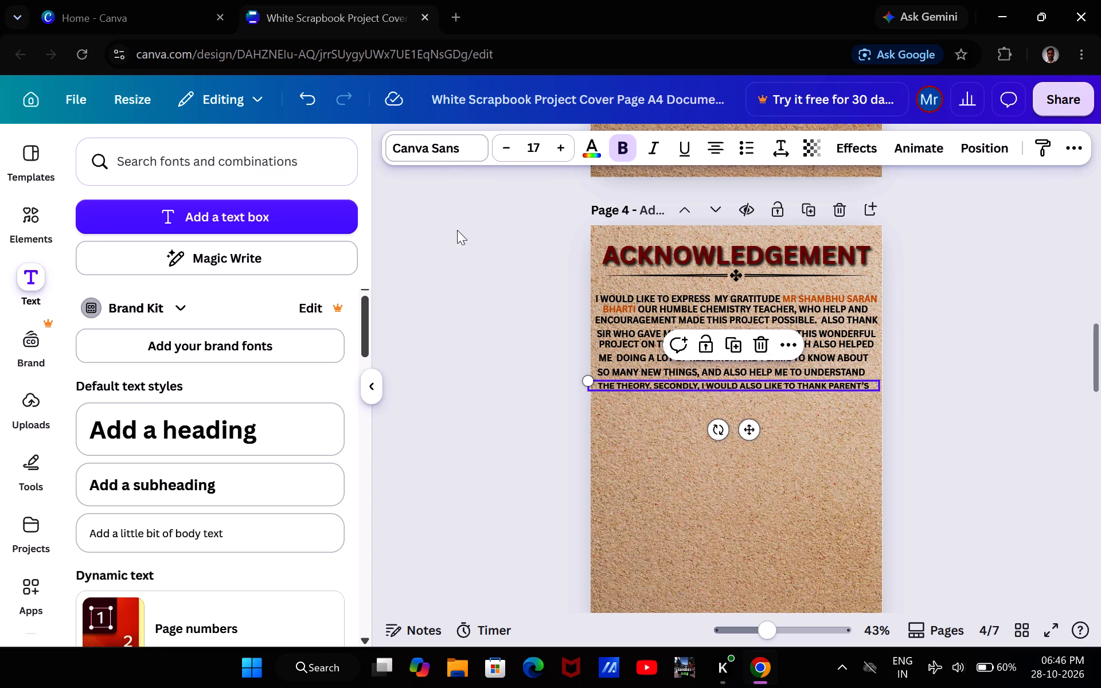
click(452, 248)
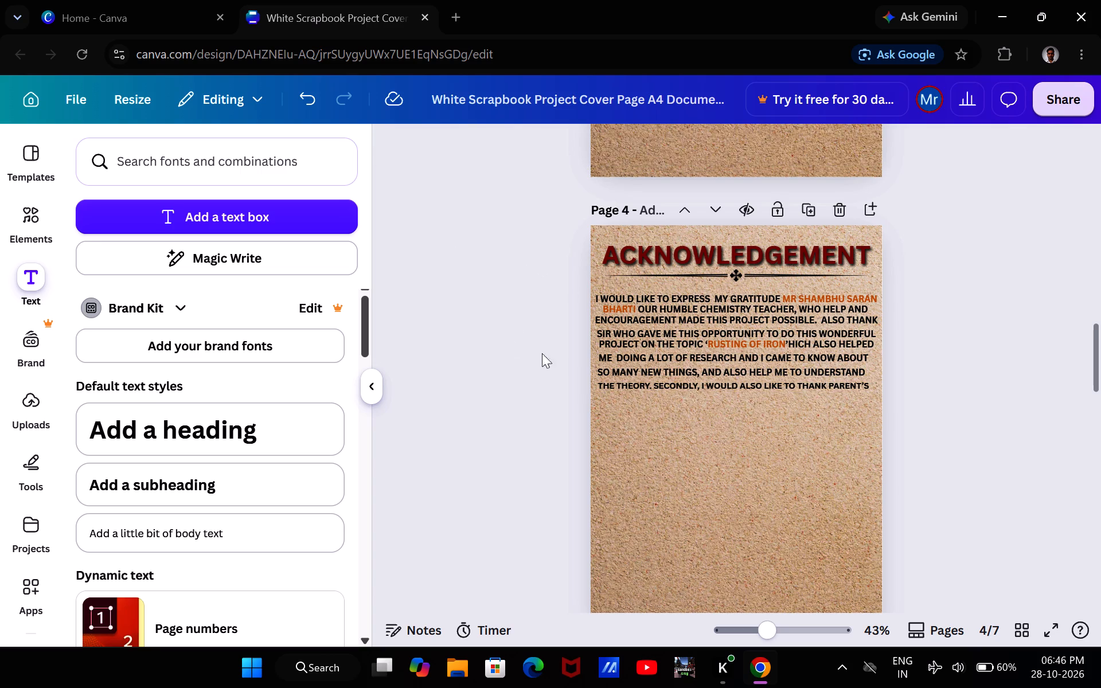
Add a subheading text box below the eighth line, replacing its placeholder with "AND FRIENDS WHO" as the ninth line.
click(282, 472)
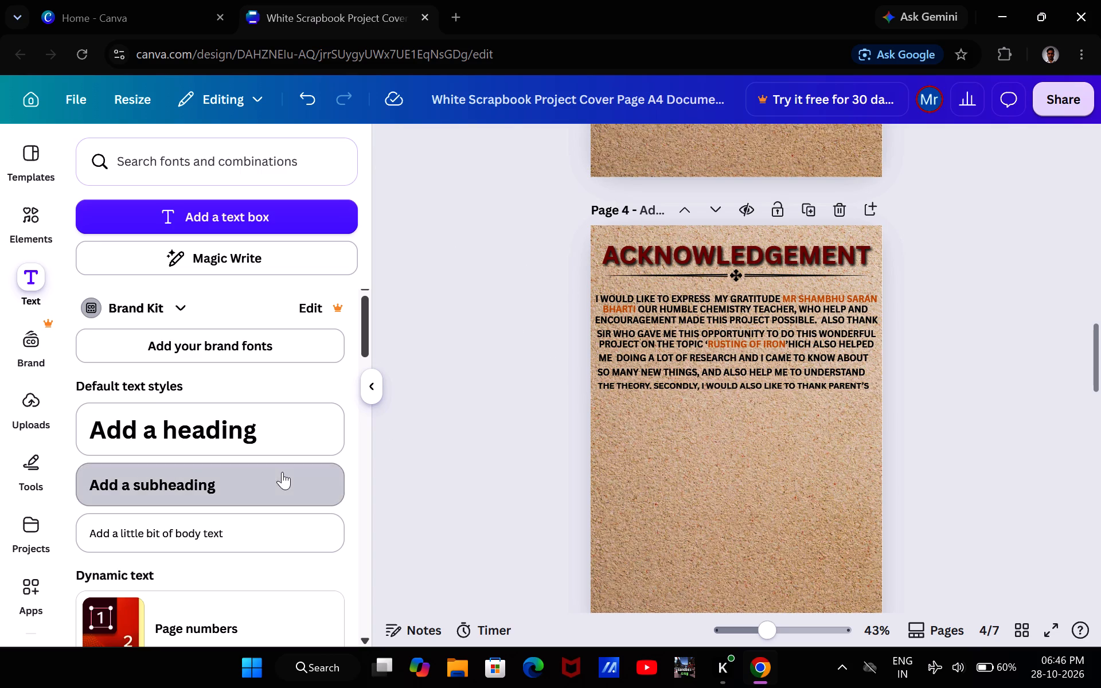
key(BackSpace)
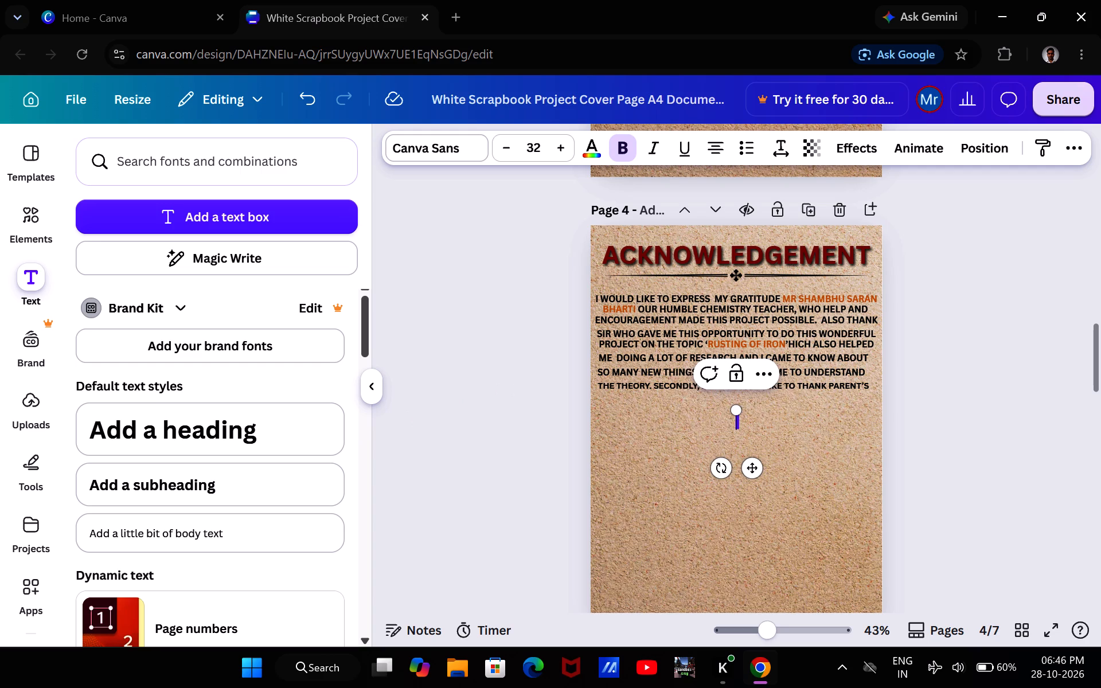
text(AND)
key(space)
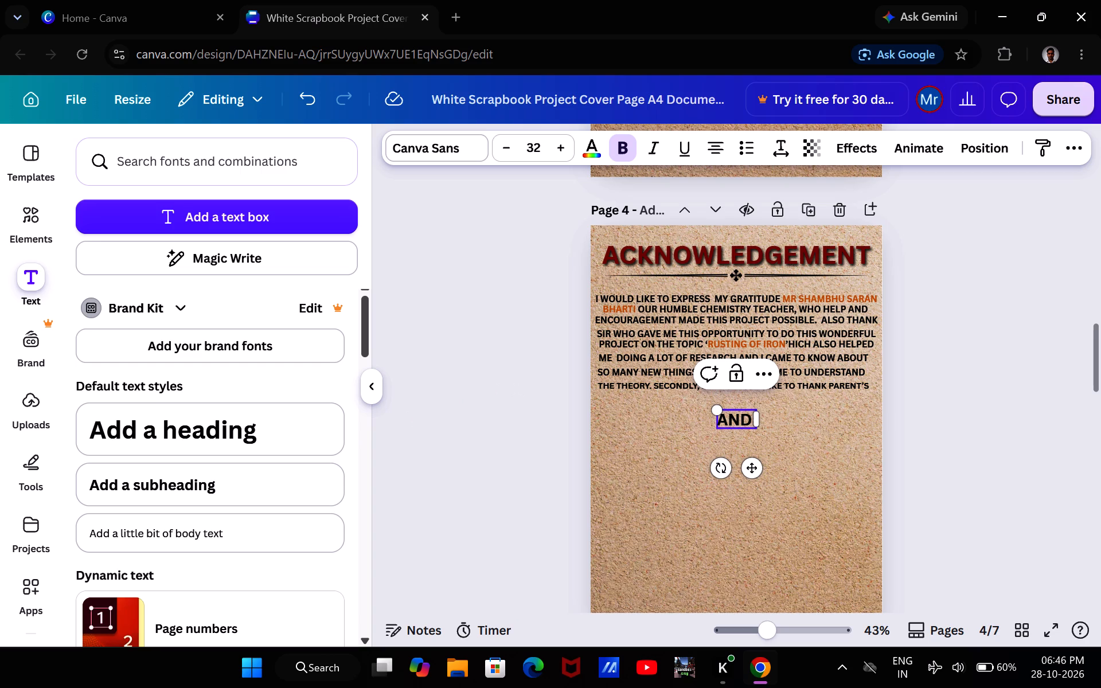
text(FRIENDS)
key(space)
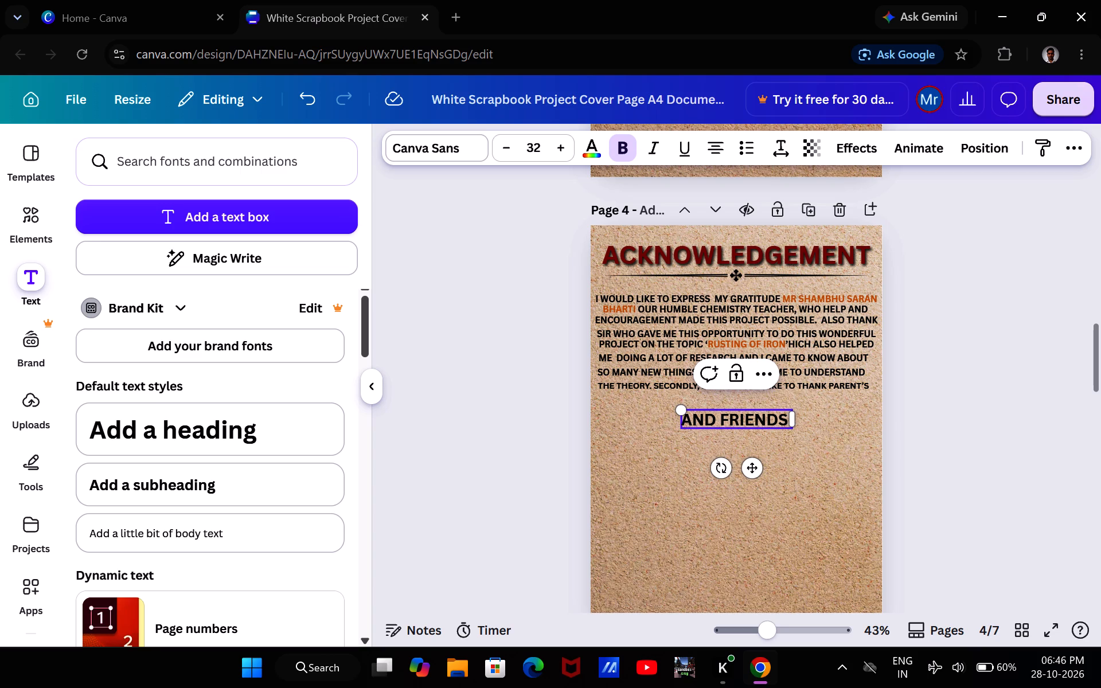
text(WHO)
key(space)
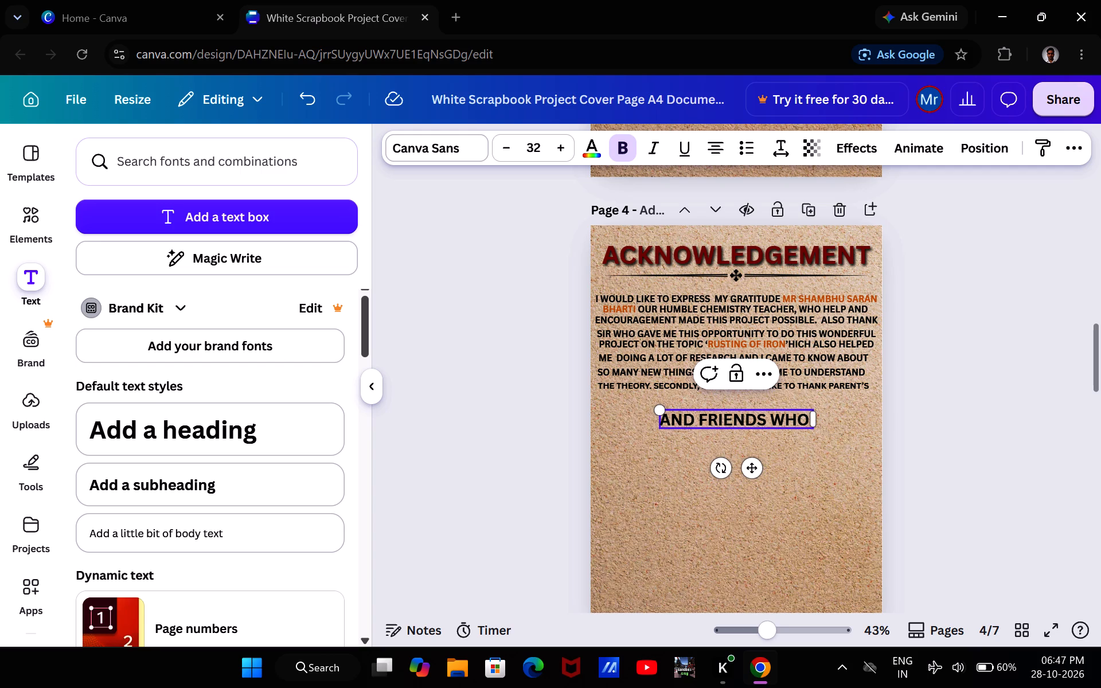
Continue the ninth line with "HELPED ME LOT" after "WHO".
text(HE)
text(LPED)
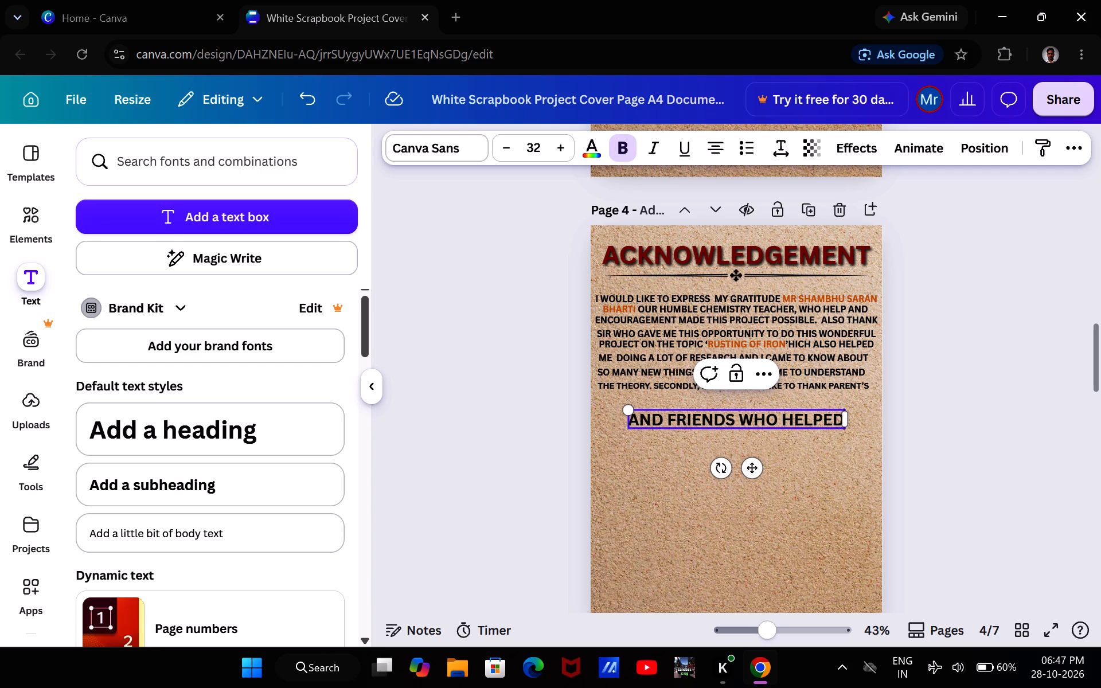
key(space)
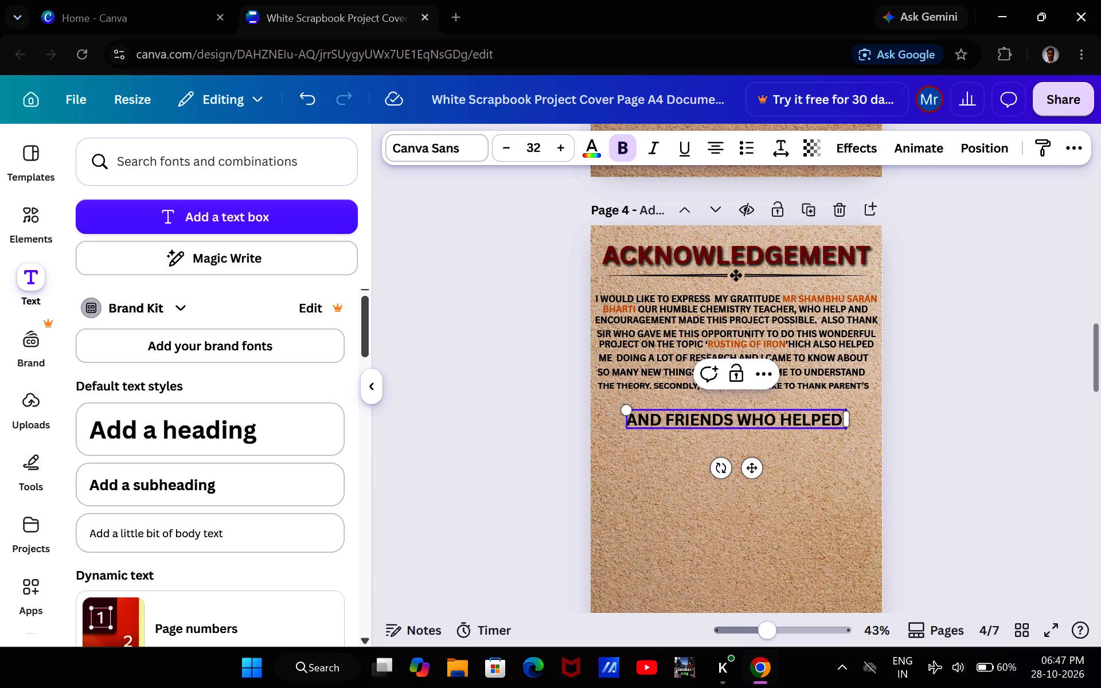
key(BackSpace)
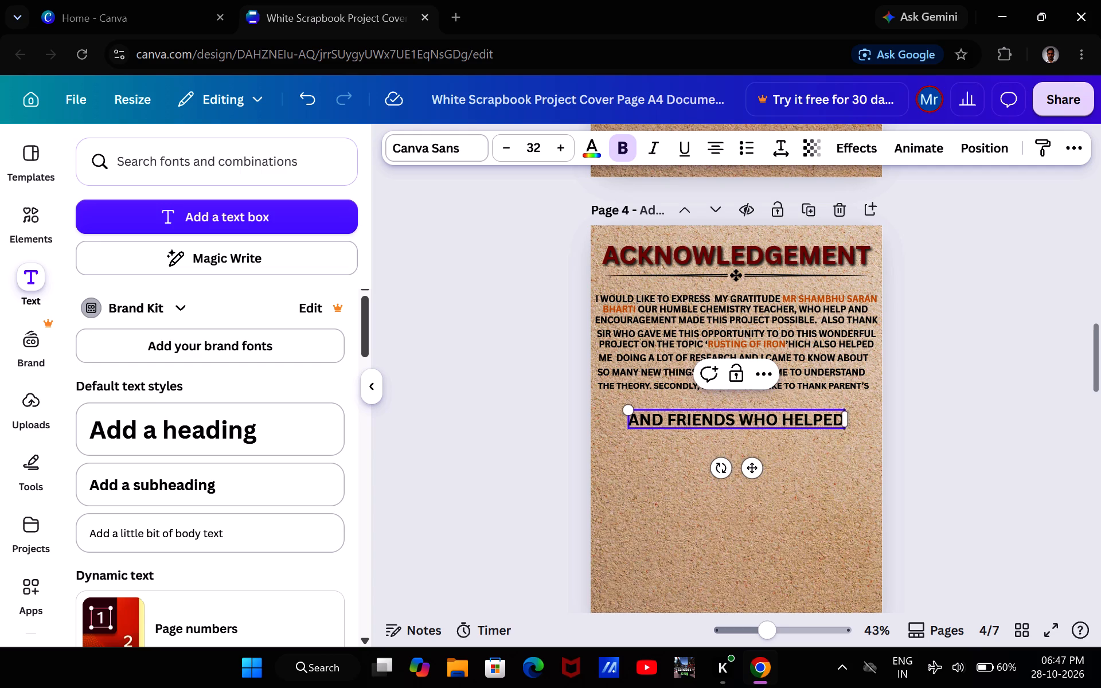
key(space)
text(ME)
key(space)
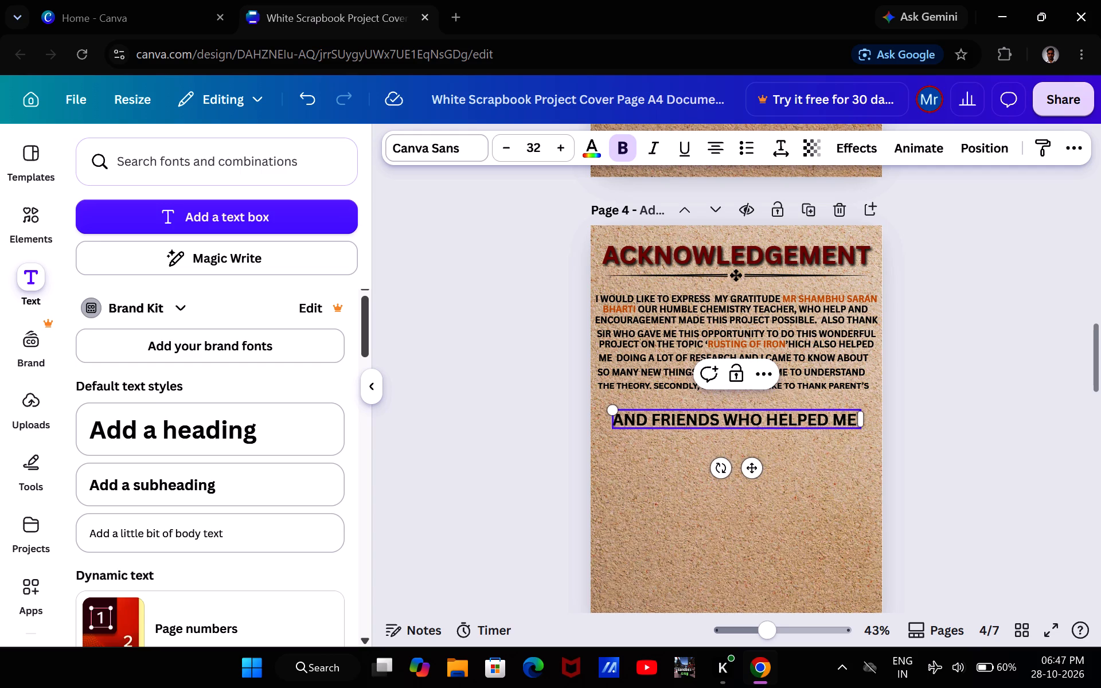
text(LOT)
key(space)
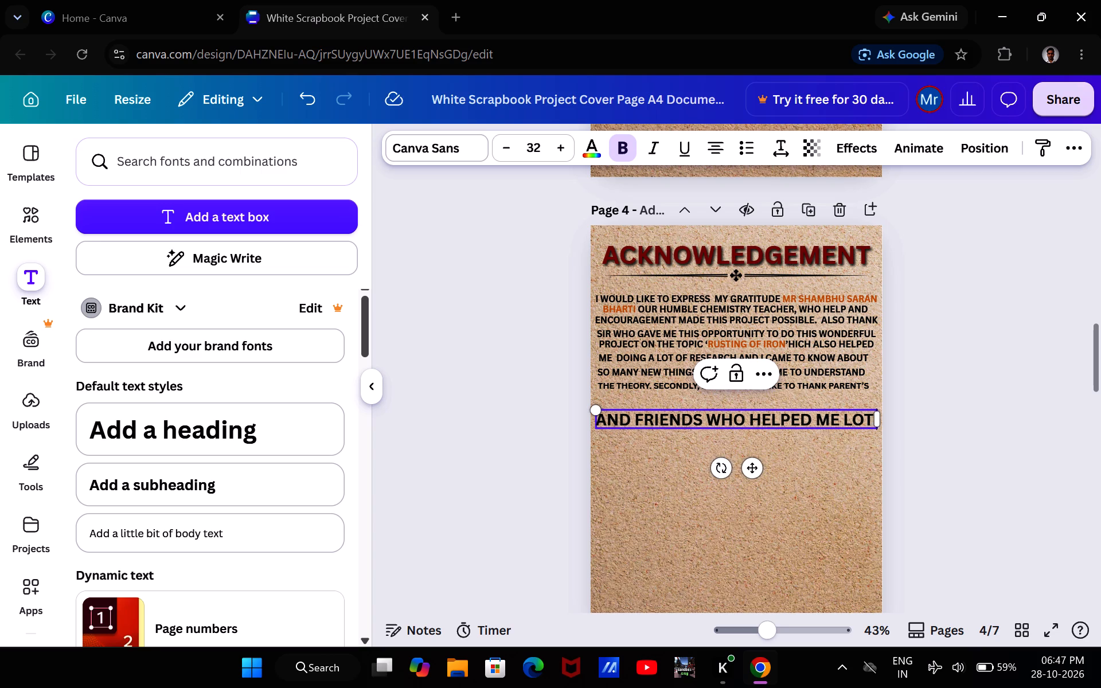
Set the ninth line's font size to 18.
click(524, 144)
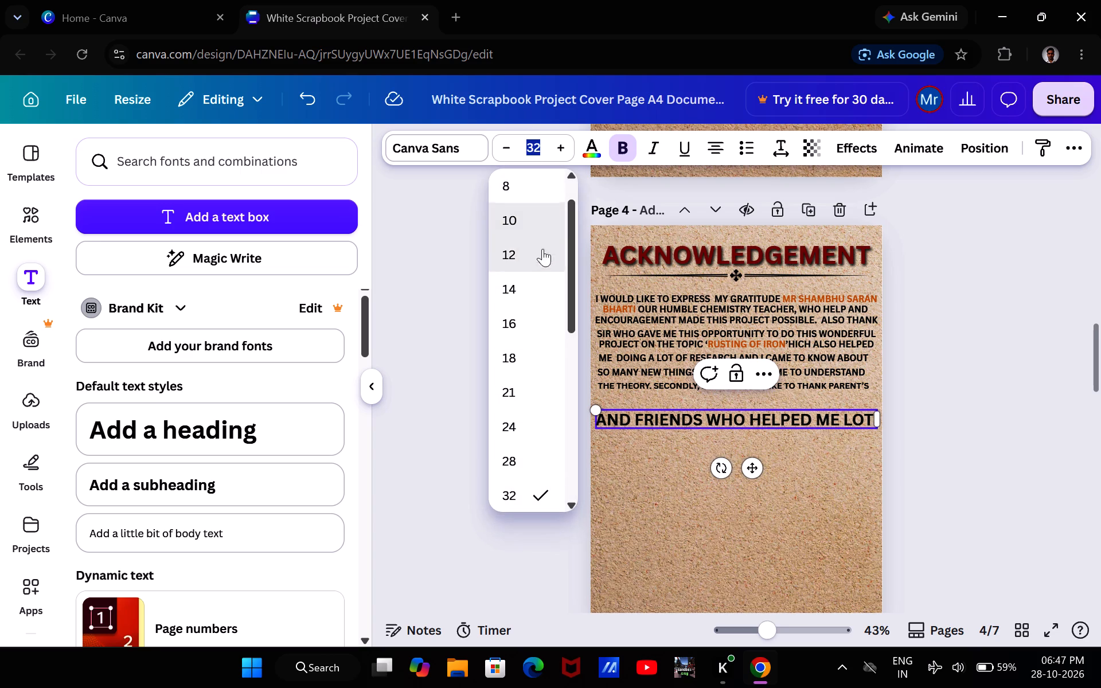
click(533, 363)
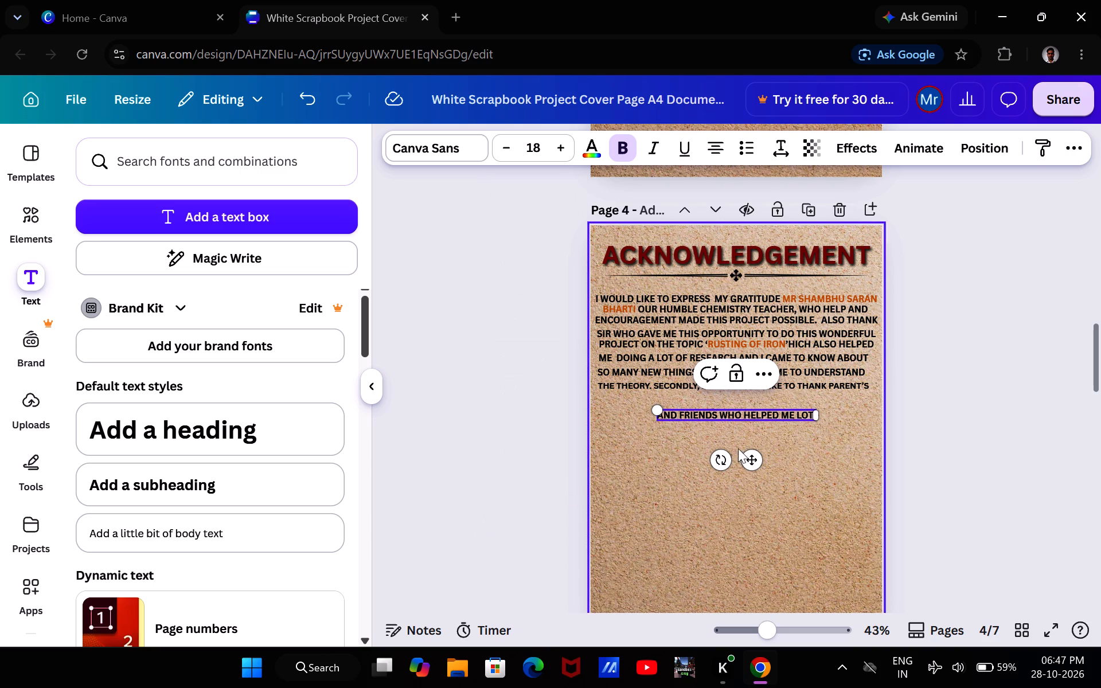
Move the ninth line's text box directly below the eighth line, with both lines starting at the same left edge.
drag(755, 451, 702, 437)
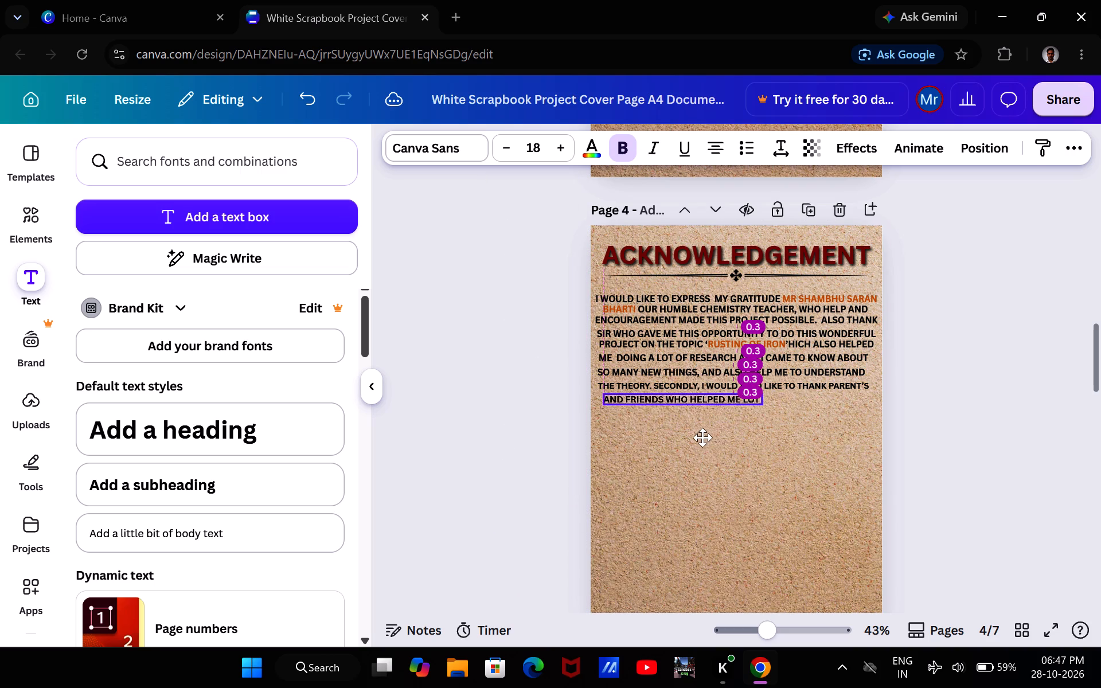
drag(702, 437, 697, 438)
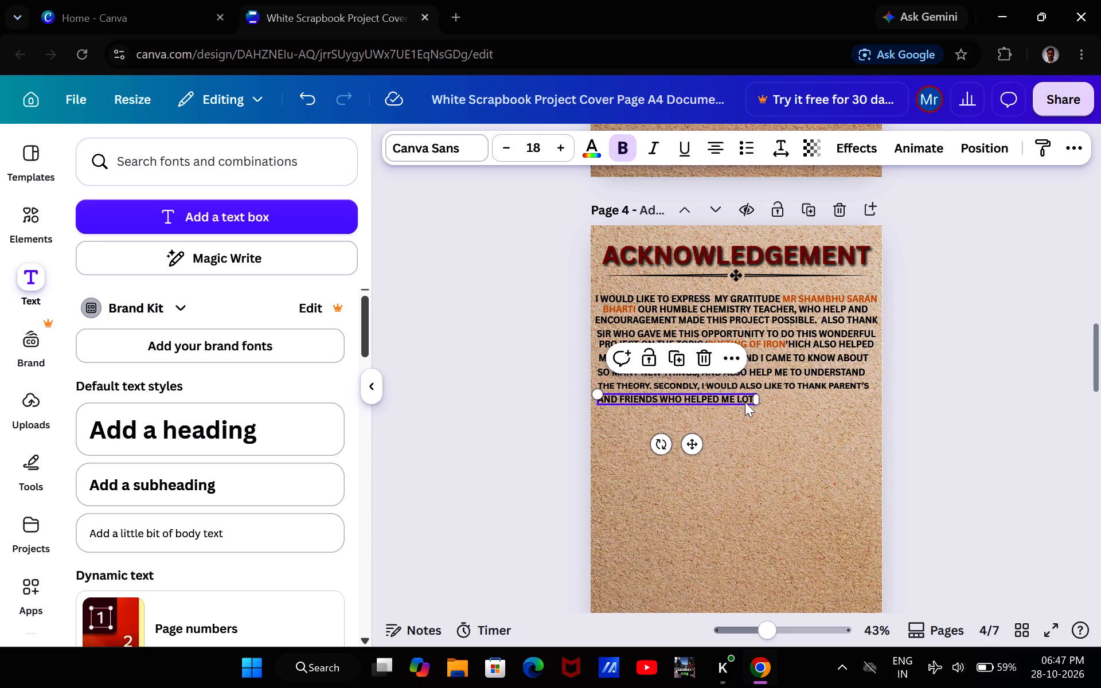
Continue the ninth line with "IN" after "LOT".
click(743, 402)
key(Right)
key(Right)
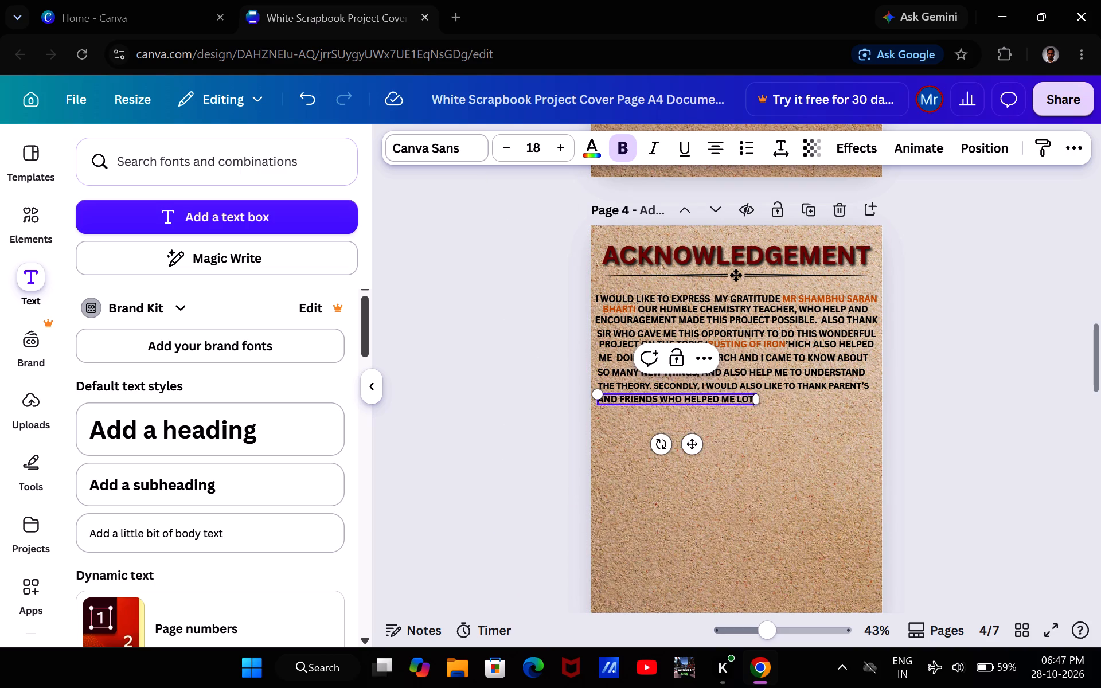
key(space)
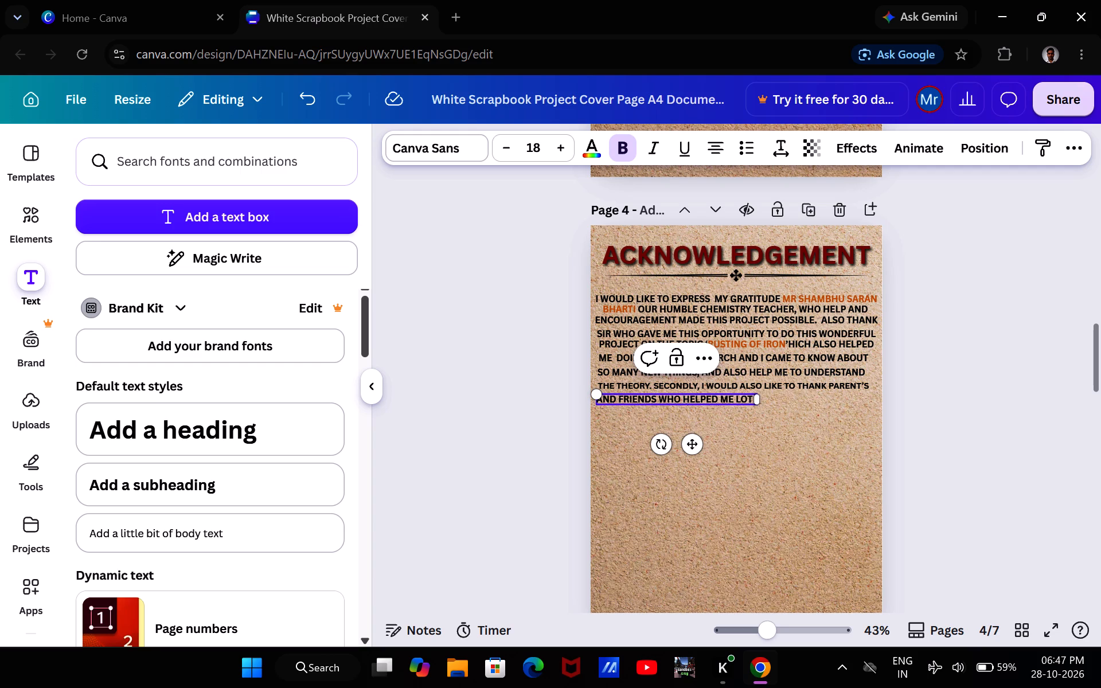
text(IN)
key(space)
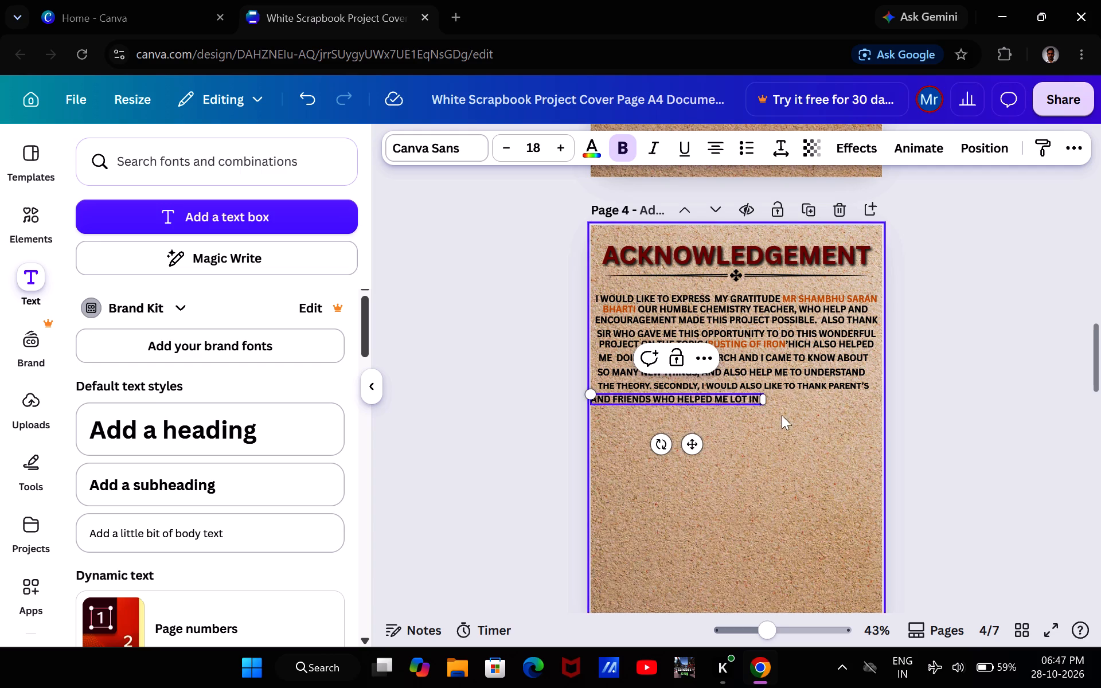
Shift the ninth line's text box towards the middle of the page and continue its text with "FINALIZING THIS PROJECT".
drag(697, 444, 740, 445)
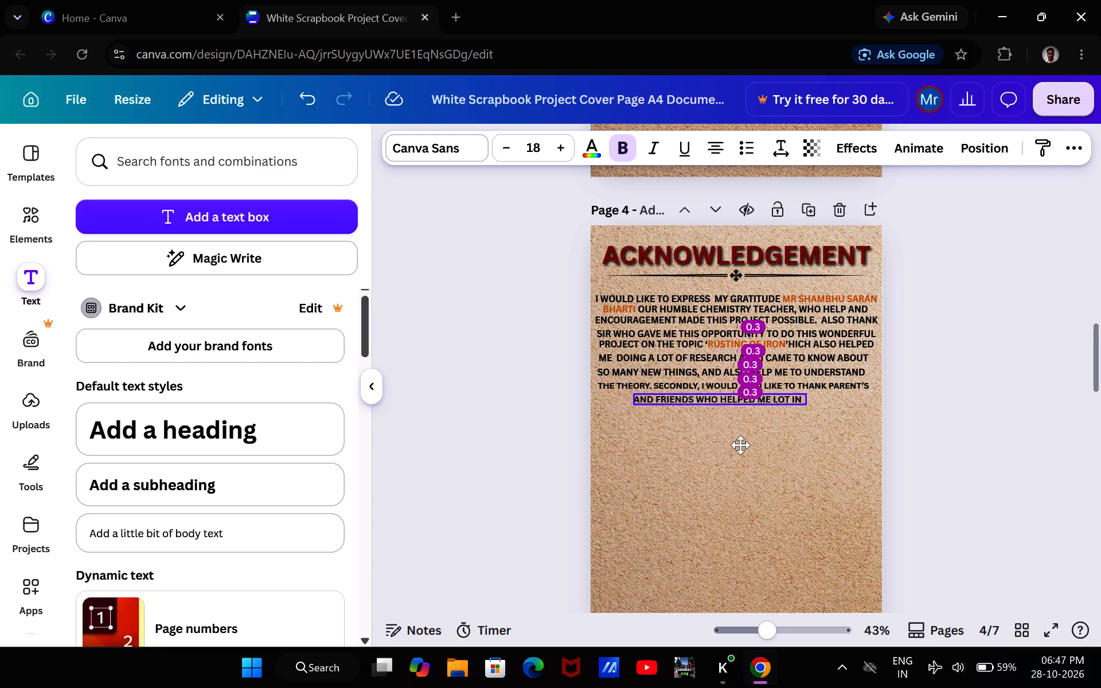
drag(740, 445, 750, 443)
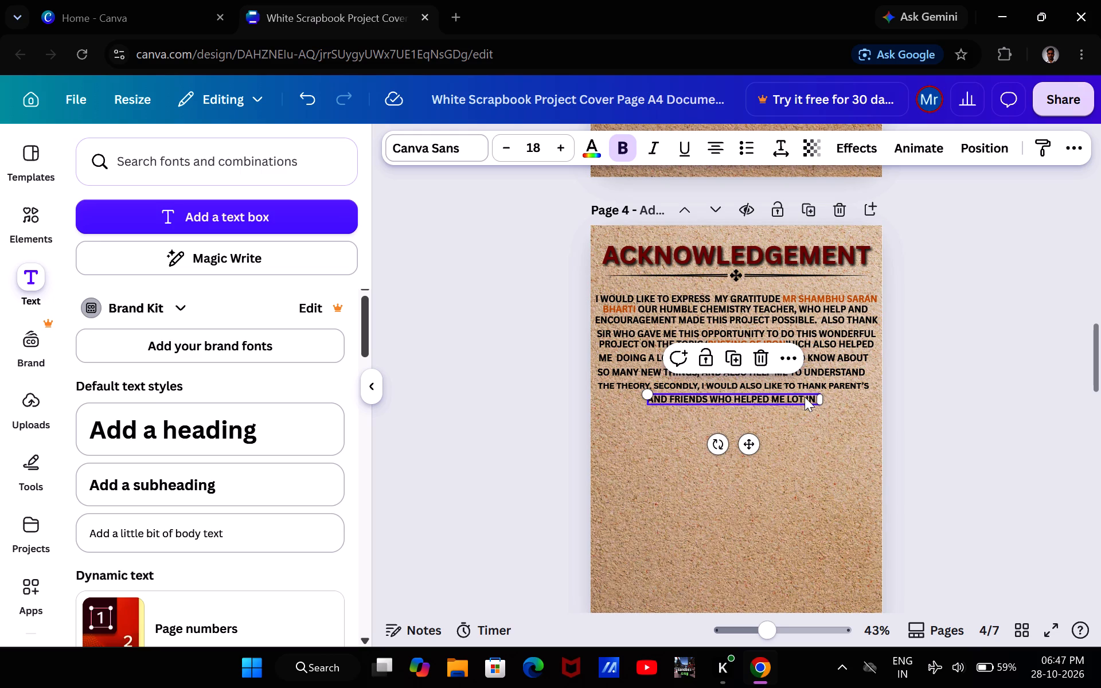
click(805, 396)
key(Right)
key(Right)
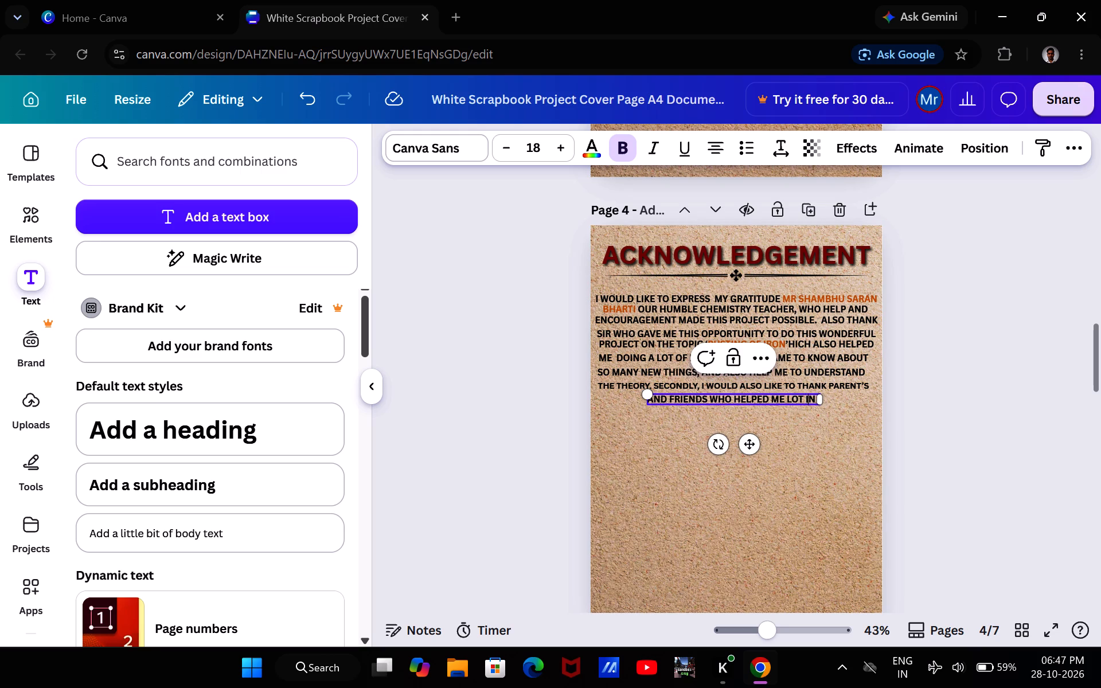
key(Right)
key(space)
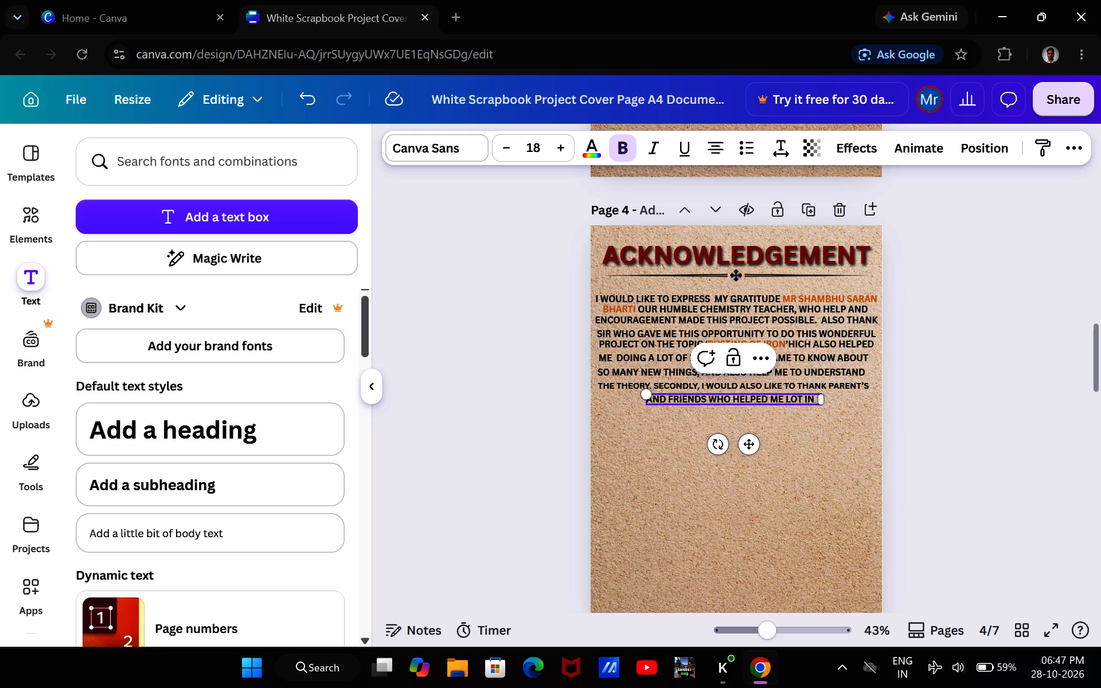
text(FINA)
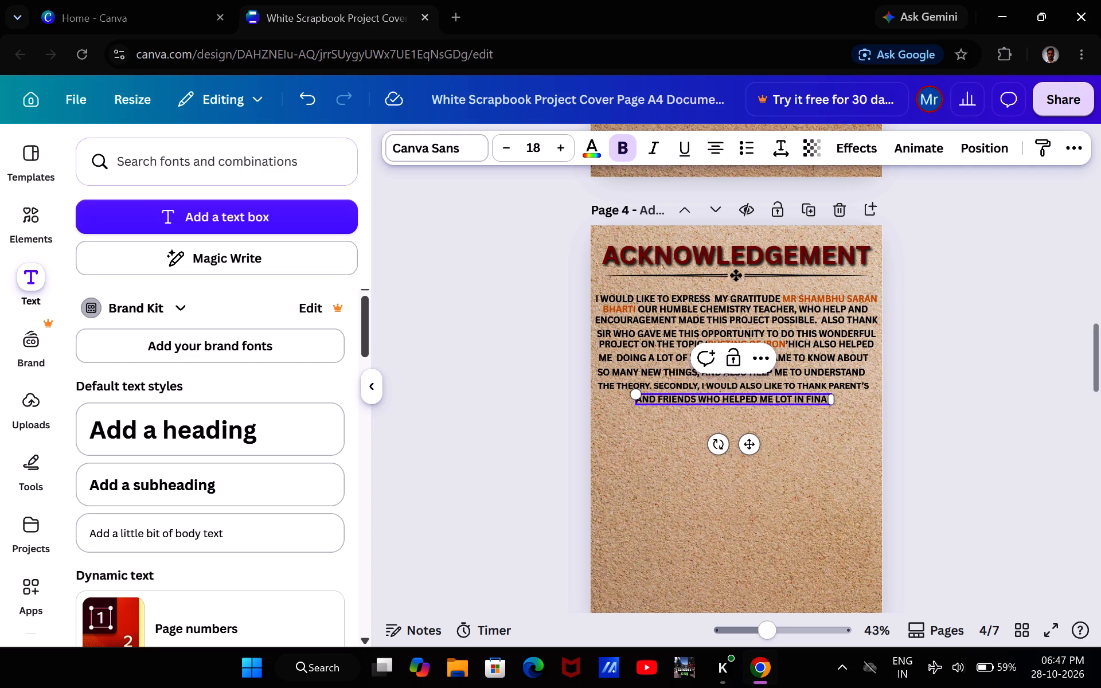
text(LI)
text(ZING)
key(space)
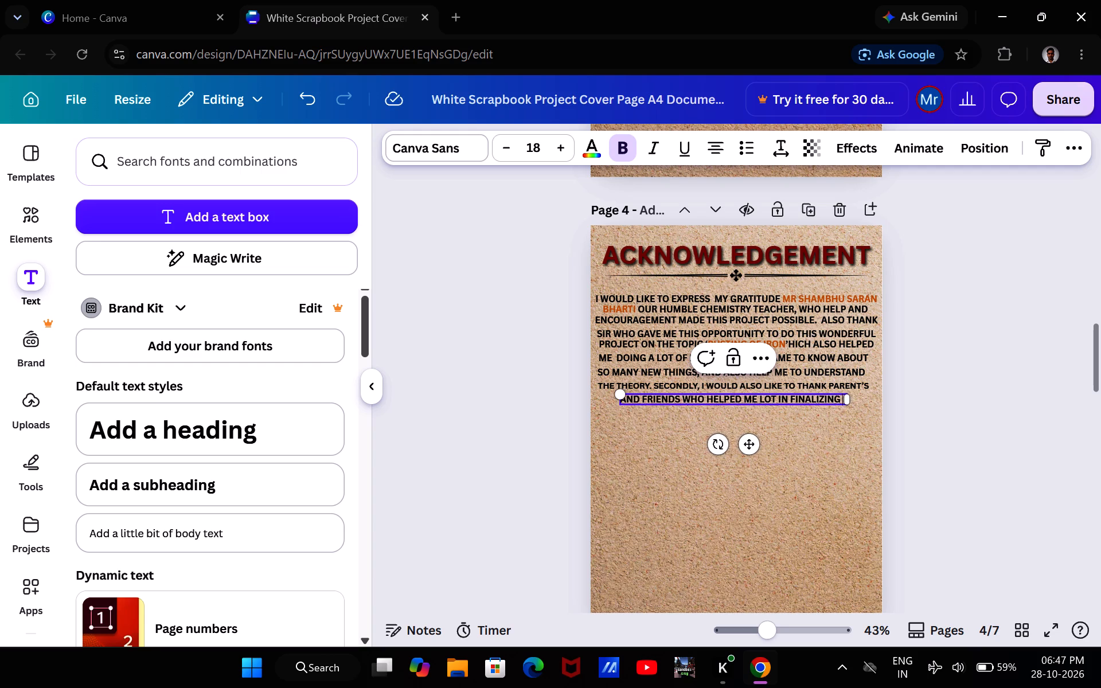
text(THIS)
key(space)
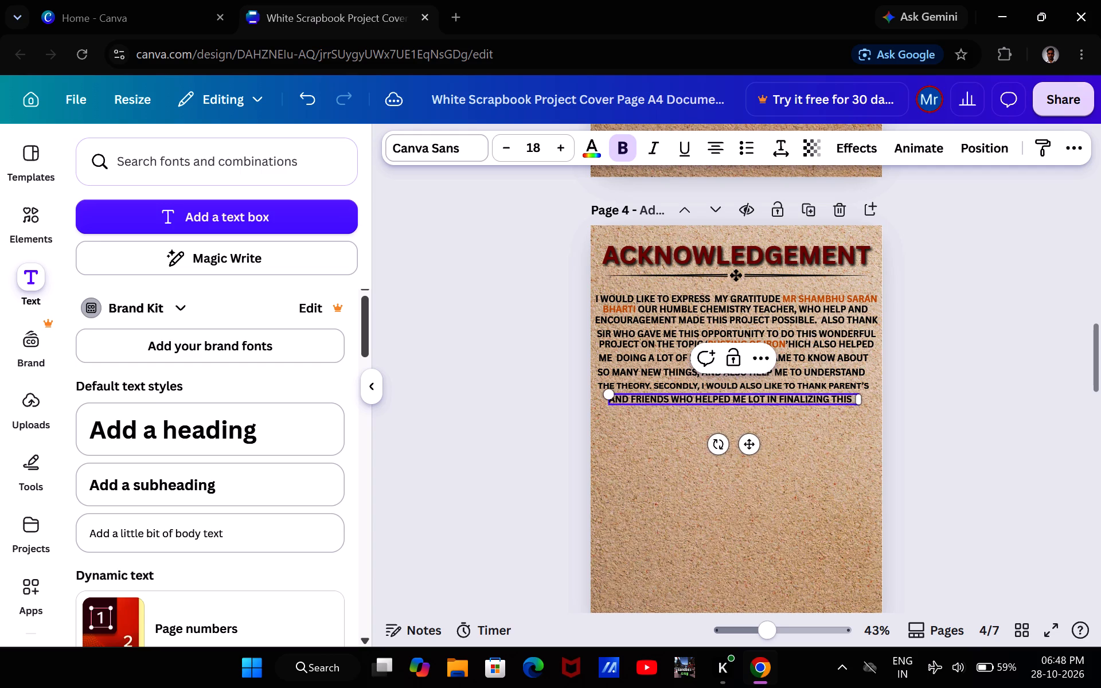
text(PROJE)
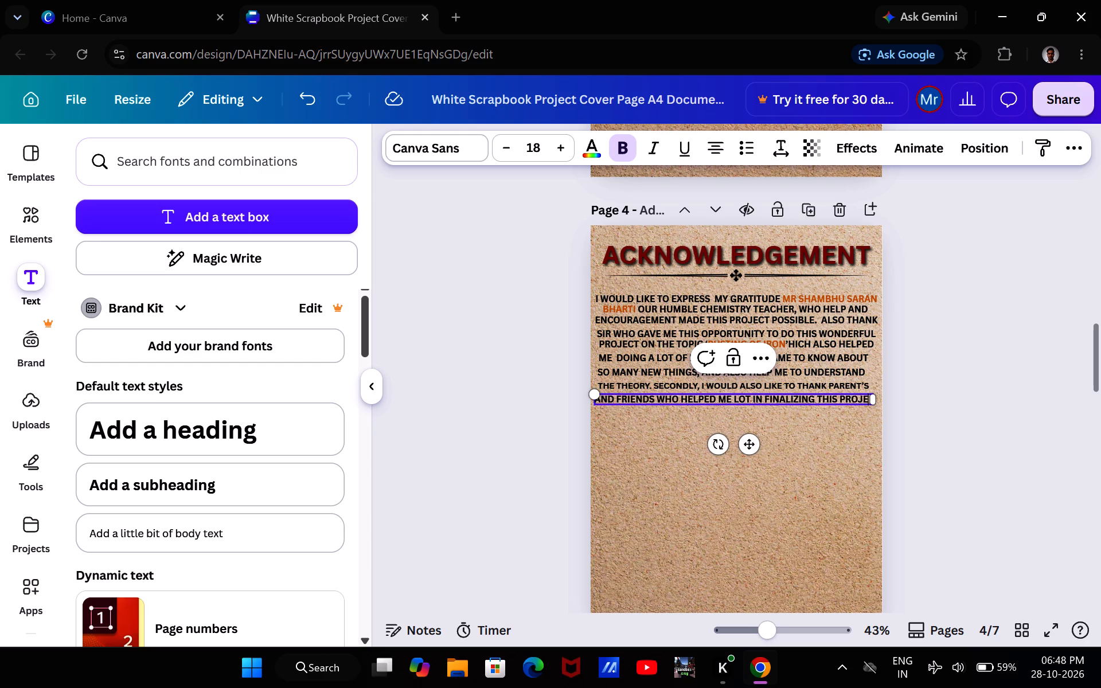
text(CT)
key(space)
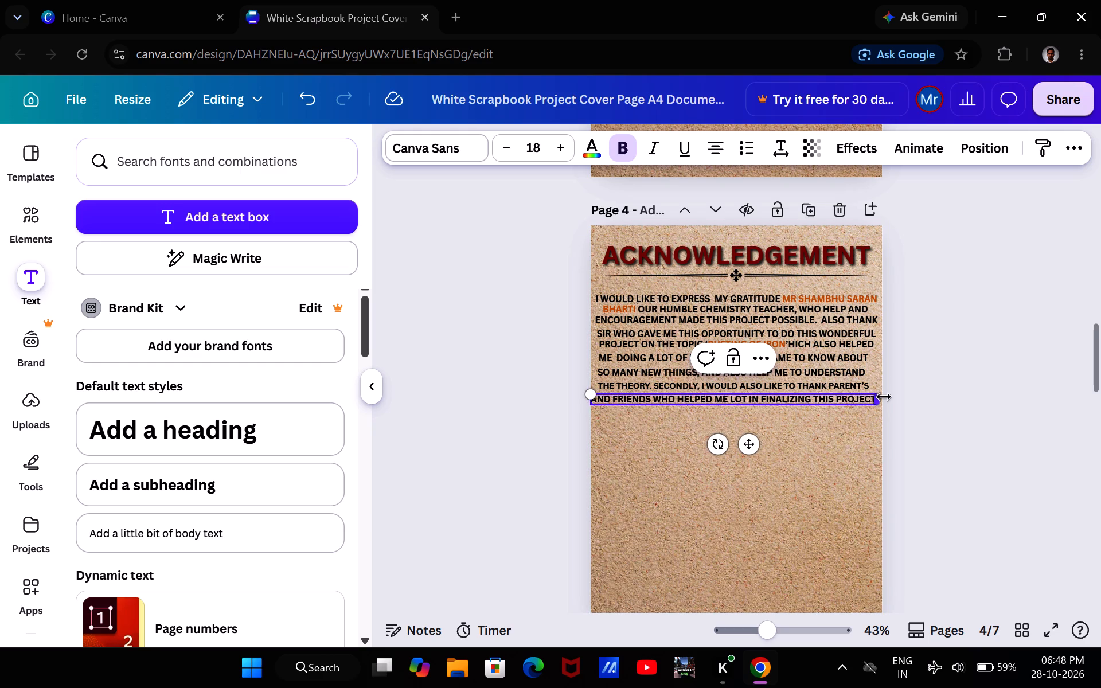
Widen the ninth line's text box slightly past the page's right edge, to a width of about 21.5, centring the line on the page.
drag(881, 398, 890, 397)
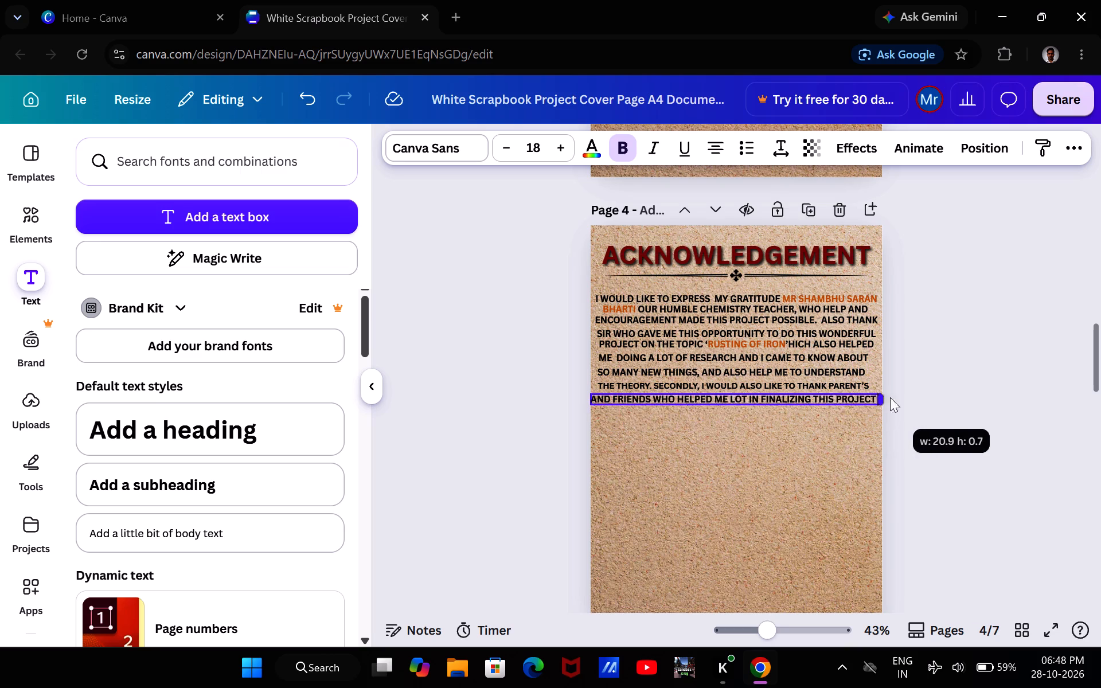
drag(890, 397, 911, 394)
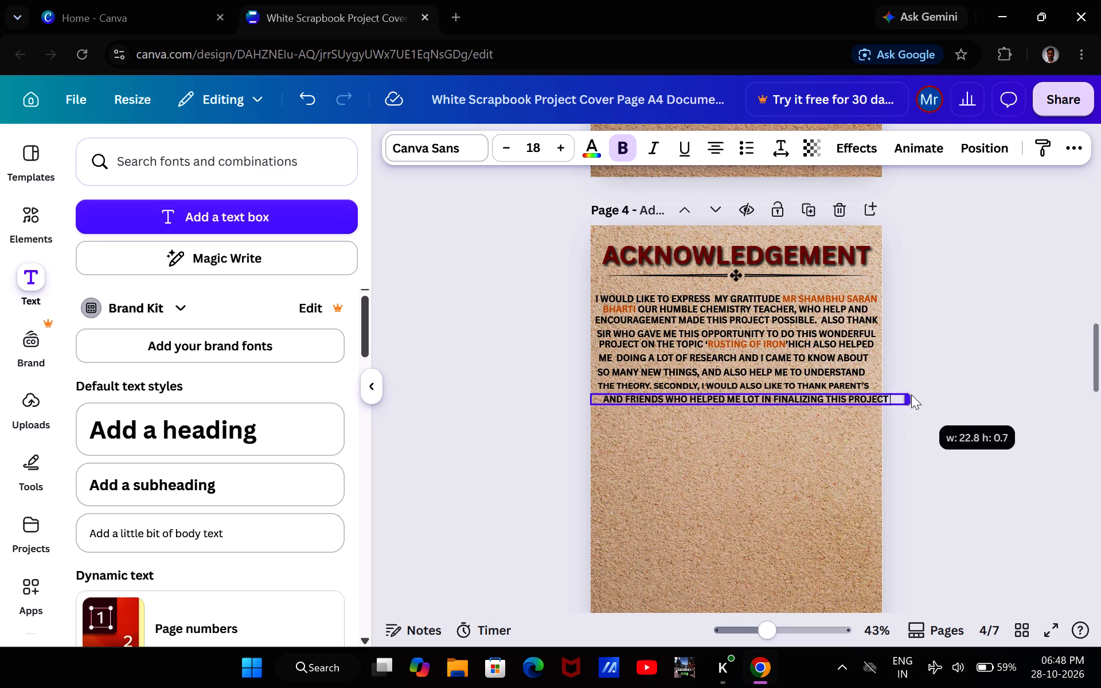
drag(911, 394, 889, 394)
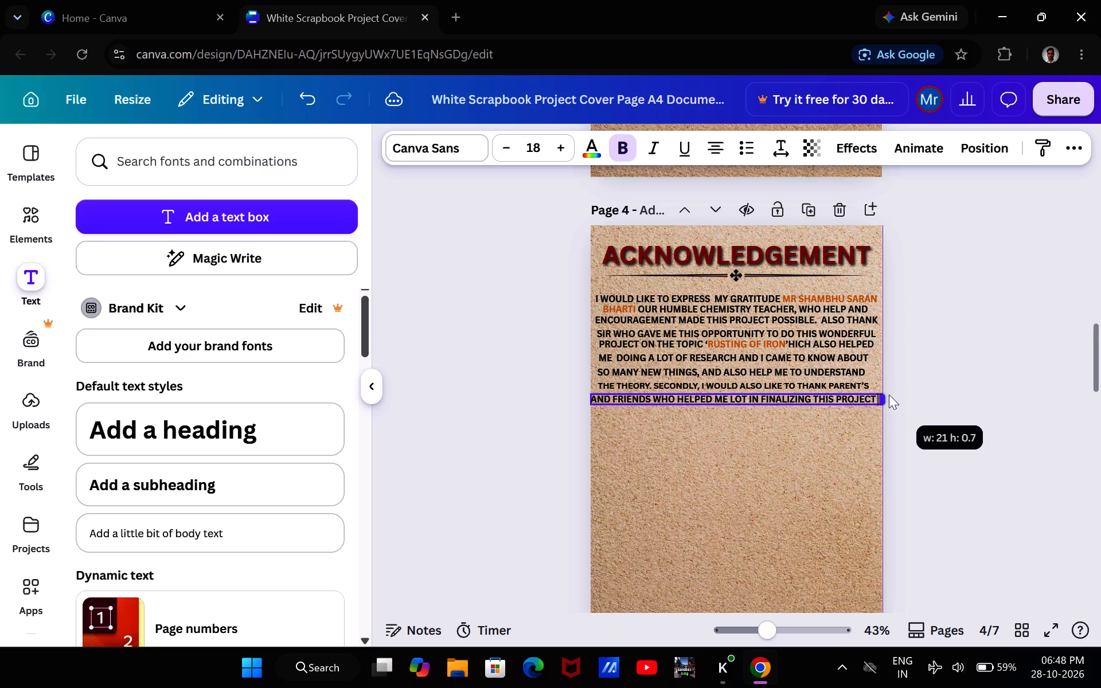
drag(889, 394, 893, 395)
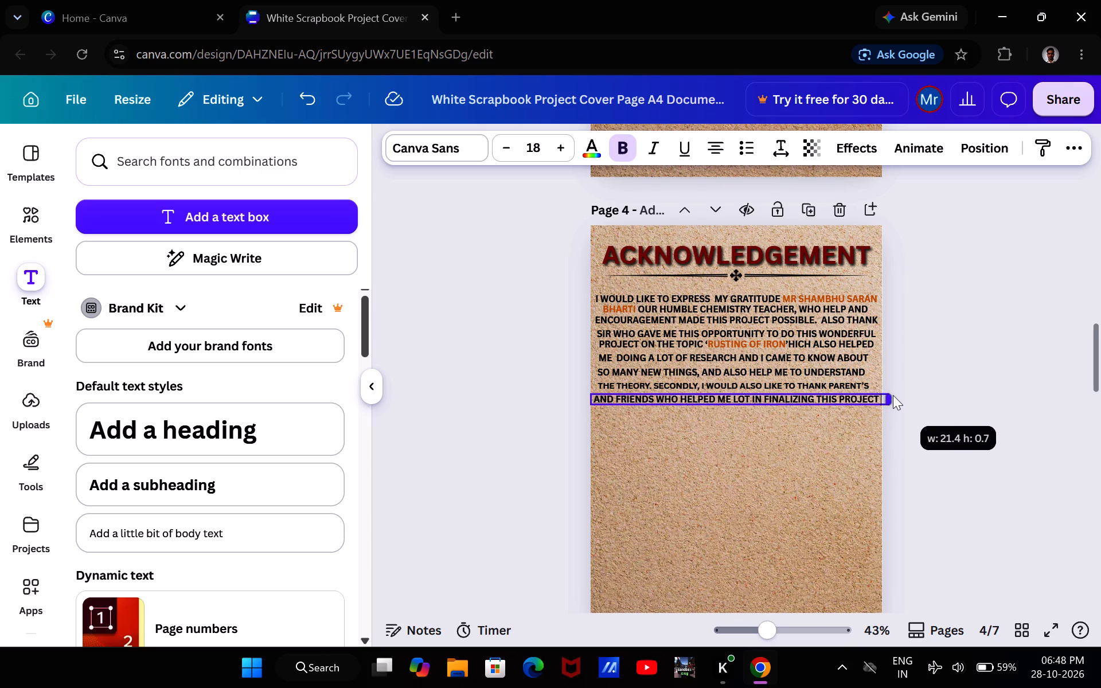
drag(893, 395, 891, 394)
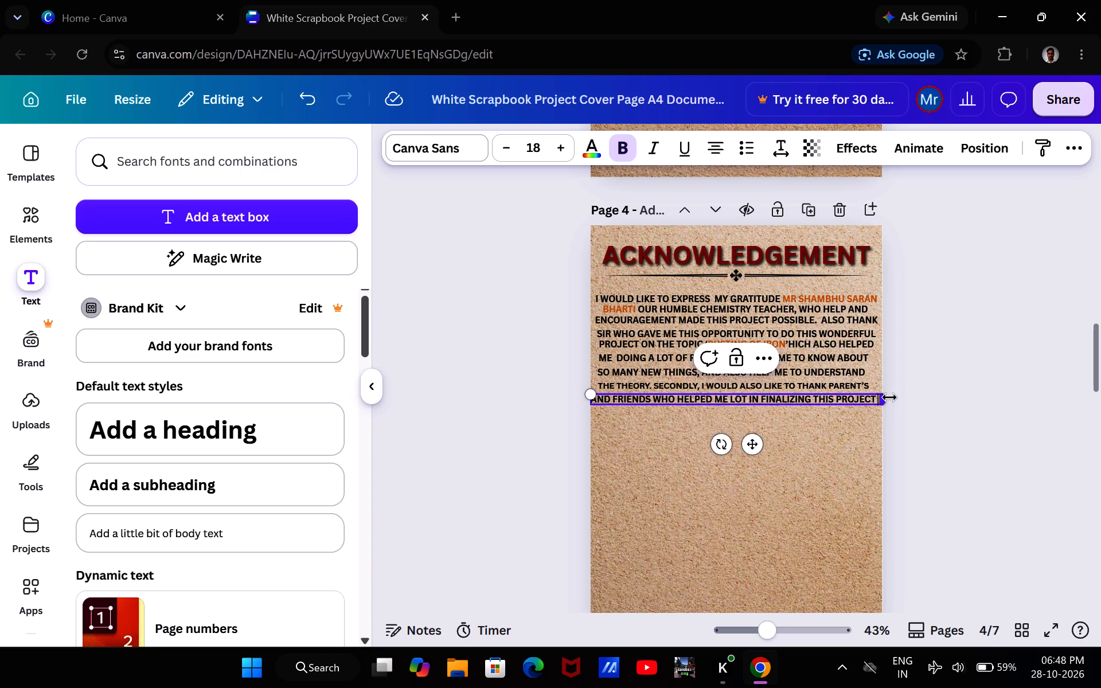
drag(889, 397, 901, 397)
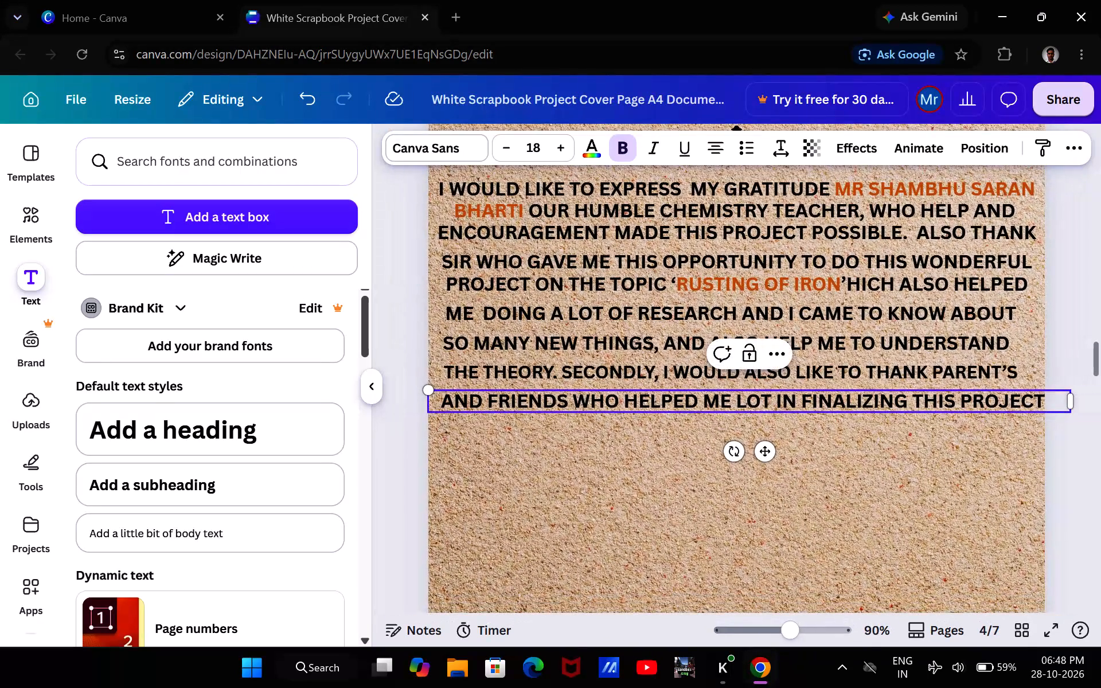
drag(1073, 402, 1061, 402)
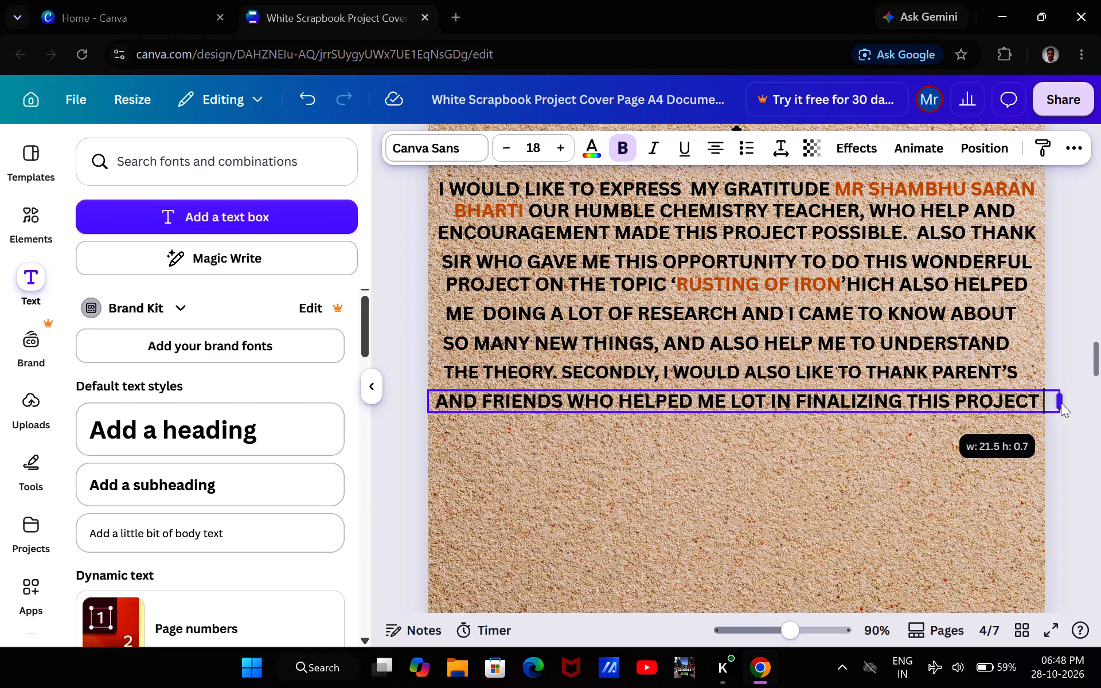
drag(1061, 402, 1060, 402)
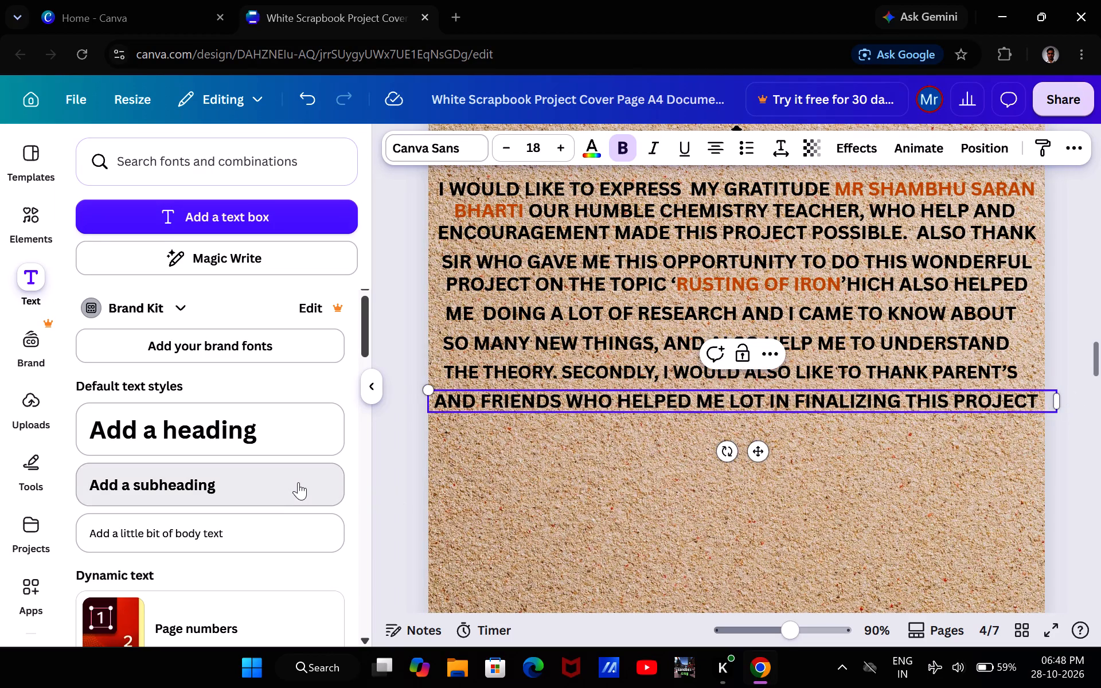
Add a subheading text box with font size 18 and place it just below the start of the ninth line.
click(297, 480)
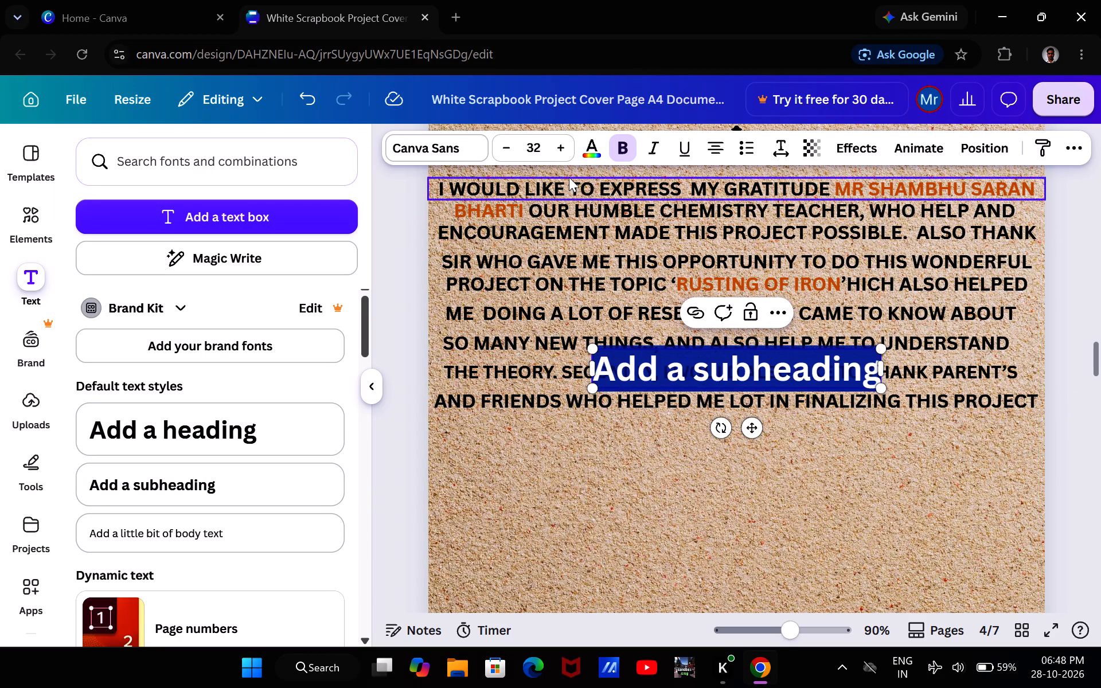
click(535, 144)
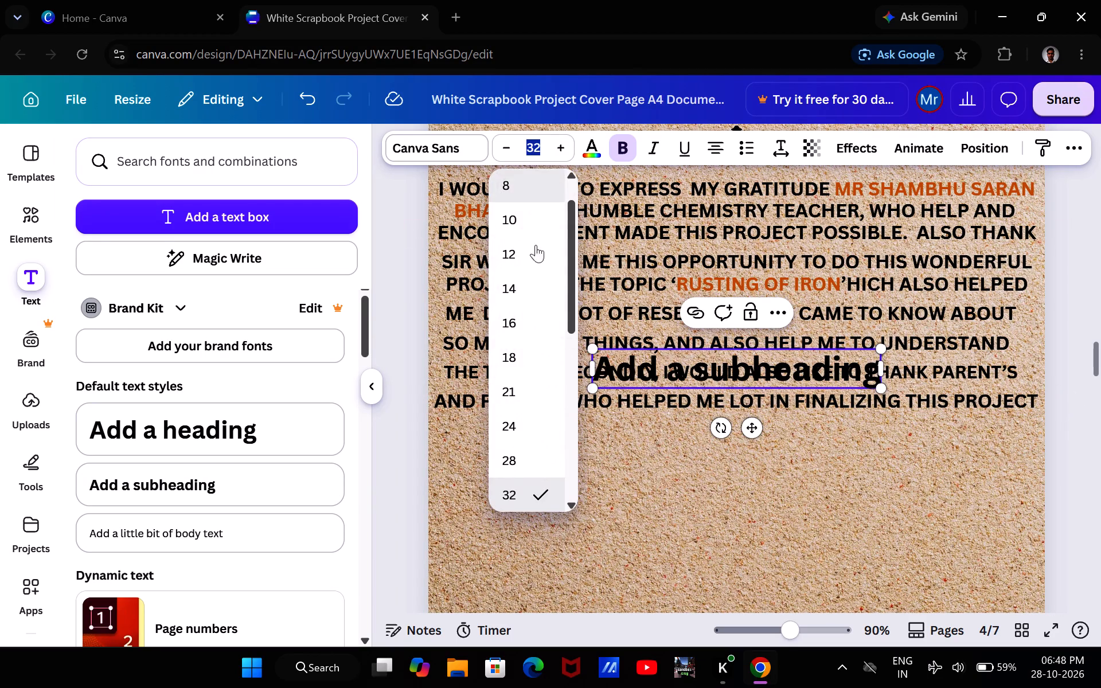
click(530, 347)
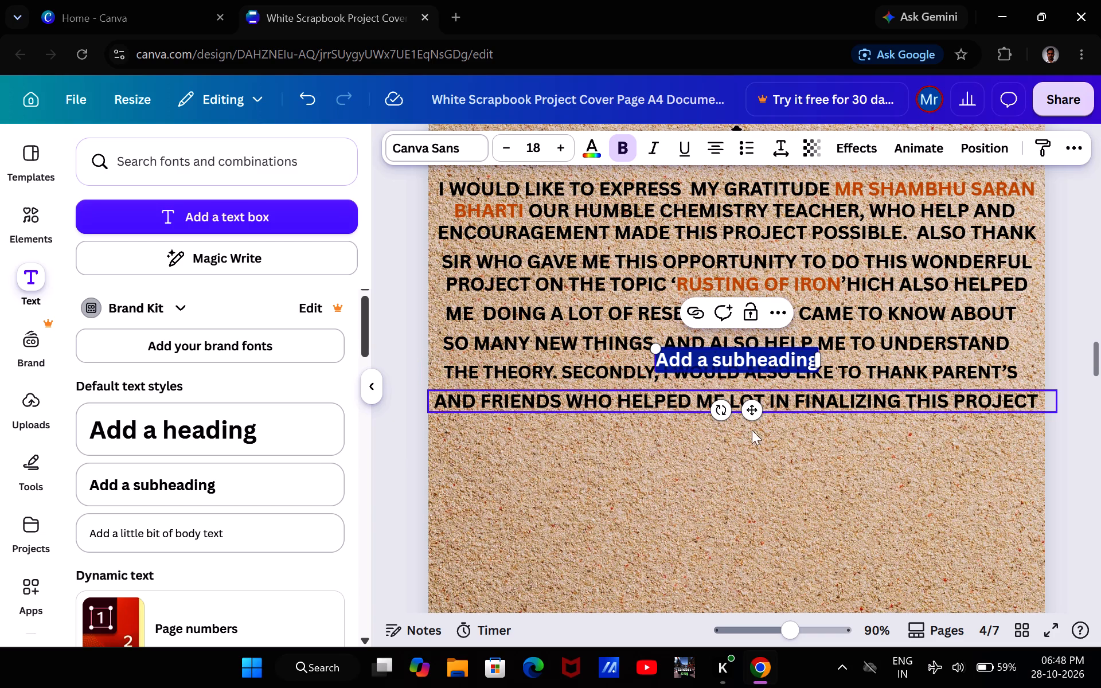
click(756, 409)
drag(756, 409, 574, 473)
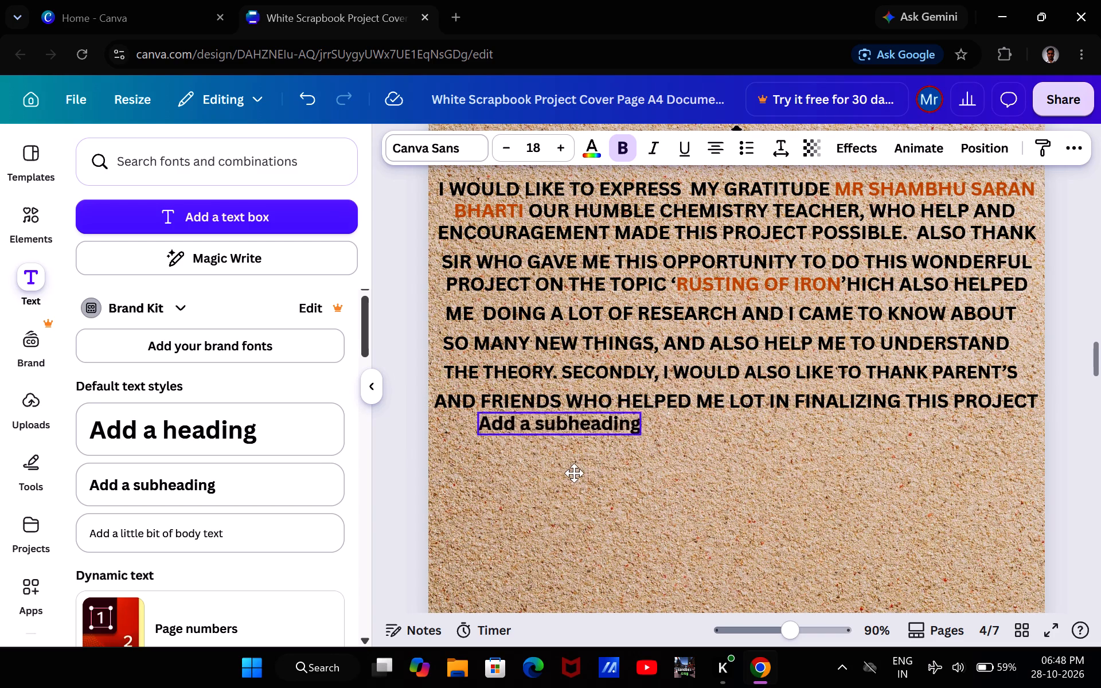
drag(574, 473, 557, 484)
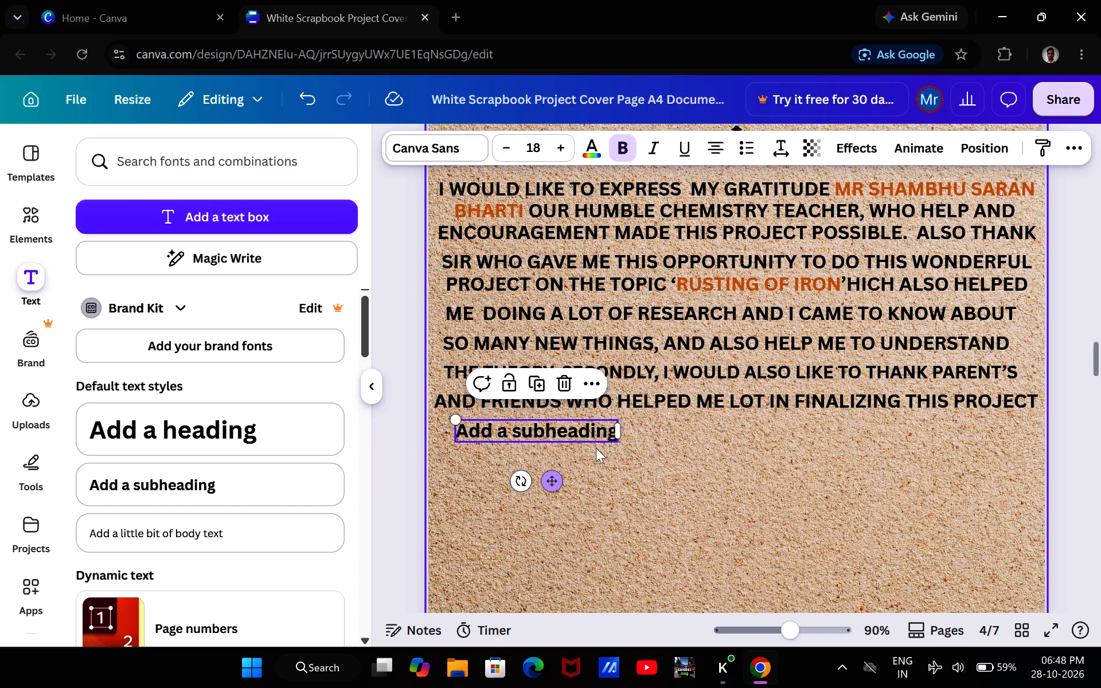
Replace the new text box's placeholder with "WITHIN THE LIMITED TIME" as the tenth line.
double_click(588, 433)
key(BackSpace)
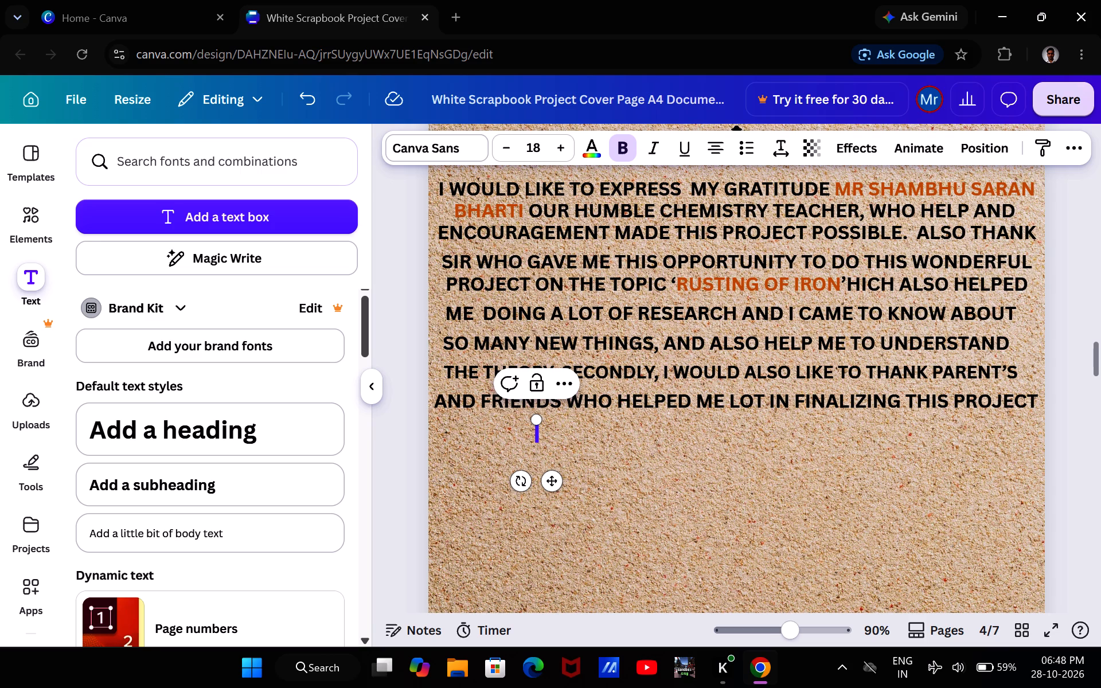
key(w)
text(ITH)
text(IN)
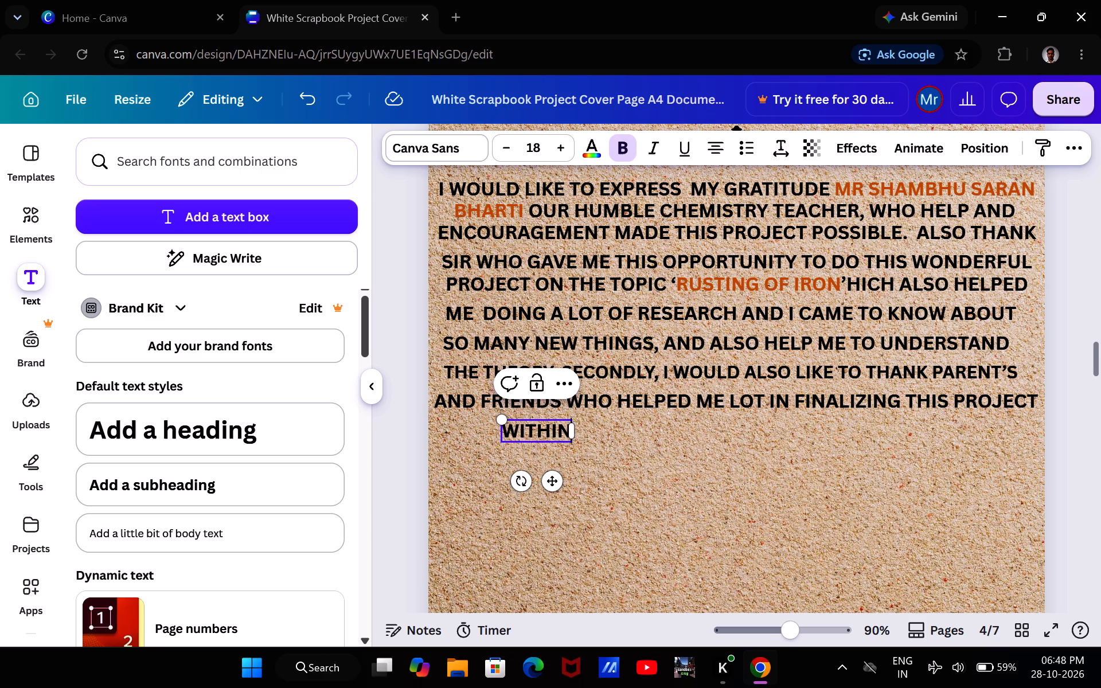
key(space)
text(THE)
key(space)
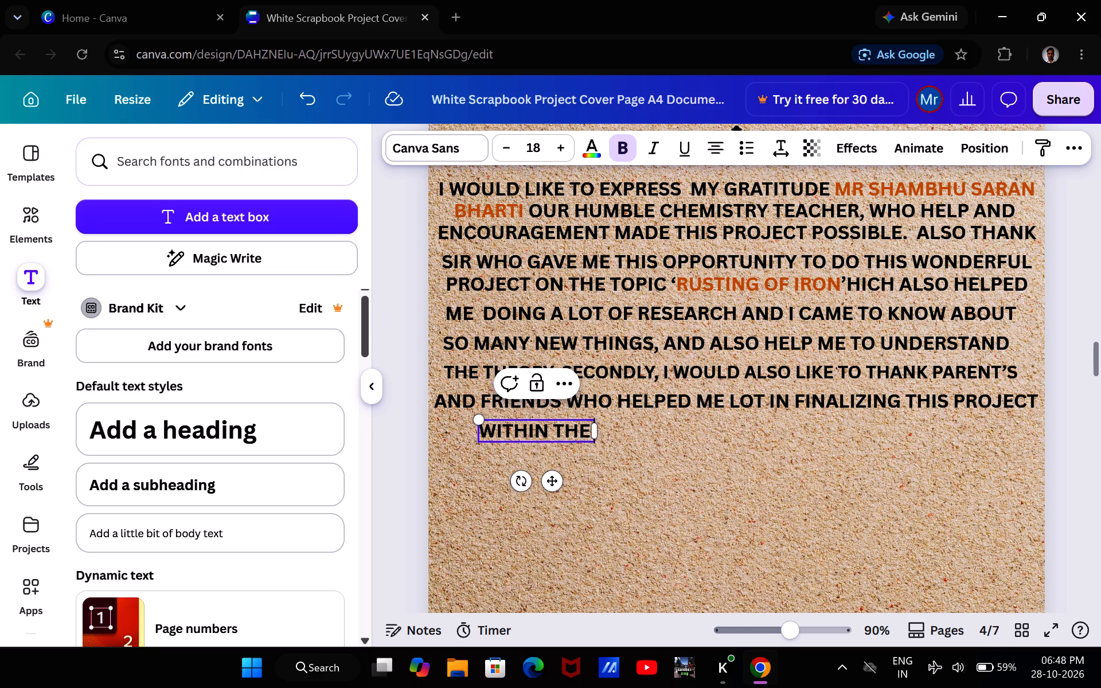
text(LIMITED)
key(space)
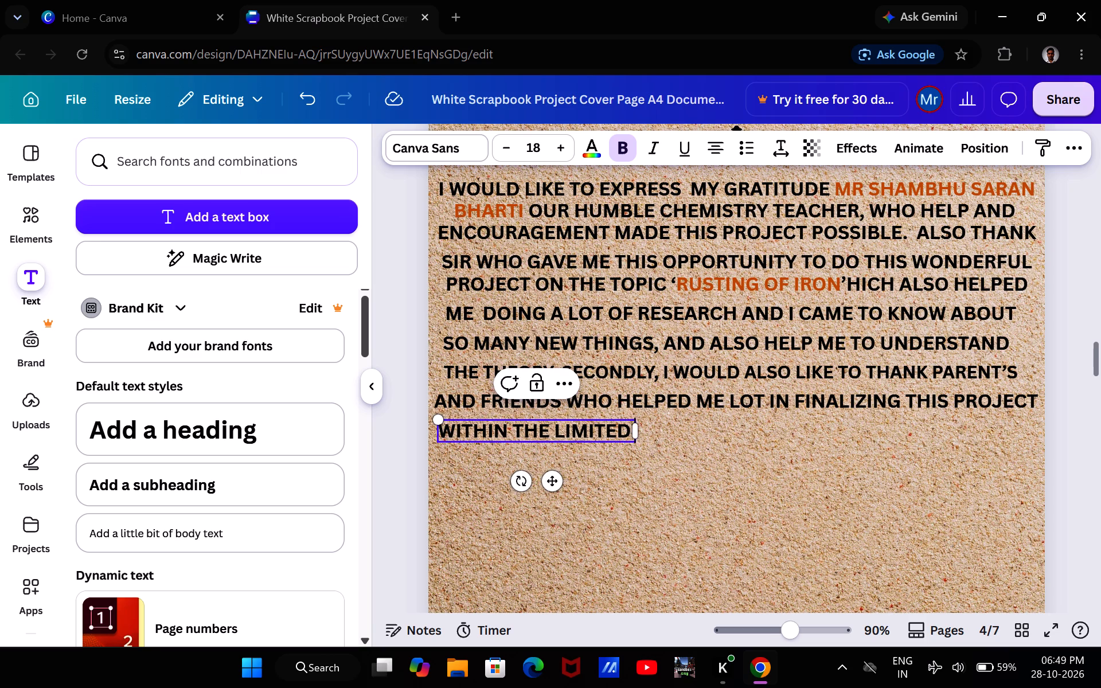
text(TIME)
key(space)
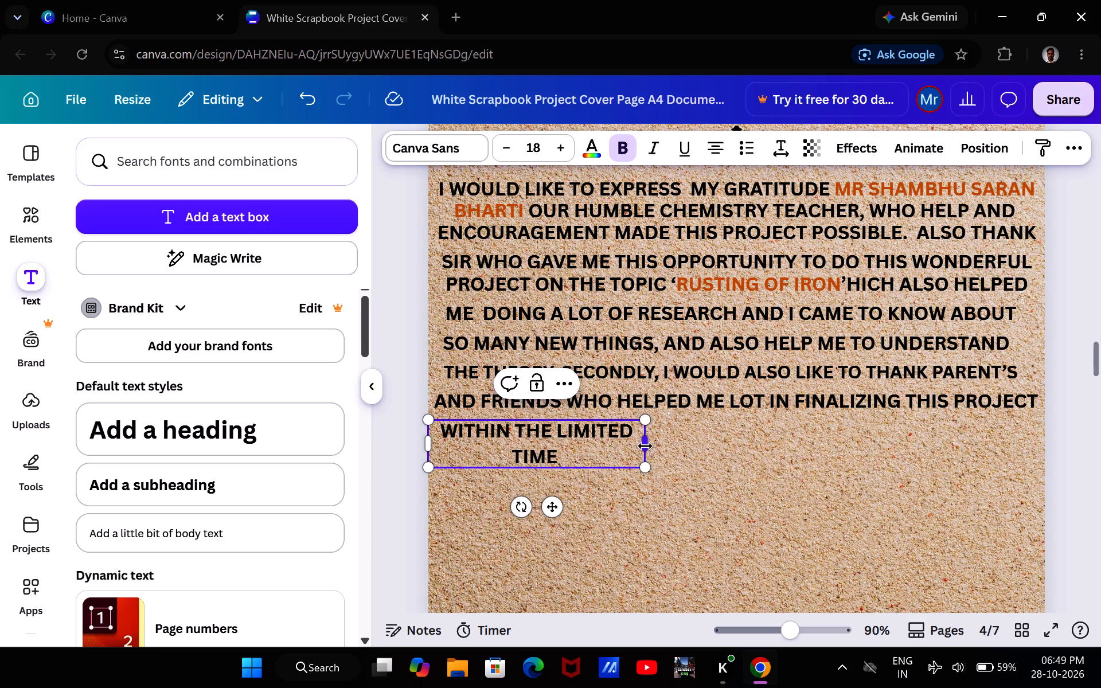
Widen the tenth line's text box so its text fits on one line, and end the sentence with "FRAME.".
drag(645, 446, 936, 434)
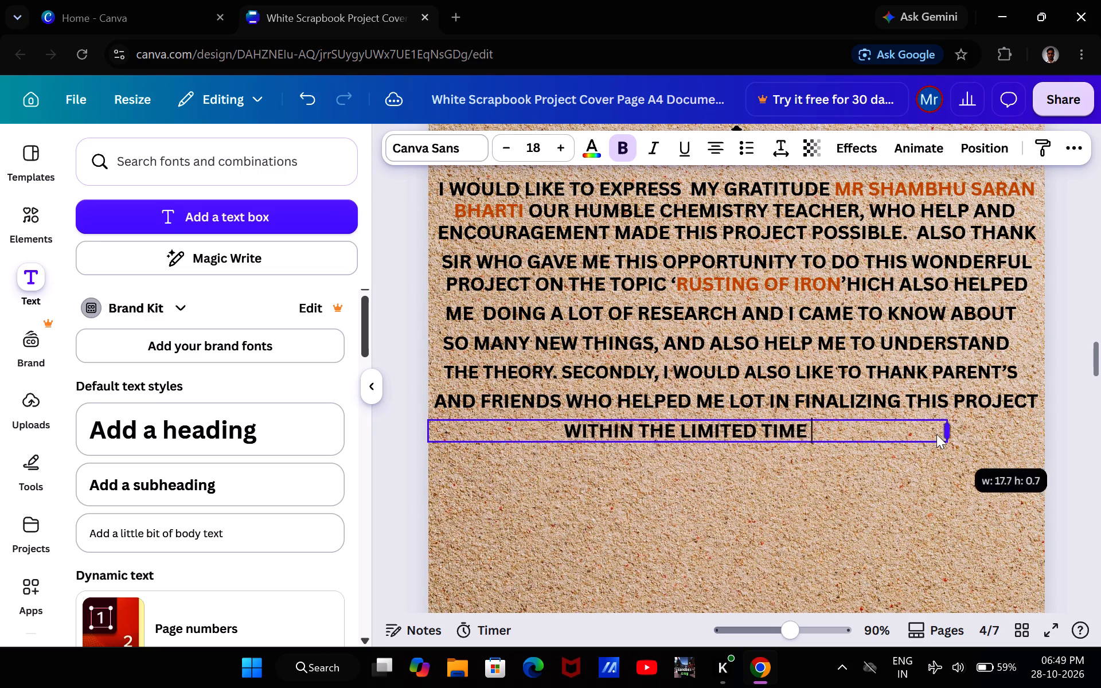
drag(936, 434, 932, 433)
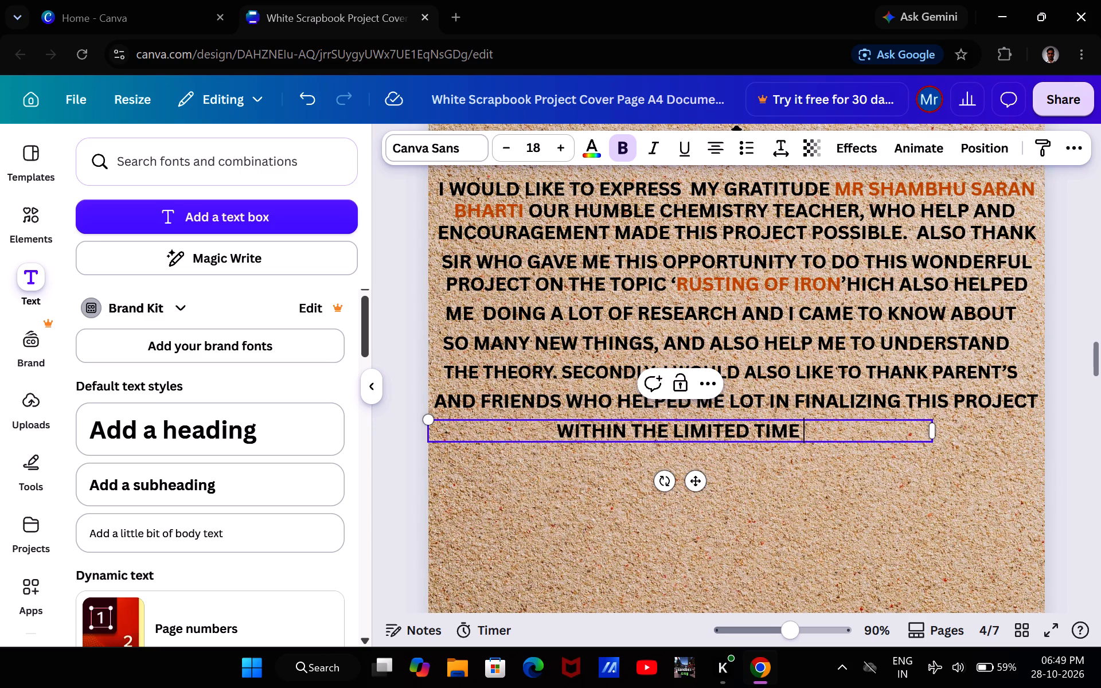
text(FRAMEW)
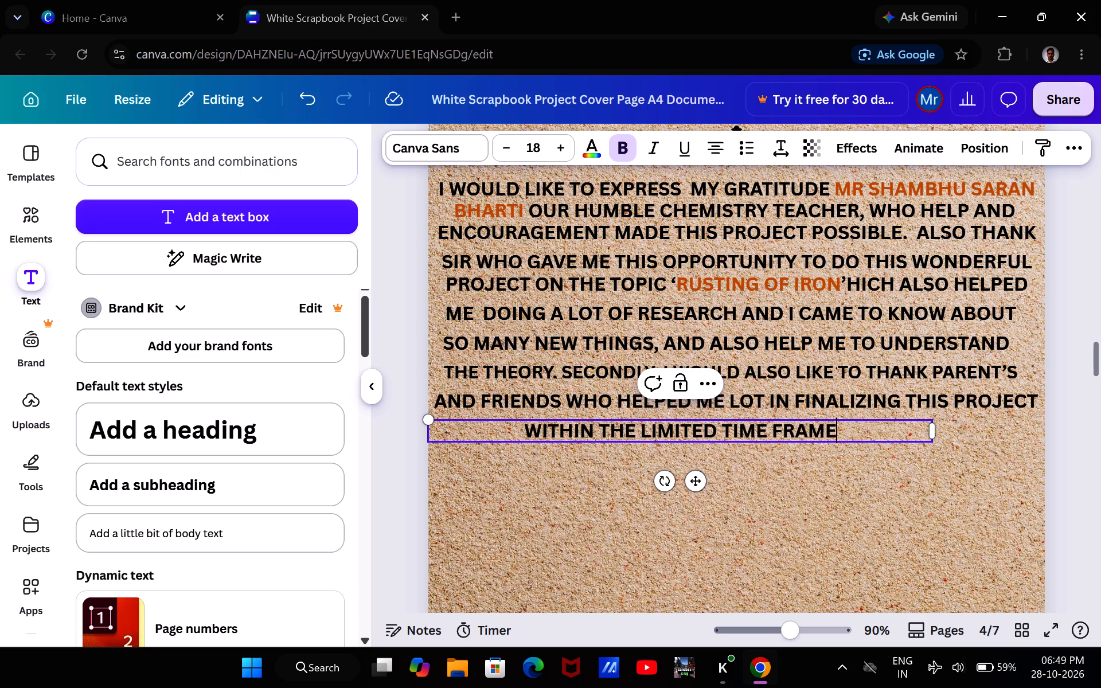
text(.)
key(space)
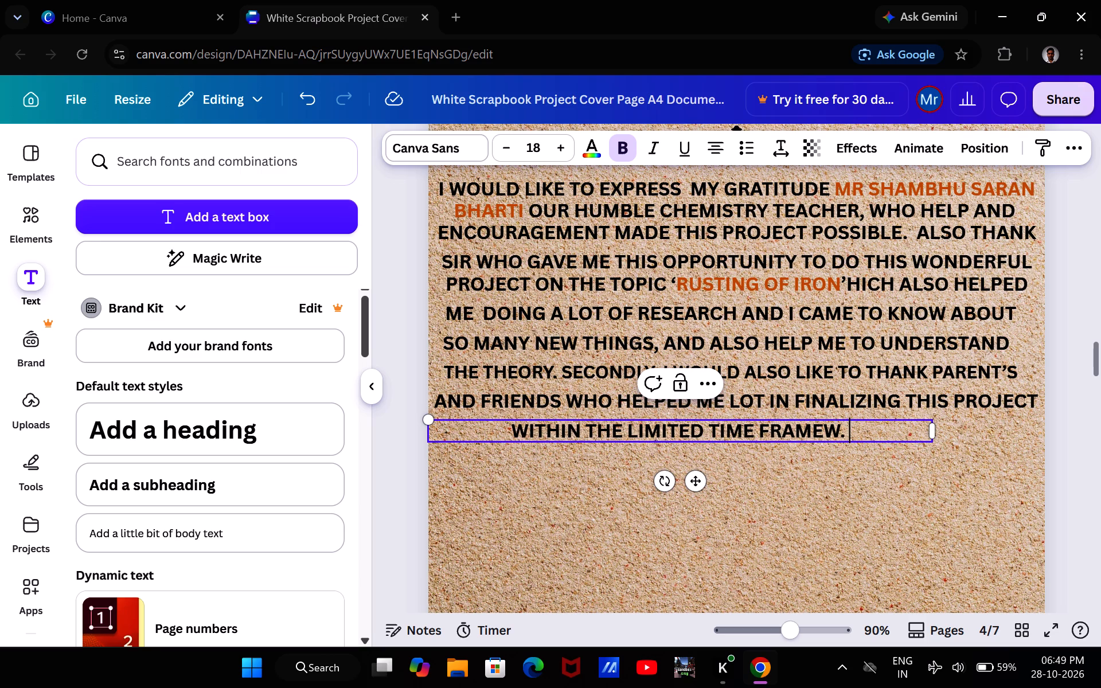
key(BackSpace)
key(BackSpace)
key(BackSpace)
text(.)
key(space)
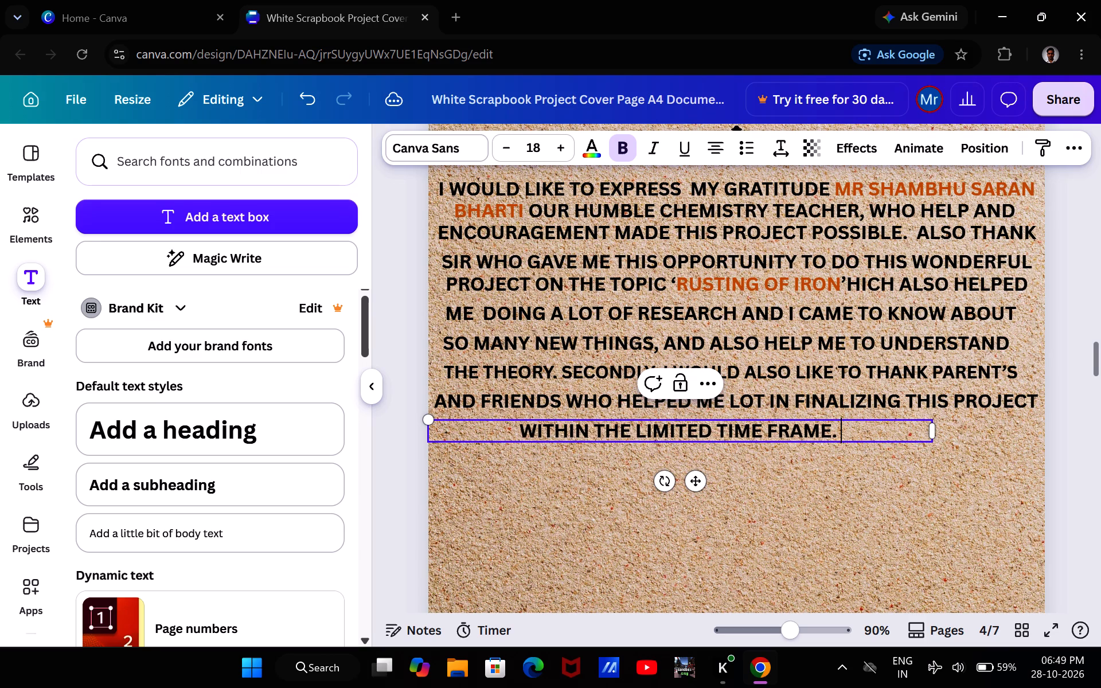
Continue the tenth line with "I REALLY THANKFUL" and widen its text box to about 19.9 so it fits on one line.
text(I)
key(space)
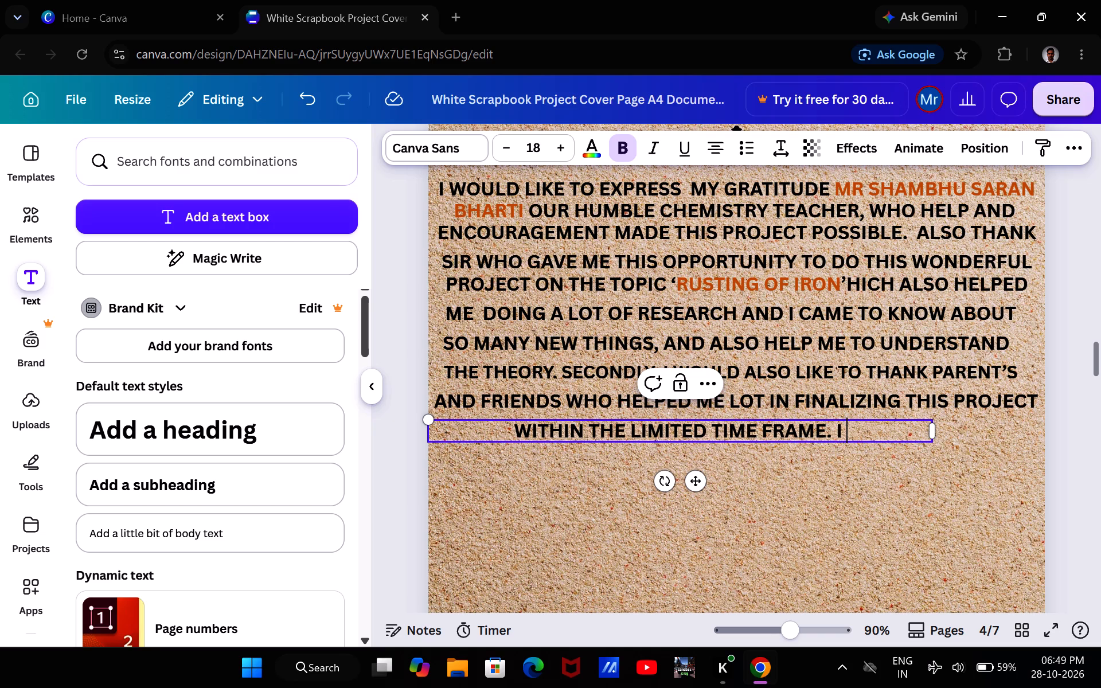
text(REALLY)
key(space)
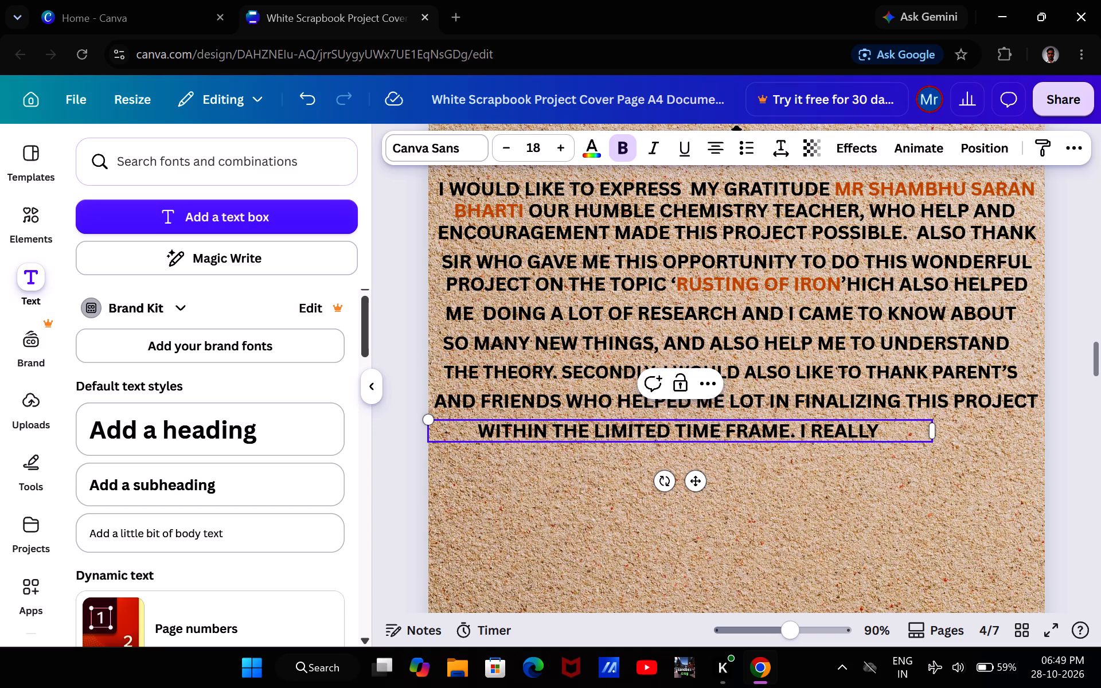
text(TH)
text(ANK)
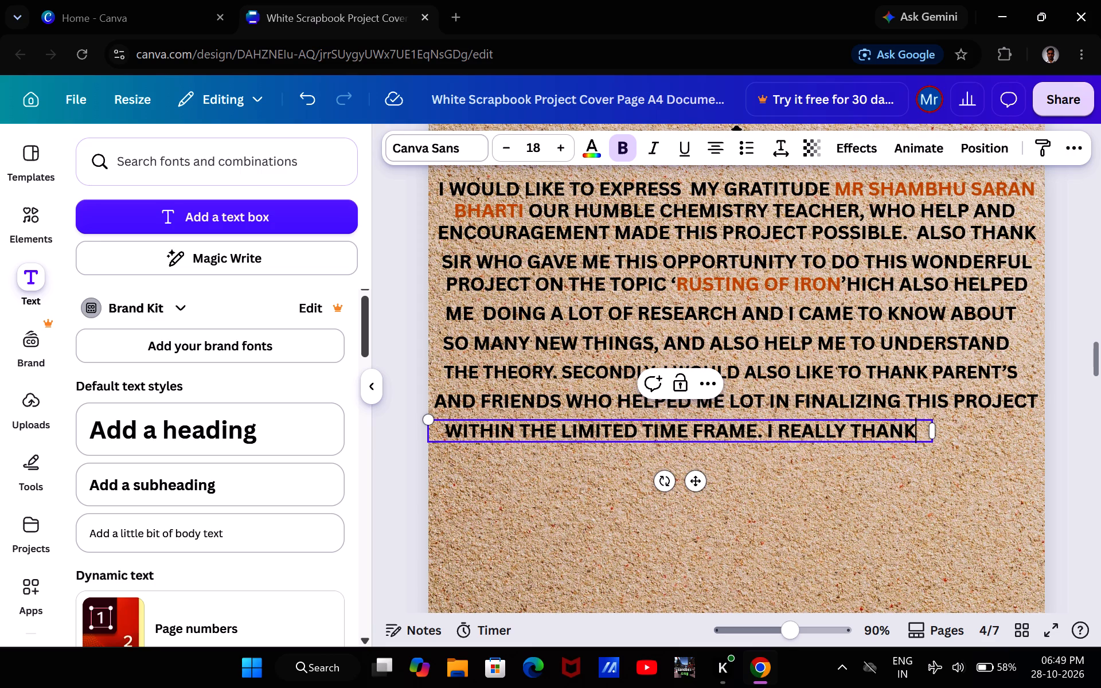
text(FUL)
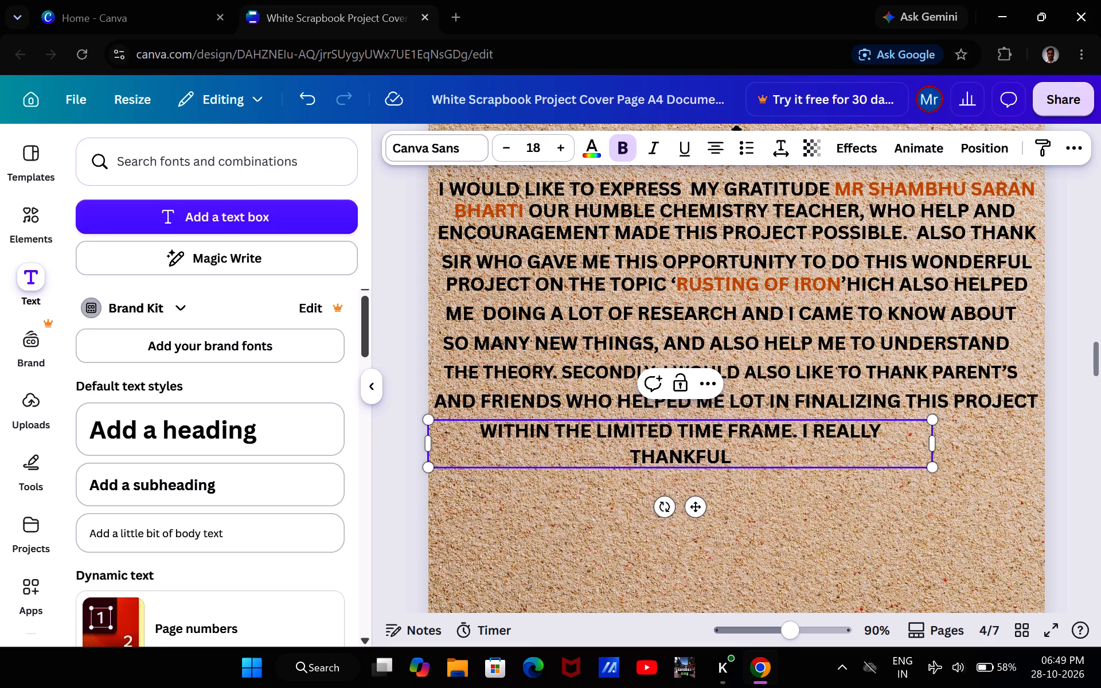
click(928, 440)
drag(937, 444, 997, 437)
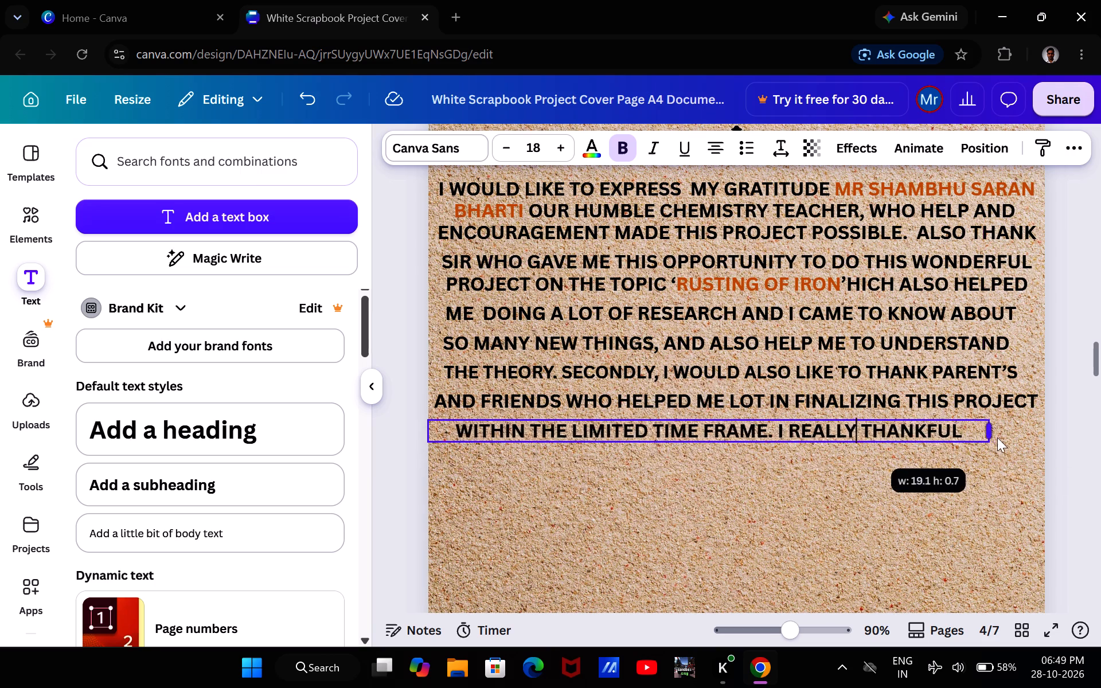
drag(997, 437, 1016, 436)
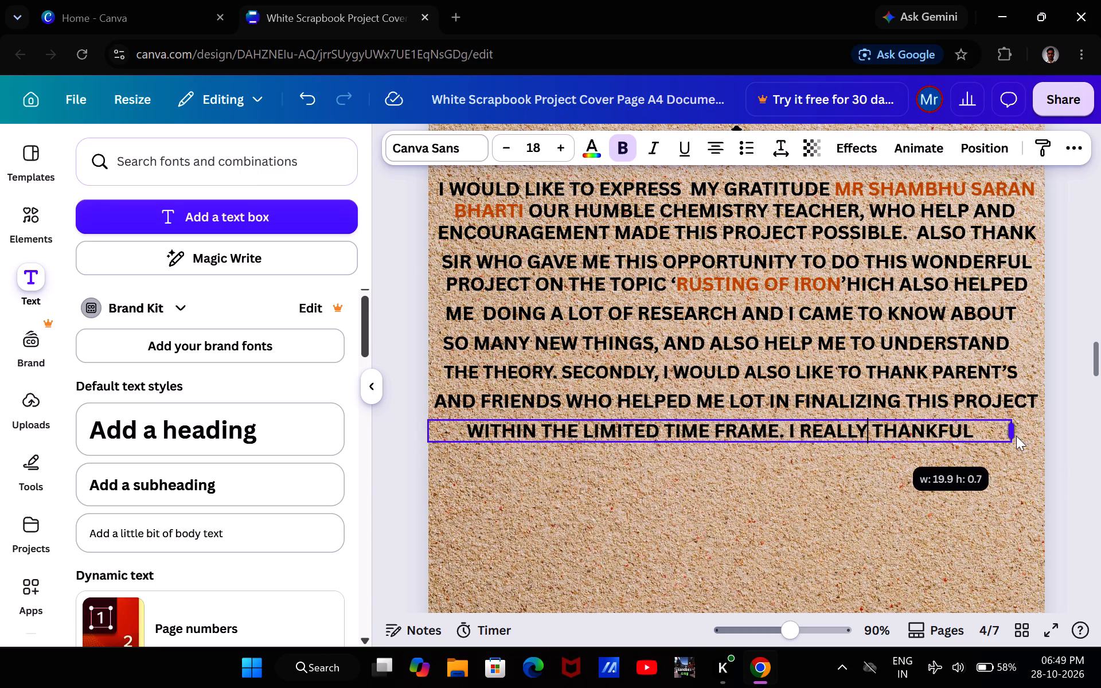
drag(1016, 436, 1016, 436)
End the tenth line with "TO THEM" and widen its text box to the page's right edge, keeping the text on one line.
click(978, 427)
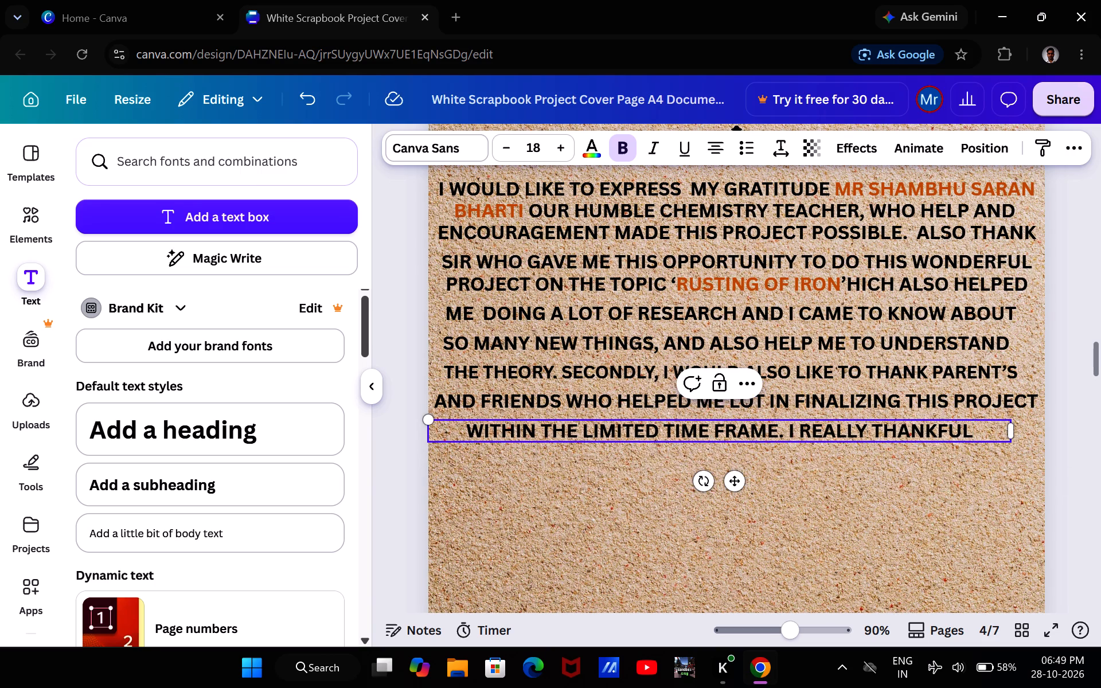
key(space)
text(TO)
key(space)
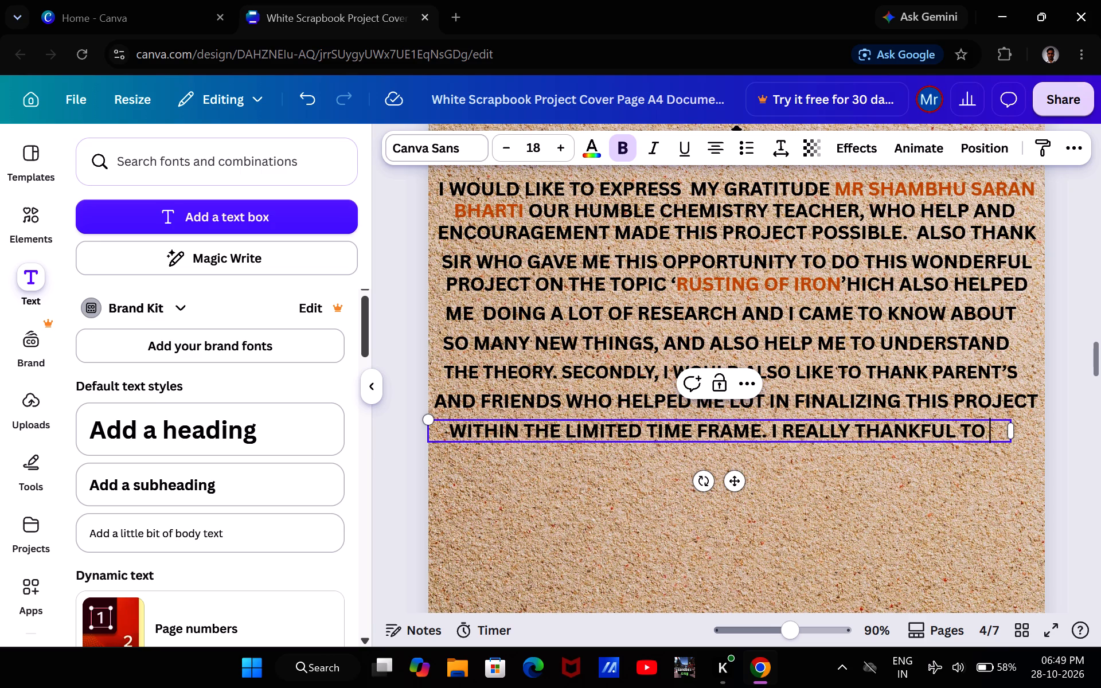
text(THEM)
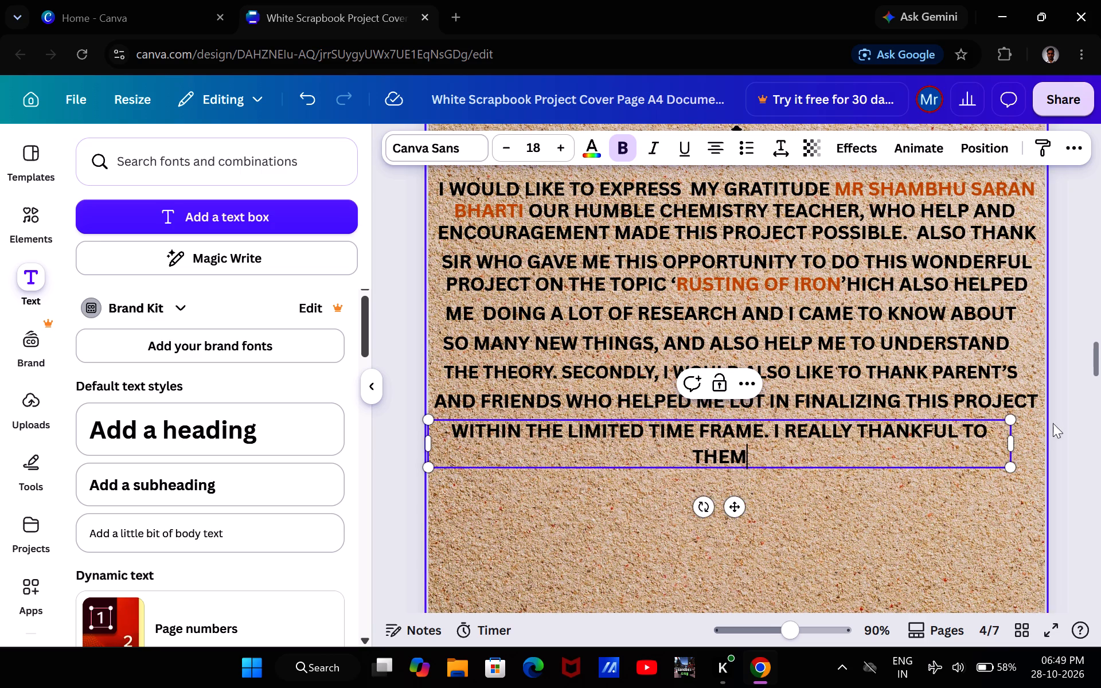
drag(1011, 444, 1063, 438)
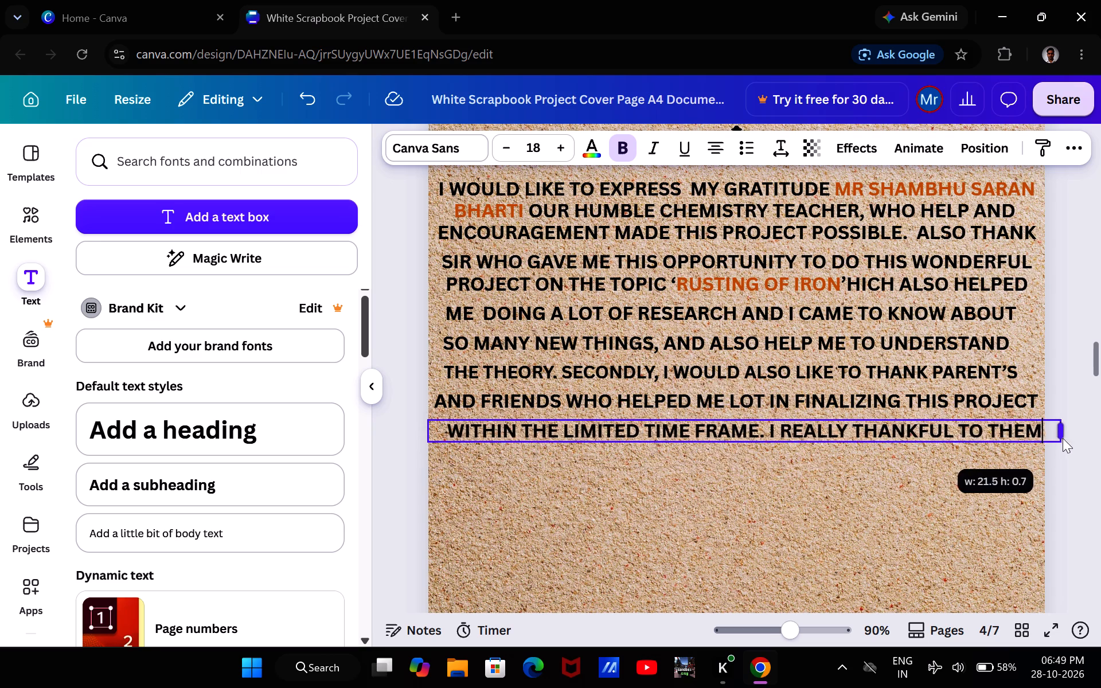
drag(1063, 438, 1057, 442)
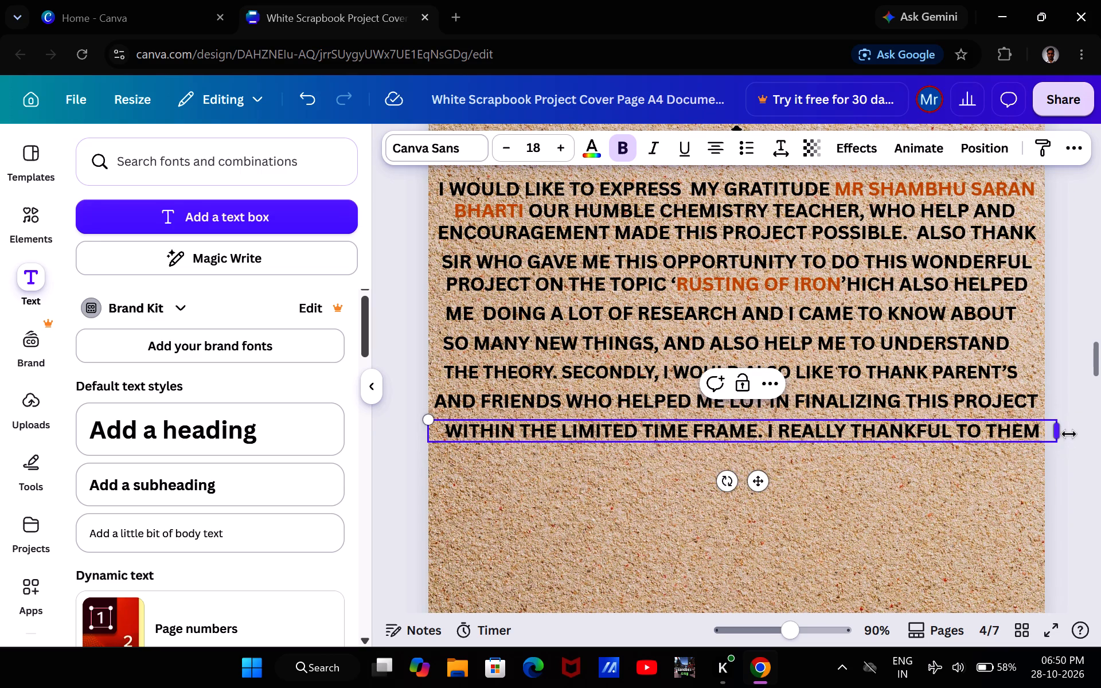
drag(1069, 434, 1056, 436)
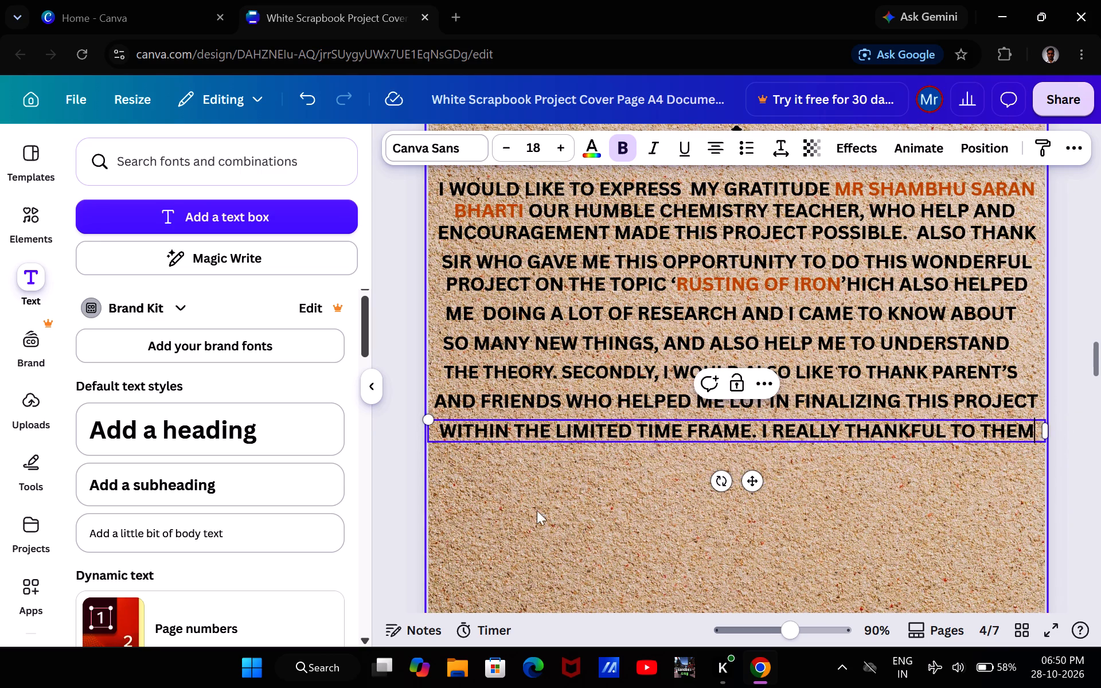
Add a subheading text box at font size 18 below the tenth line, reading "FOT THIS PROJECT." as the eleventh line.
click(287, 491)
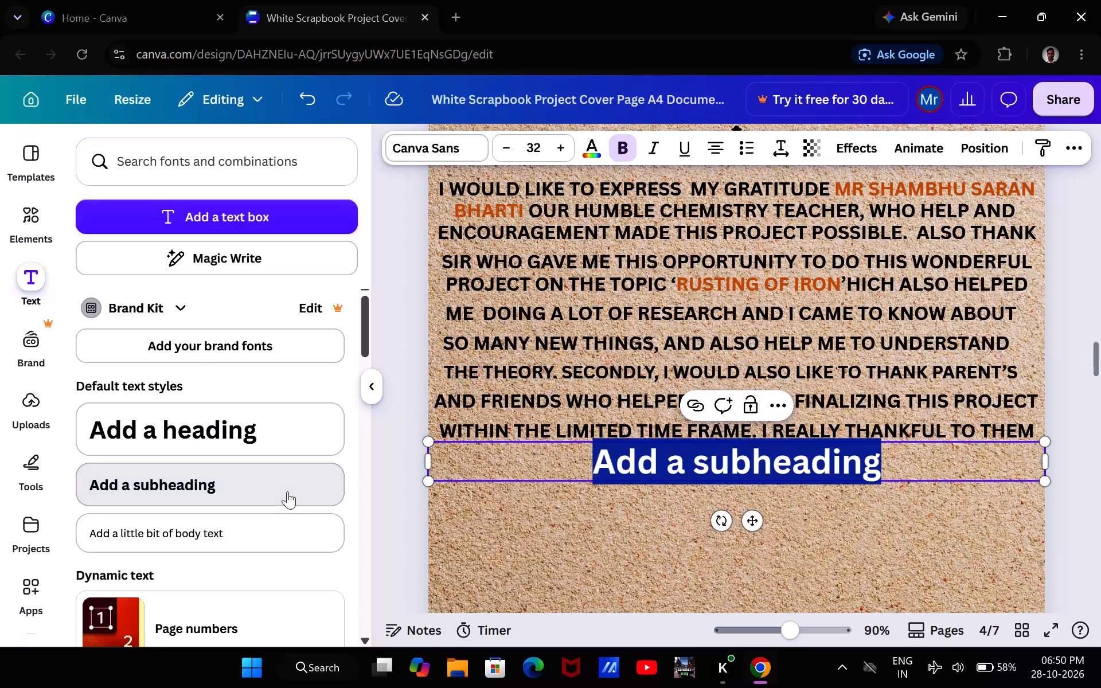
click(528, 146)
click(516, 365)
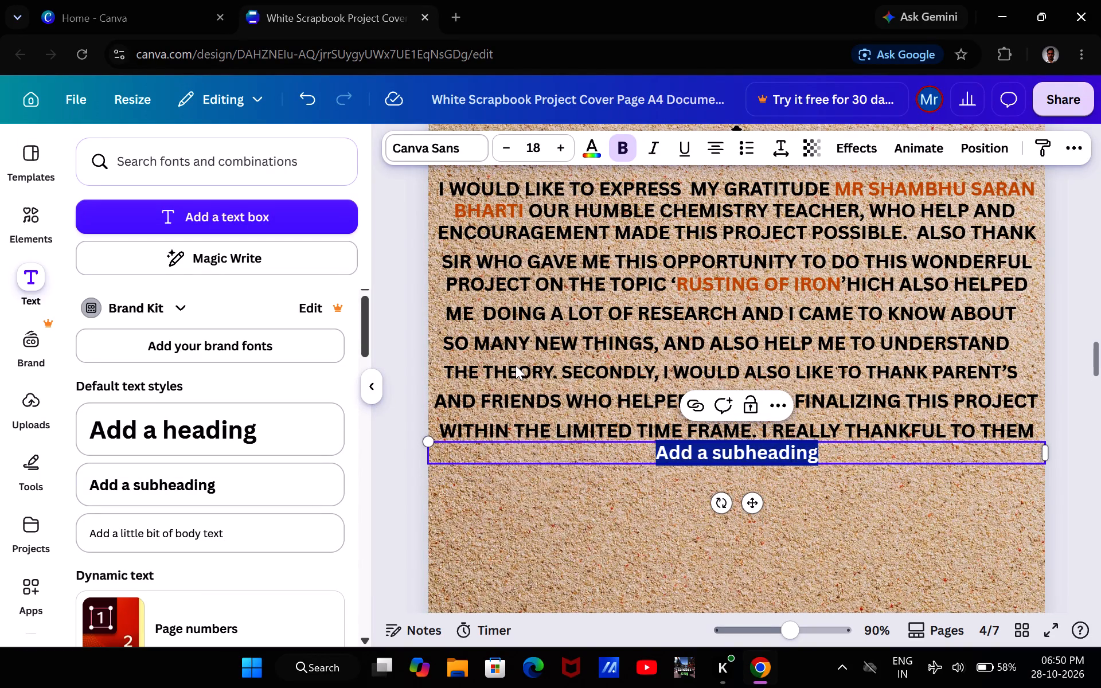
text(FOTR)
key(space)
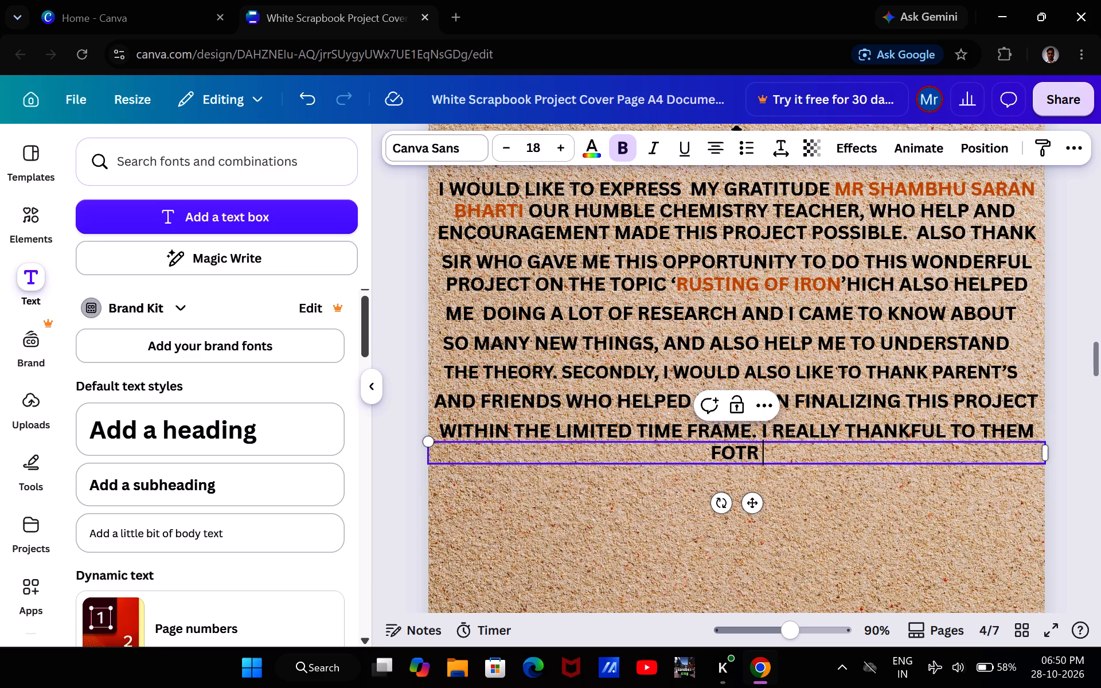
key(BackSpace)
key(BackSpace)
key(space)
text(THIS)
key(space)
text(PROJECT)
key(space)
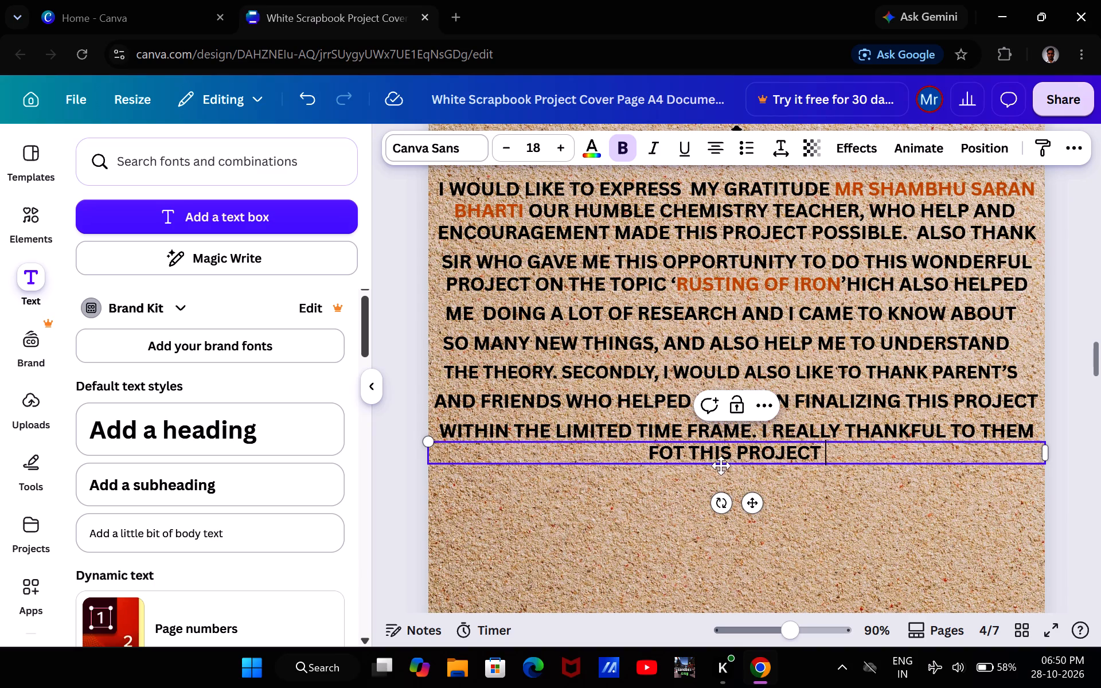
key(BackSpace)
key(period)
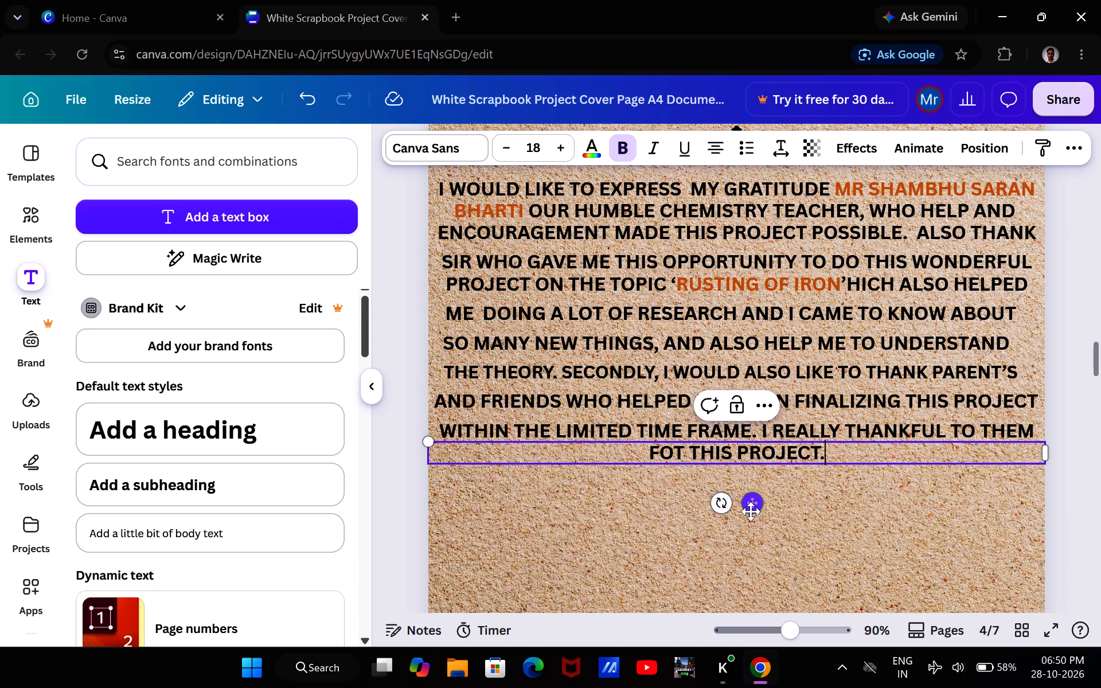
Move the eleventh line slightly down and to the left so its text starts near the left margin of the lines above.
drag(749, 511, 563, 517)
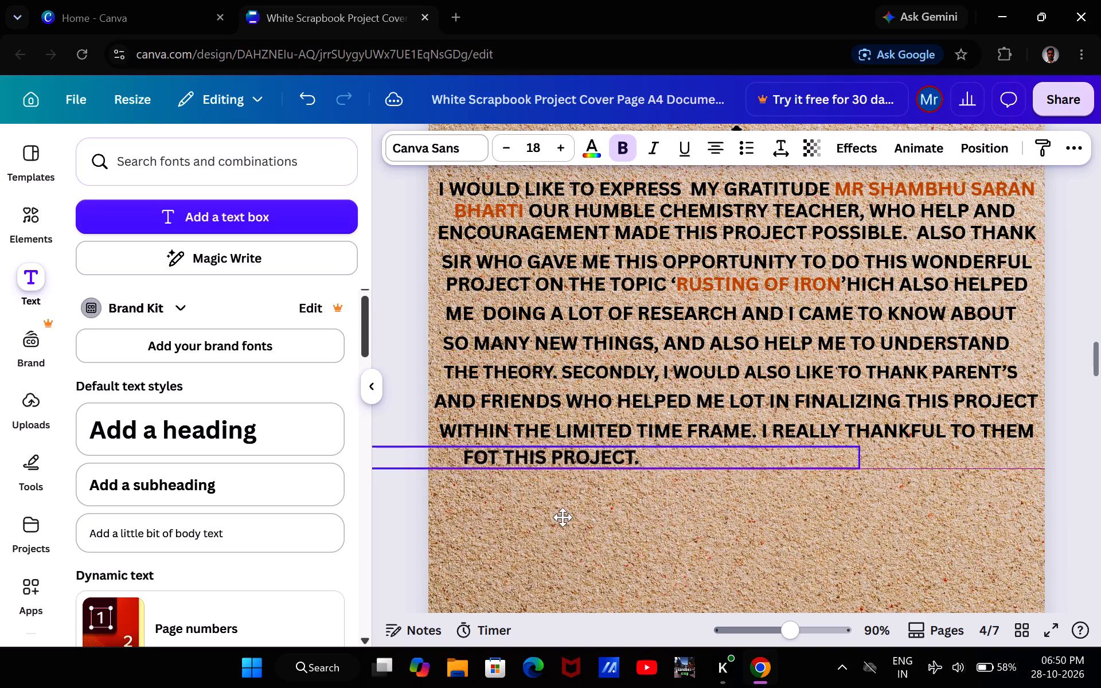
drag(563, 517, 546, 515)
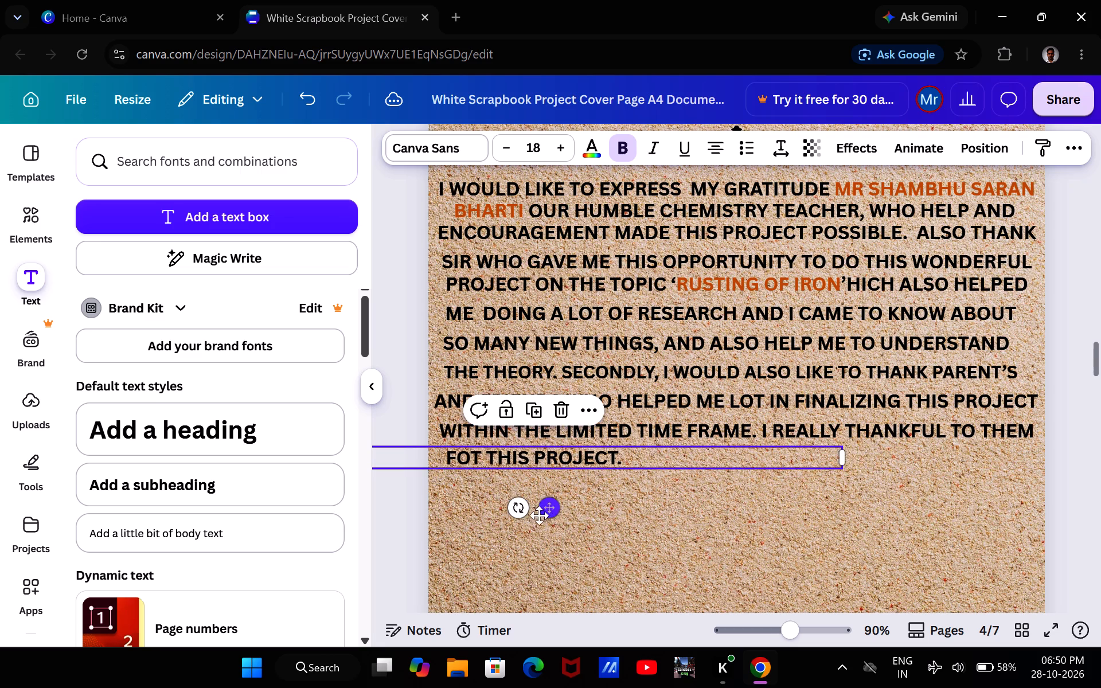
click(395, 519)
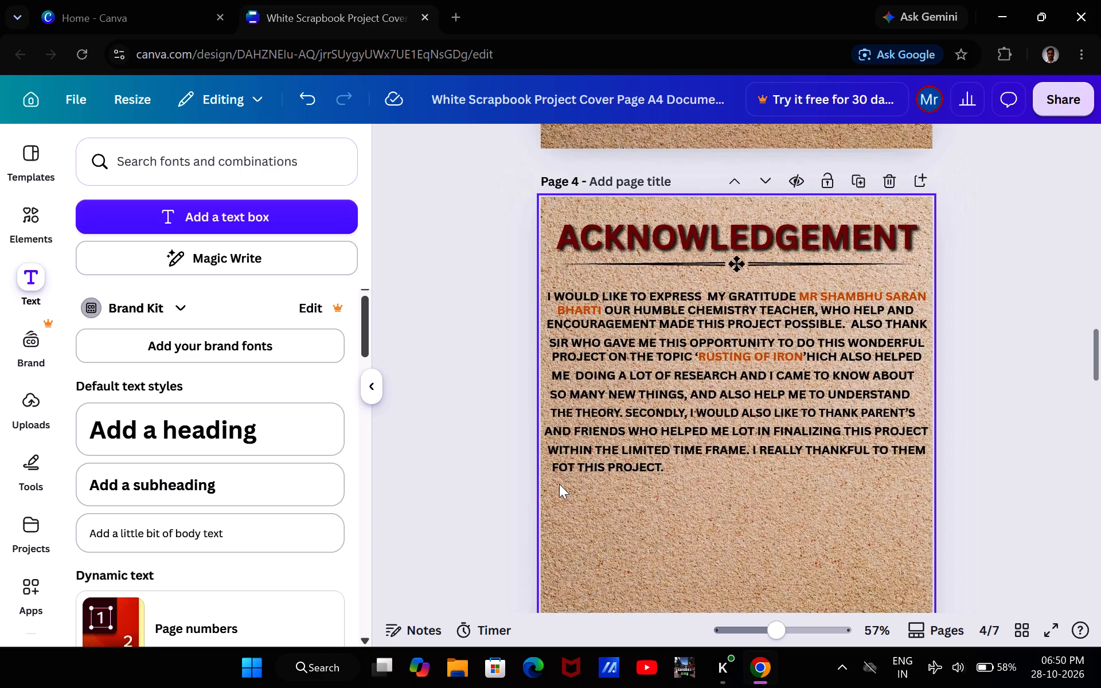
Add a heading reading "INTRODUCTION" to the blank page 5.
scroll(559, 484, down, 1)
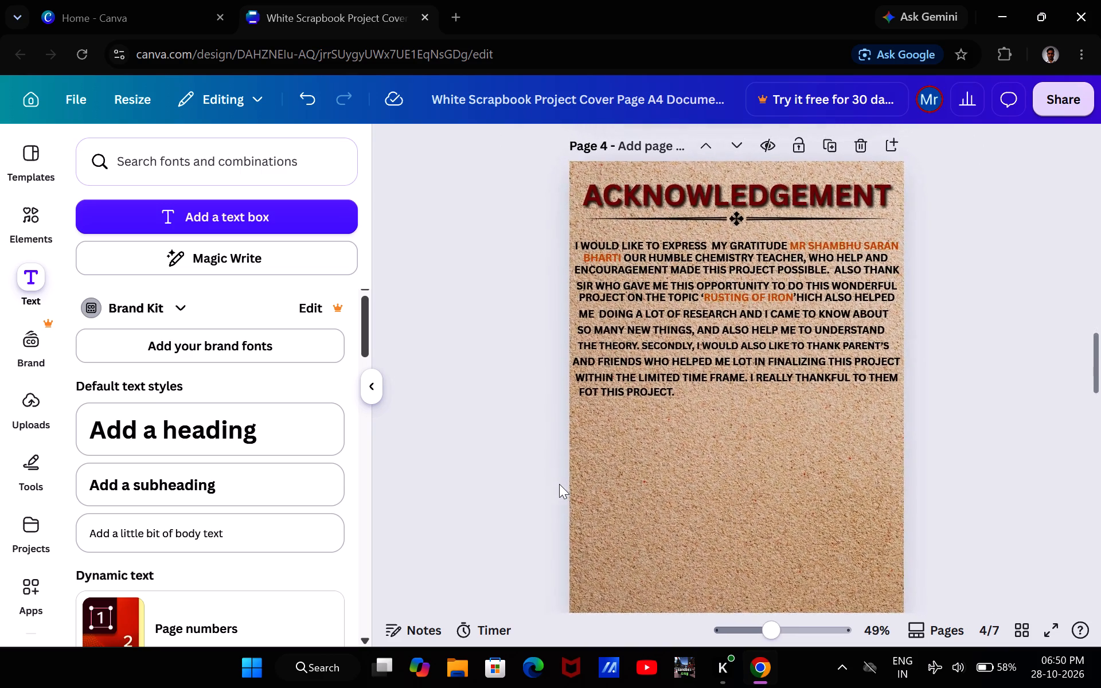
scroll(559, 484, down, 1)
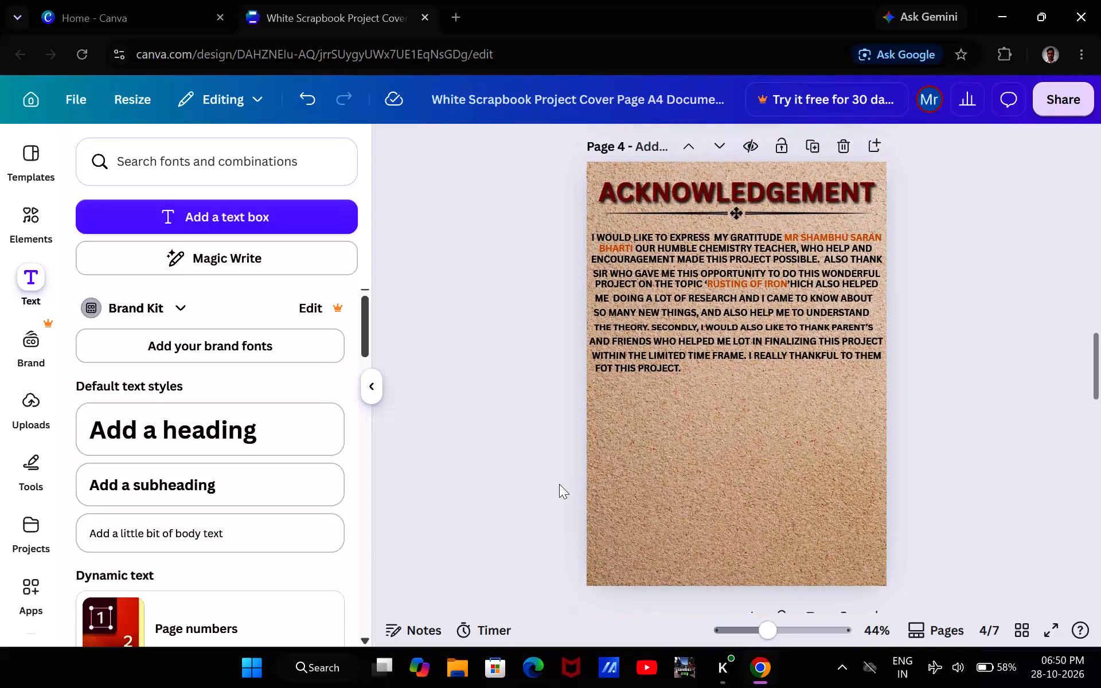
scroll(559, 484, down, 1)
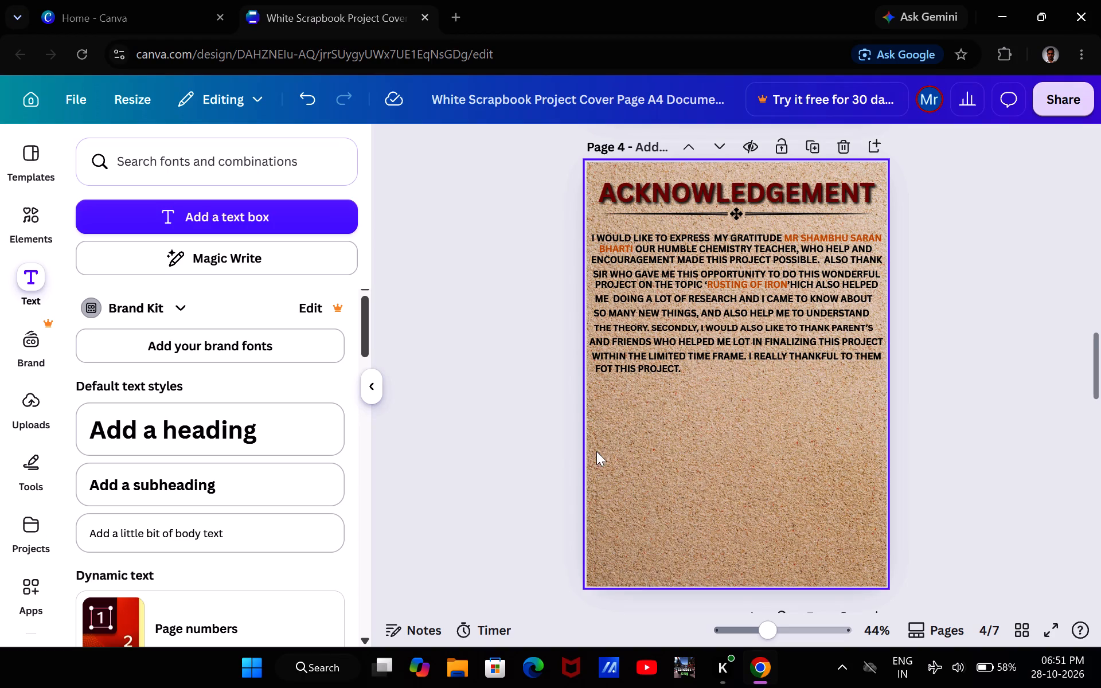
click(549, 443)
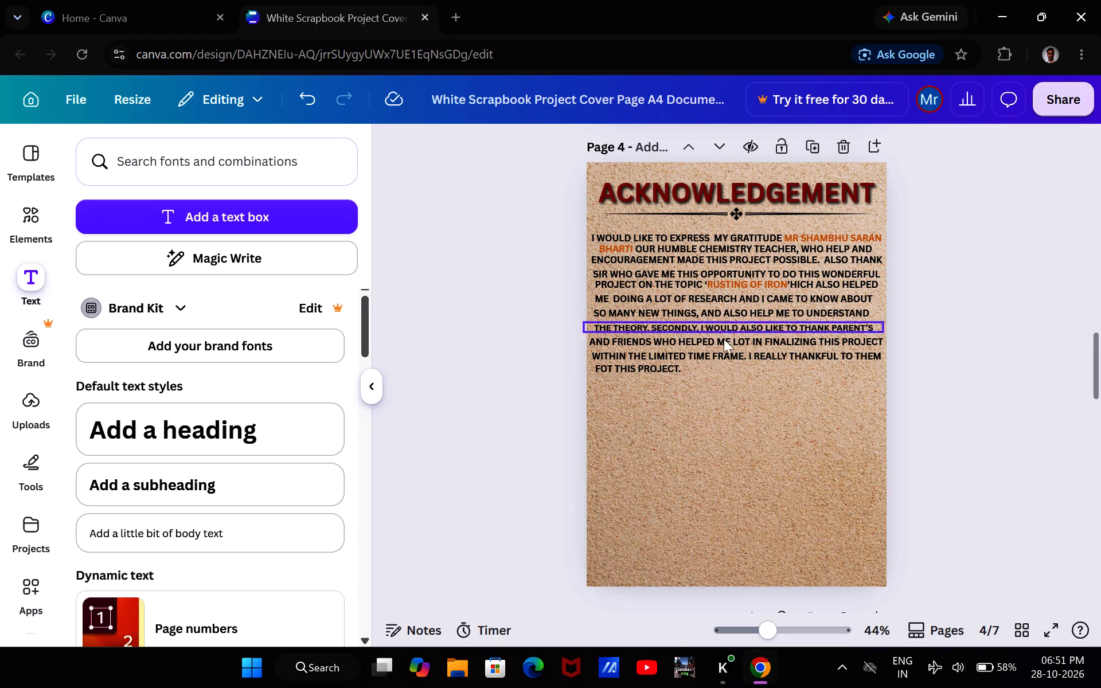
scroll(671, 398, down, 2)
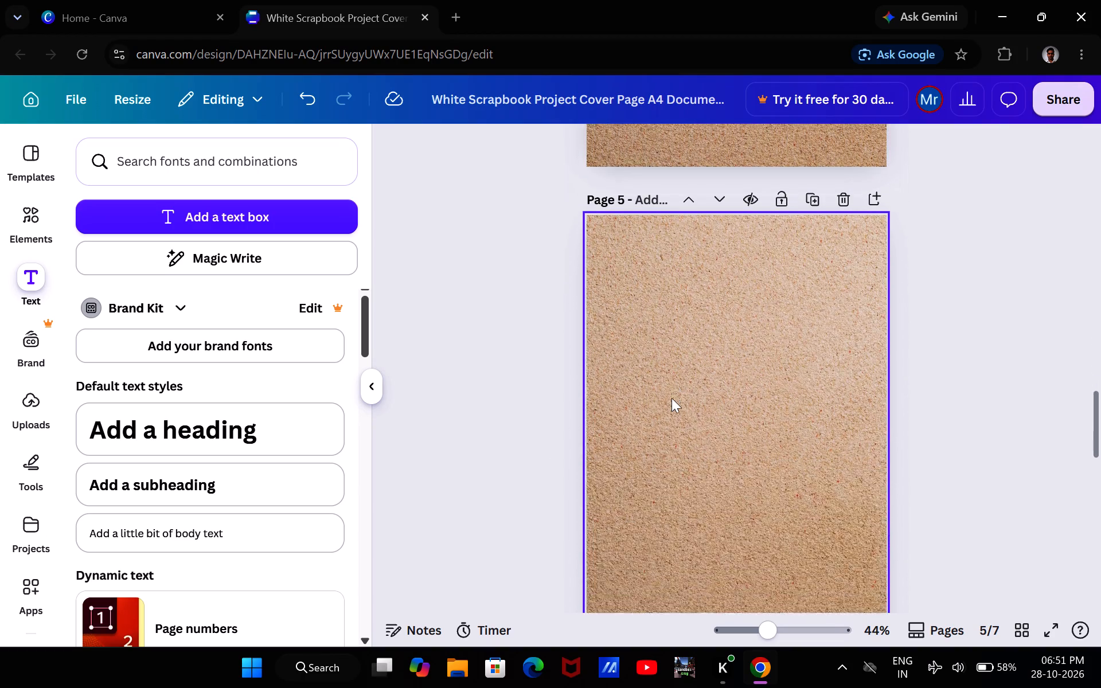
scroll(671, 398, down, 1)
click(259, 444)
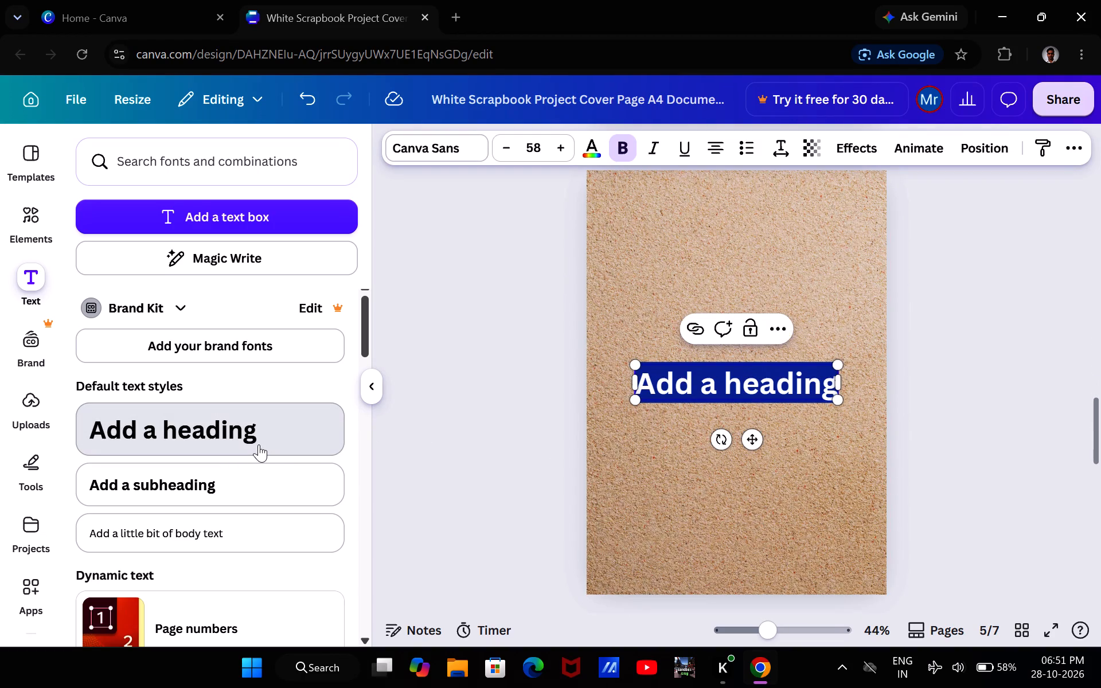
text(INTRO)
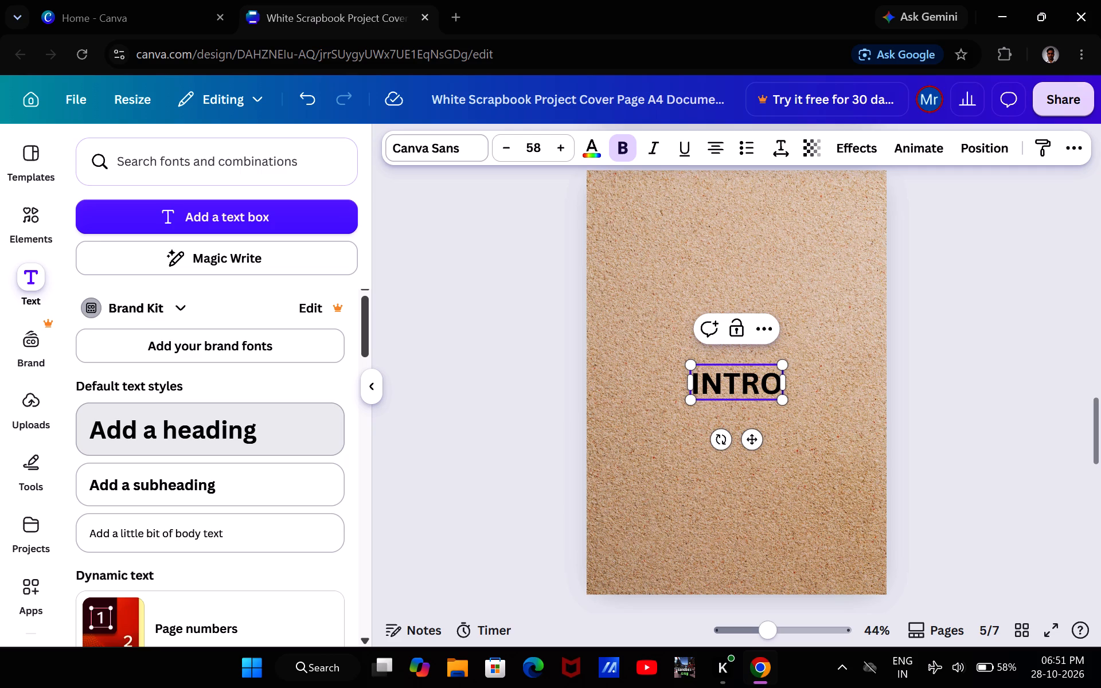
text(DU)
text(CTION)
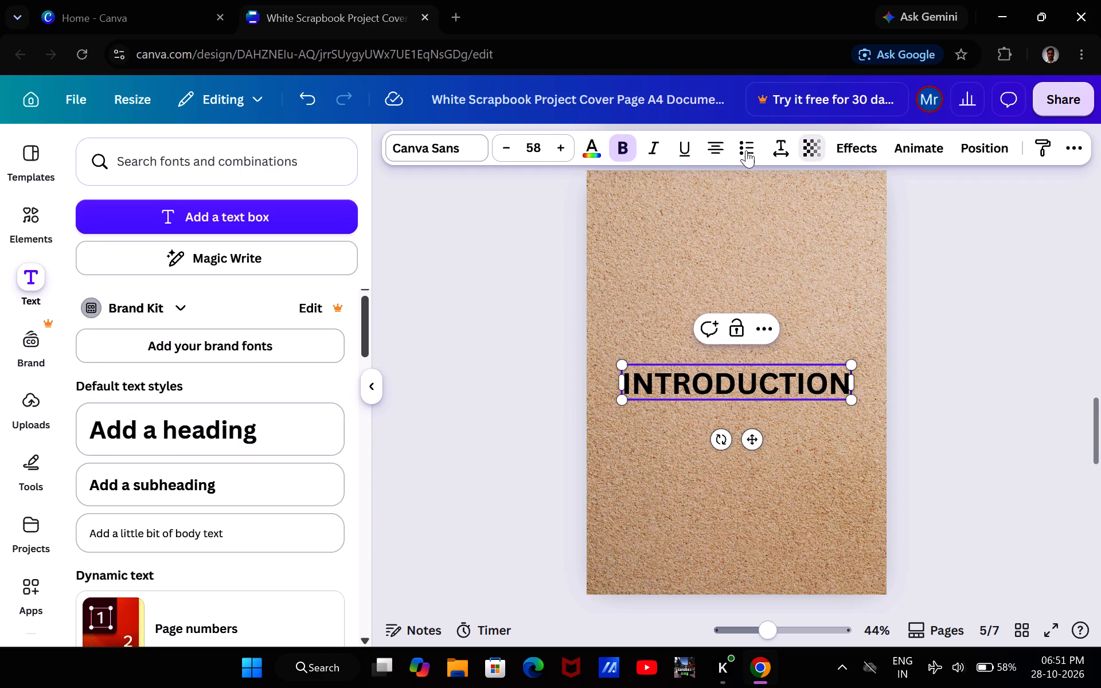
Apply the Drop shadow effect to the INTRODUCTION heading with an offset of 59 and a blur of 76.
click(857, 143)
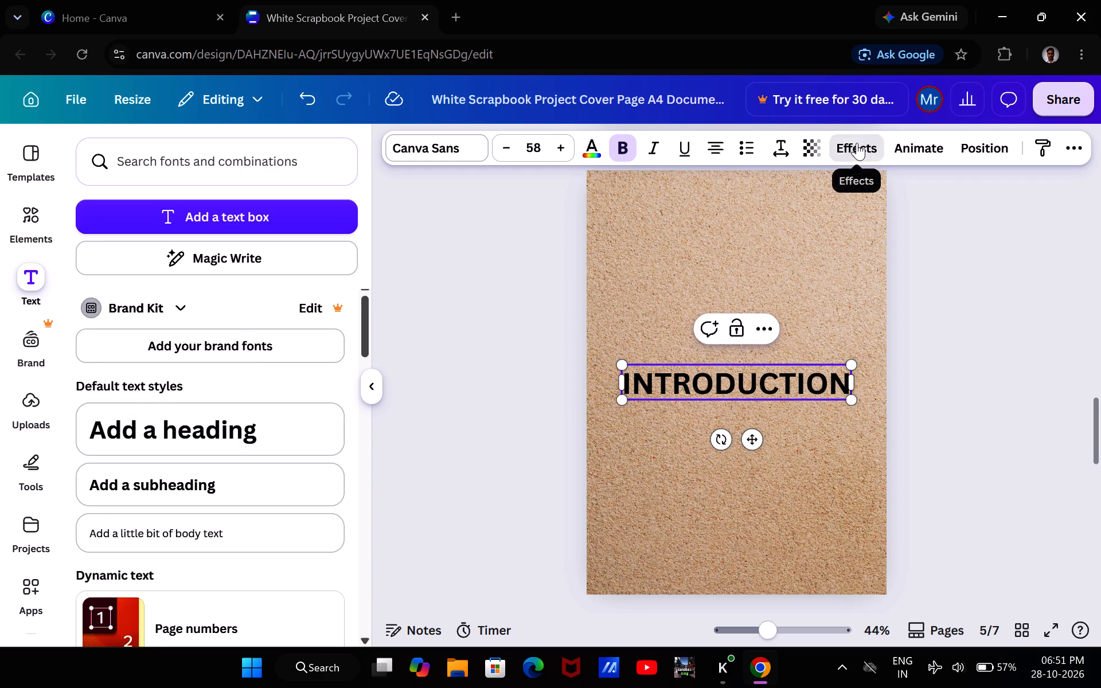
click(132, 243)
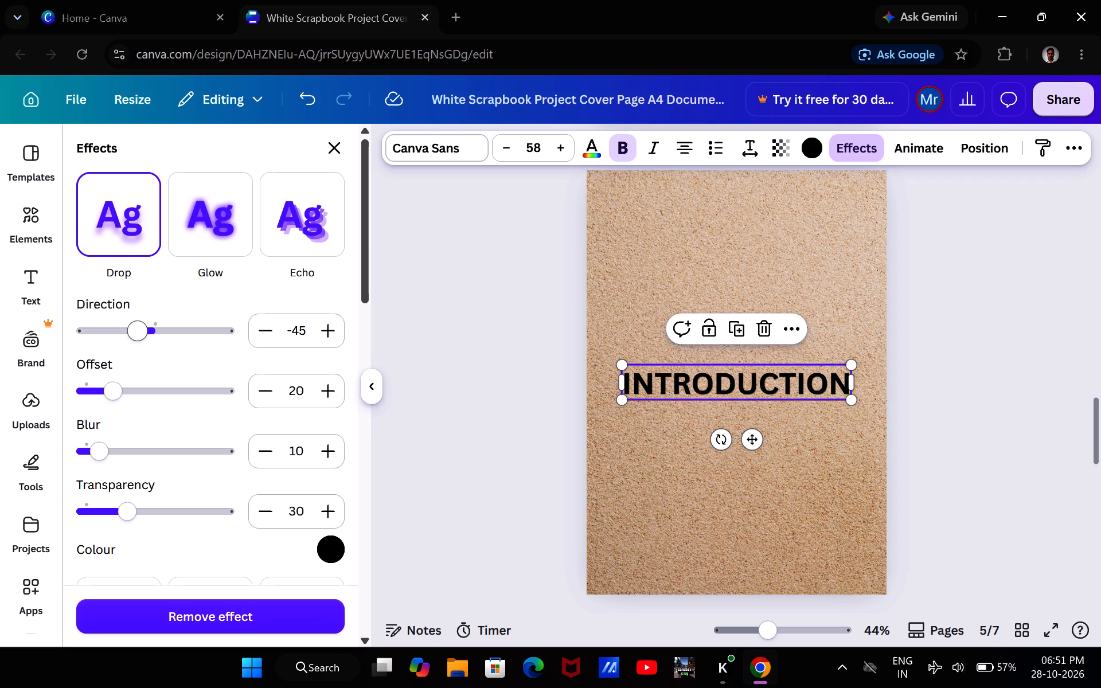
click(166, 393)
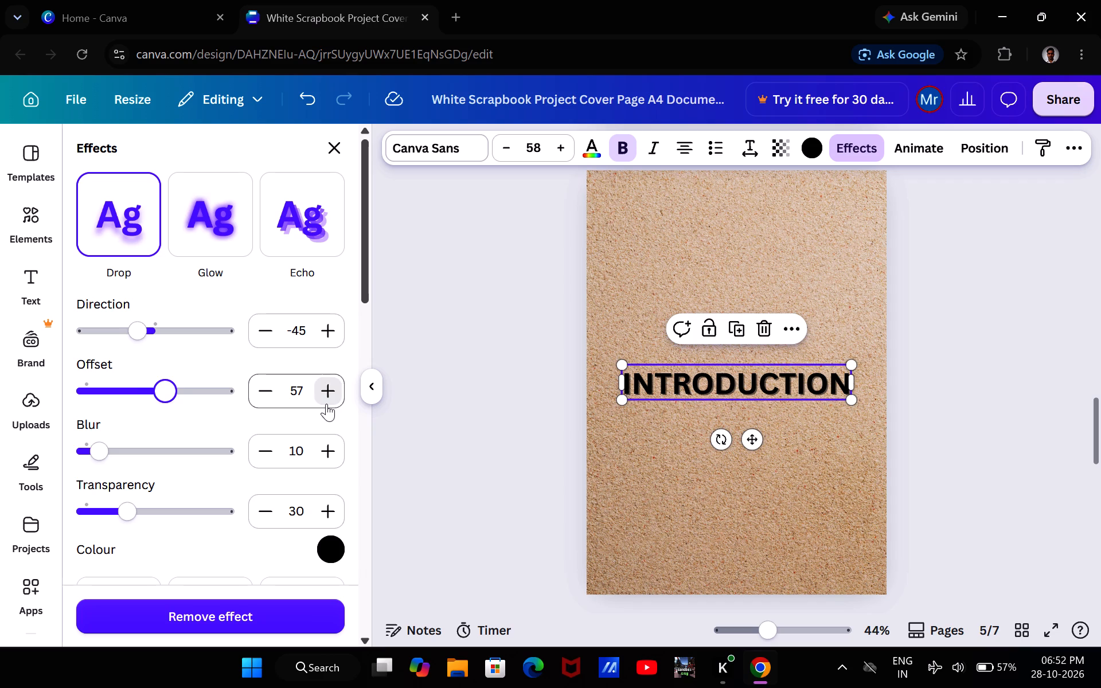
click(326, 404)
click(326, 404)
click(201, 449)
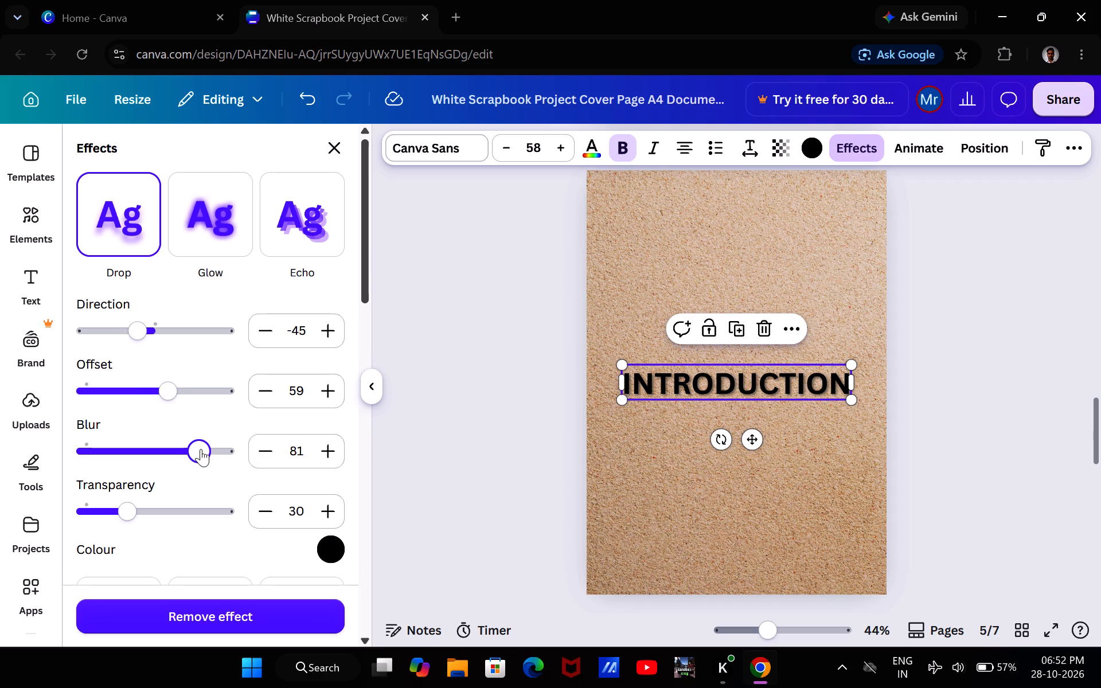
triple_click(278, 455)
click(278, 455)
click(278, 455)
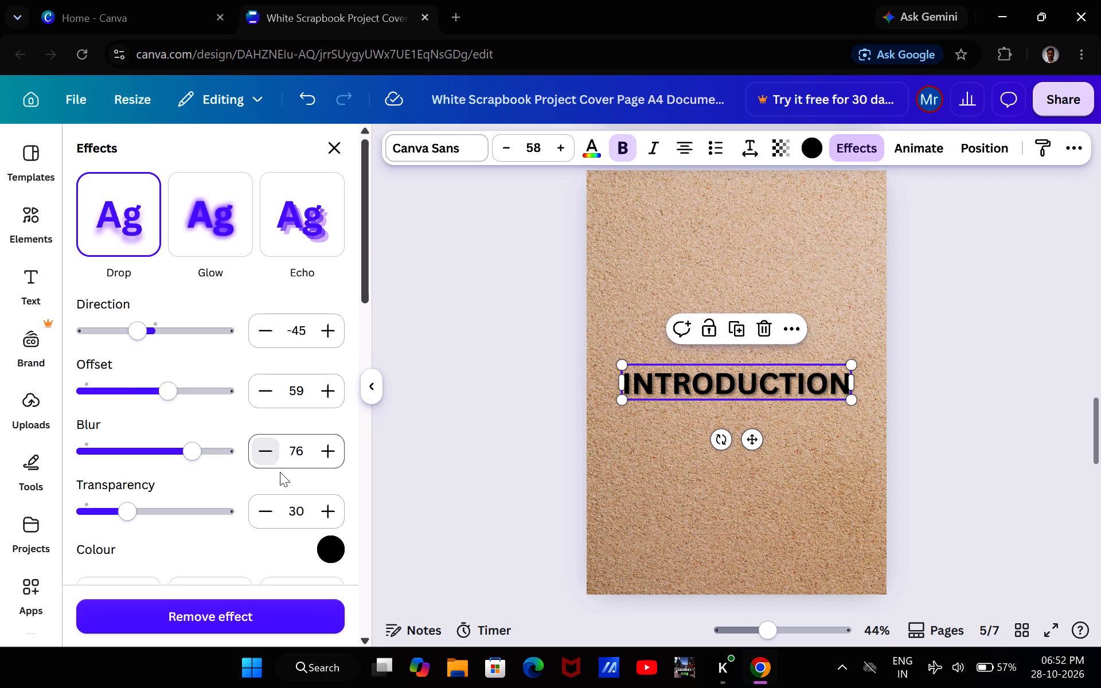
Set the transparency of the INTRODUCTION heading's drop shadow to 68.
click(205, 509)
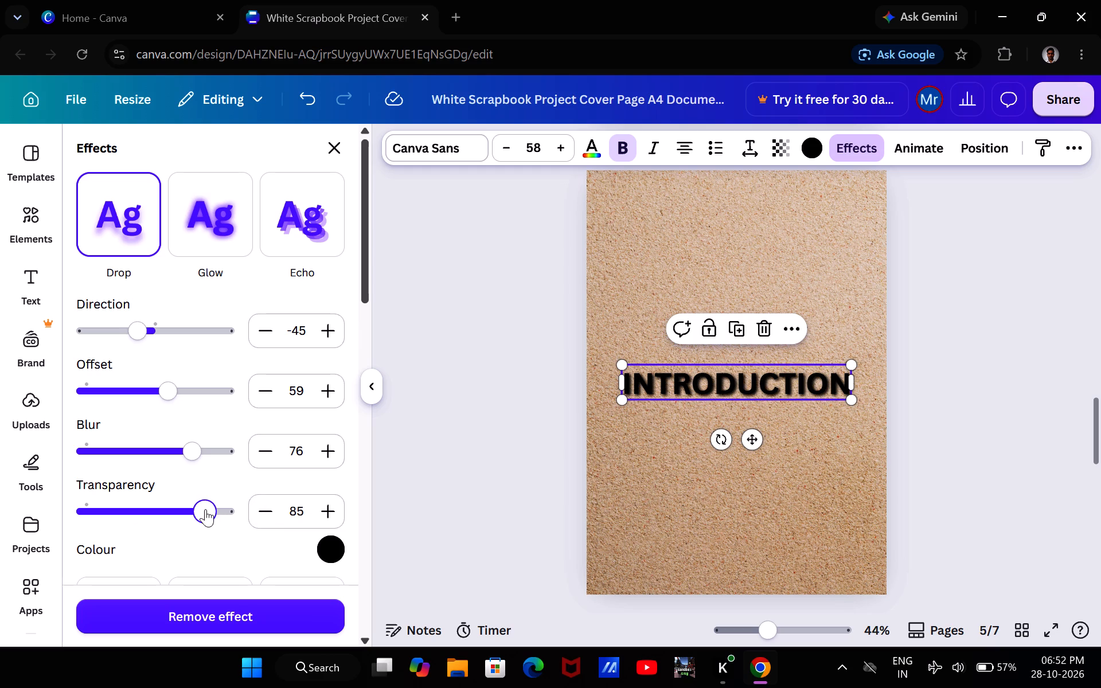
drag(199, 510, 189, 511)
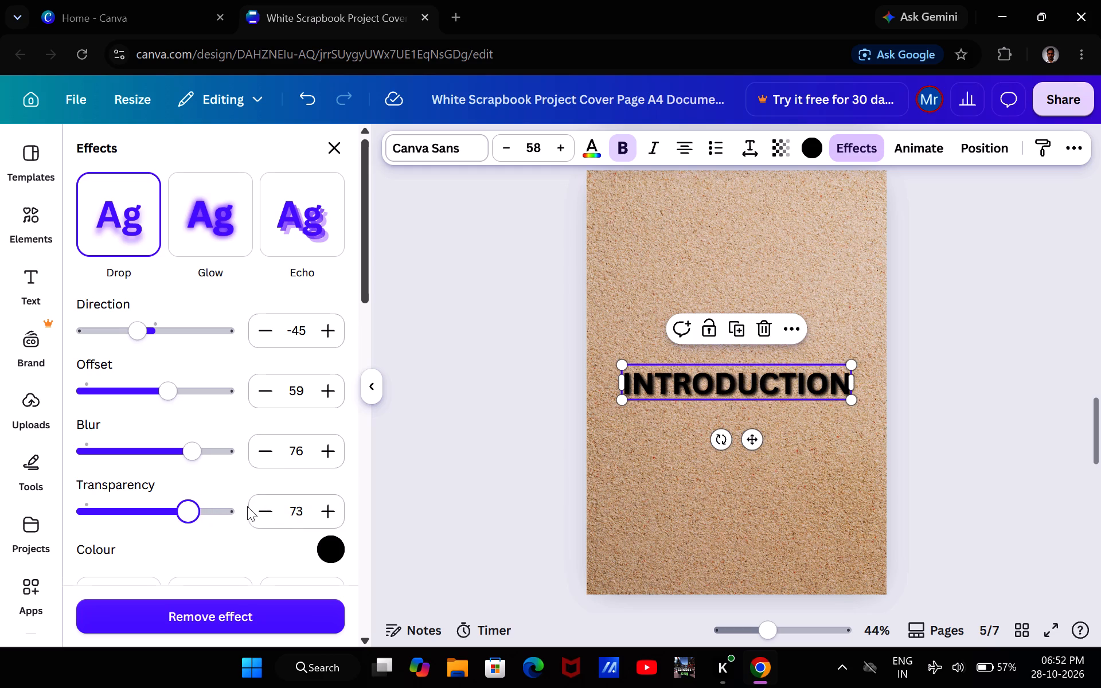
click(264, 507)
click(264, 507)
triple_click(264, 507)
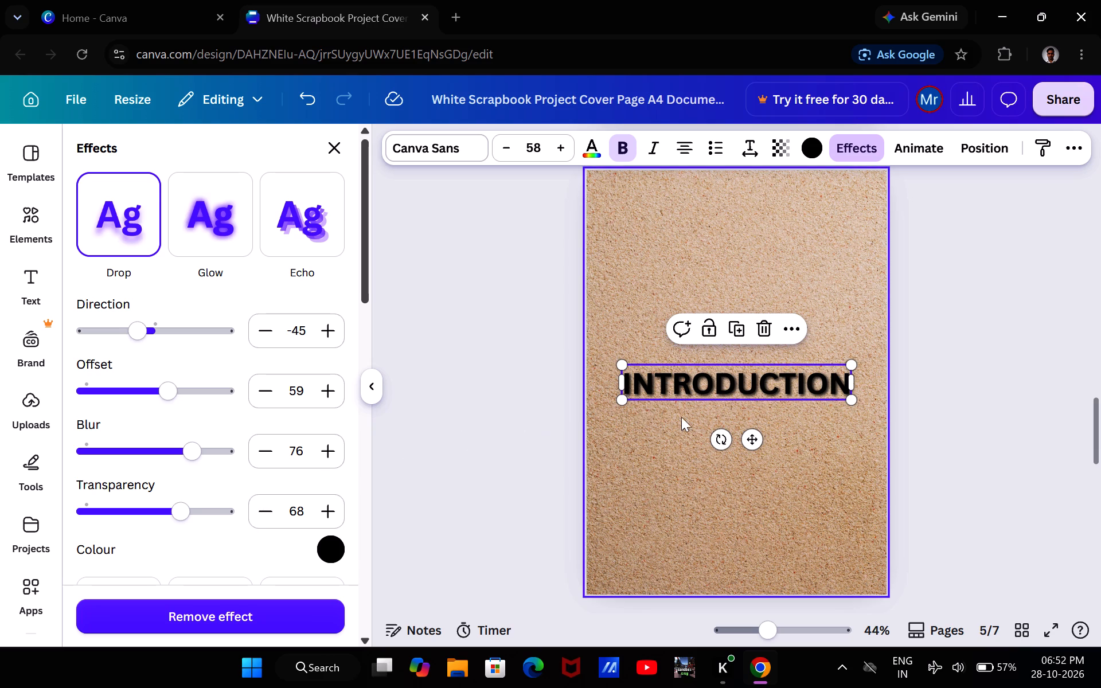
Move the INTRODUCTION heading up to the top of page 5, centred horizontally on the page.
drag(749, 438, 740, 287)
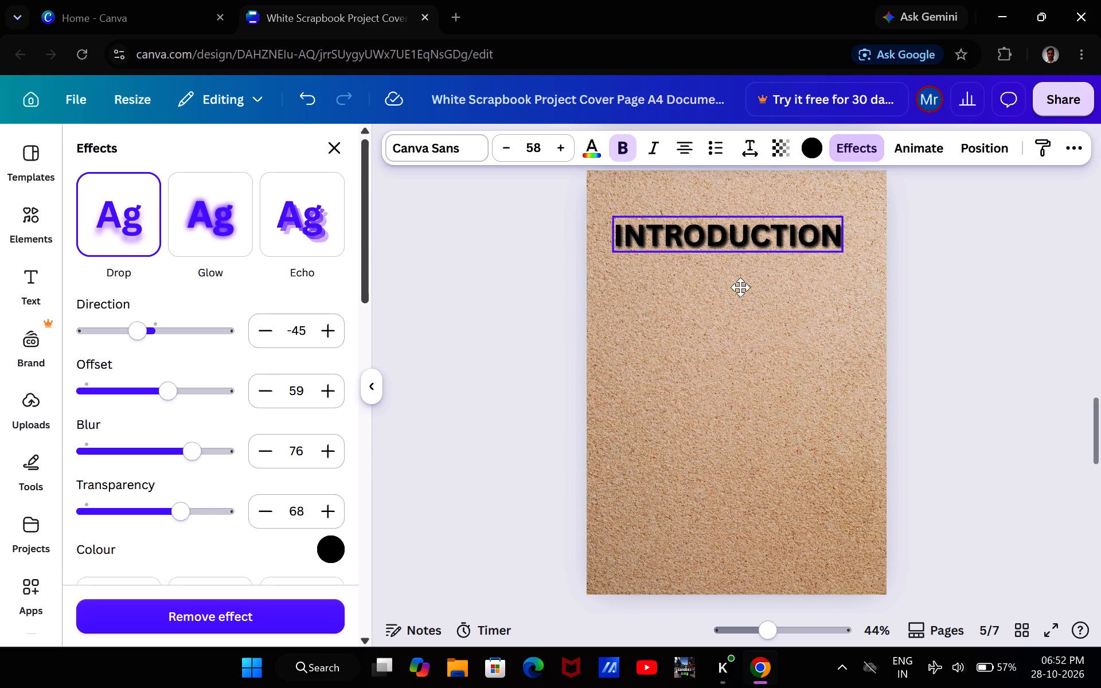
drag(740, 287, 740, 285)
scroll(740, 285, up, 1)
drag(743, 353, 748, 330)
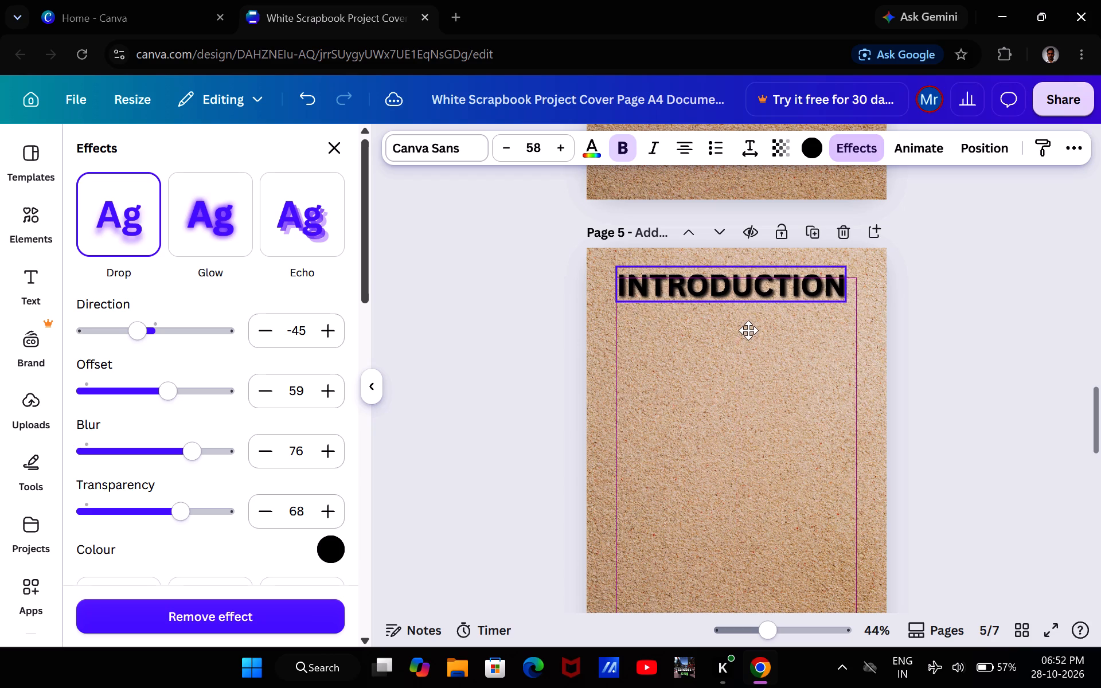
drag(748, 330, 748, 331)
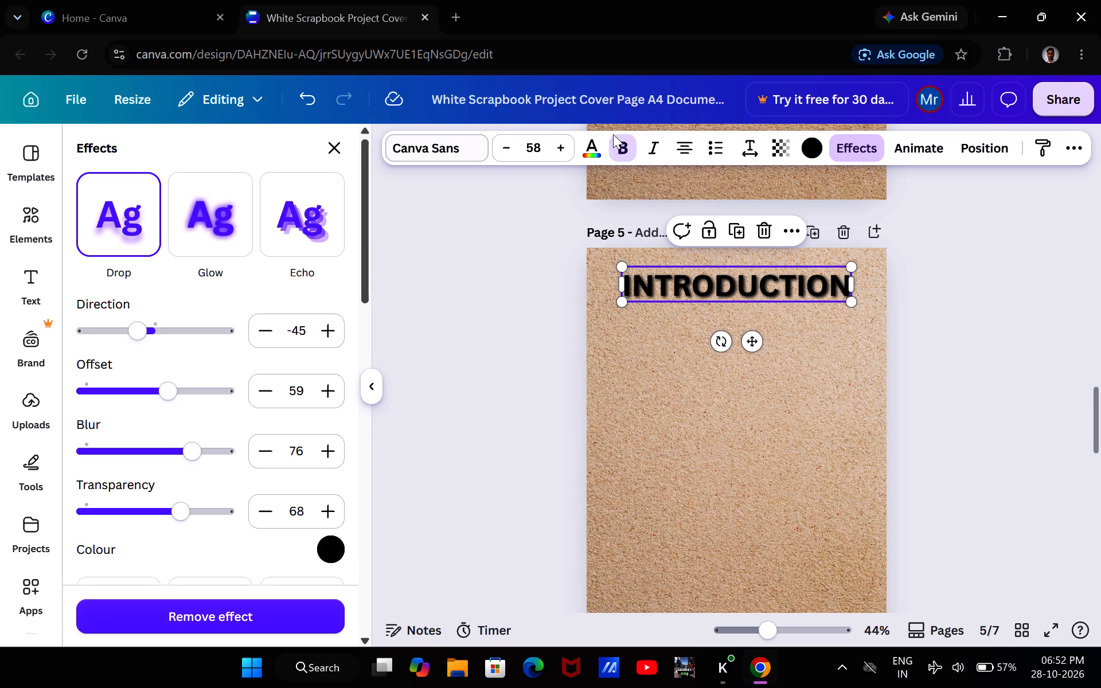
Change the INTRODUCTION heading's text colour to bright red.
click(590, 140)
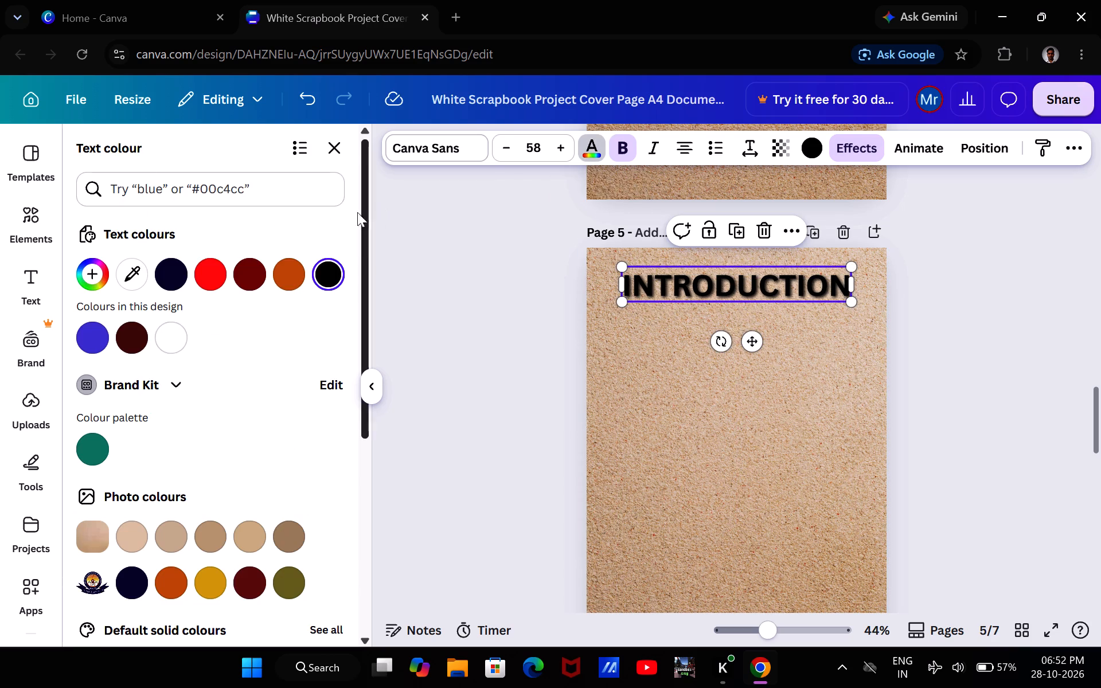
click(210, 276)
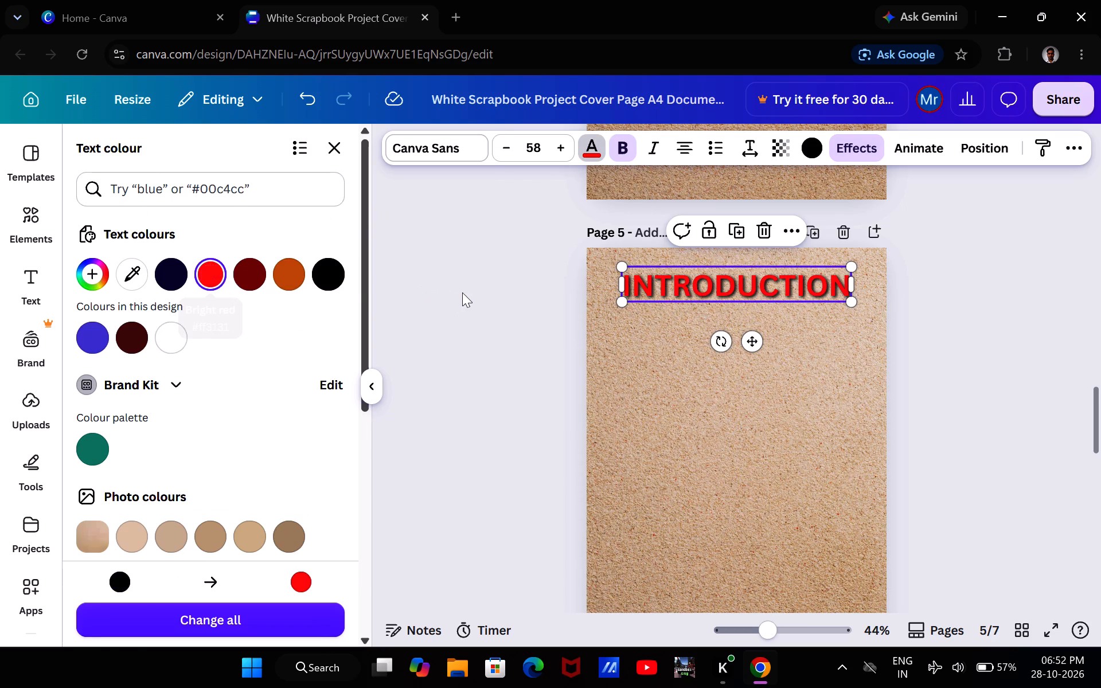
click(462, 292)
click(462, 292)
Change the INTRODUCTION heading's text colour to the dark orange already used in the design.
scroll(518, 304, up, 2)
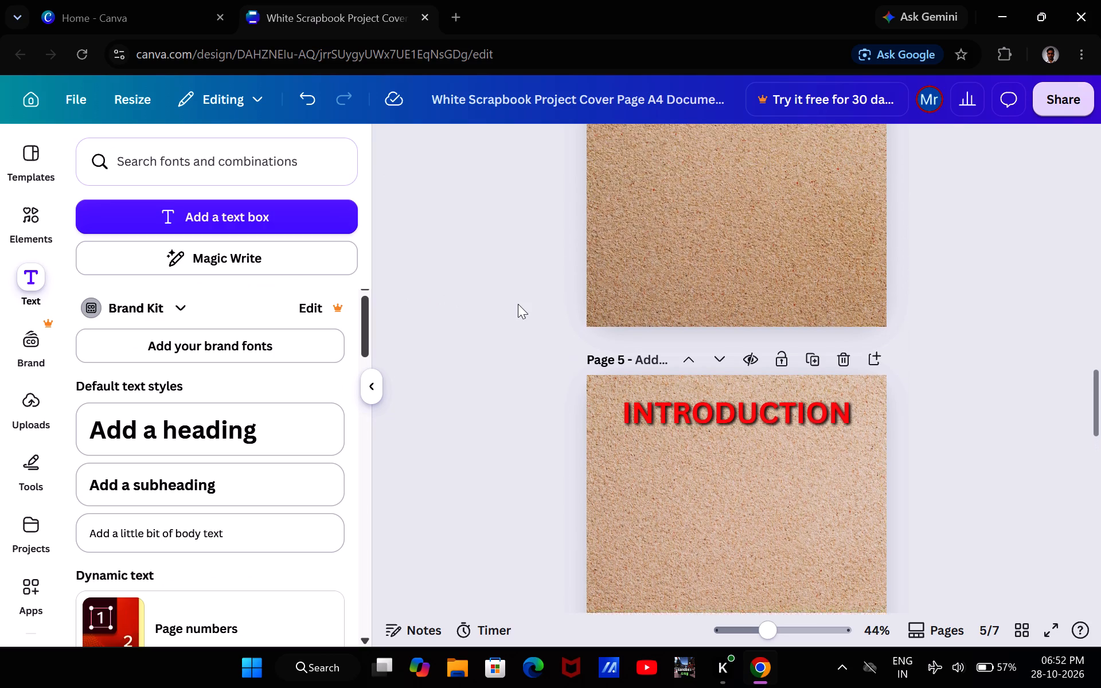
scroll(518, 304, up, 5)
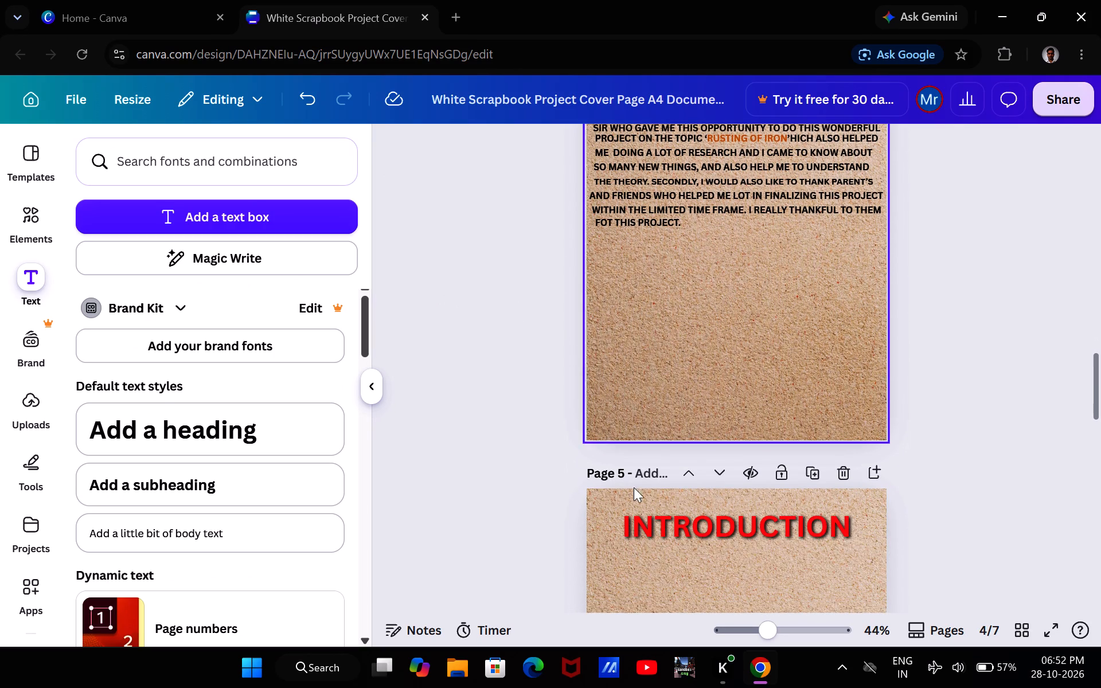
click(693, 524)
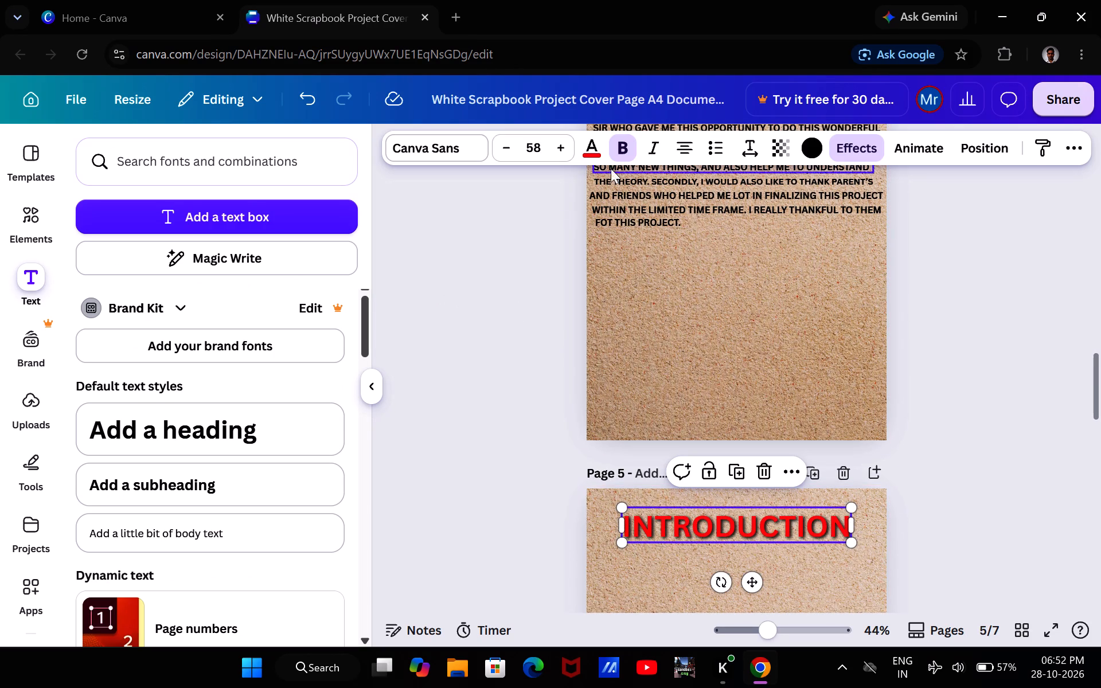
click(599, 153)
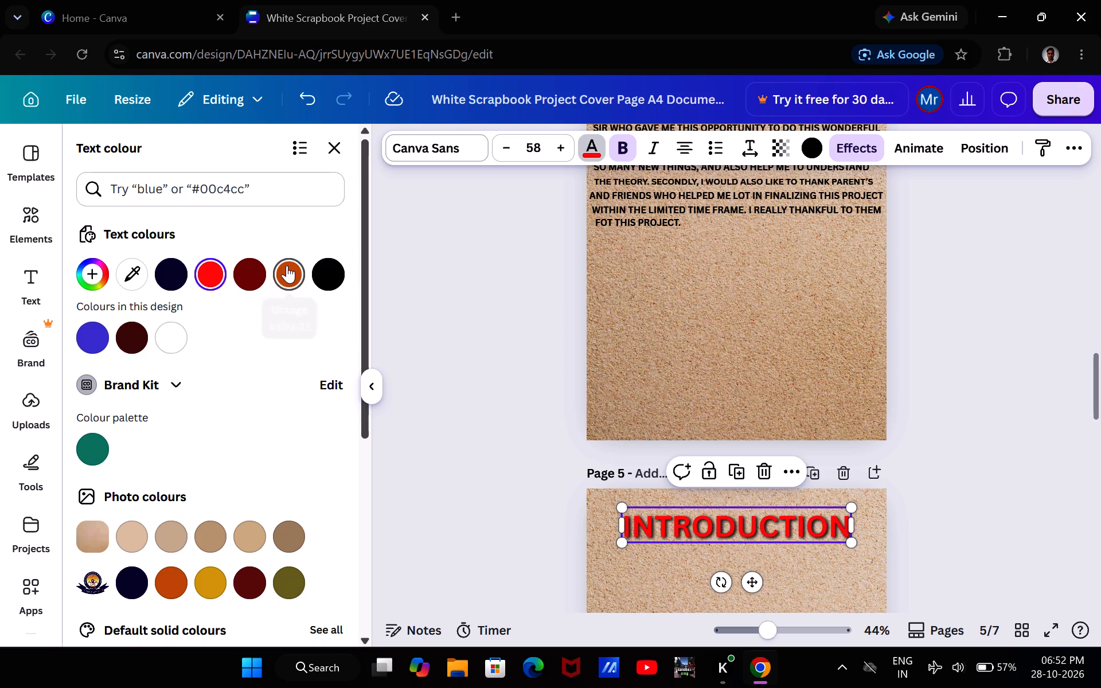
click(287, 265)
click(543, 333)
Change the INTRODUCTION heading's text colour to the dark red used for the ACKNOWLEDGEMENT heading.
scroll(543, 333, up, 1)
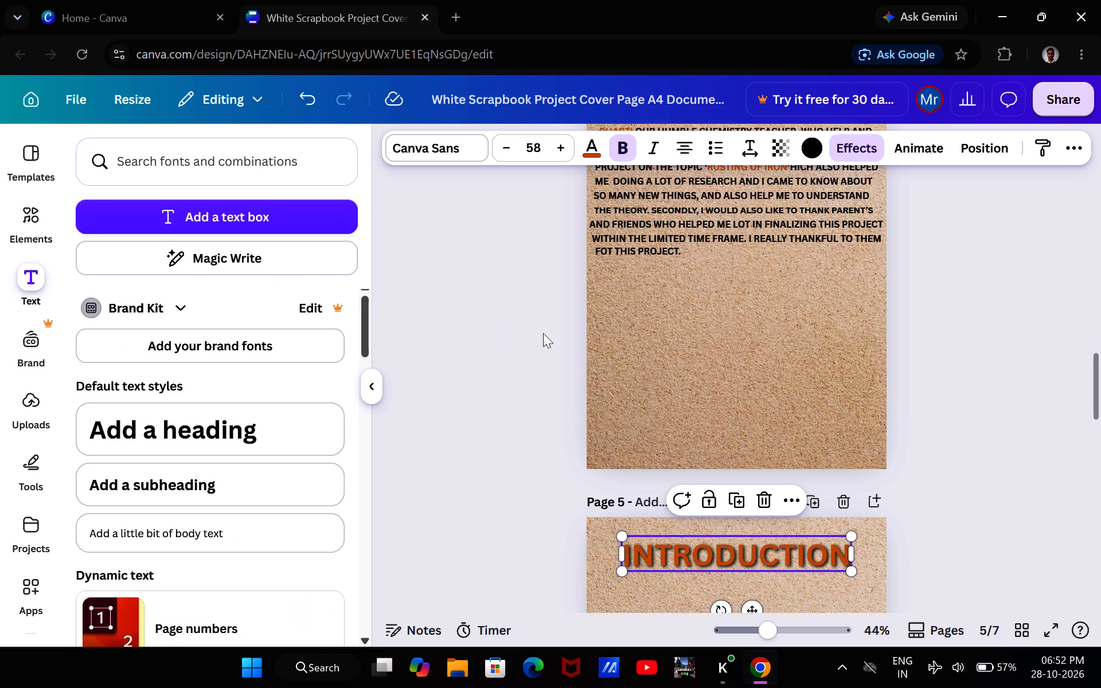
scroll(543, 333, up, 1)
scroll(543, 333, down, 1)
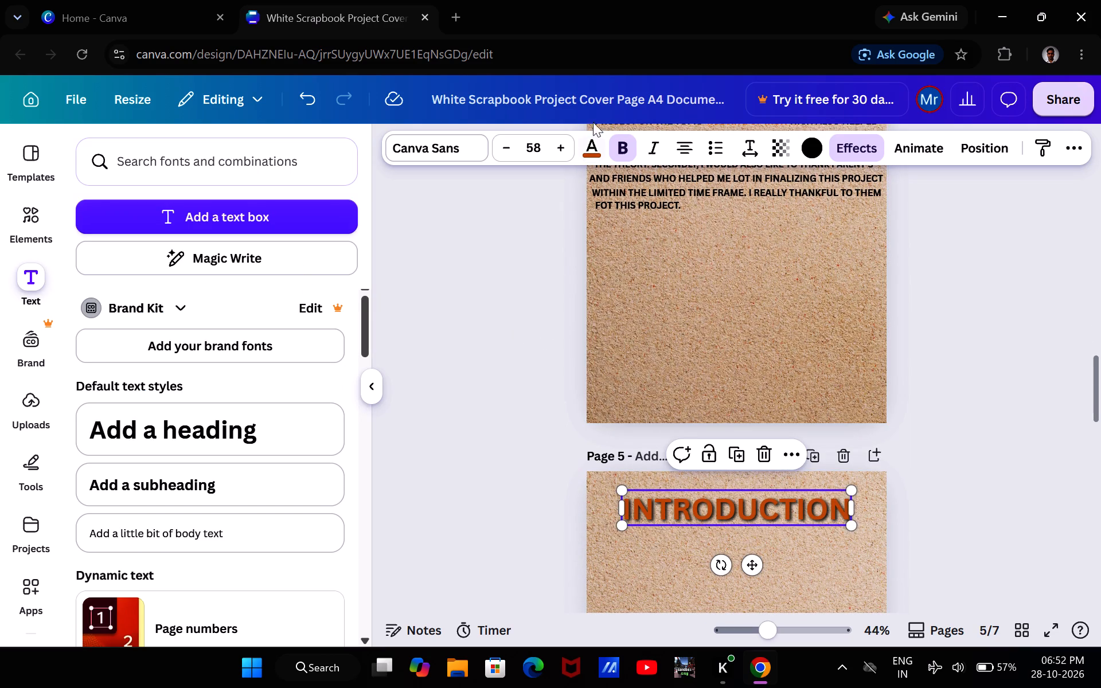
click(592, 144)
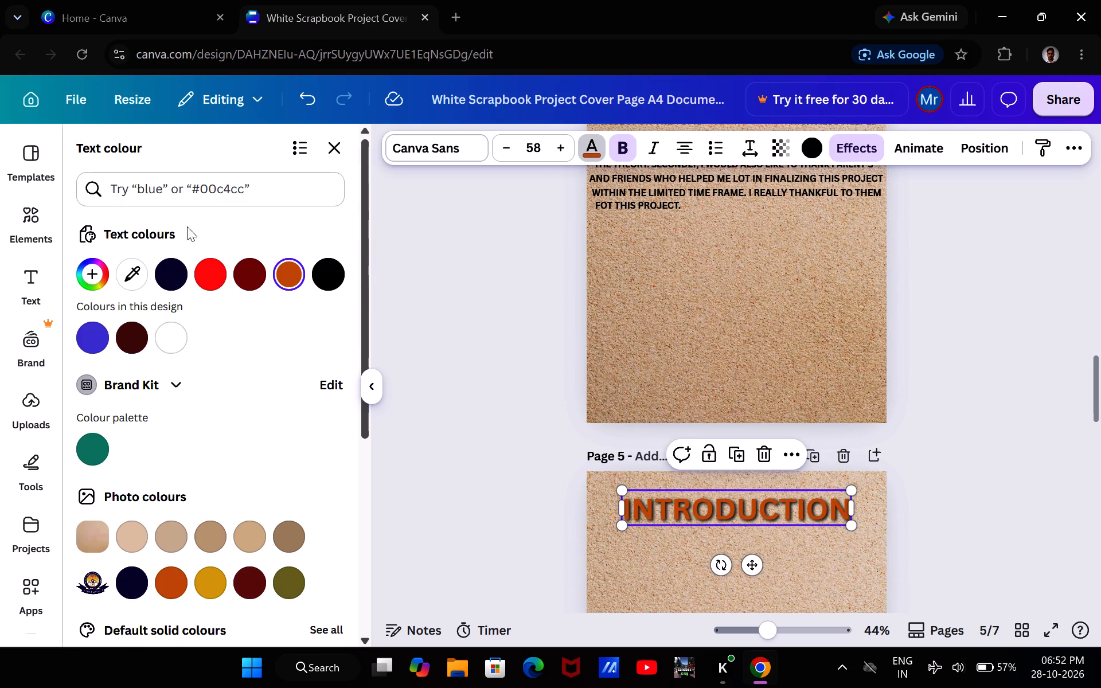
click(258, 260)
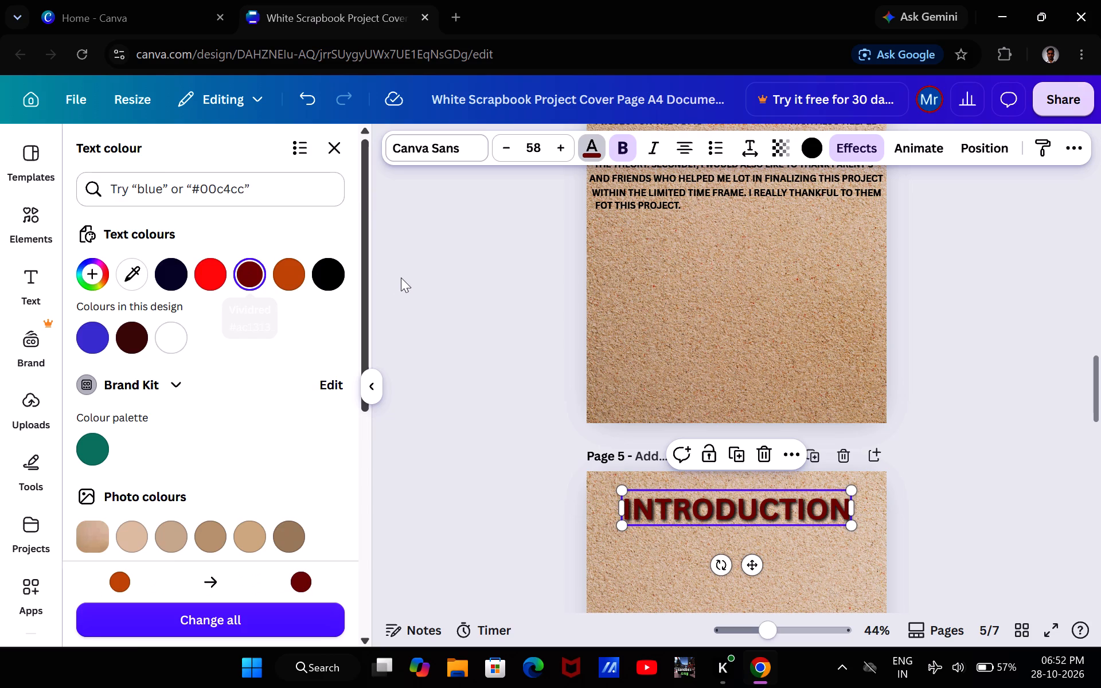
click(401, 277)
click(401, 277)
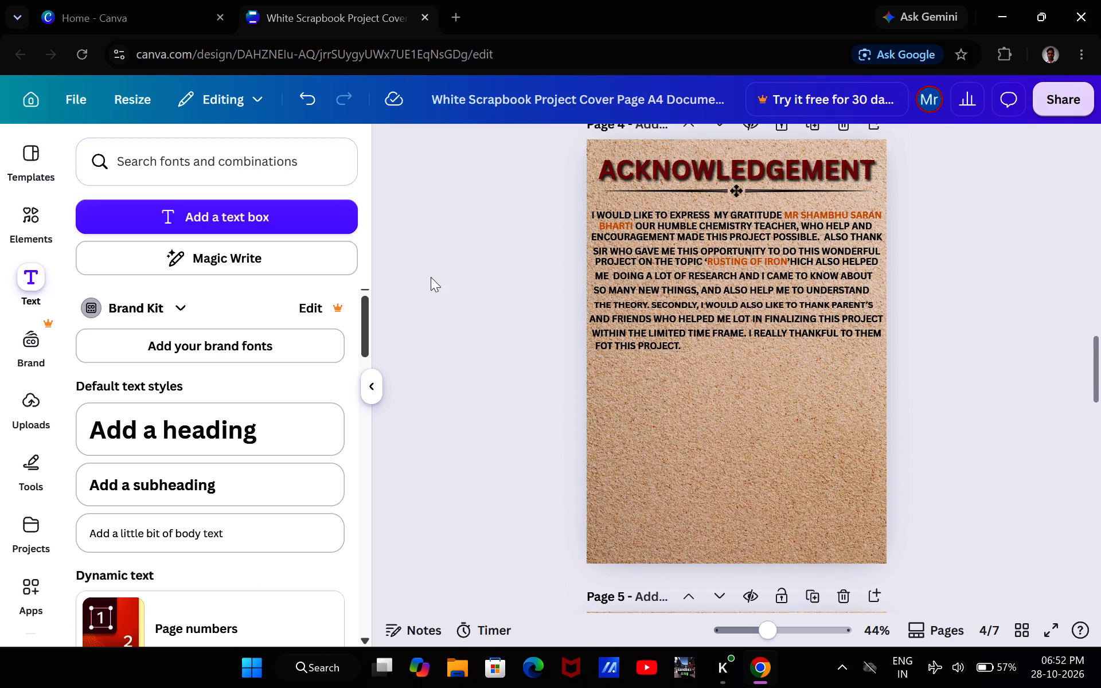
Add the recently used ornamental divider line to page 5, directly below the INTRODUCTION heading, and stretch it to the heading's width.
scroll(431, 277, down, 2)
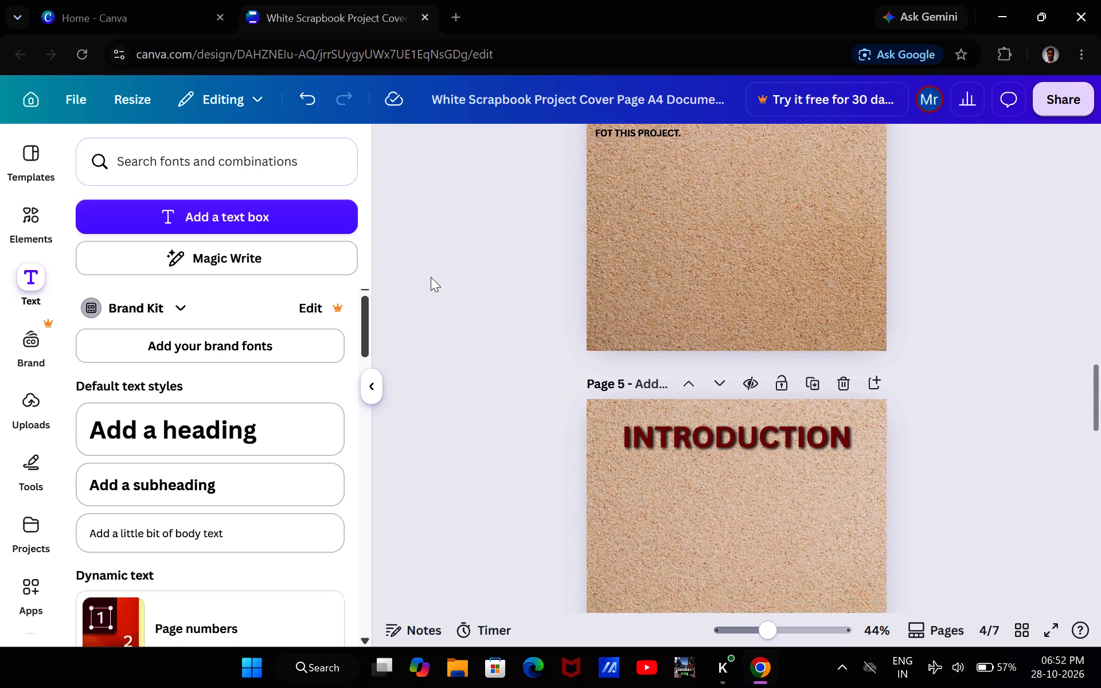
scroll(431, 277, down, 2)
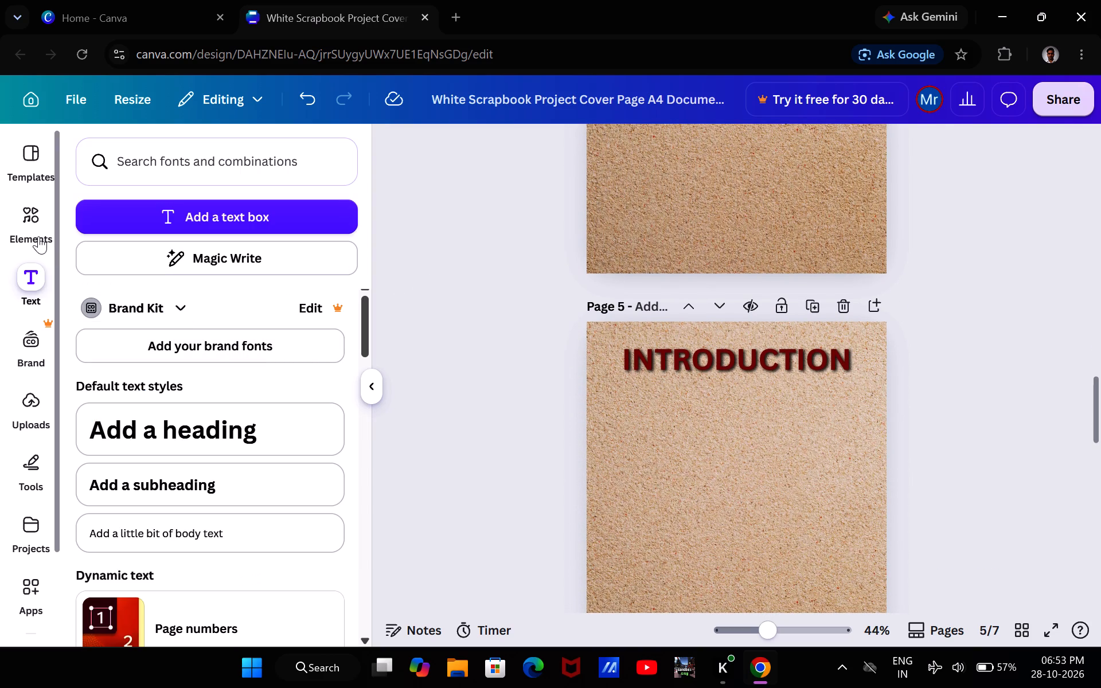
click(28, 221)
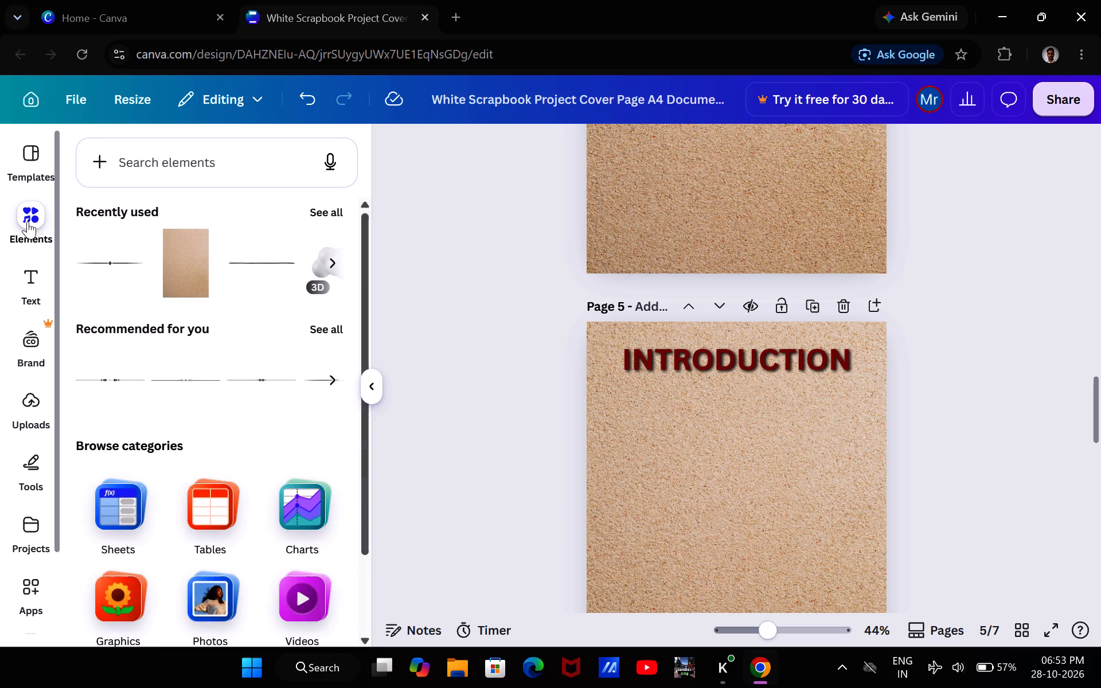
click(107, 275)
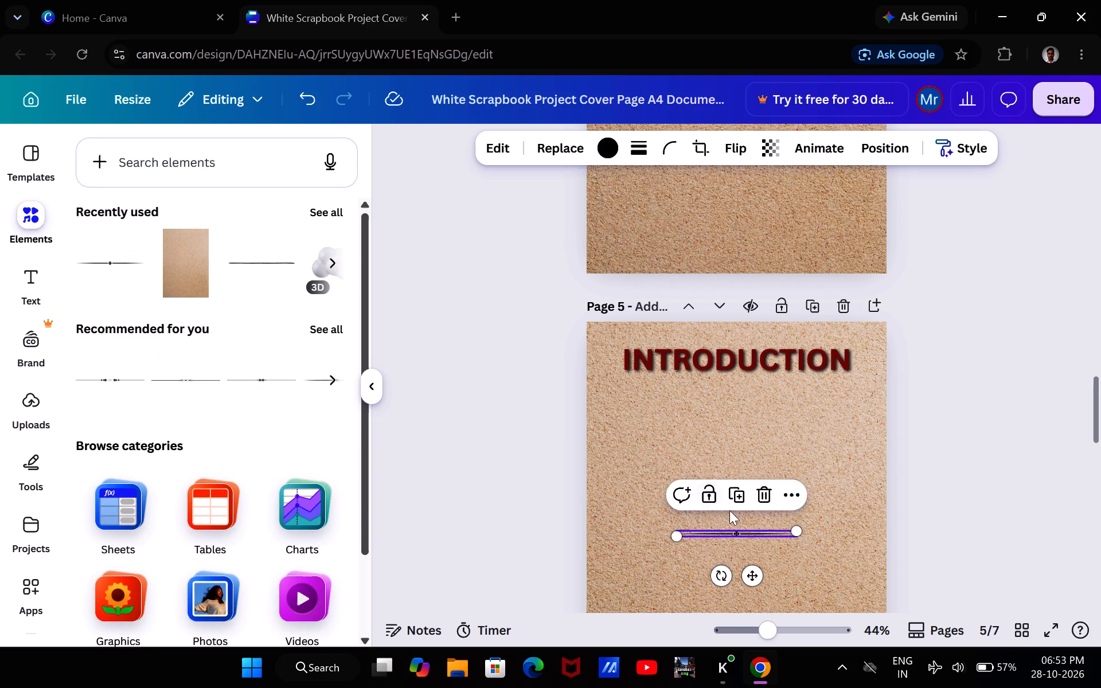
drag(755, 575, 706, 429)
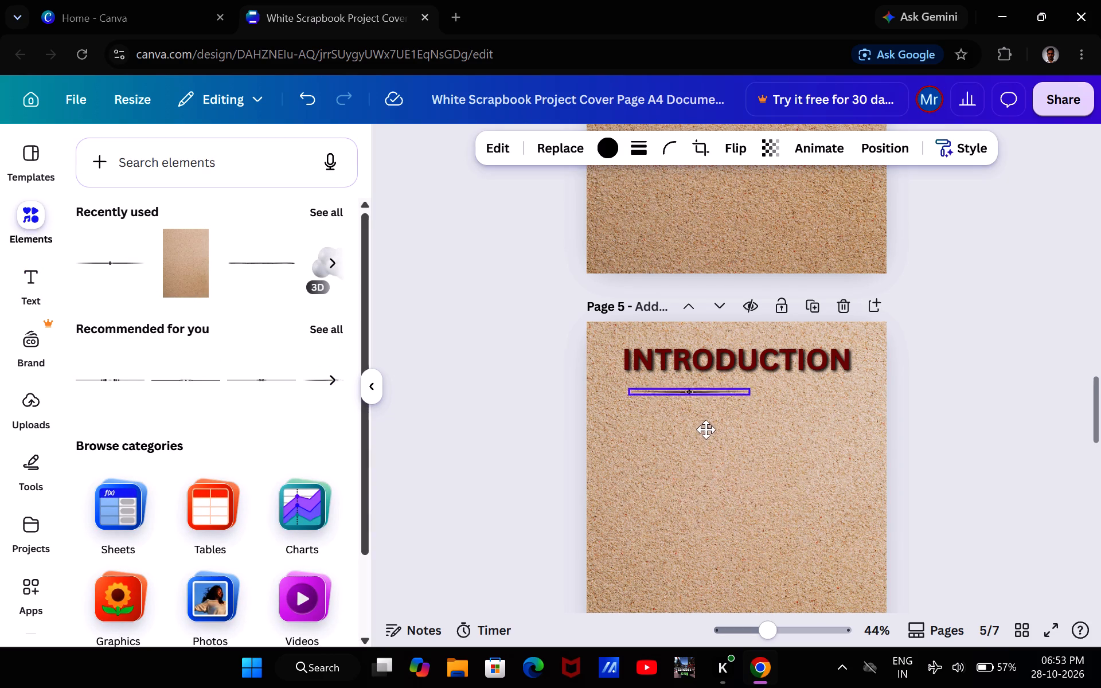
drag(706, 429, 702, 428)
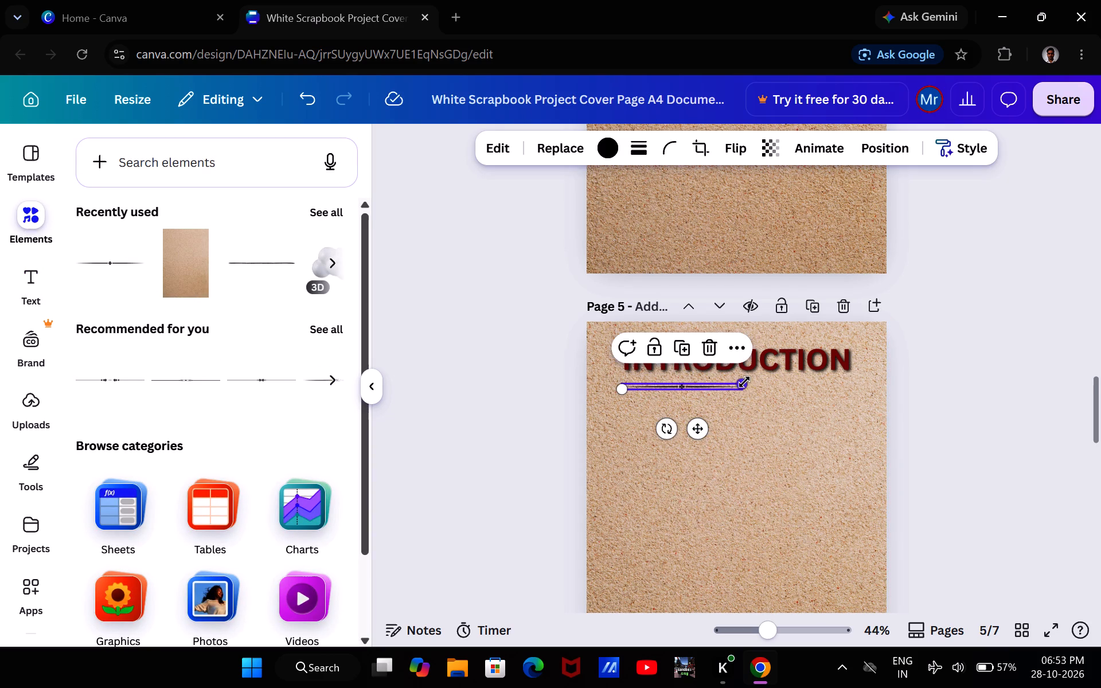
drag(744, 382, 857, 381)
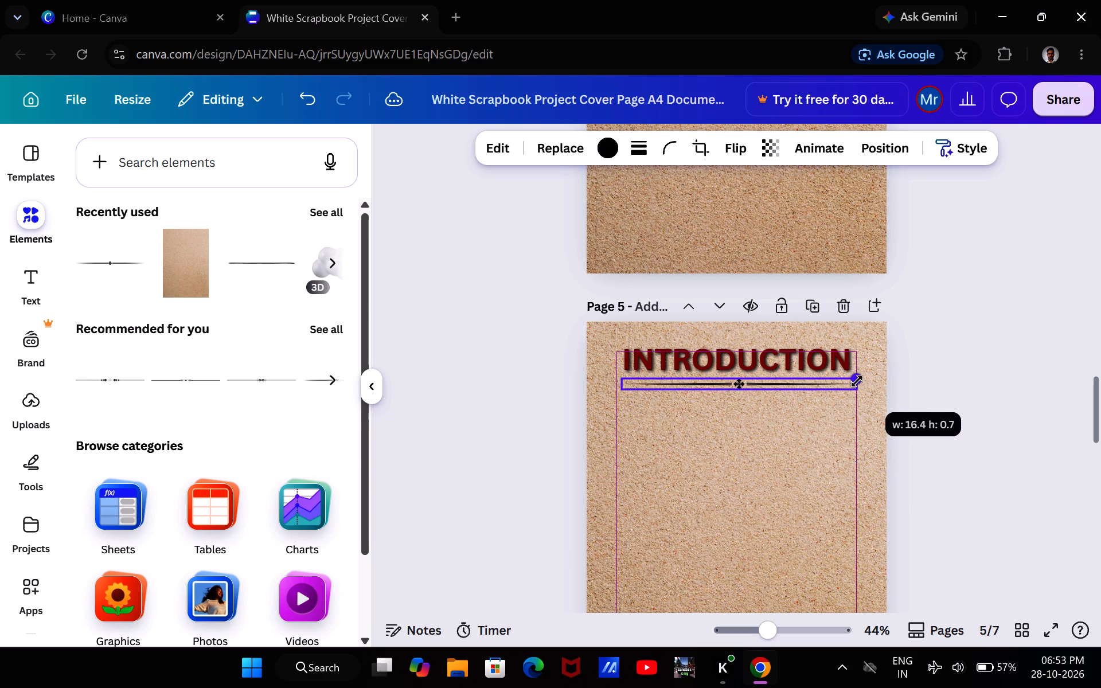
drag(857, 381, 854, 381)
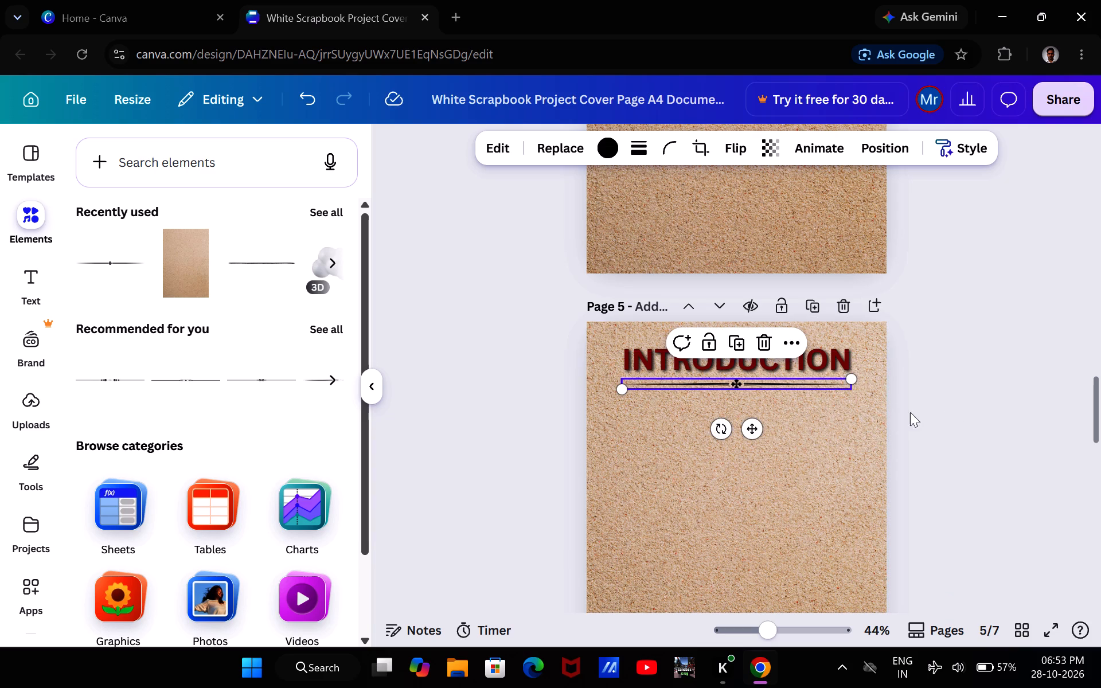
click(963, 409)
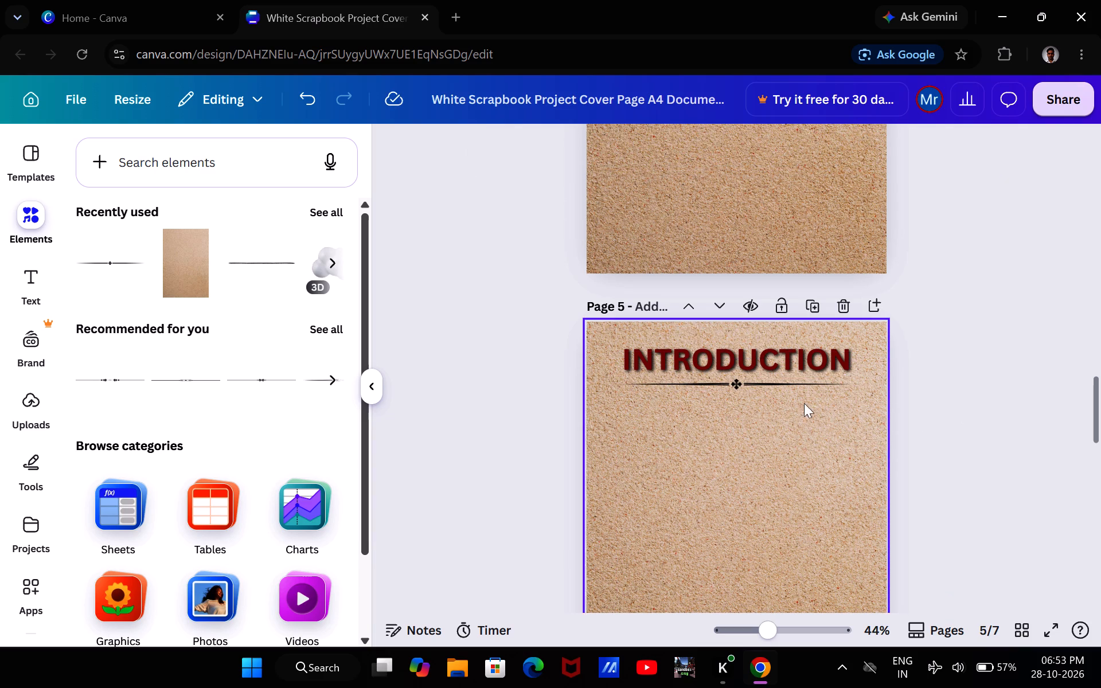
Shift the divider slightly up and to the left, and widen it a little beyond the INTRODUCTION heading.
drag(780, 386, 768, 386)
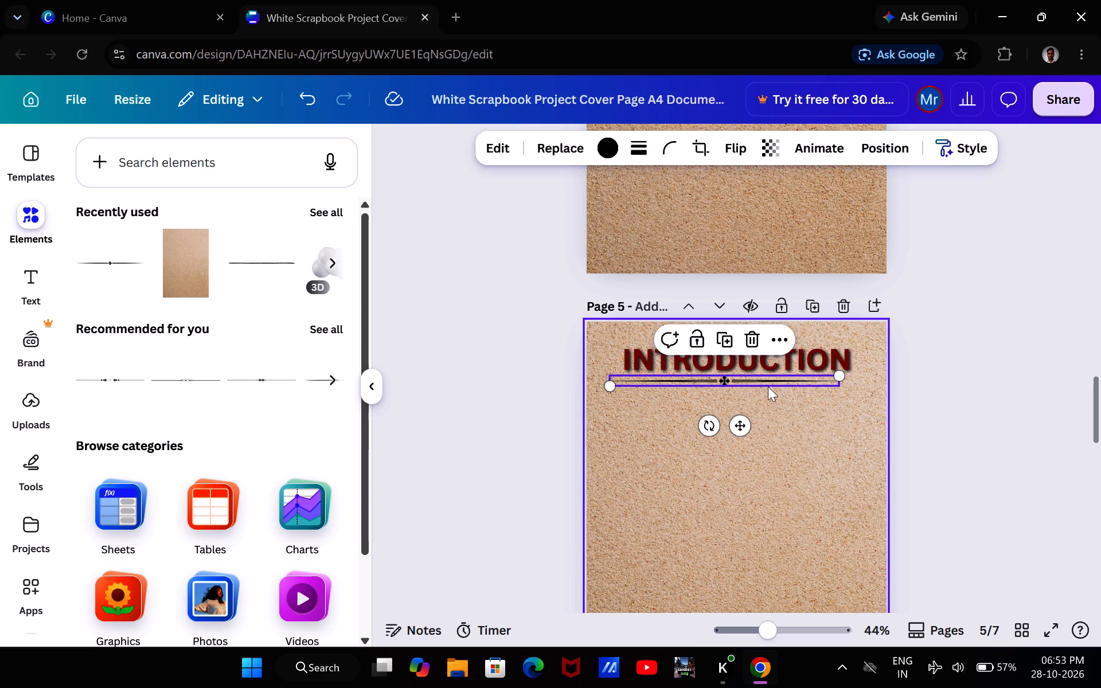
drag(841, 374, 860, 373)
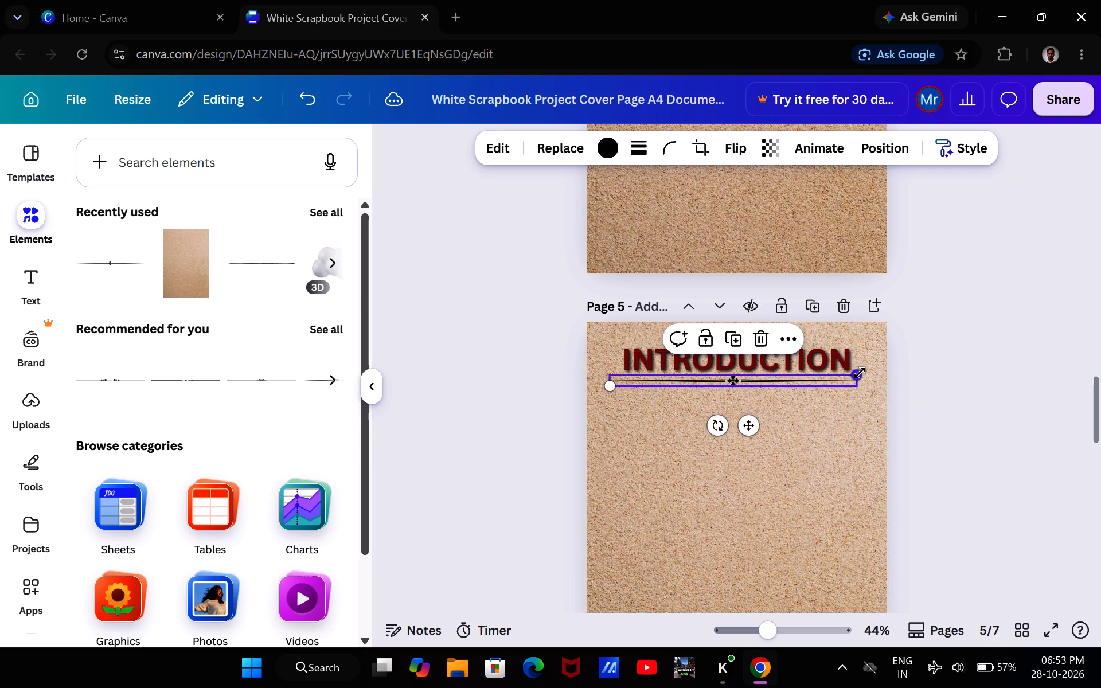
click(919, 387)
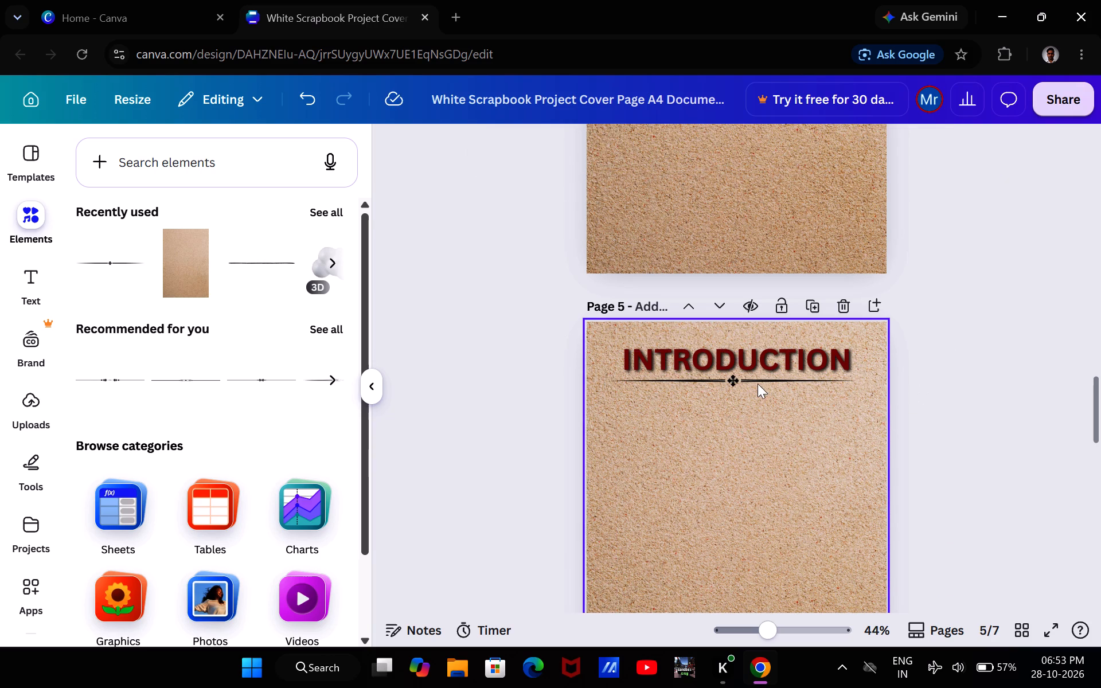
Nudge the divider to the right so it is centred beneath the INTRODUCTION heading.
click(740, 380)
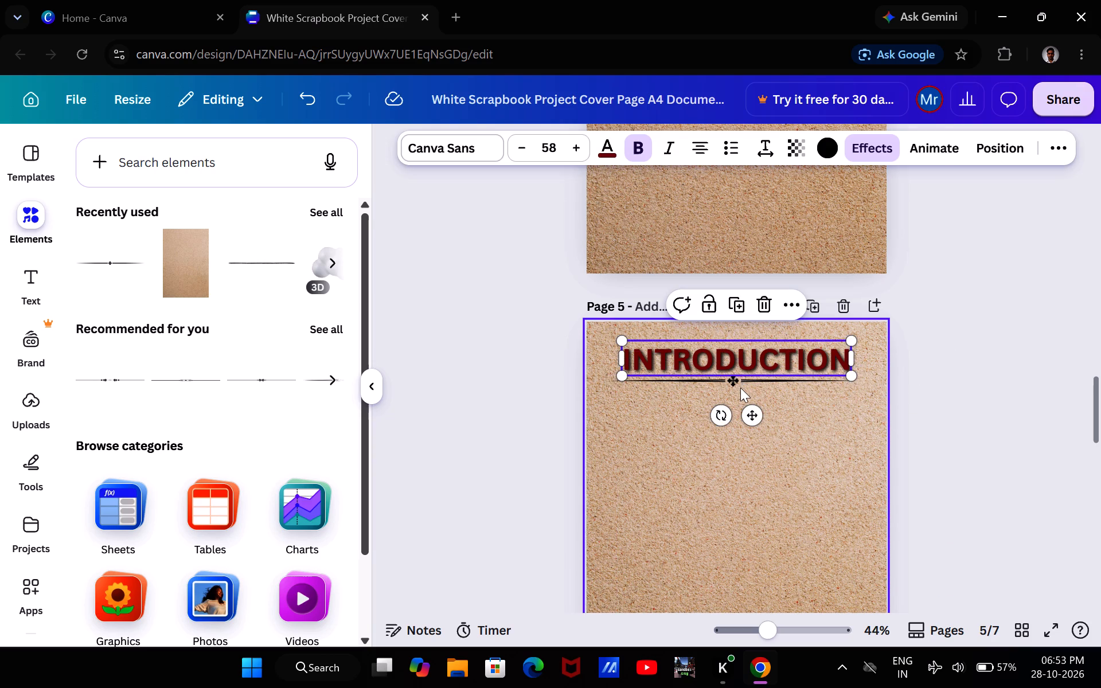
click(733, 384)
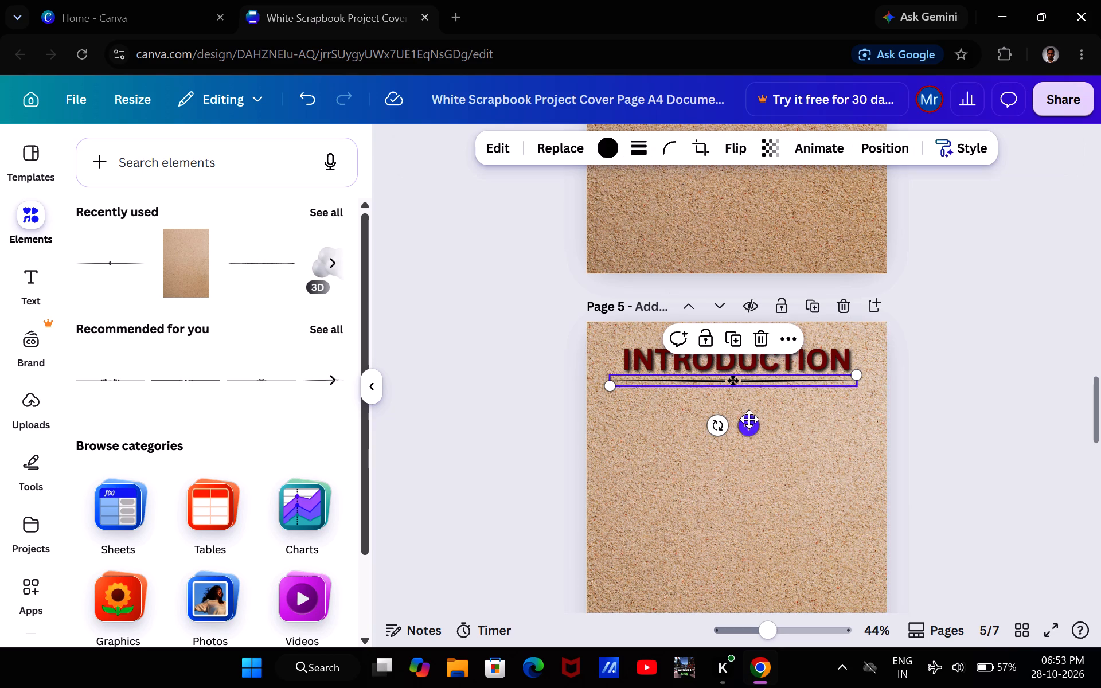
drag(749, 419, 756, 418)
click(756, 418)
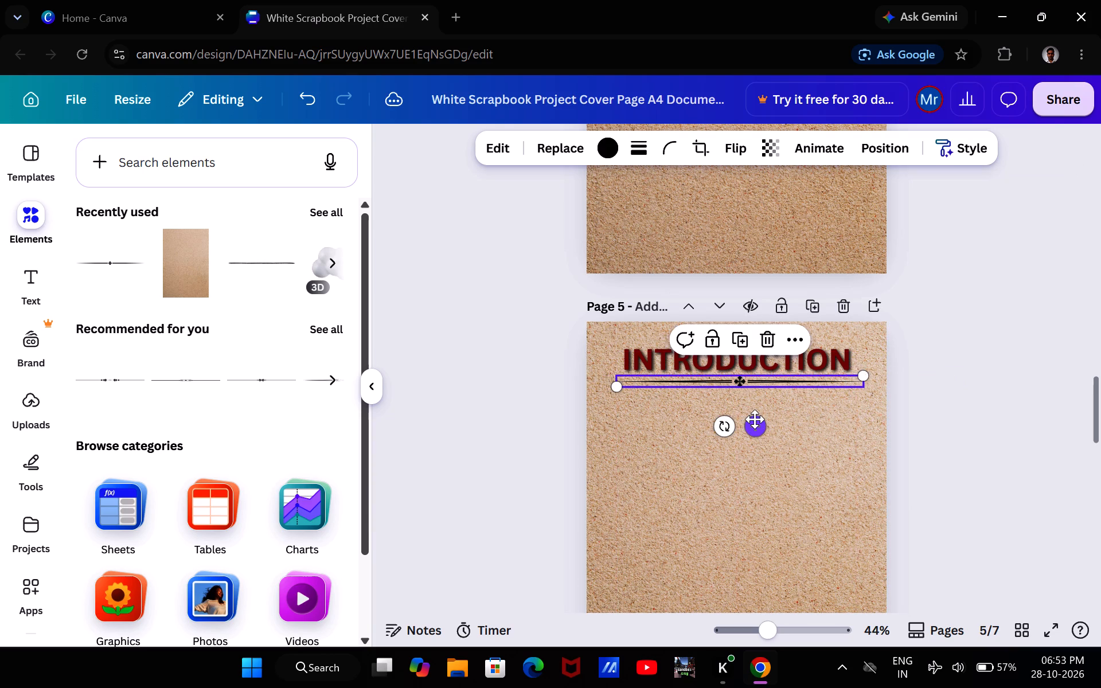
click(756, 466)
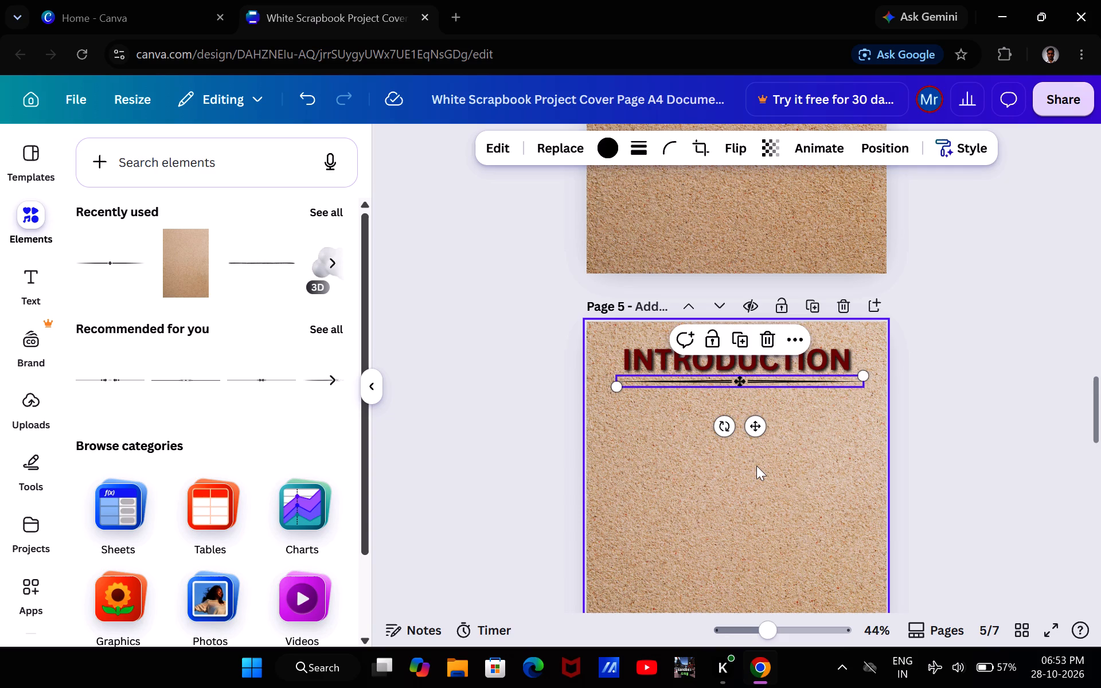
click(988, 388)
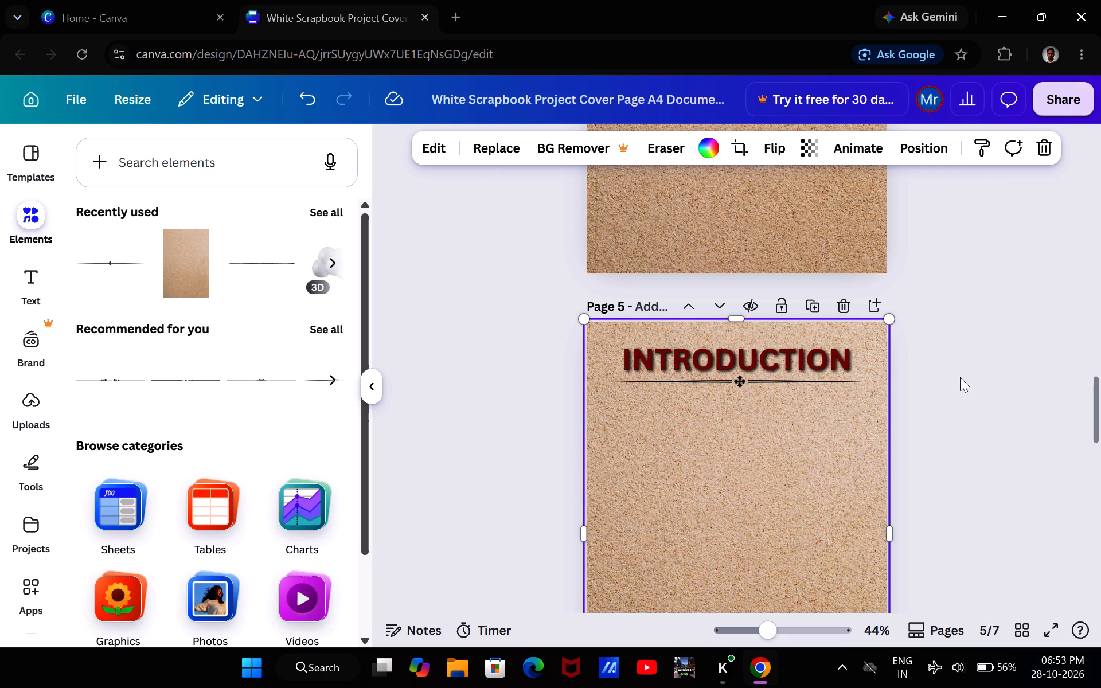
scroll(960, 377, down, 1)
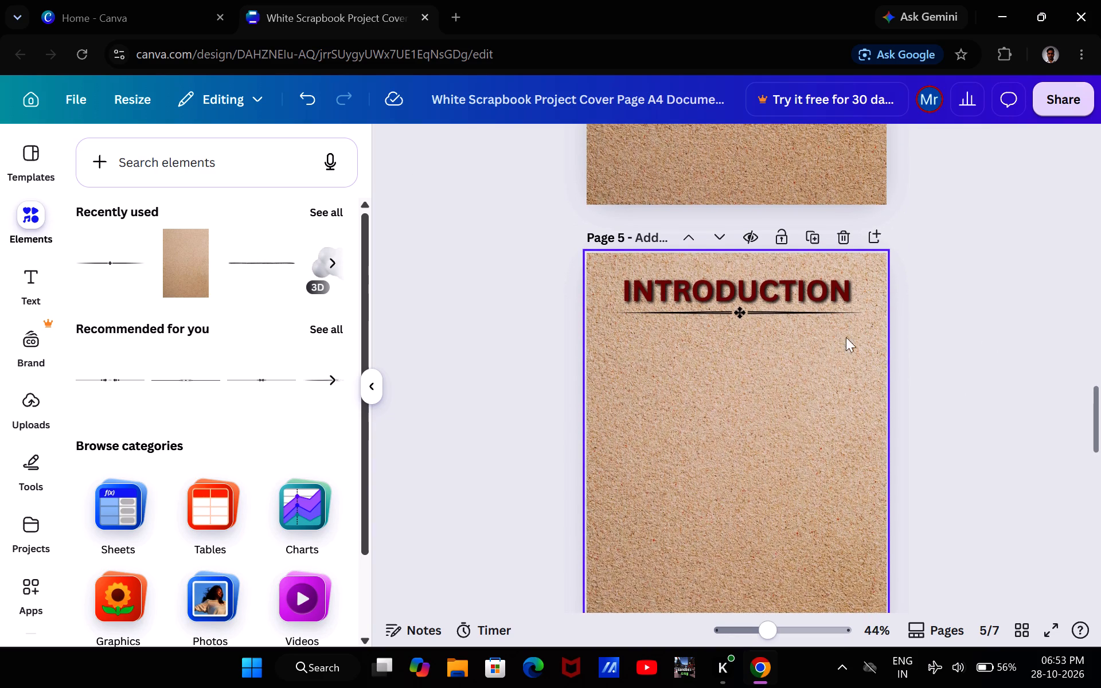
click(758, 317)
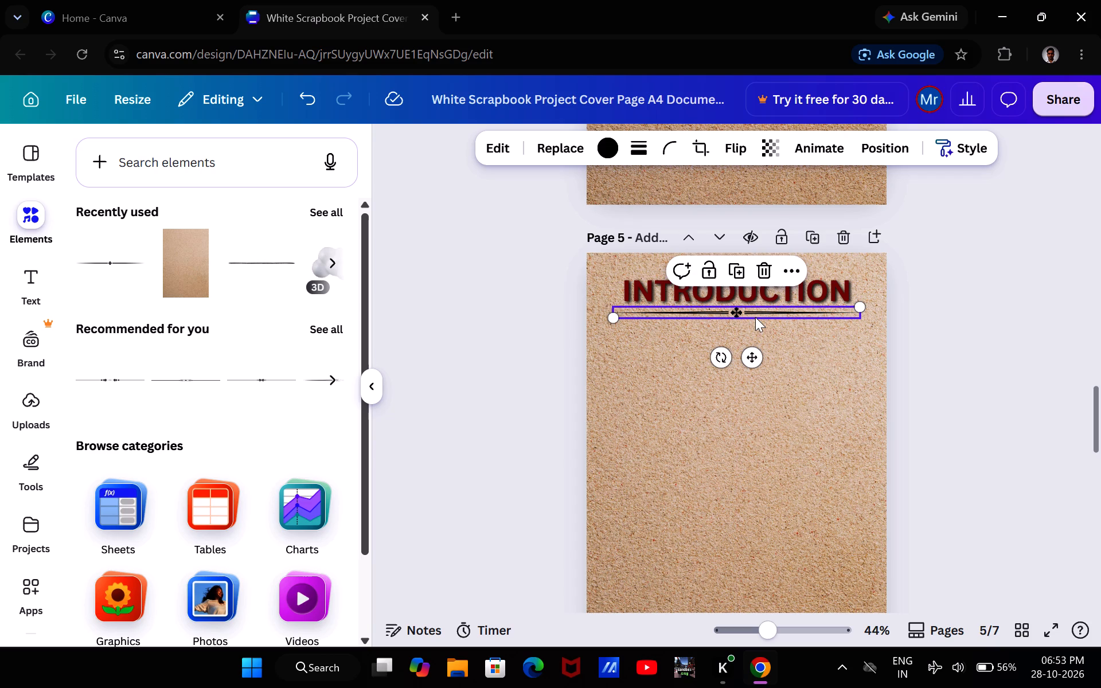
click(768, 393)
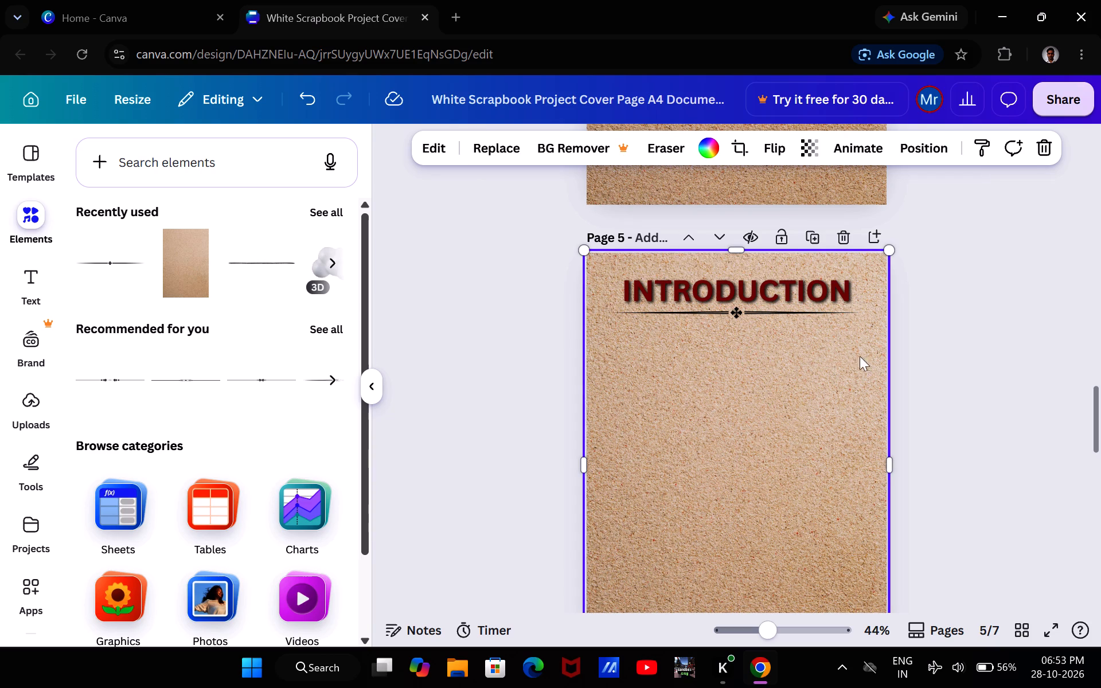
click(977, 331)
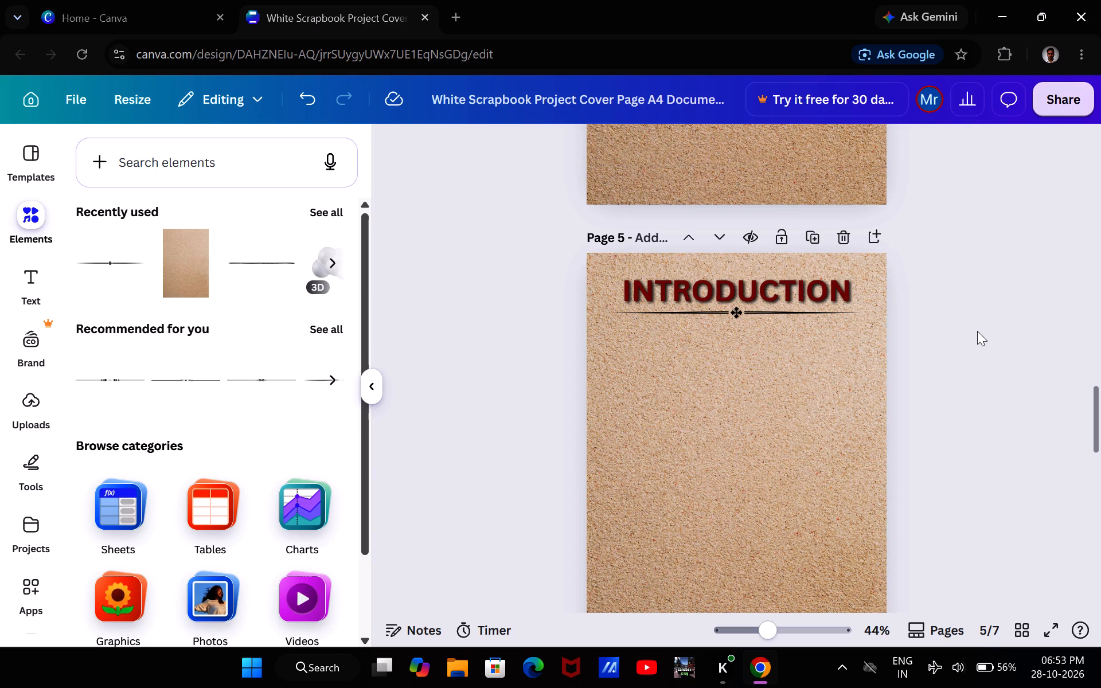
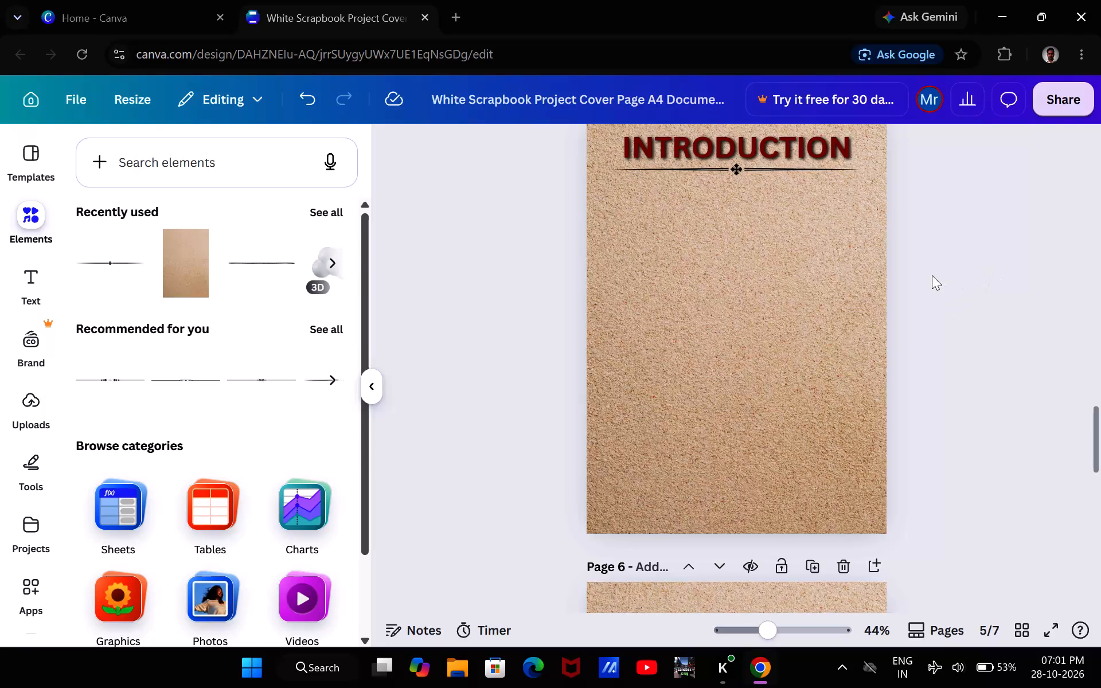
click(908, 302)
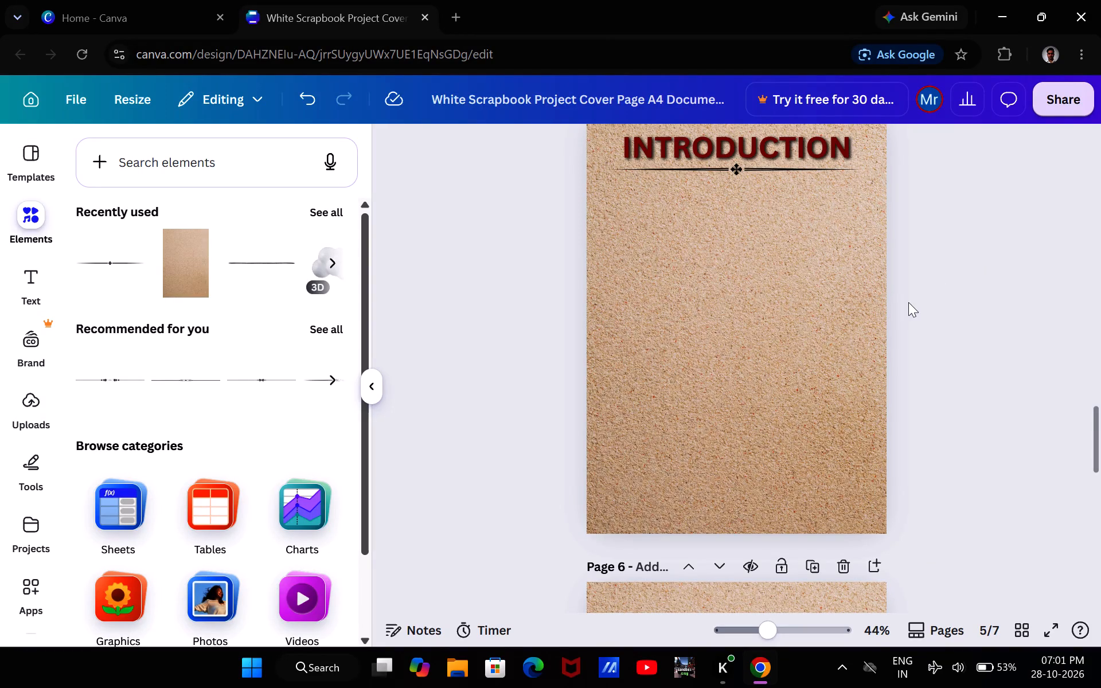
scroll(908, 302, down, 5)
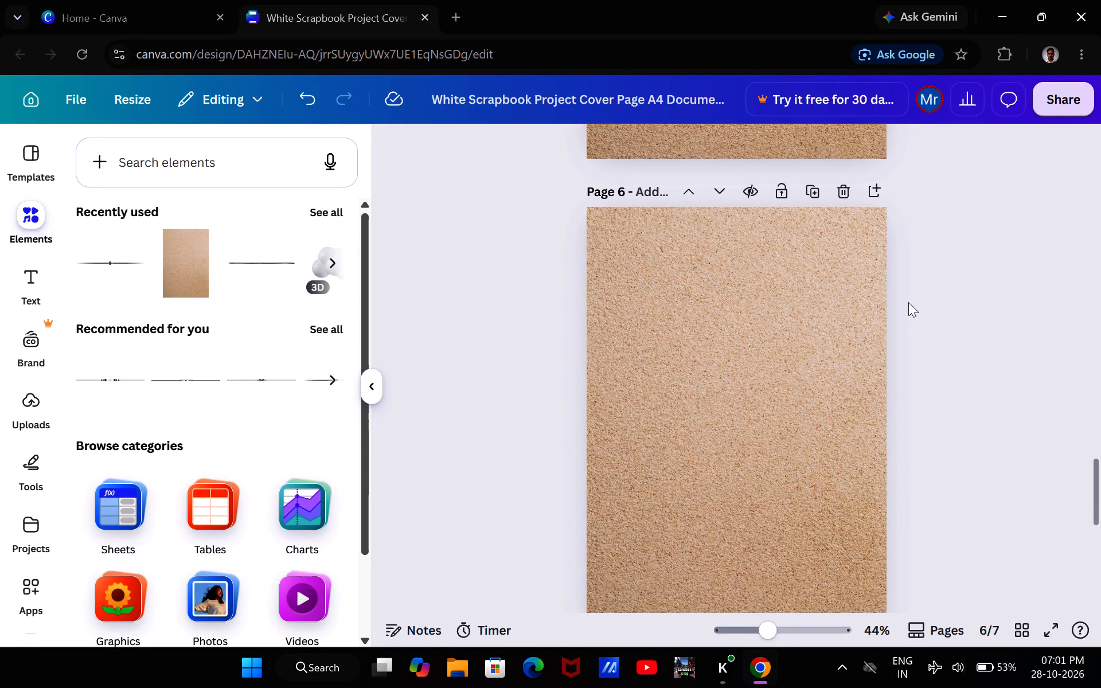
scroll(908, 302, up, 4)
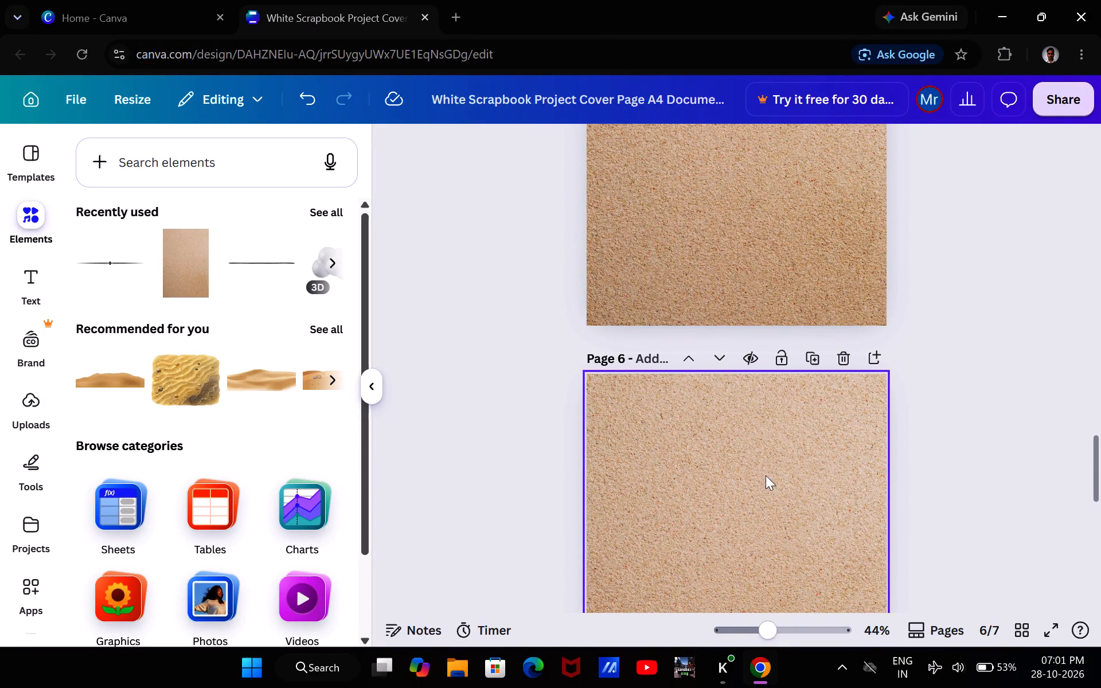
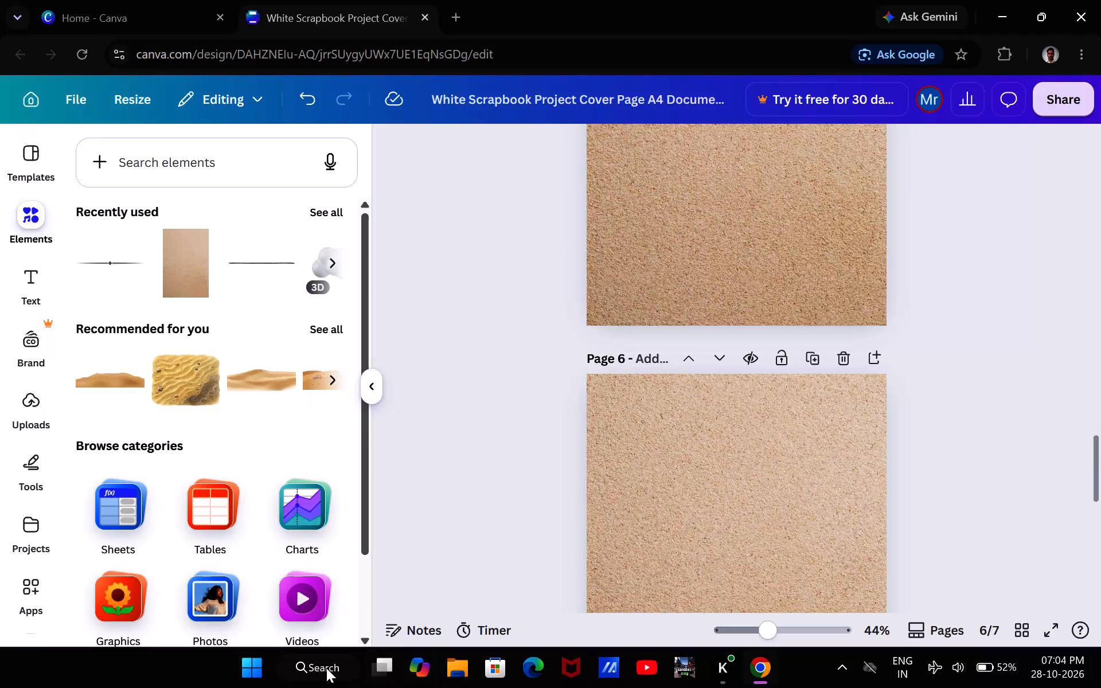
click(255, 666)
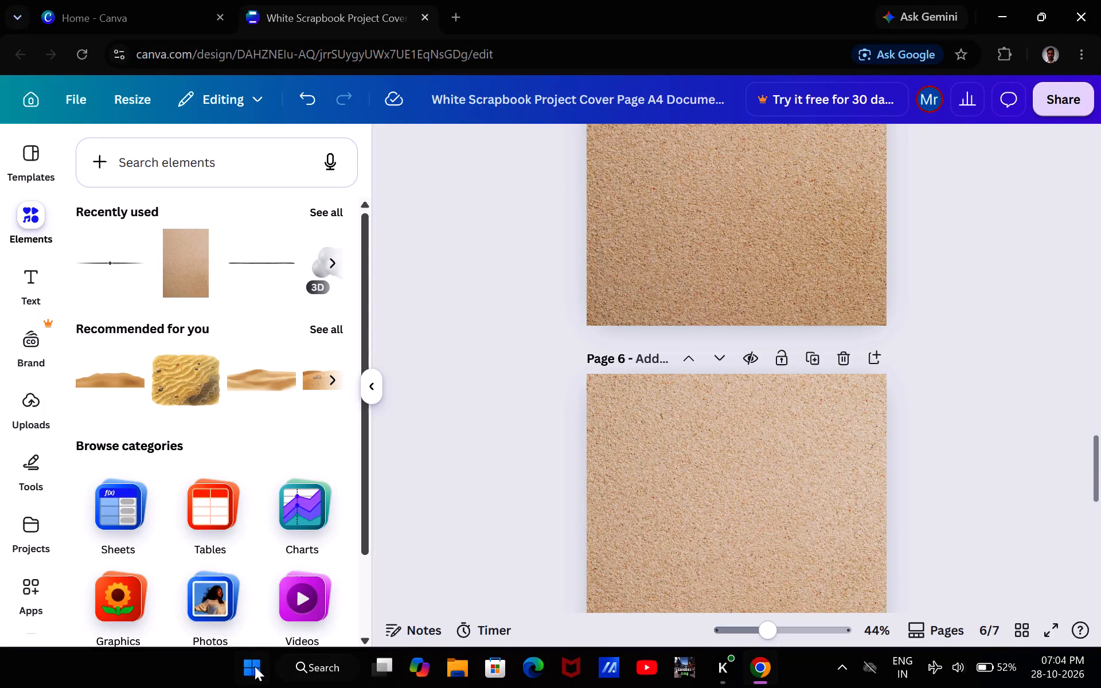
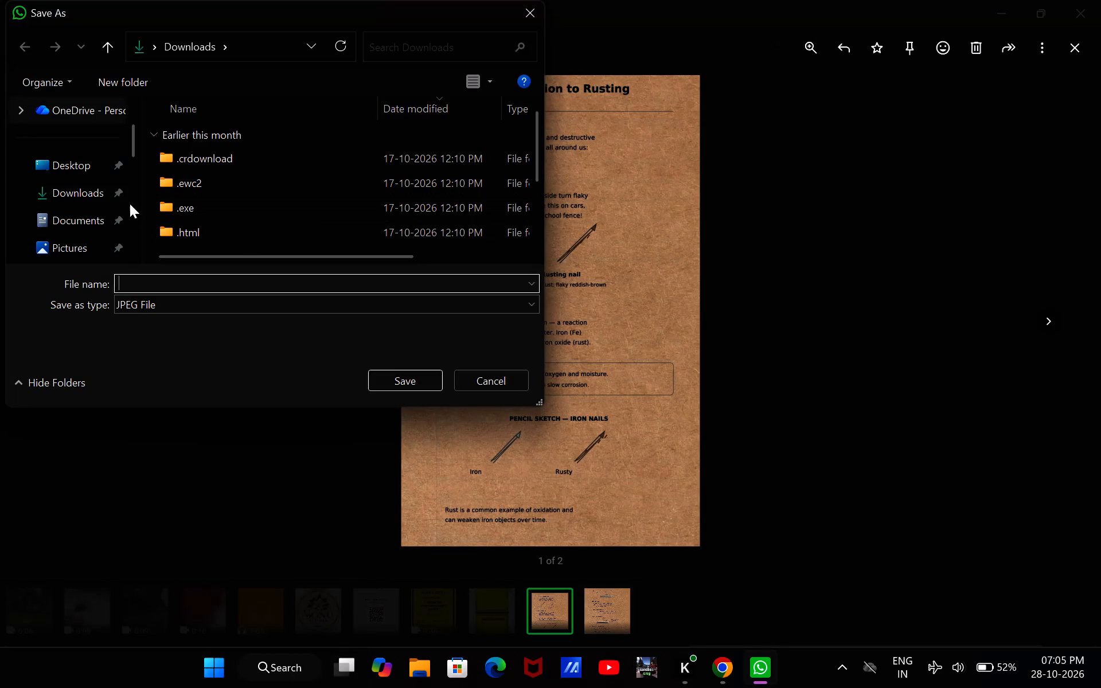
Save the Introduction to Rusting page image in the Downloads folder under the file name 0011.
click(89, 197)
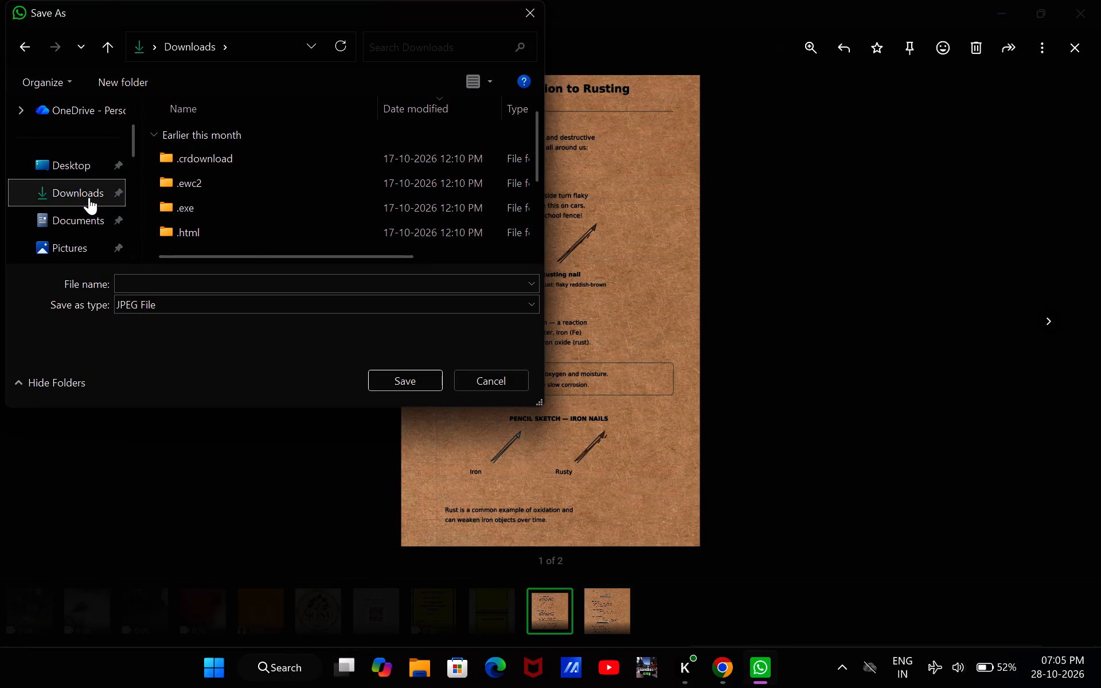
click(84, 179)
click(163, 275)
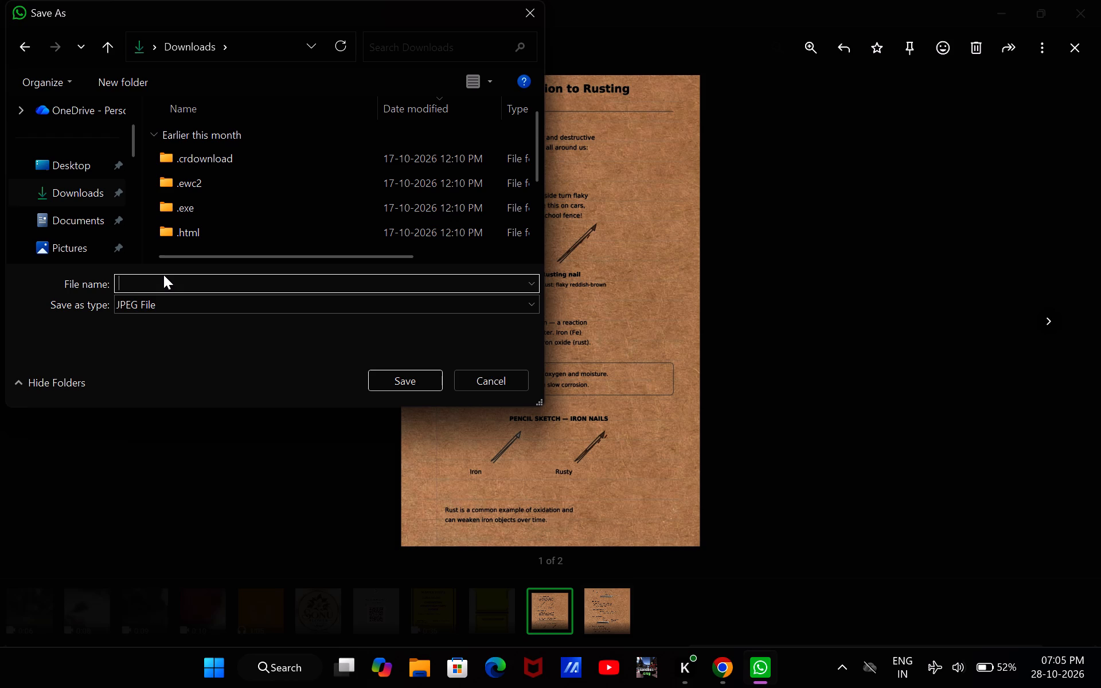
text(0011)
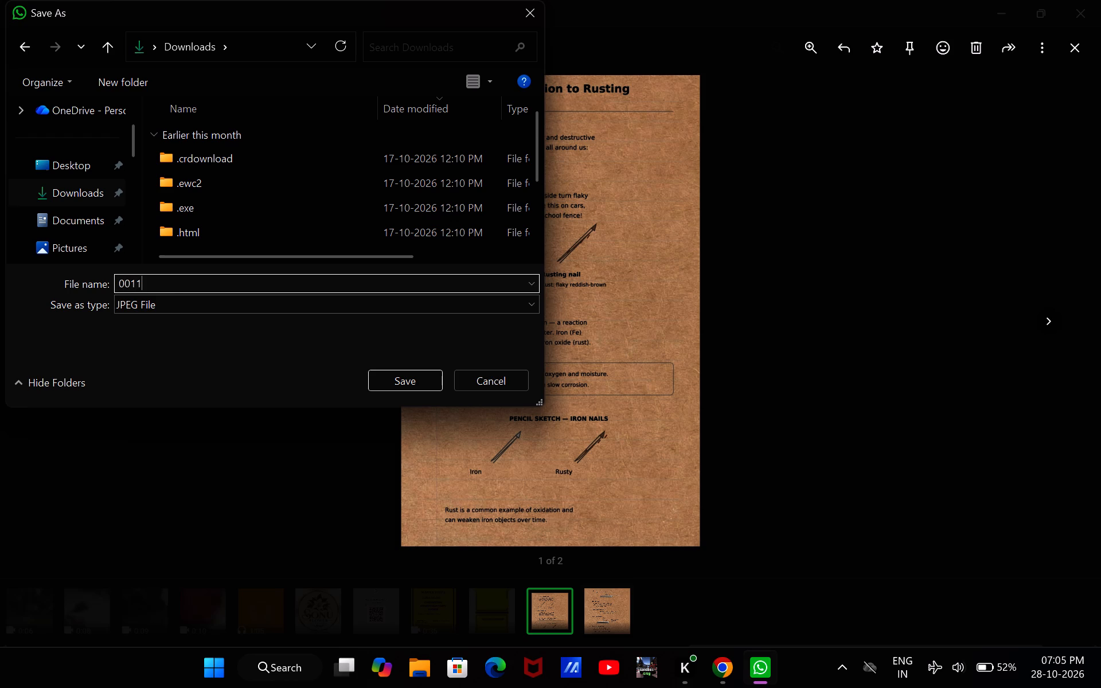
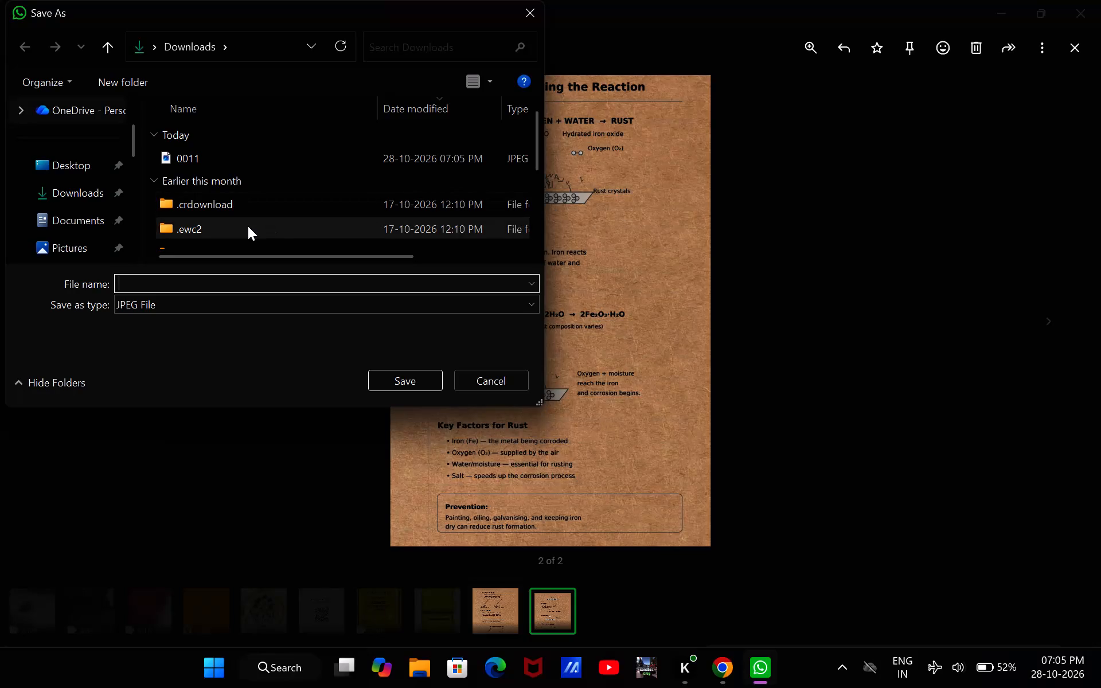
Save the second page image, containing the Key Factors for Rust section, in the Downloads folder under the file name 0022.
click(85, 204)
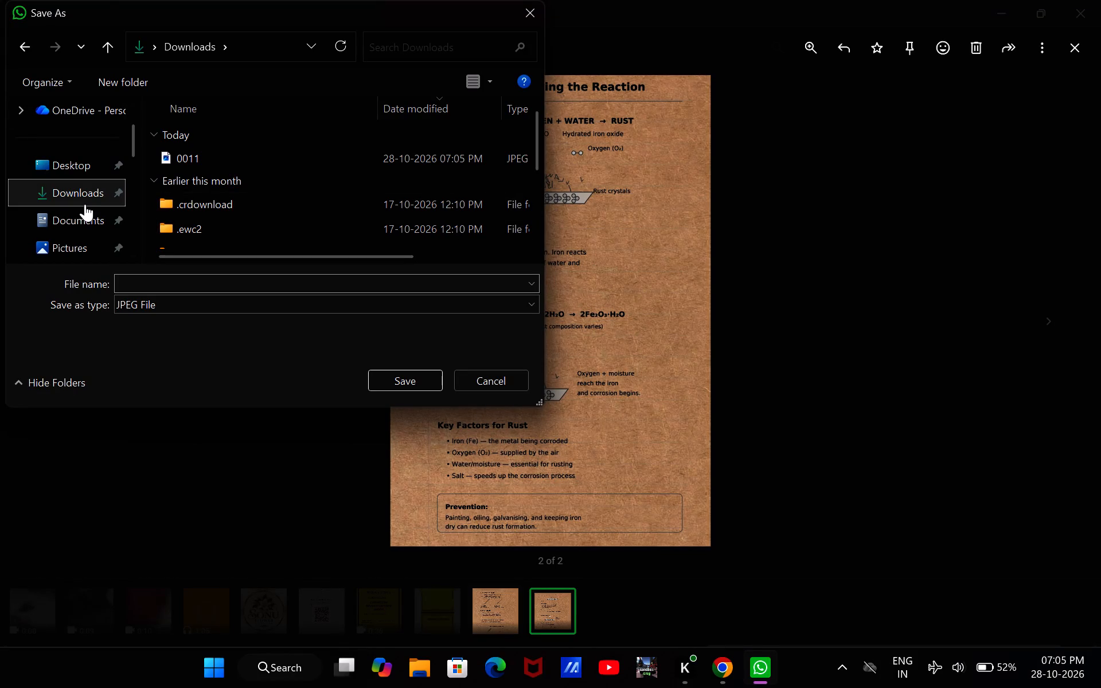
click(162, 284)
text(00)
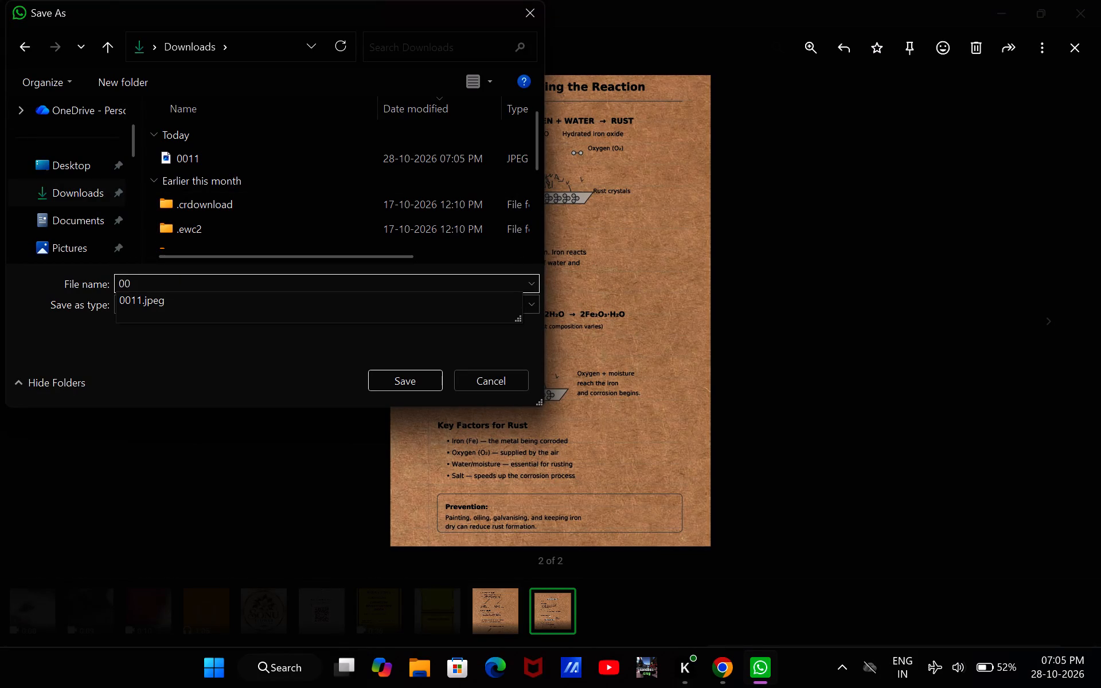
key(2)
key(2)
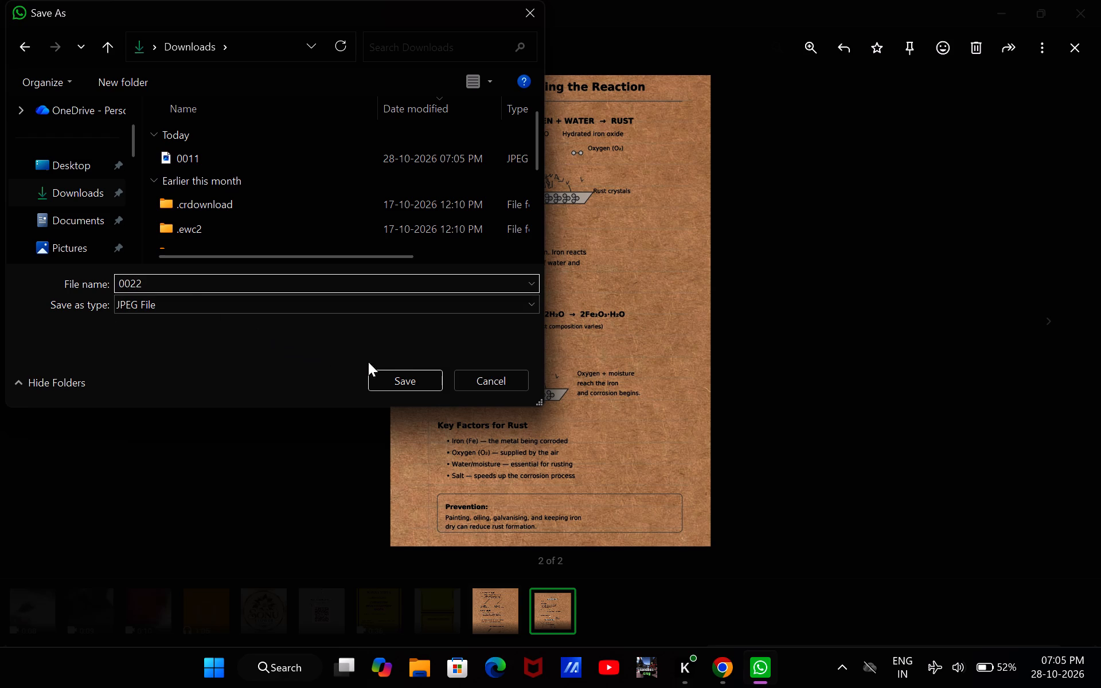
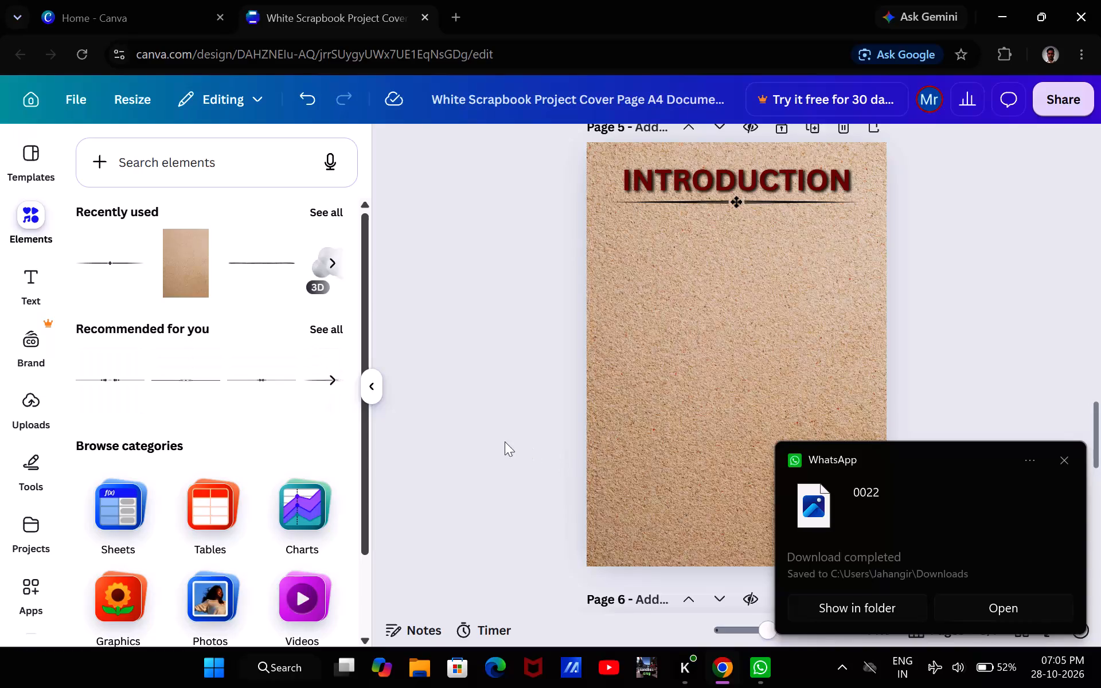
Upload the image file 0011 from the Downloads folder to the design's uploaded images.
click(28, 408)
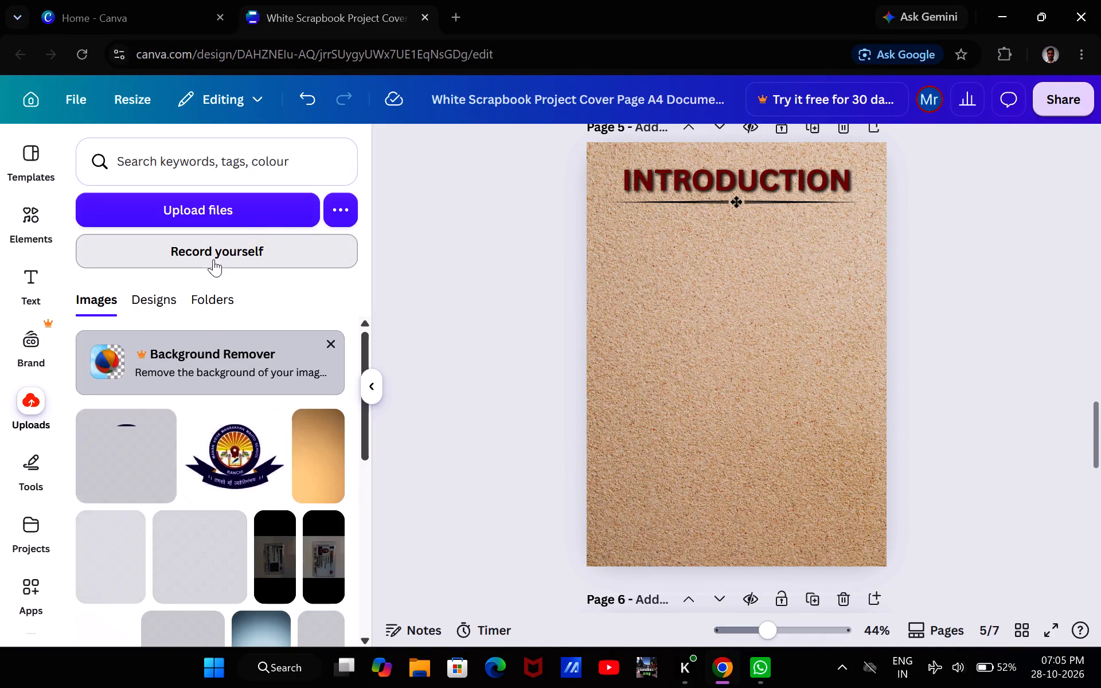
click(242, 212)
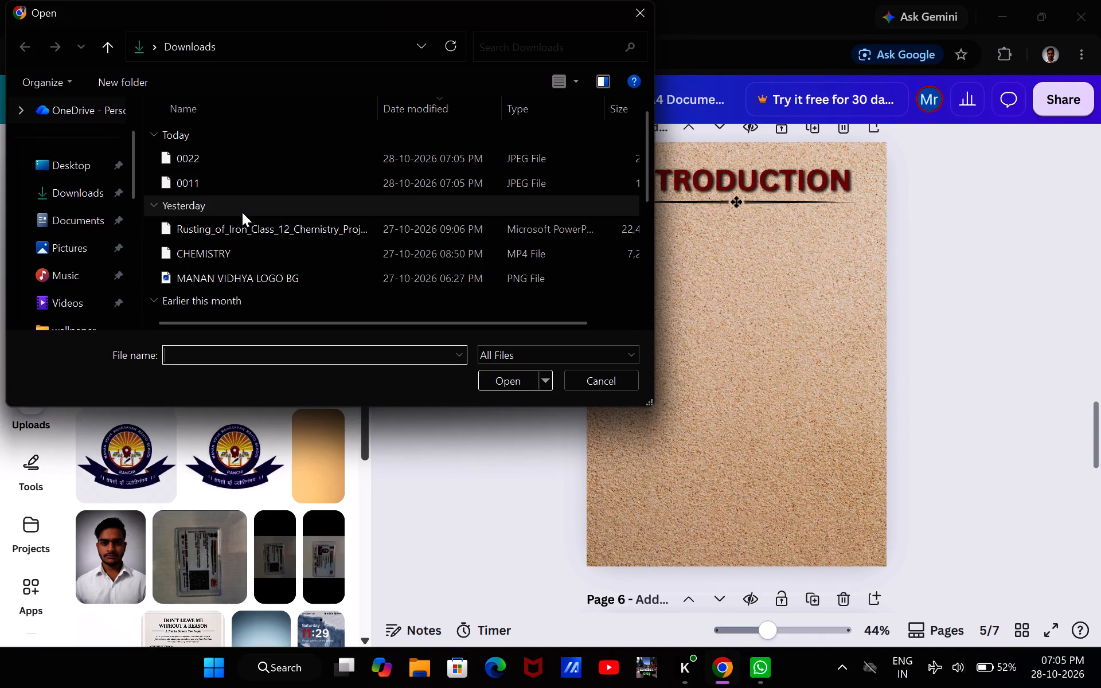
click(219, 179)
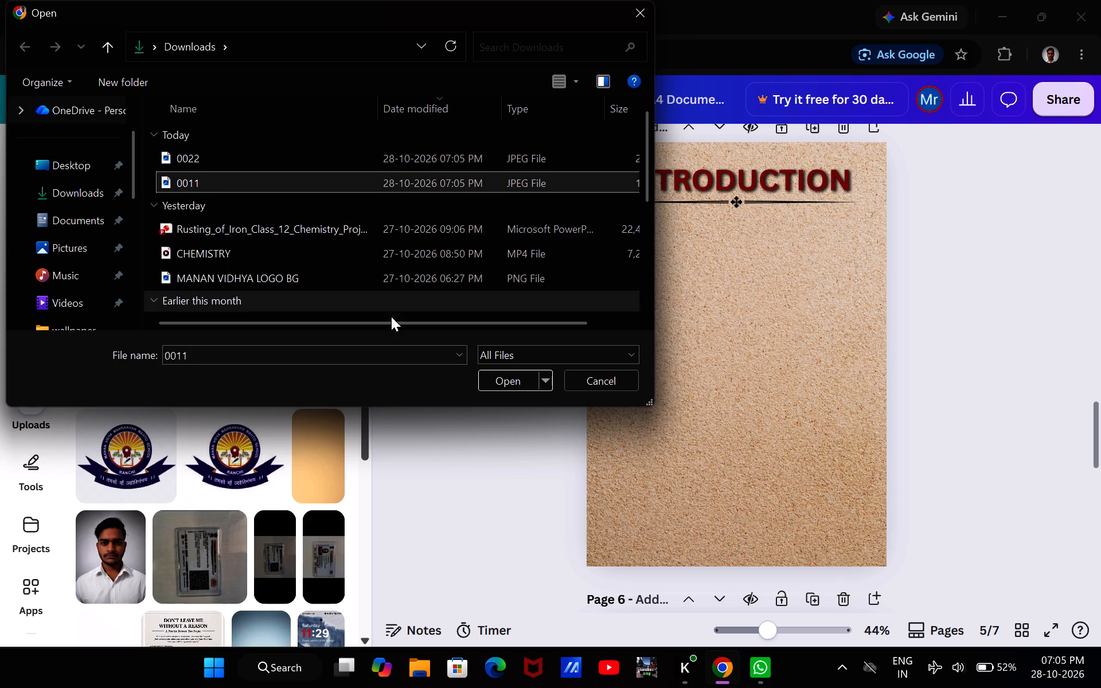
click(511, 386)
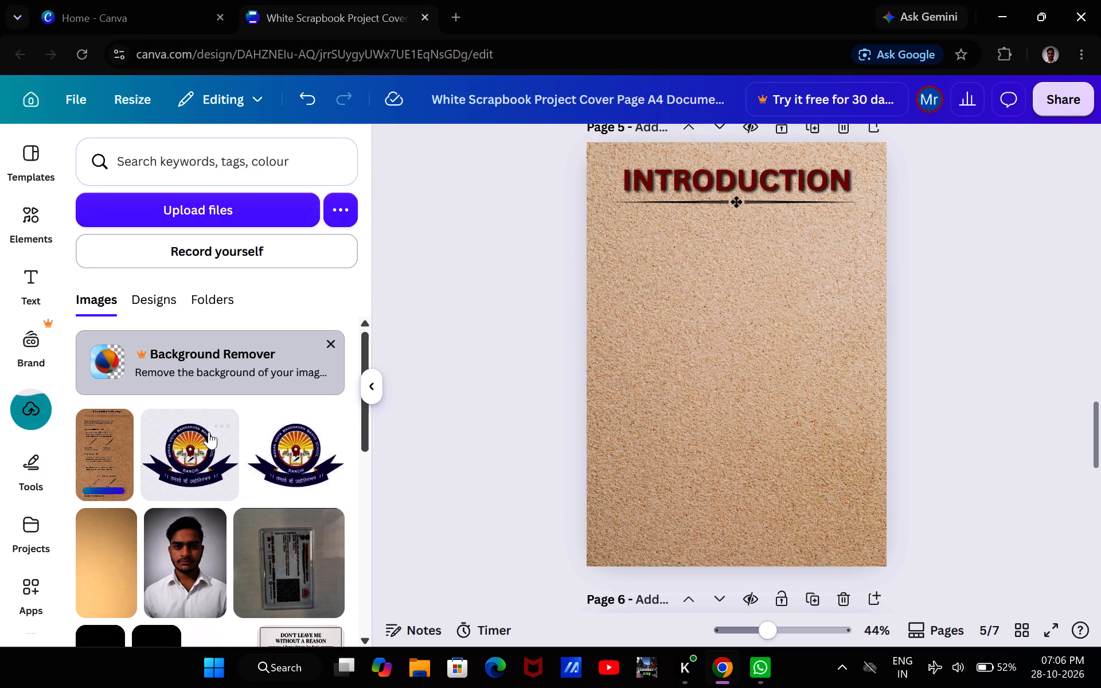
Upload the image file 0022 from the Downloads folder to the design's uploads.
click(237, 218)
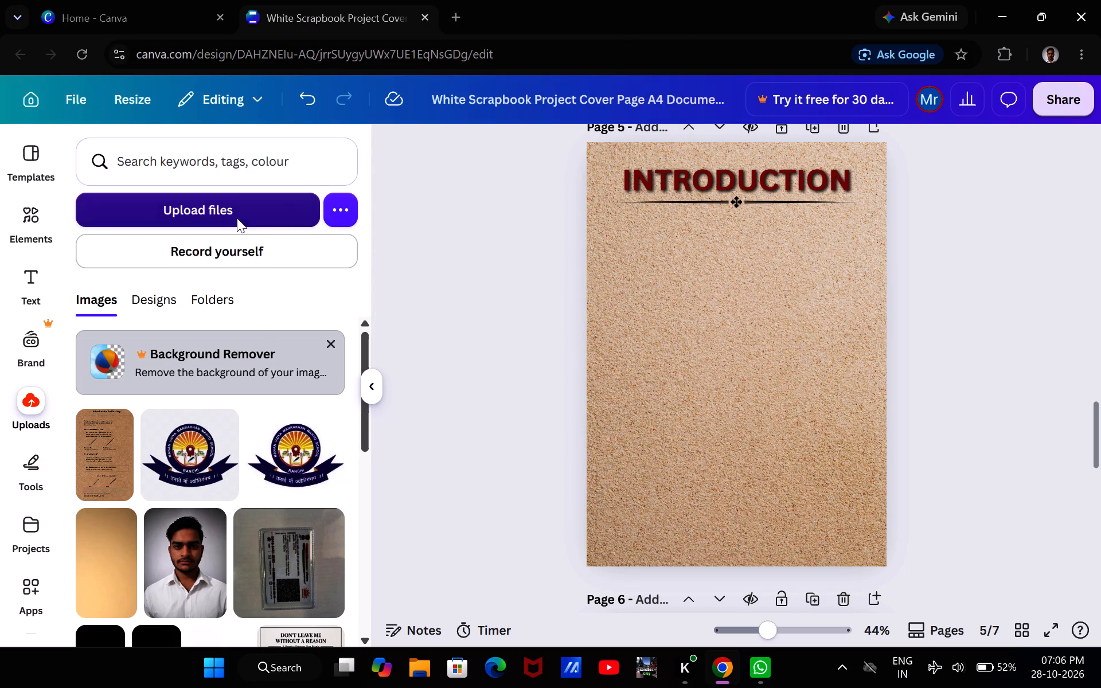
click(257, 145)
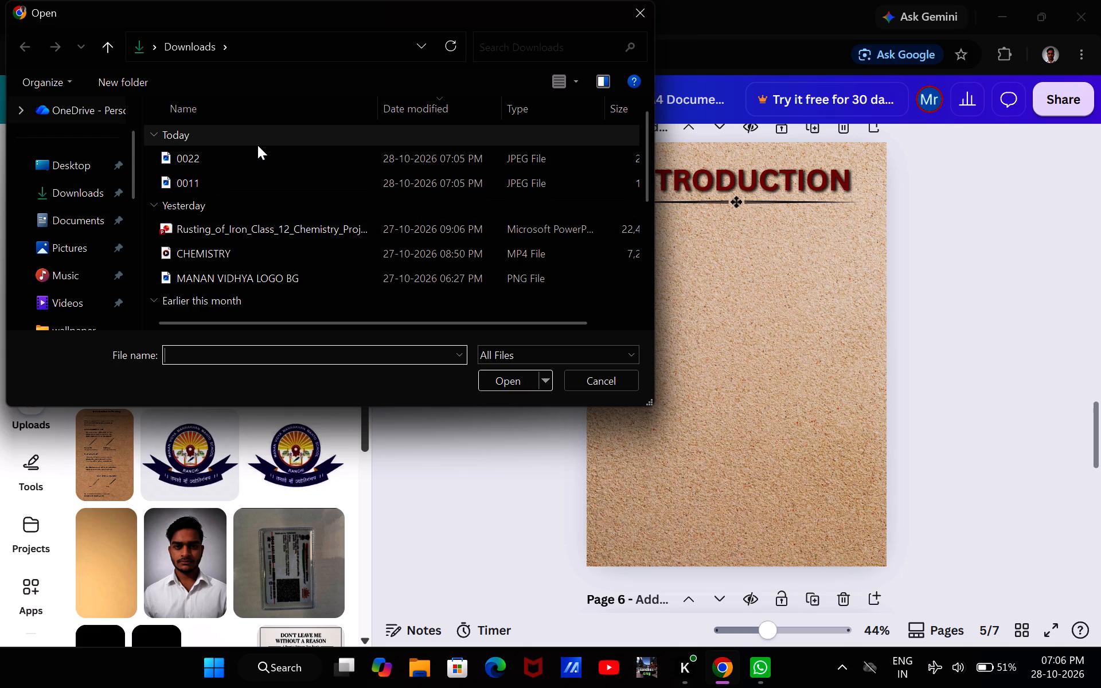
click(286, 150)
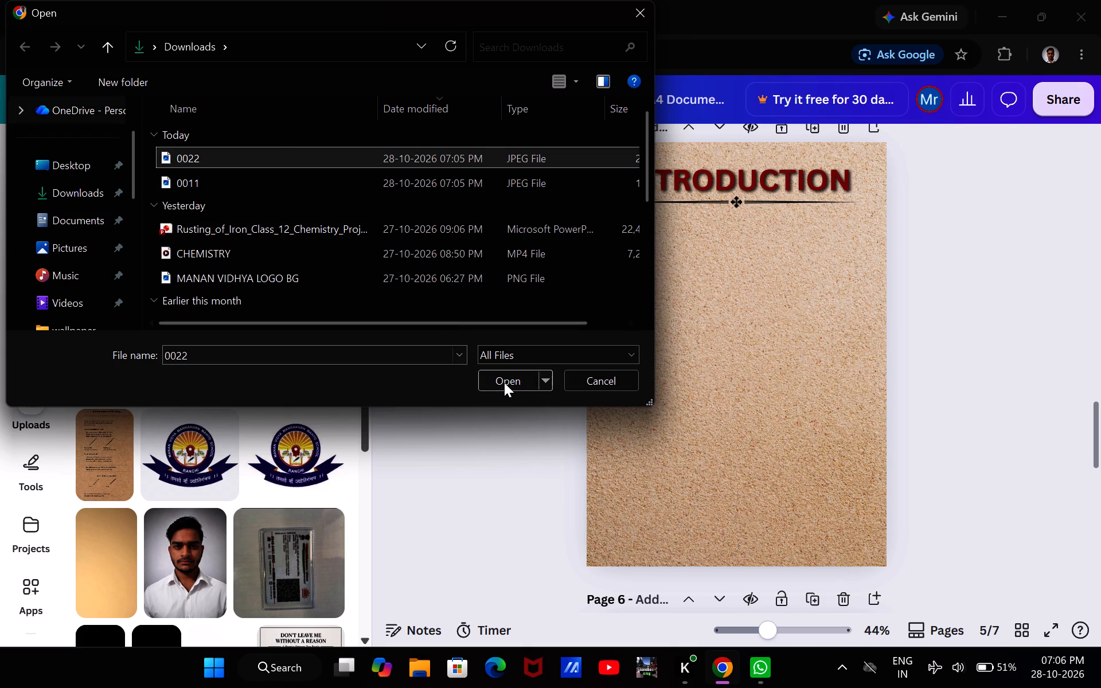
click(504, 383)
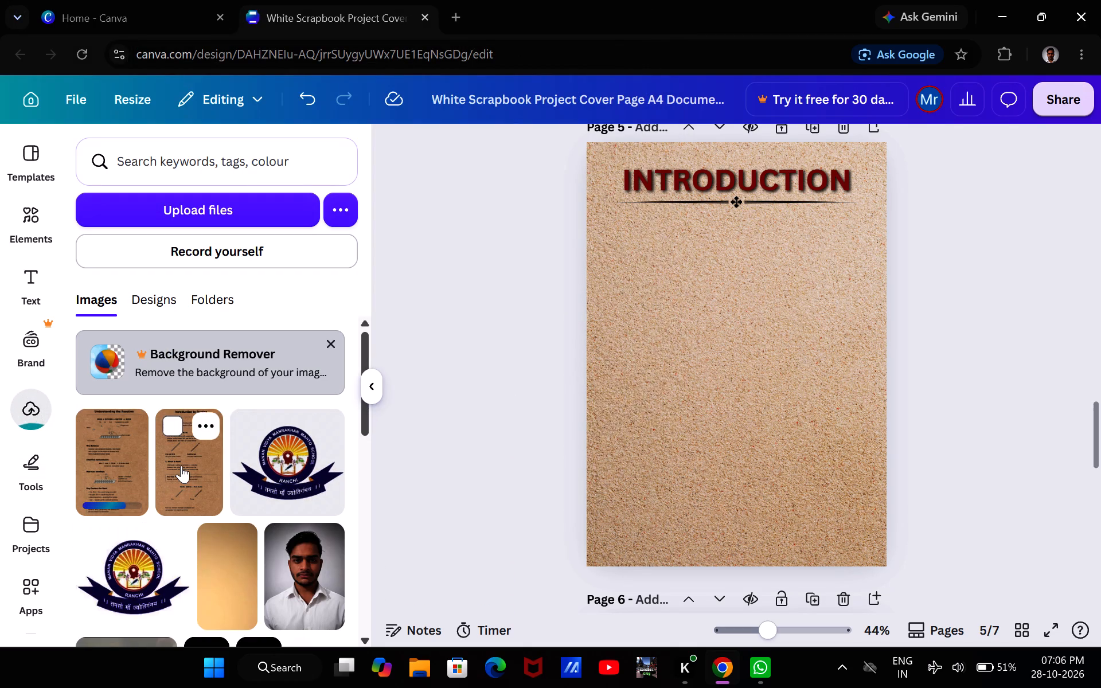
Place the uploaded Introduction to Rusting image on page 5 and move it just below the INTRODUCTION heading's divider.
click(181, 466)
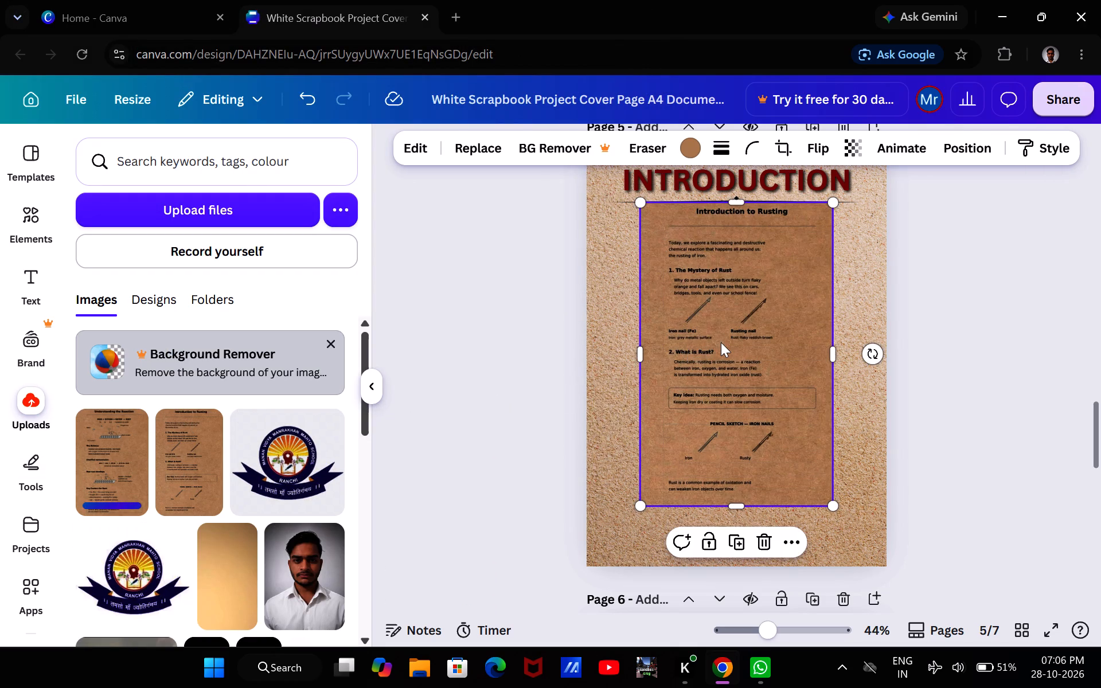
click(721, 342)
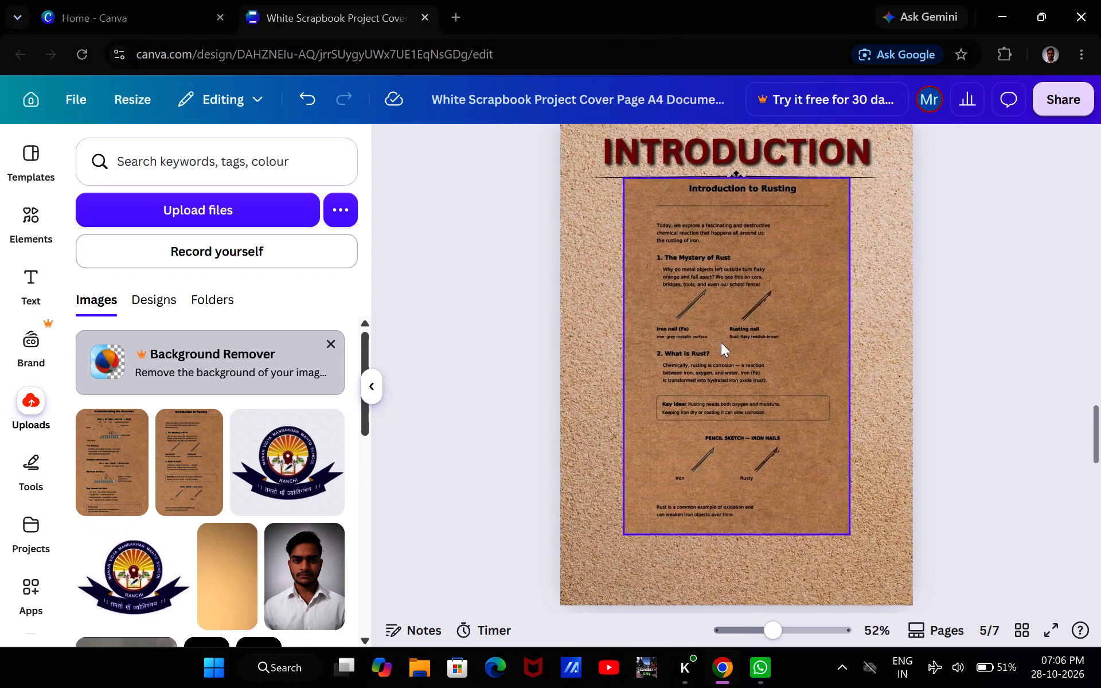
click(721, 342)
click(709, 333)
drag(709, 333, 713, 355)
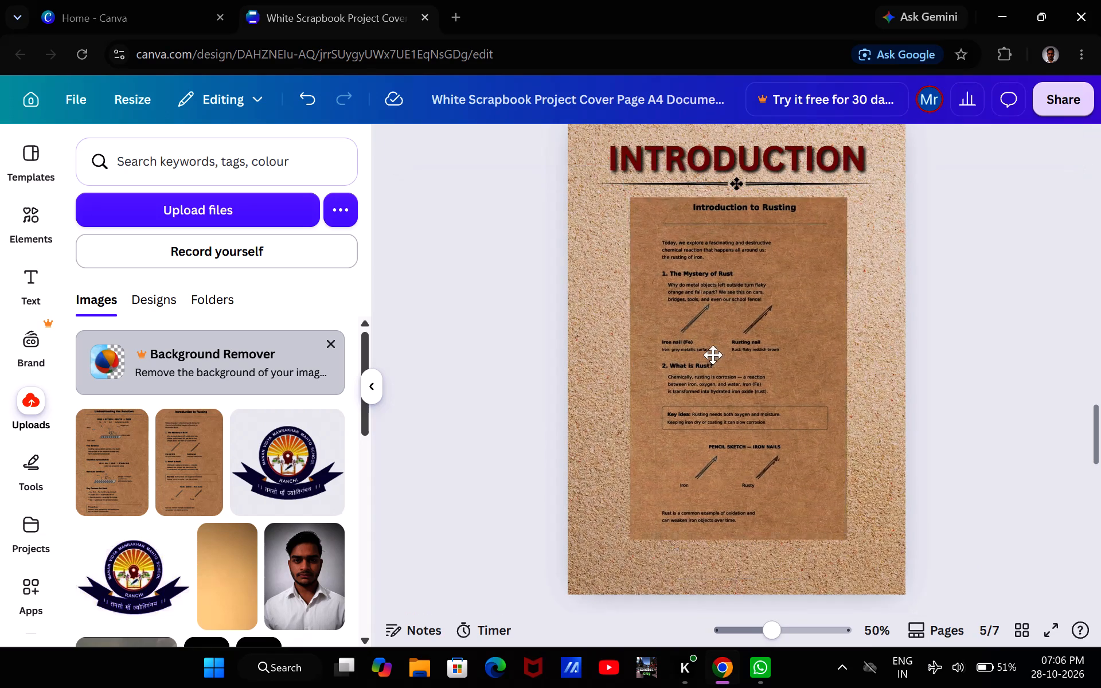
drag(713, 355, 714, 353)
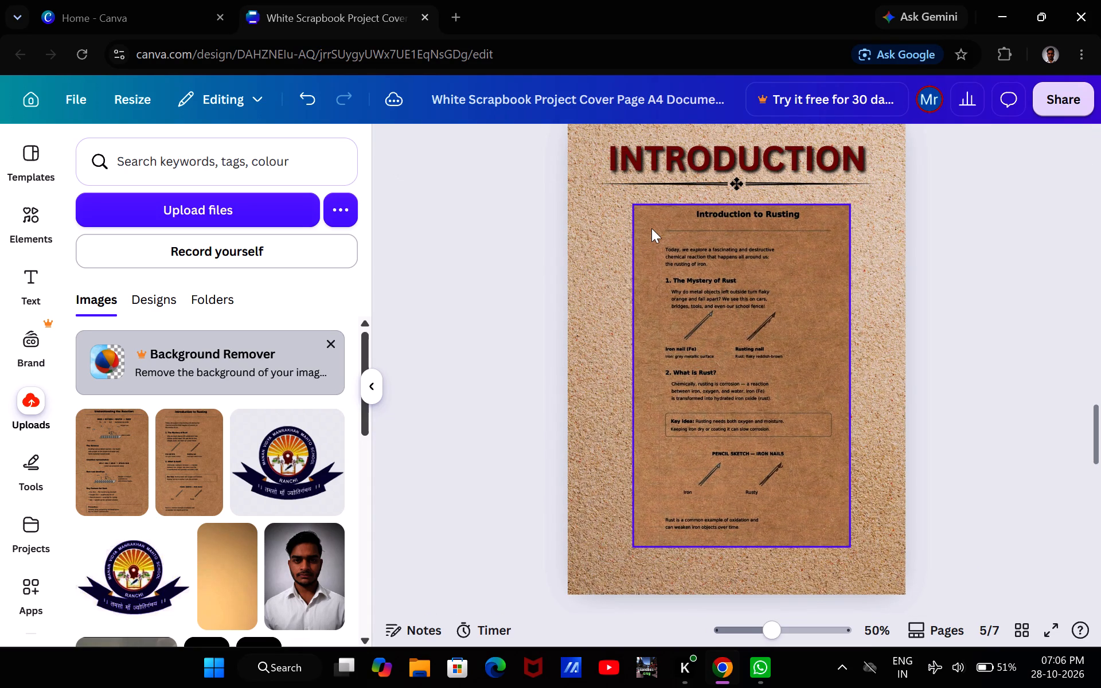
Crop the top of the placed image to cut off its "Introduction to Rusting" title and the line beneath it.
click(651, 228)
drag(624, 194, 614, 190)
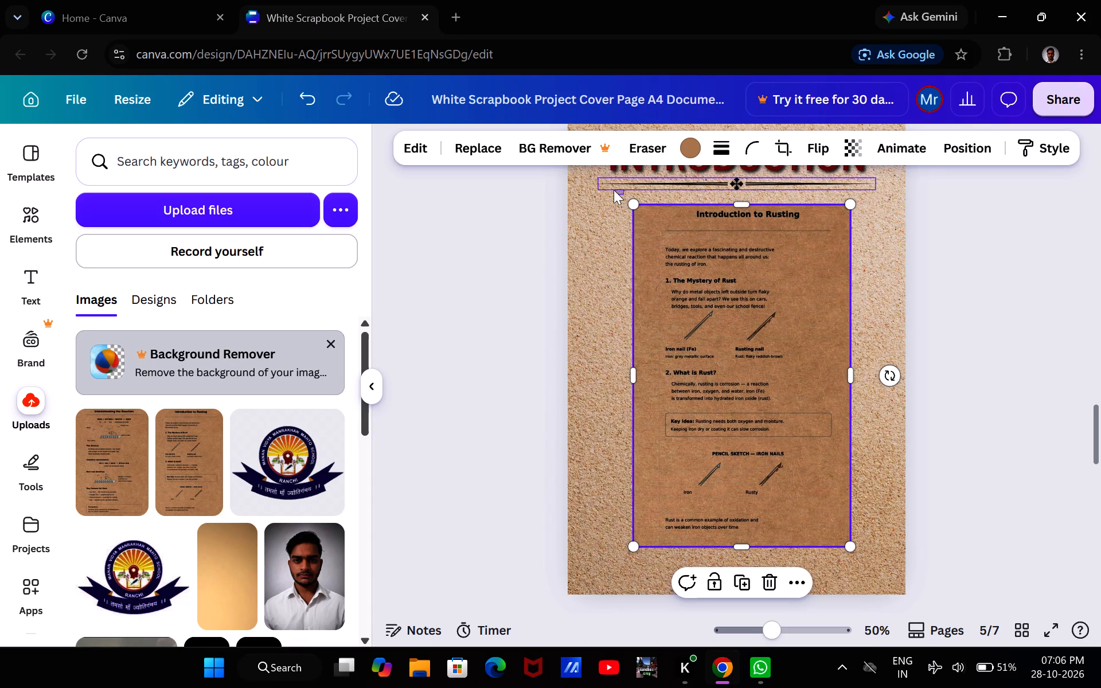
drag(614, 190, 634, 198)
drag(634, 198, 651, 217)
click(651, 217)
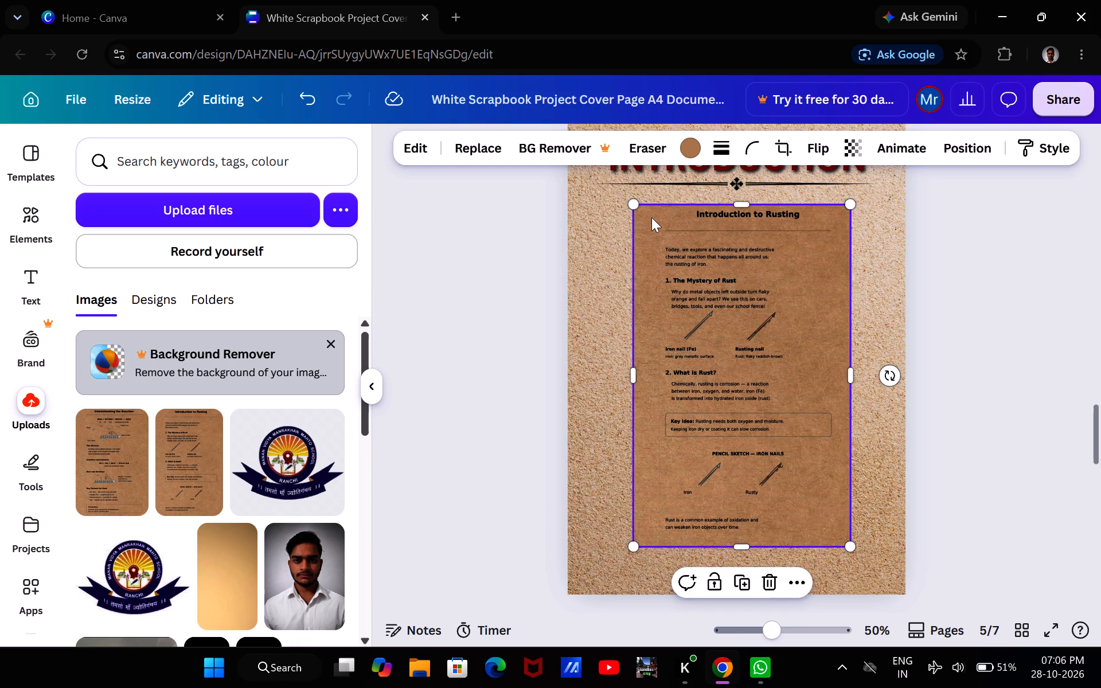
click(703, 208)
drag(744, 206, 748, 225)
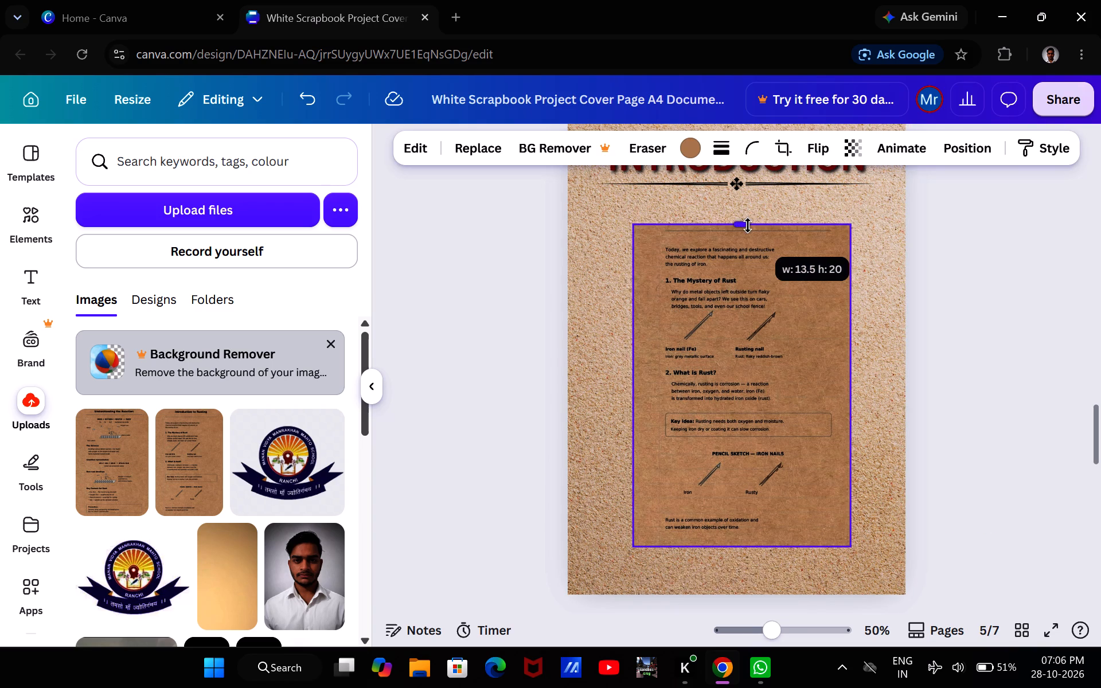
drag(748, 225, 749, 240)
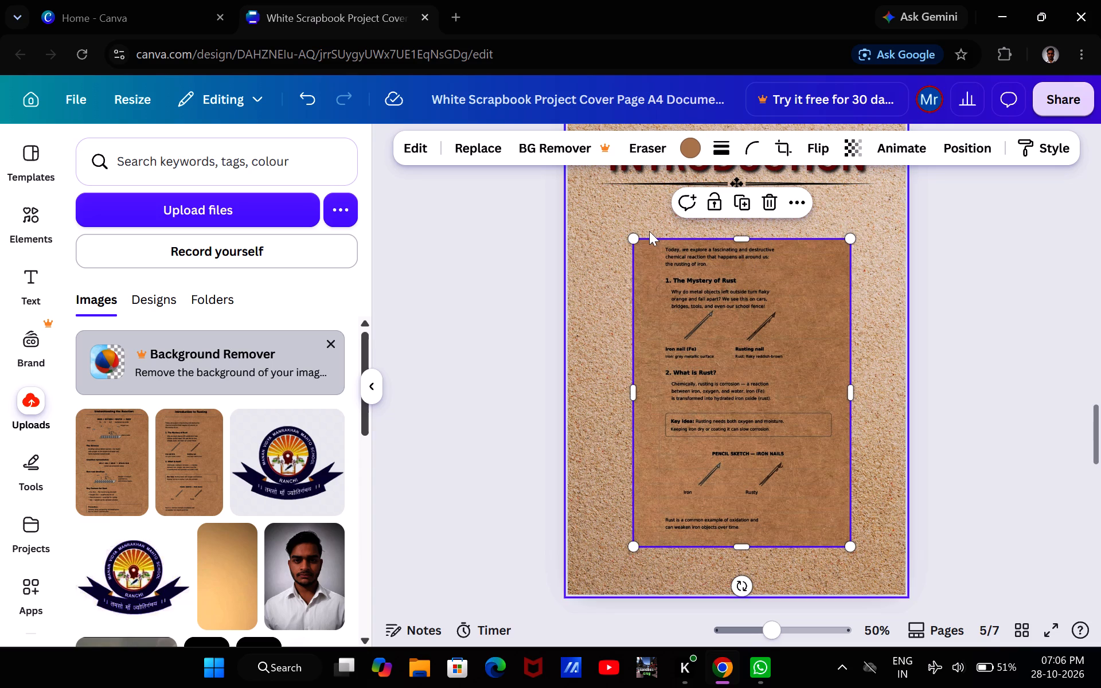
Enlarge the cropped image proportionally from its corners and reposition it beneath the heading's divider.
drag(637, 236, 557, 221)
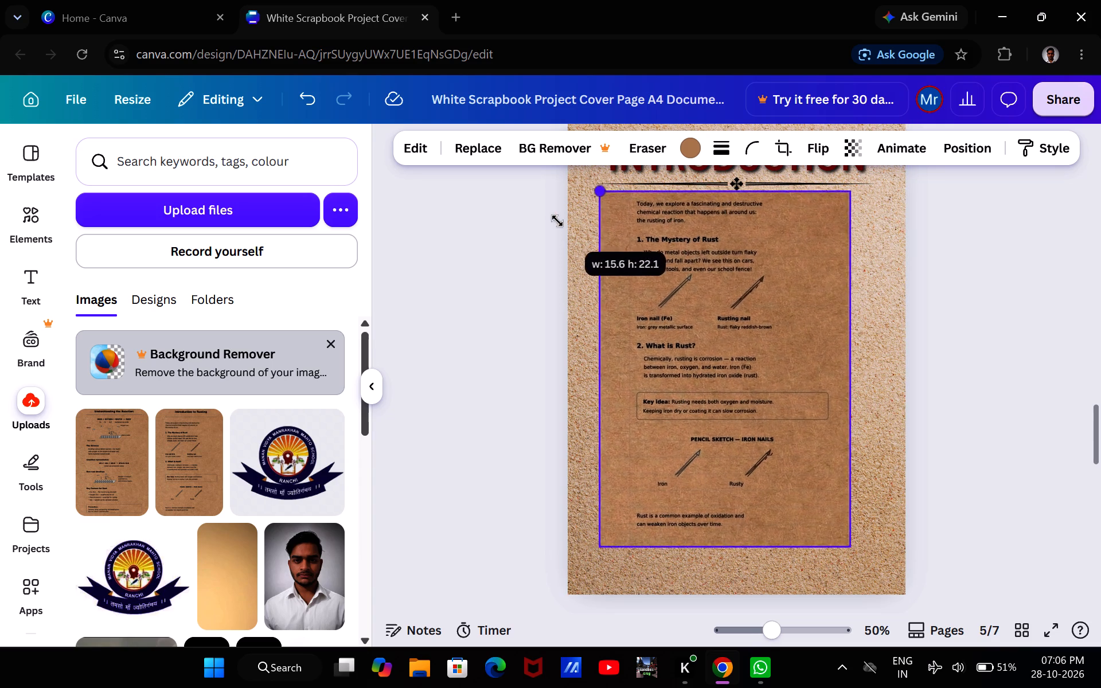
drag(557, 221, 538, 228)
drag(692, 276, 650, 294)
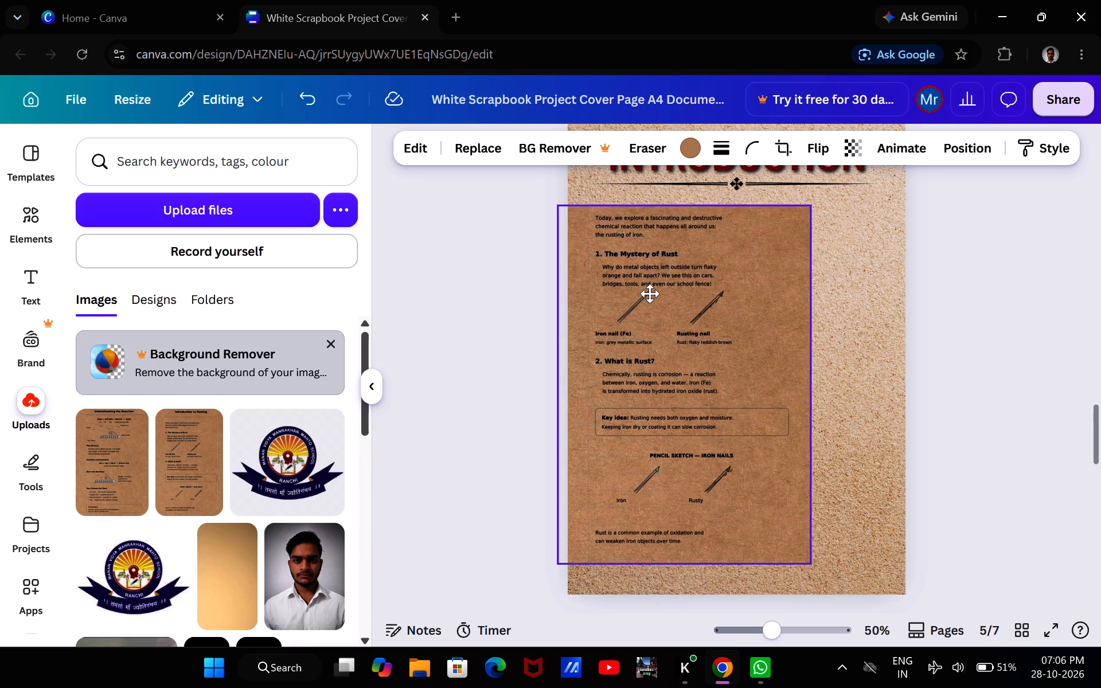
drag(650, 294, 660, 285)
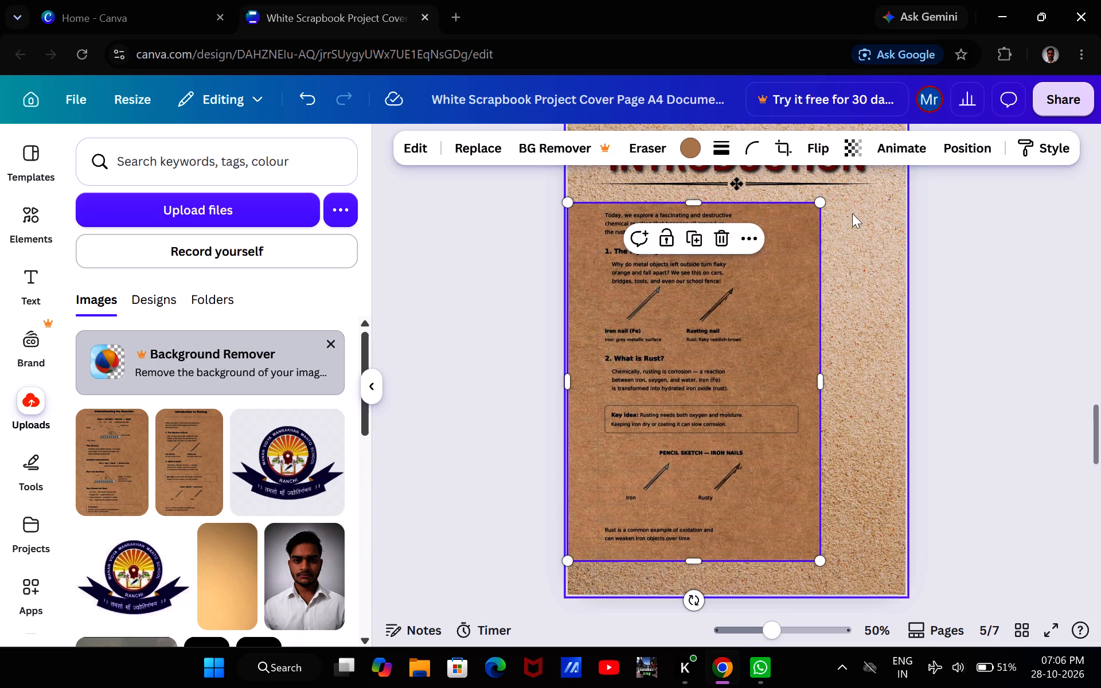
drag(821, 202, 892, 197)
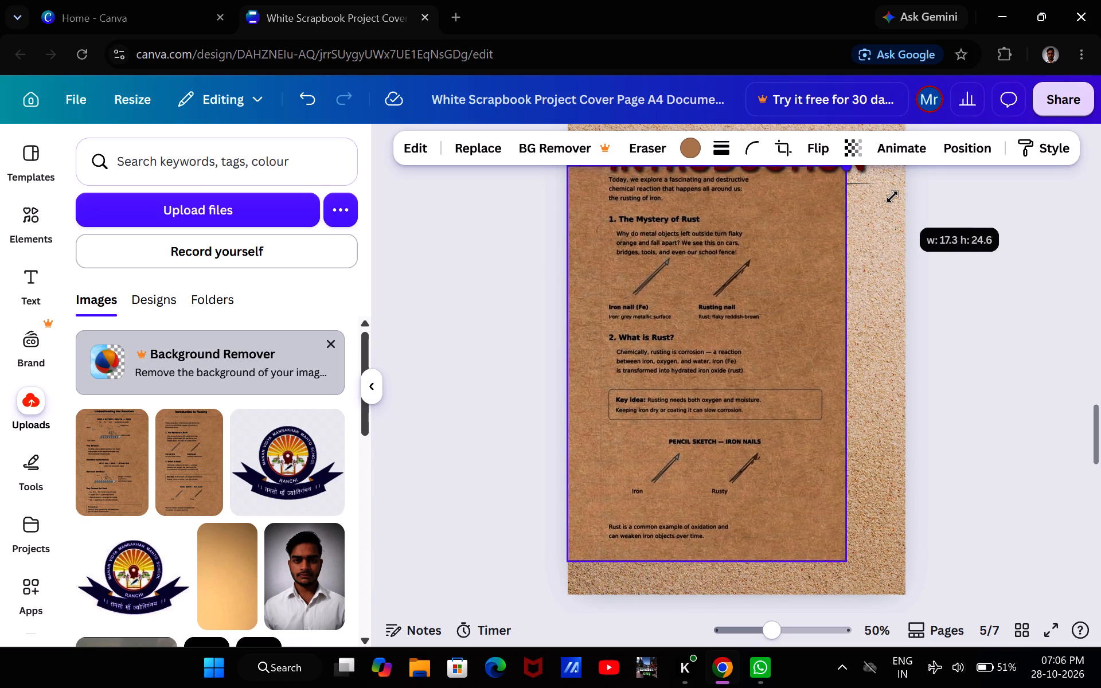
drag(892, 197, 857, 220)
drag(788, 239, 830, 242)
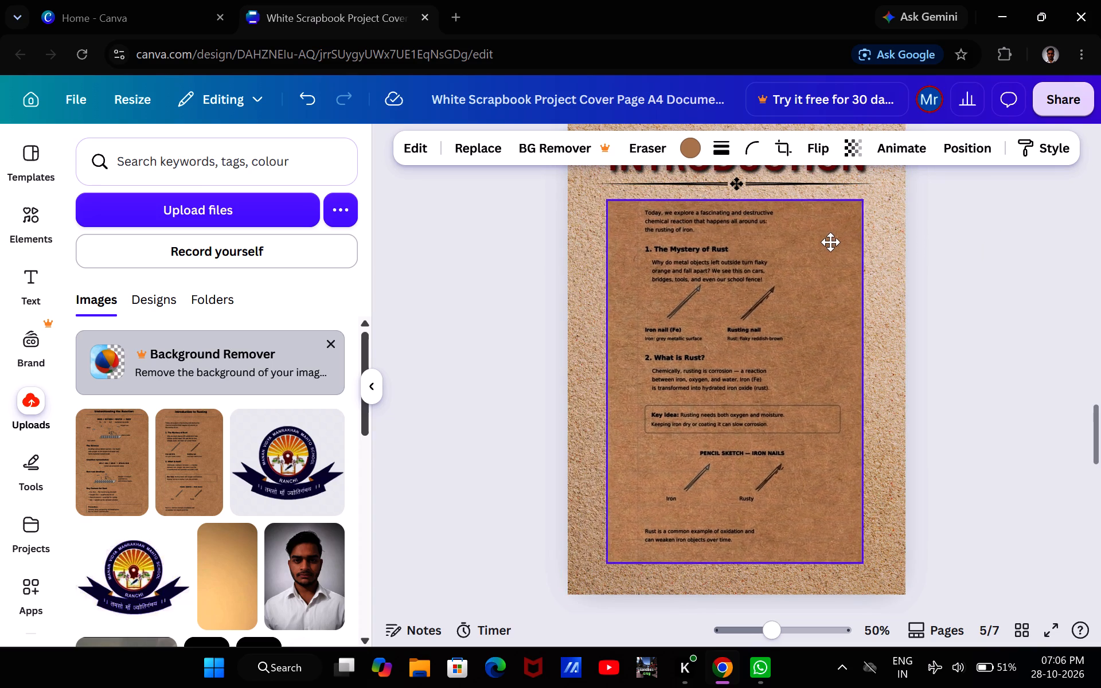
drag(830, 242, 834, 244)
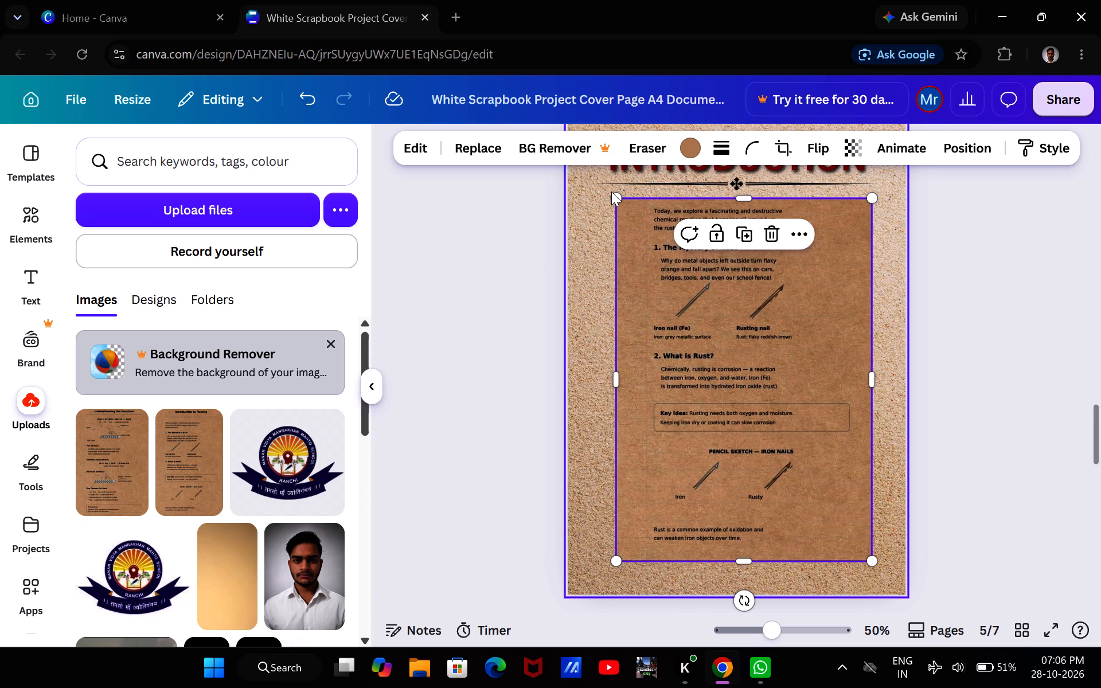
Enlarge the image further so it reaches the page bottom, and centre it horizontally just under the divider.
click(619, 198)
drag(619, 198, 577, 200)
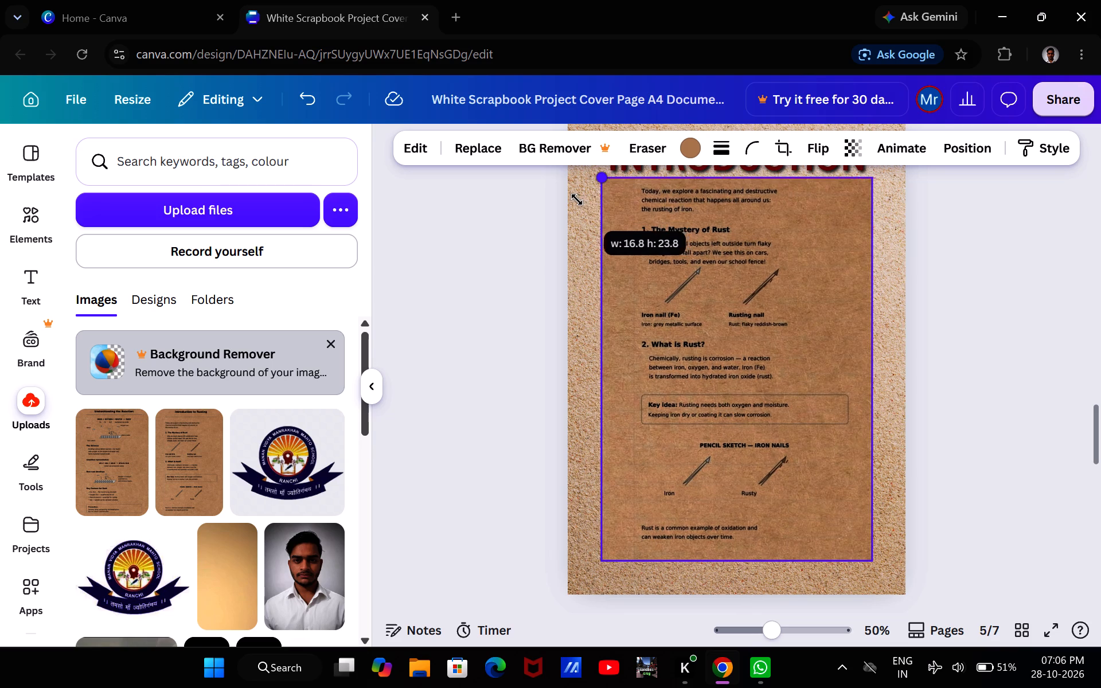
drag(577, 200, 576, 200)
drag(653, 245, 677, 275)
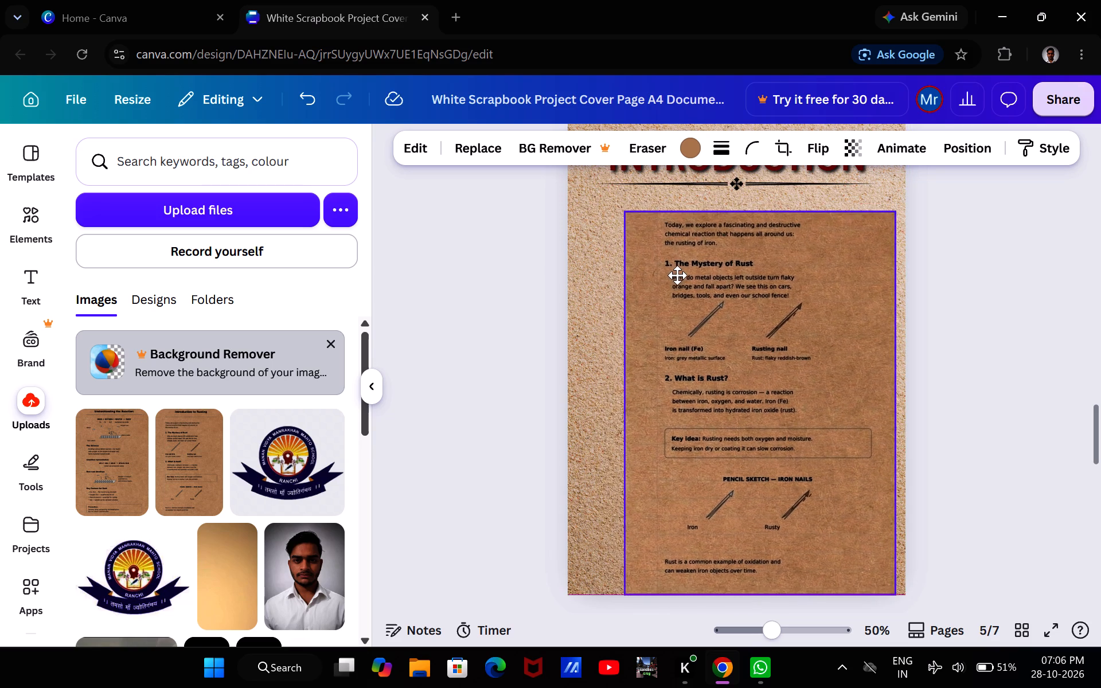
drag(677, 275, 680, 276)
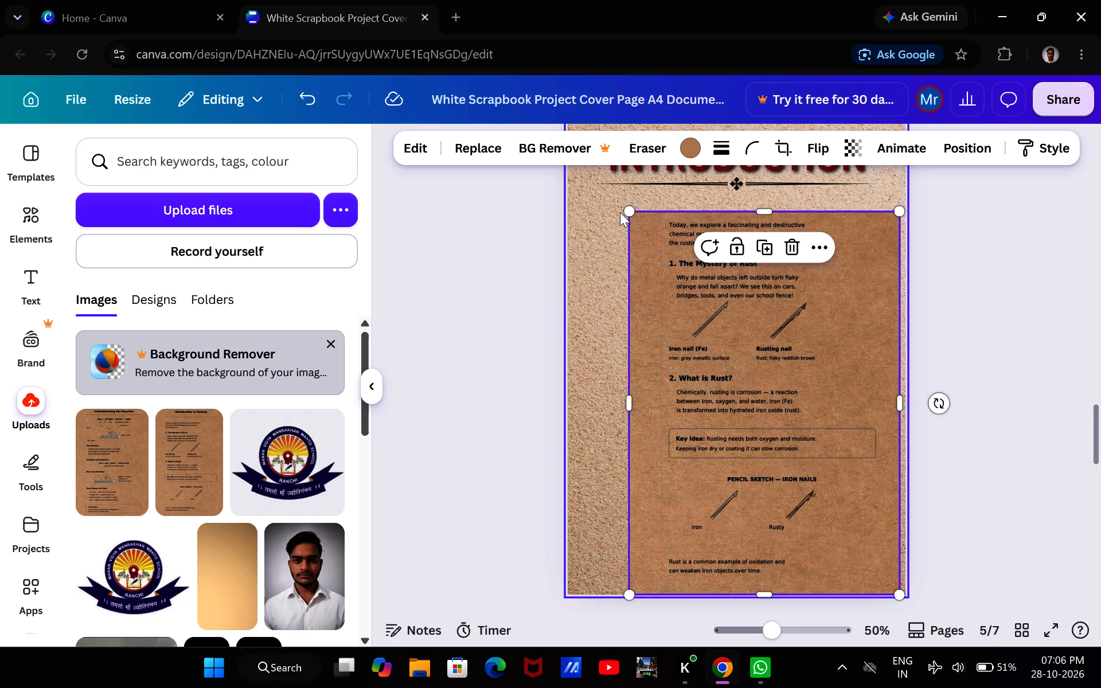
drag(624, 209, 568, 209)
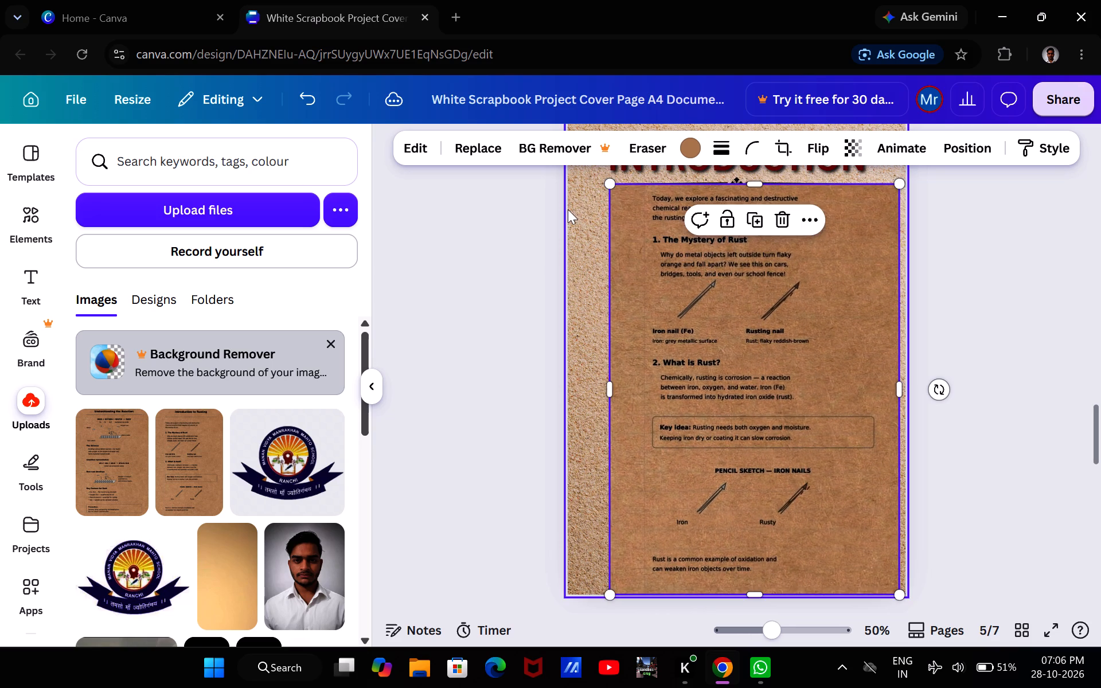
drag(601, 236, 628, 245)
drag(628, 245, 609, 252)
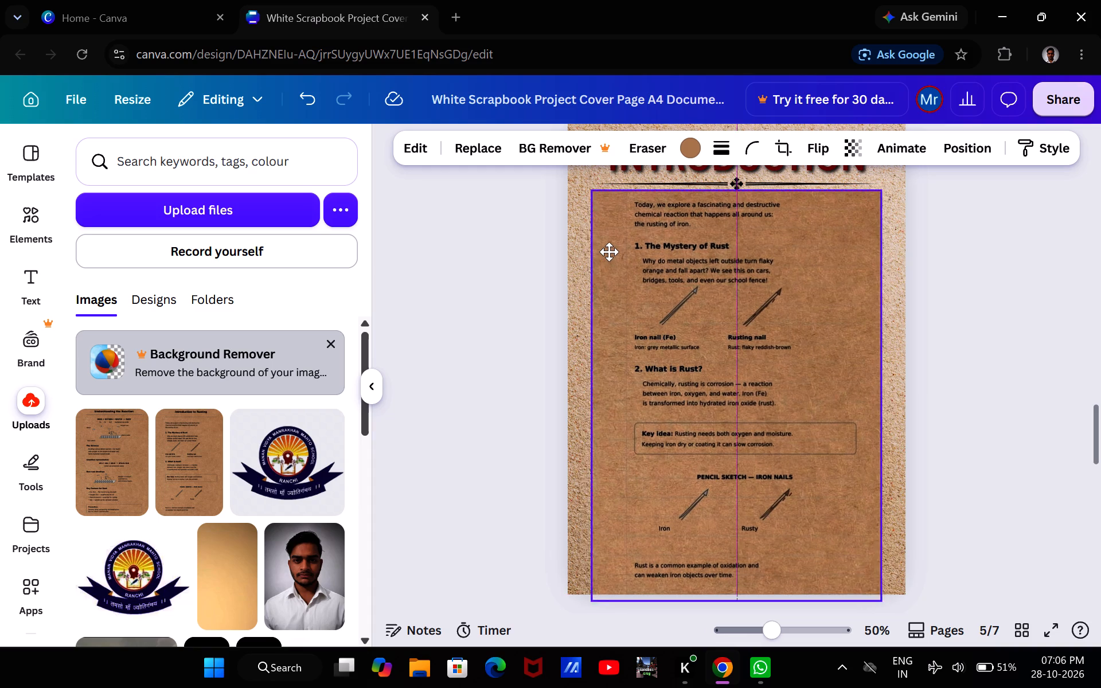
drag(609, 252, 610, 251)
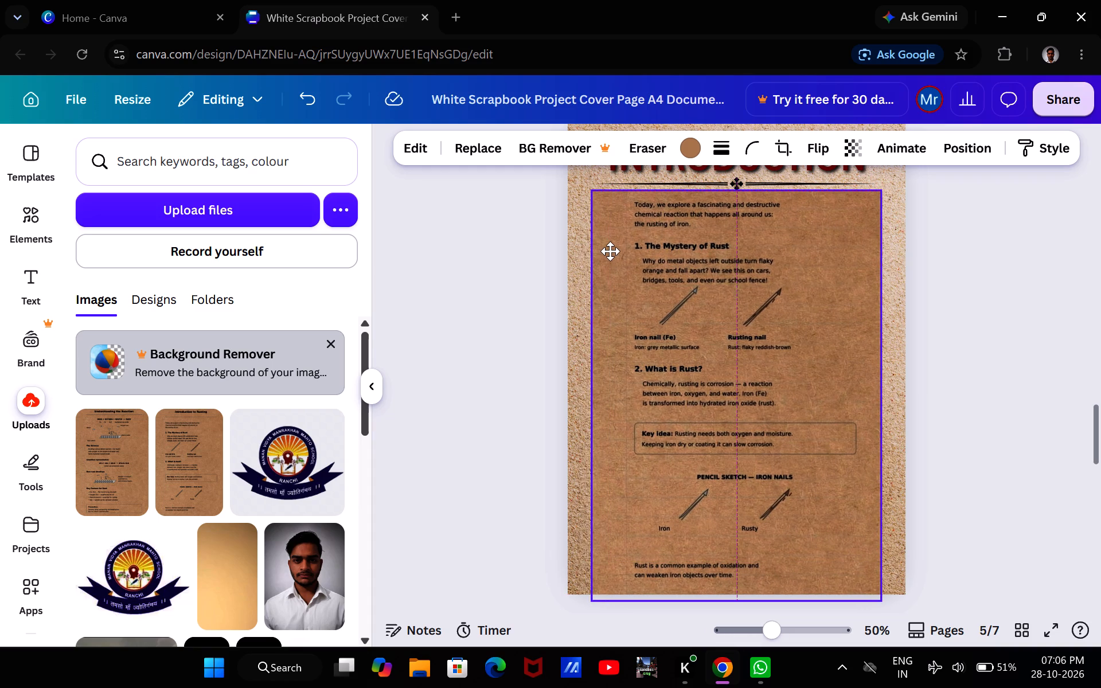
drag(610, 251, 608, 251)
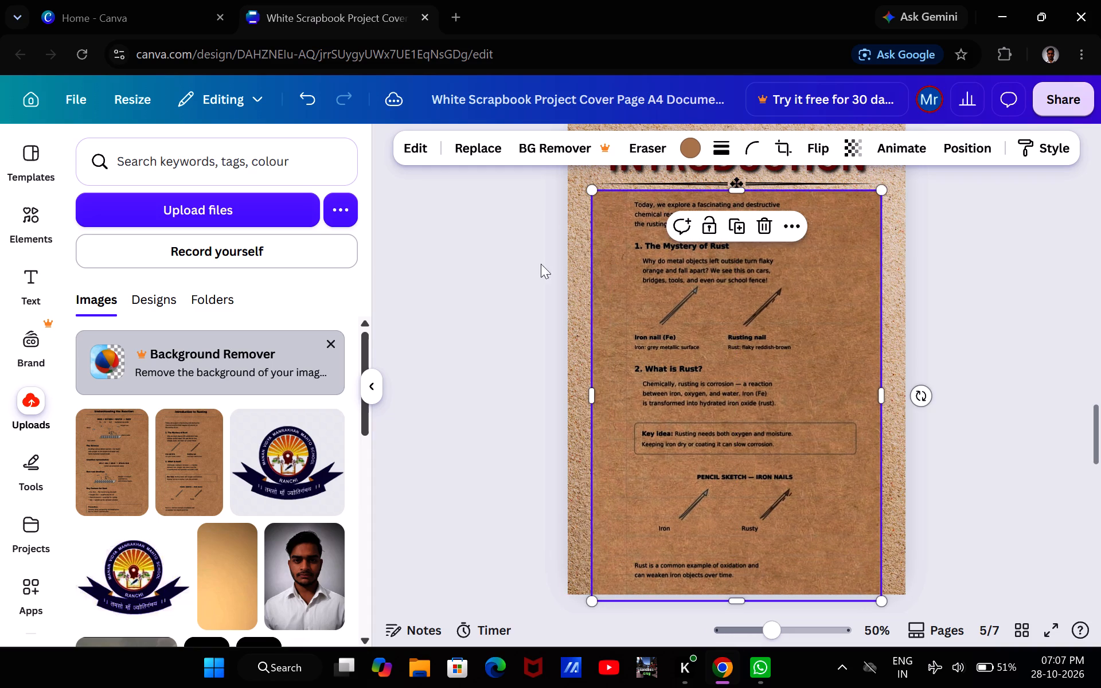
click(526, 266)
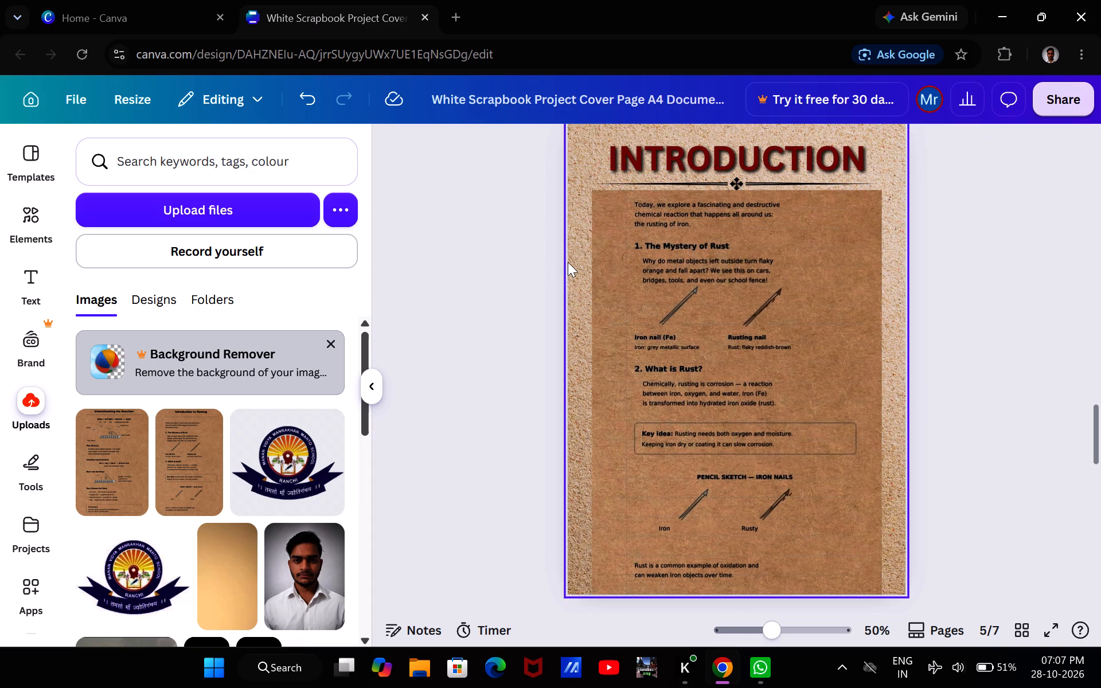
scroll(568, 262, up, 1)
scroll(568, 262, down, 1)
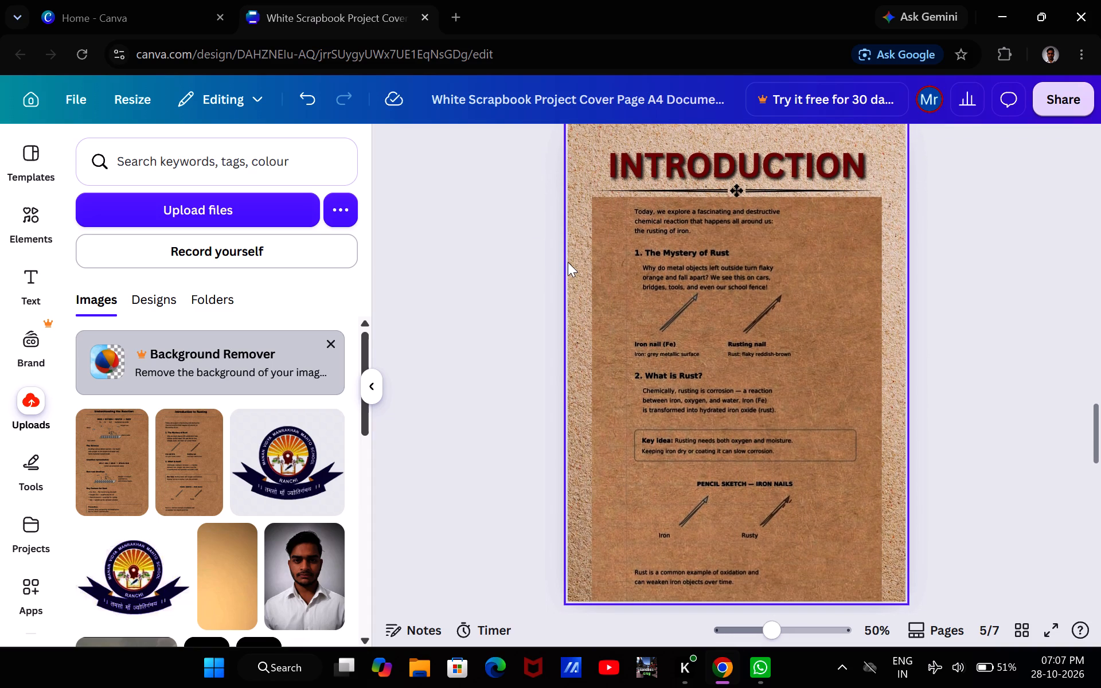
Widen the Introduction to Rusting image sideways to about 20.2 and reposition it beneath the heading's divider.
click(639, 384)
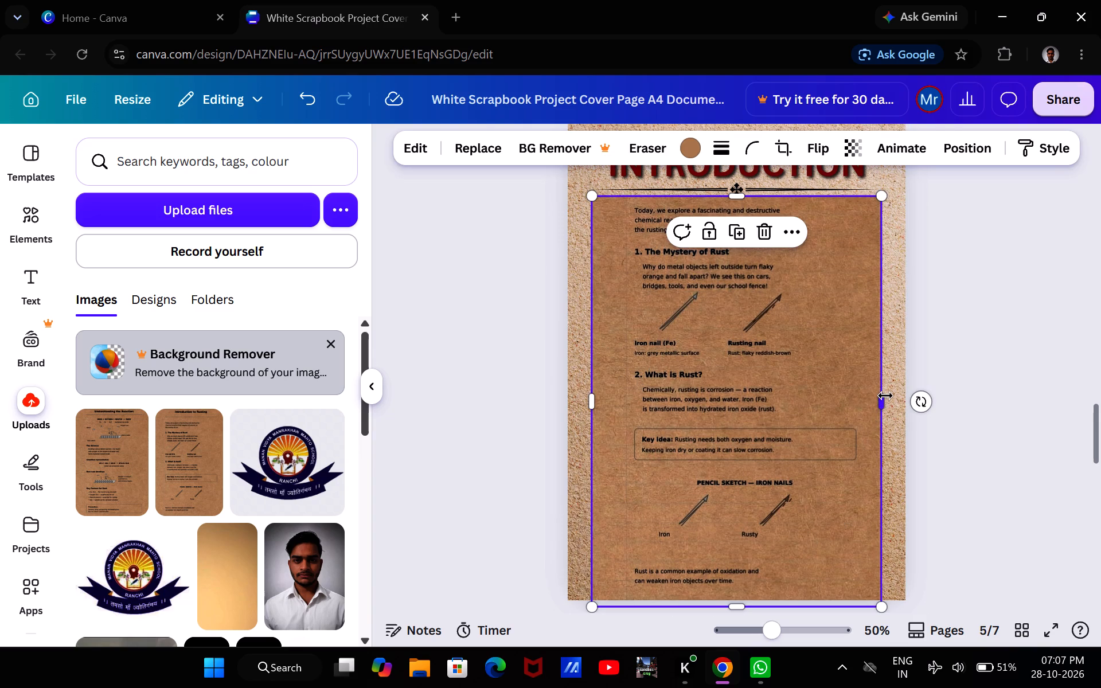
drag(885, 396, 908, 396)
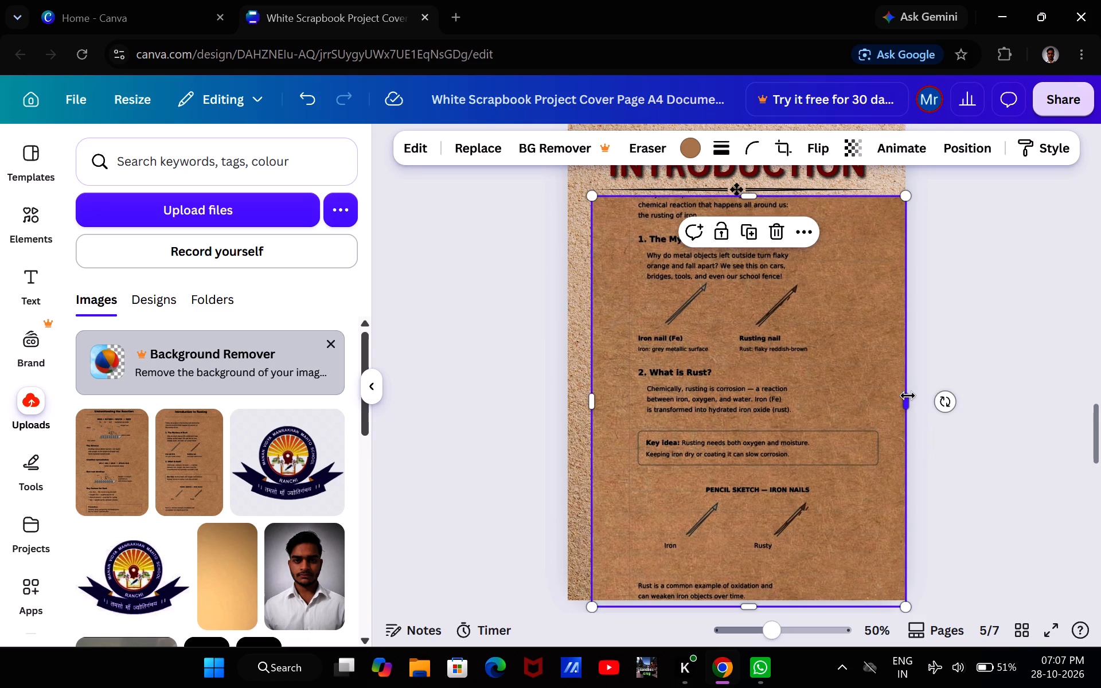
drag(675, 342, 665, 362)
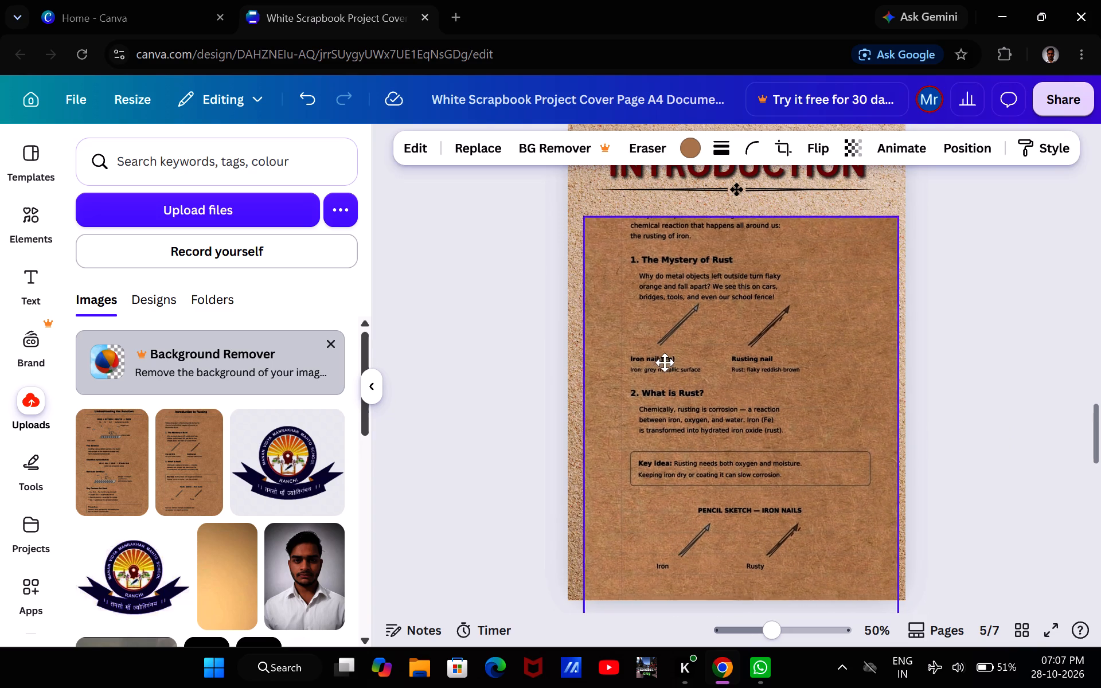
drag(665, 362, 662, 362)
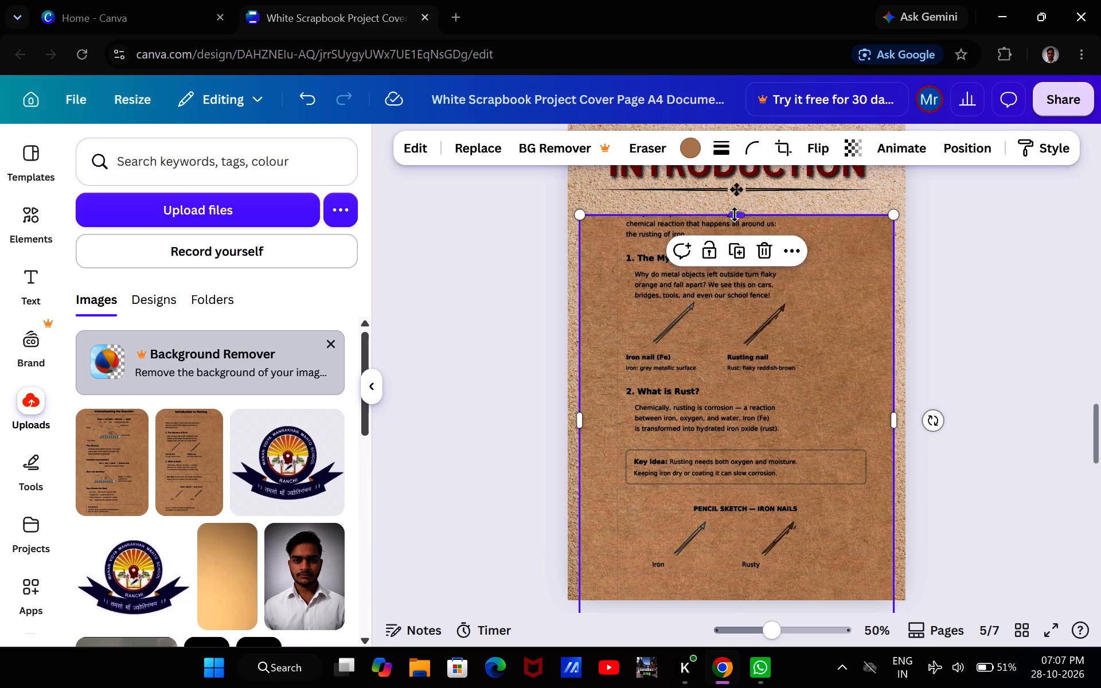
drag(735, 214, 744, 191)
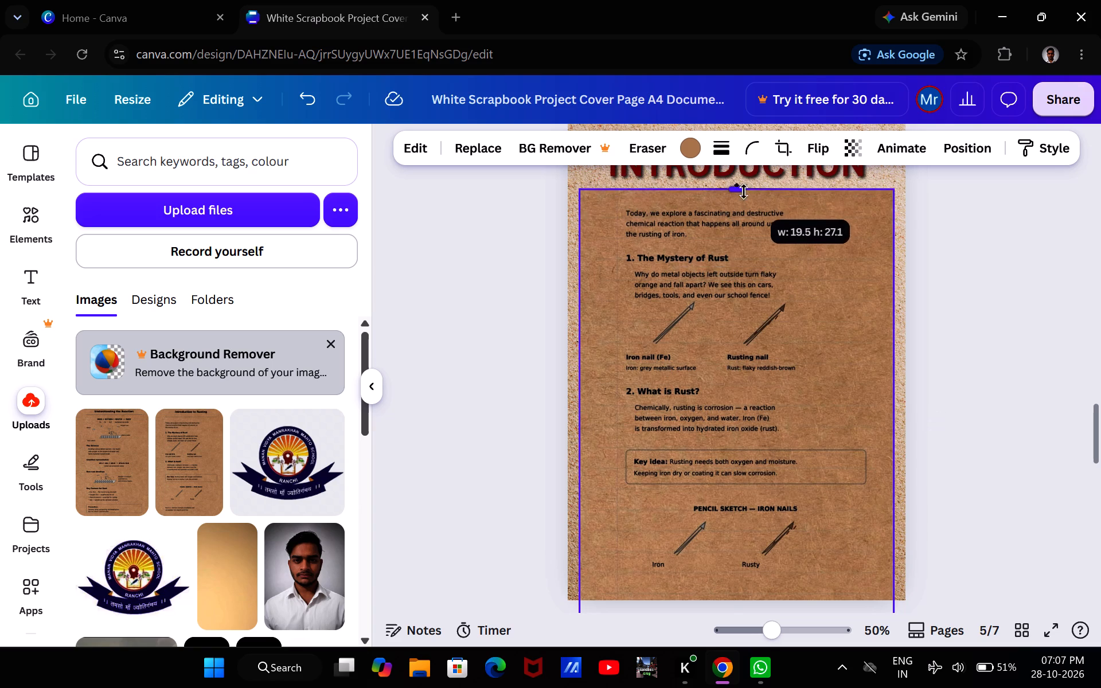
drag(744, 191, 742, 204)
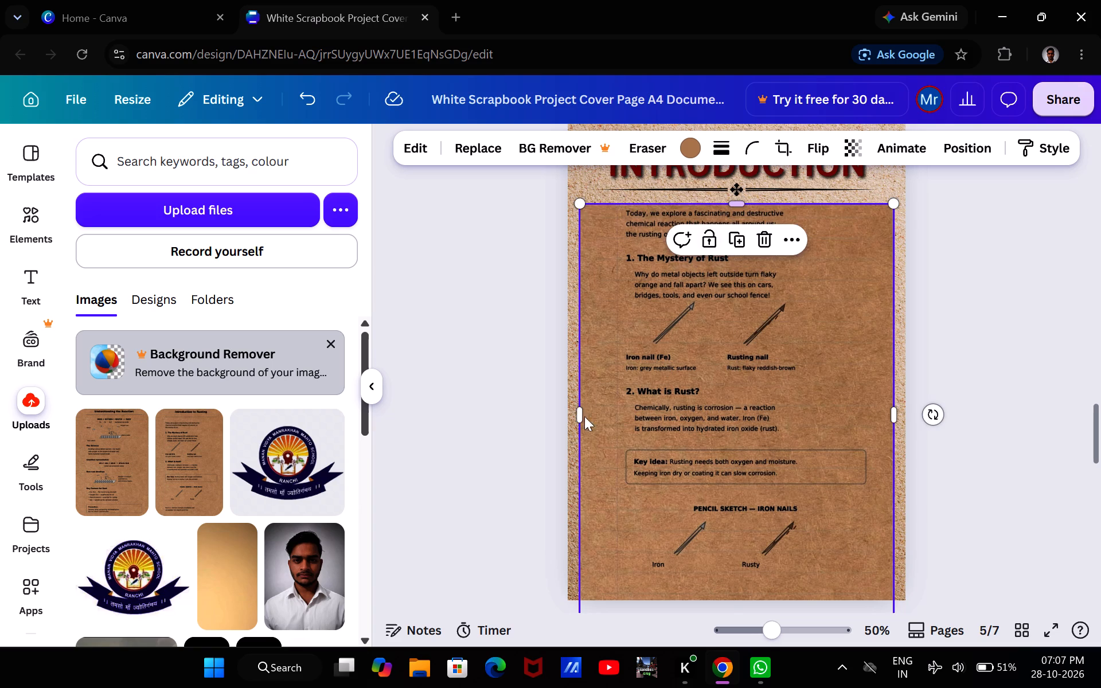
drag(575, 415, 576, 419)
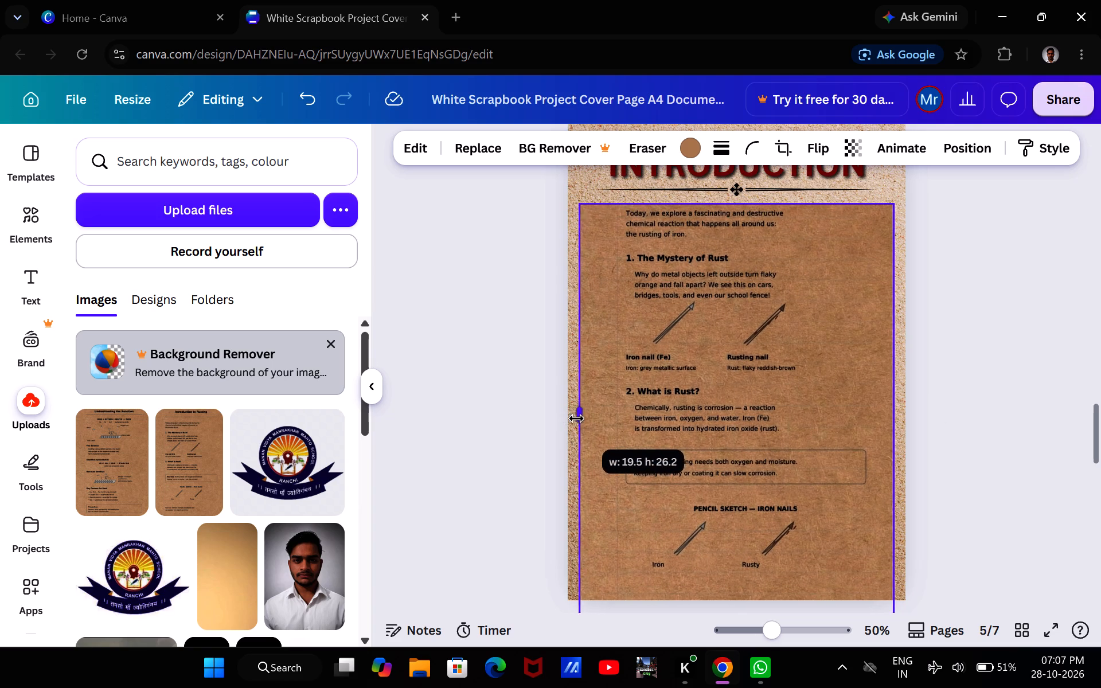
drag(576, 419, 565, 420)
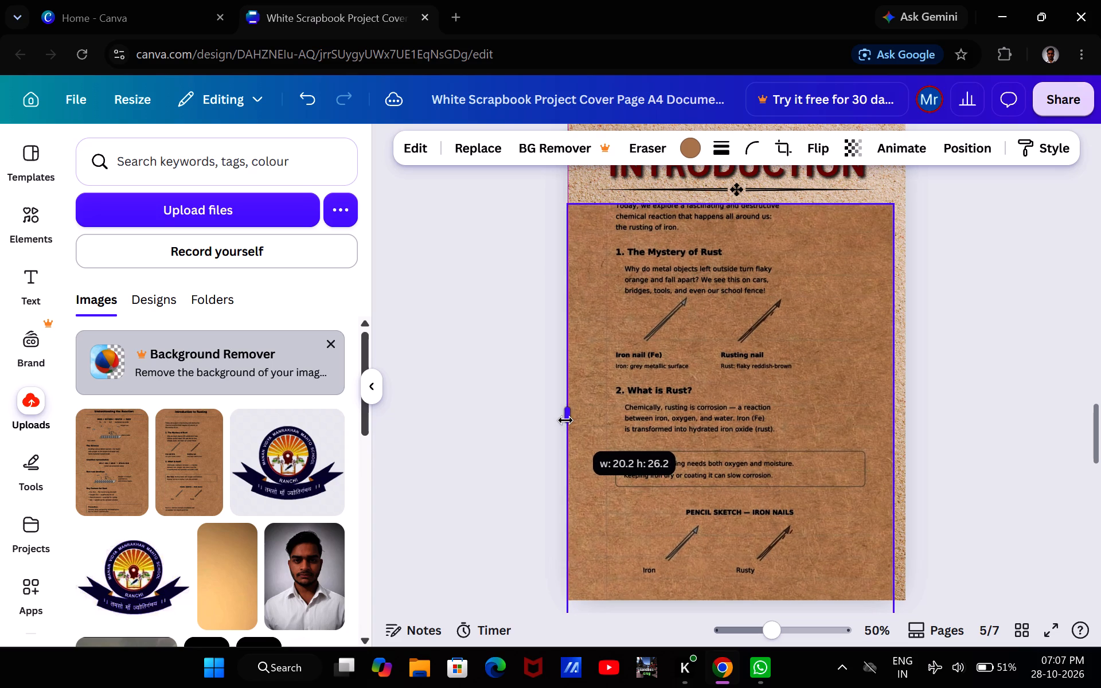
drag(739, 264, 751, 245)
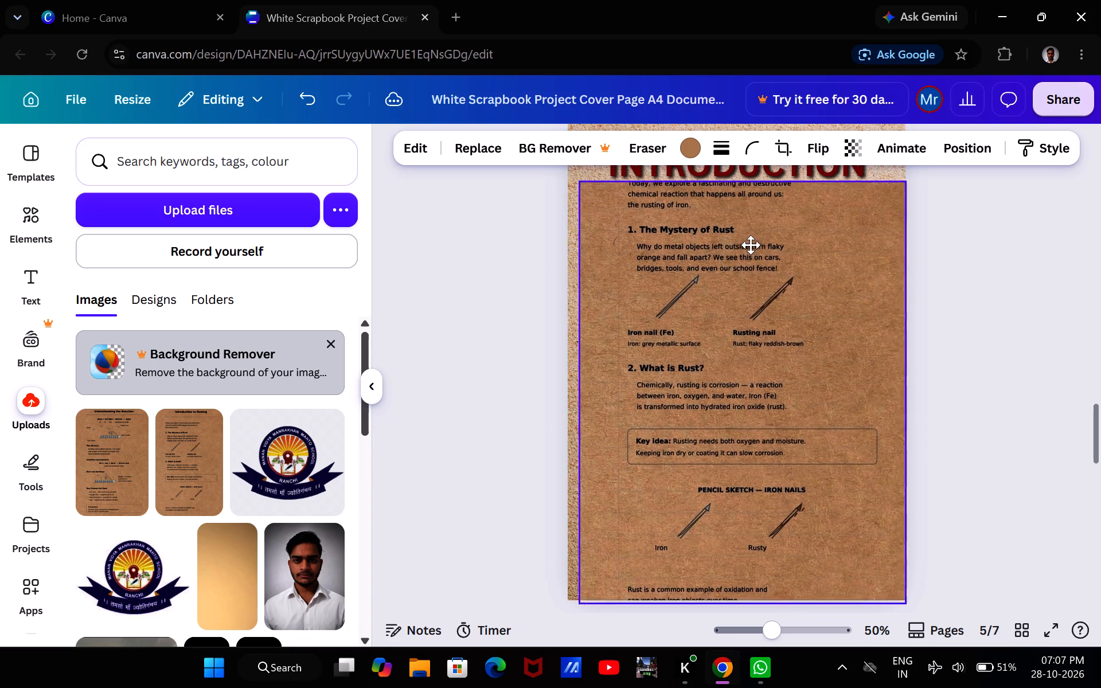
drag(751, 245, 749, 273)
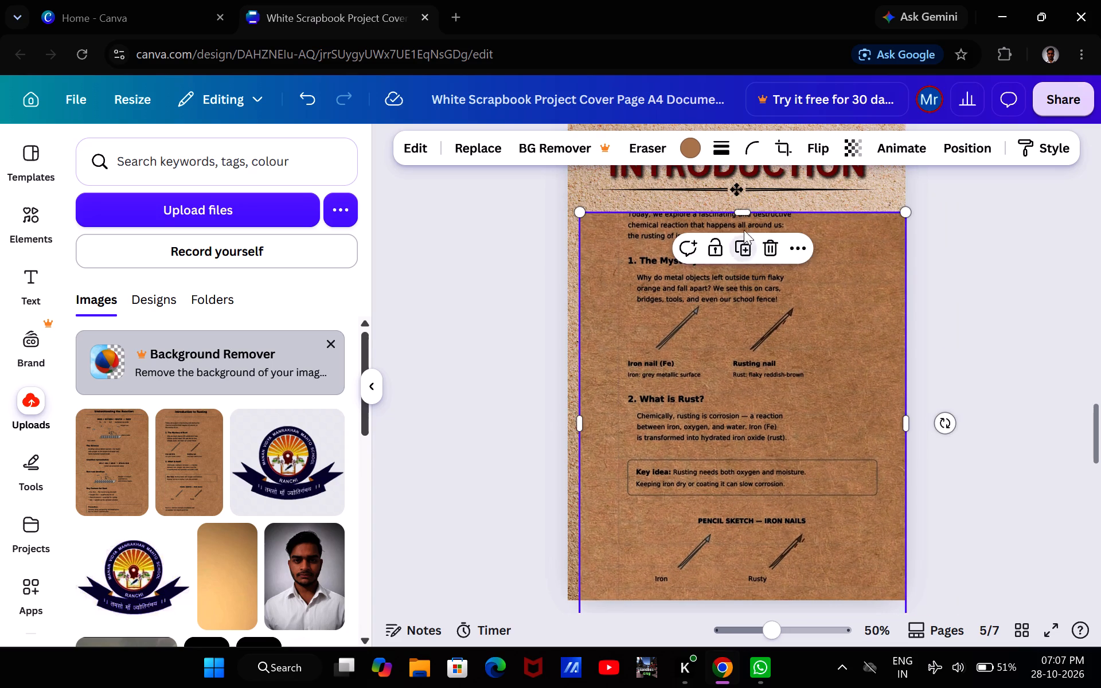
Trim the image's top to cut off the "Today, we explore" opening paragraph, and move the image up beneath the divider.
drag(742, 210, 744, 244)
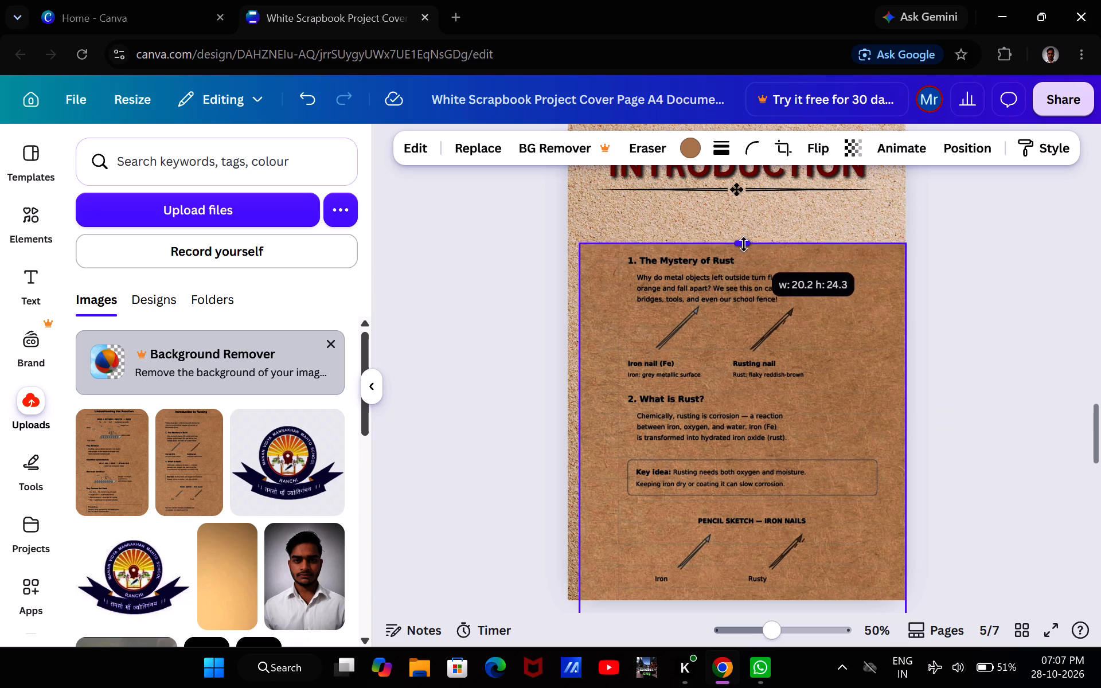
drag(744, 244, 743, 251)
drag(775, 276, 762, 239)
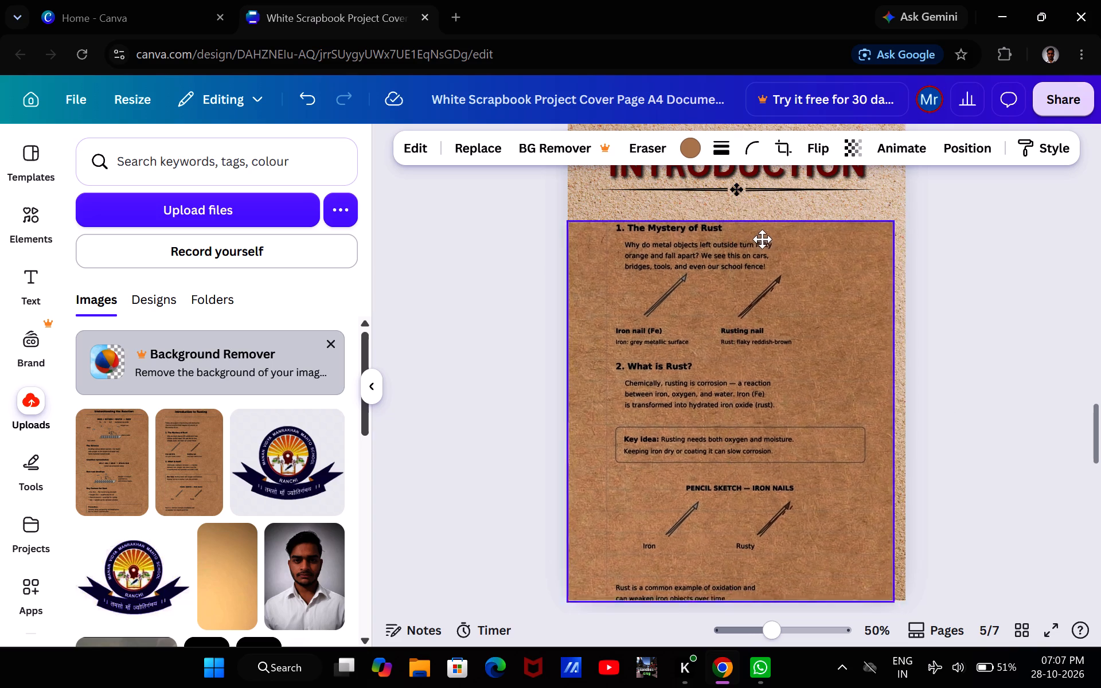
drag(762, 239, 773, 224)
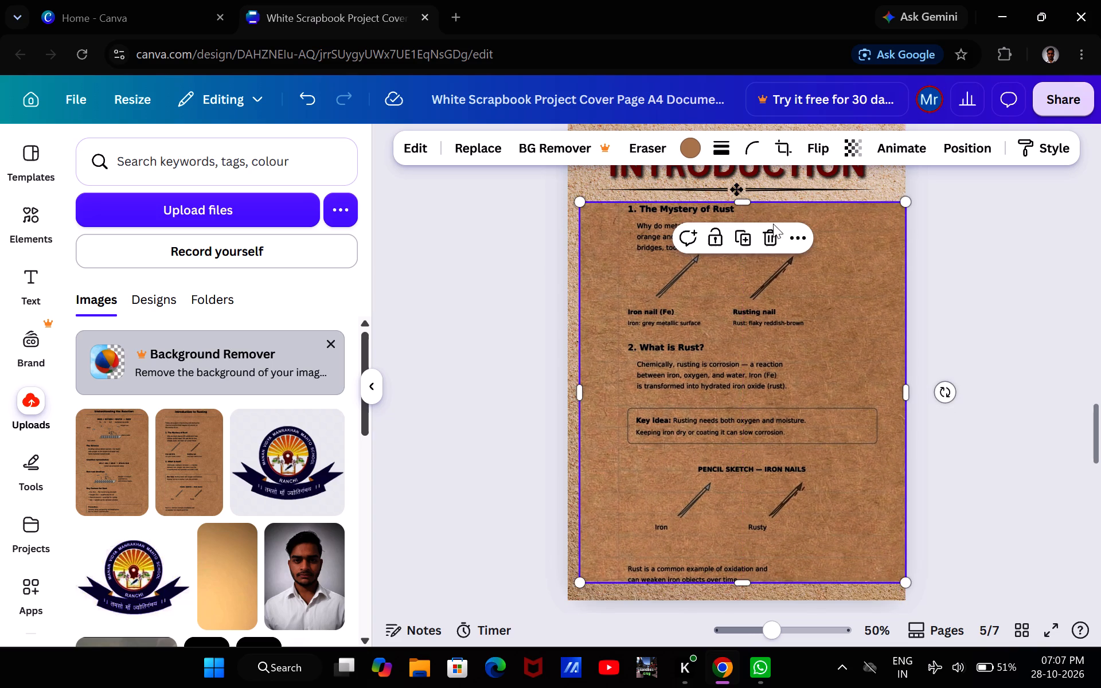
Enlarge the trimmed image proportionally to span the full page width, with its lower edge at the page bottom.
drag(581, 204, 564, 203)
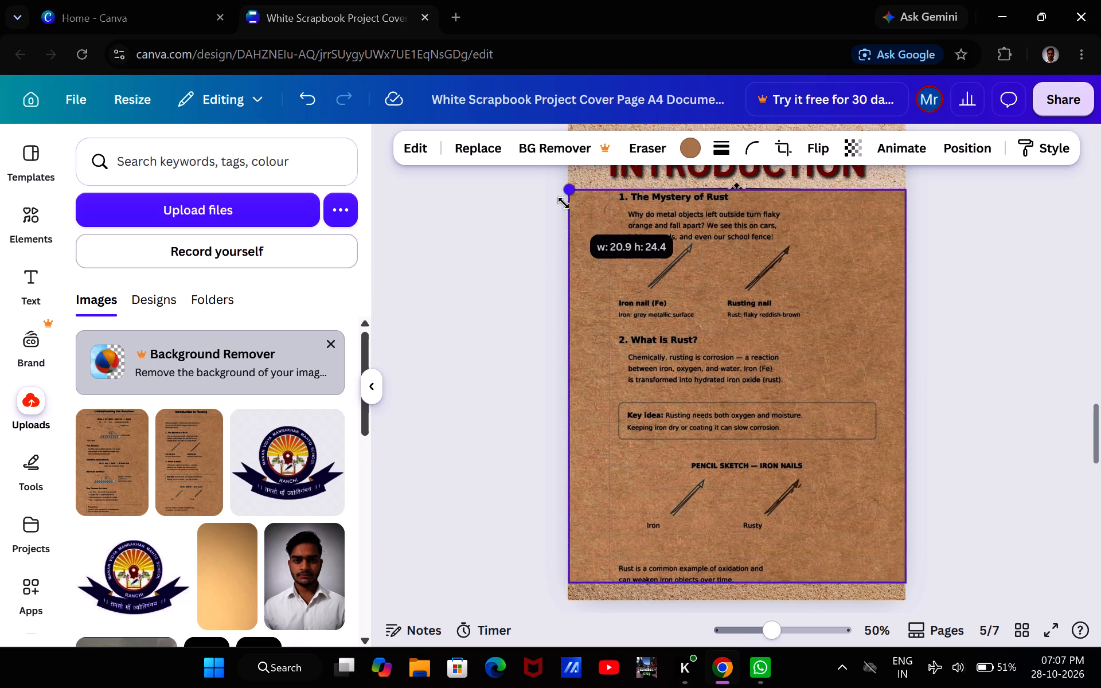
drag(564, 203, 569, 209)
drag(584, 210, 575, 212)
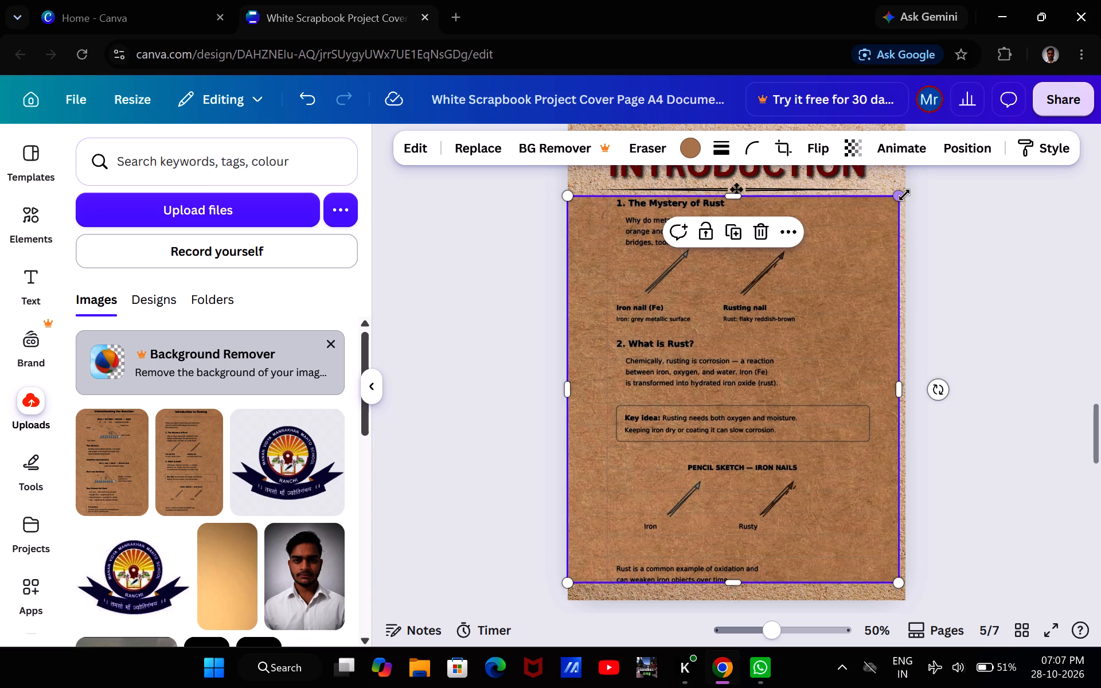
drag(906, 195, 900, 196)
drag(900, 196, 913, 196)
drag(869, 225, 871, 229)
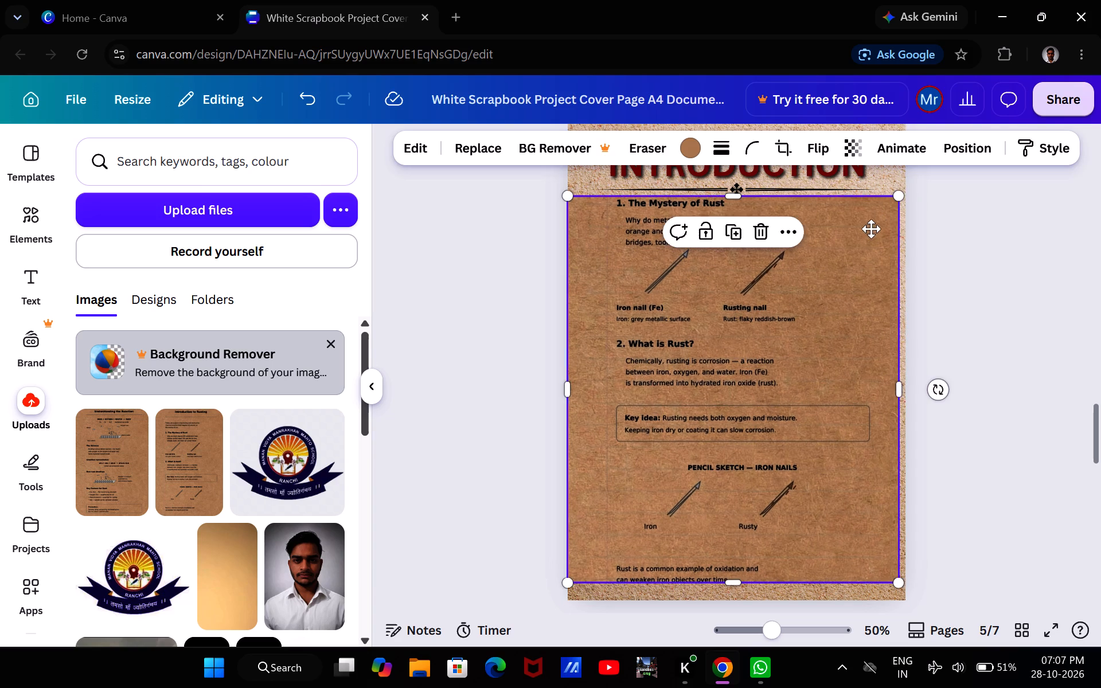
drag(871, 229, 874, 261)
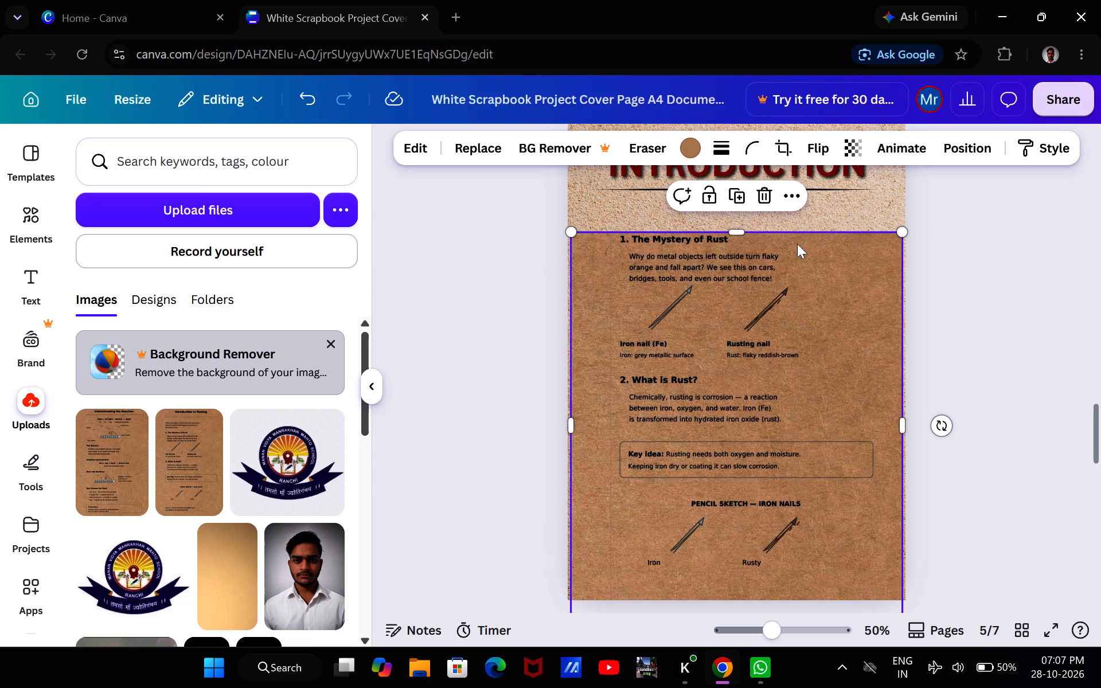
click(740, 233)
drag(877, 241, 872, 223)
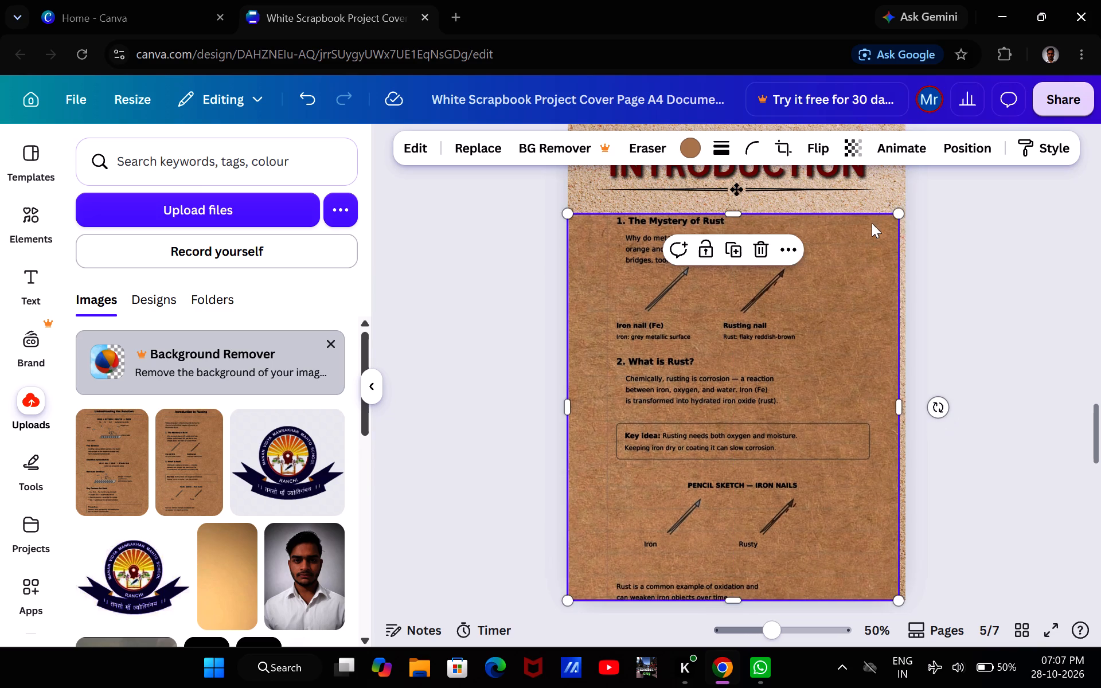
drag(897, 210, 916, 203)
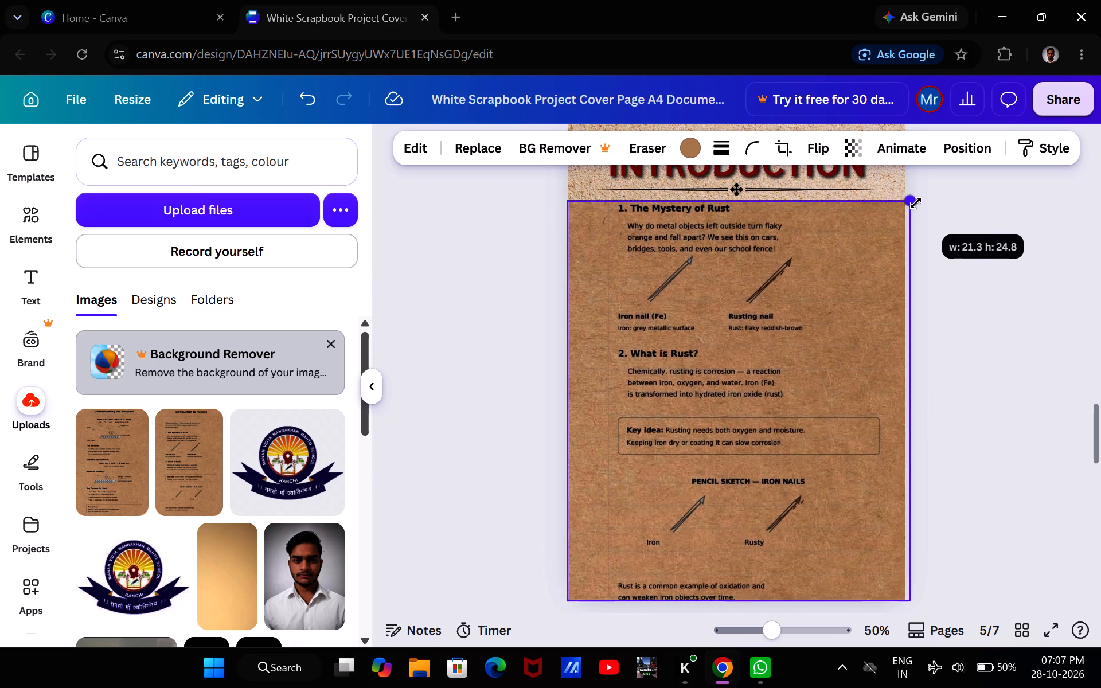
drag(916, 203, 915, 206)
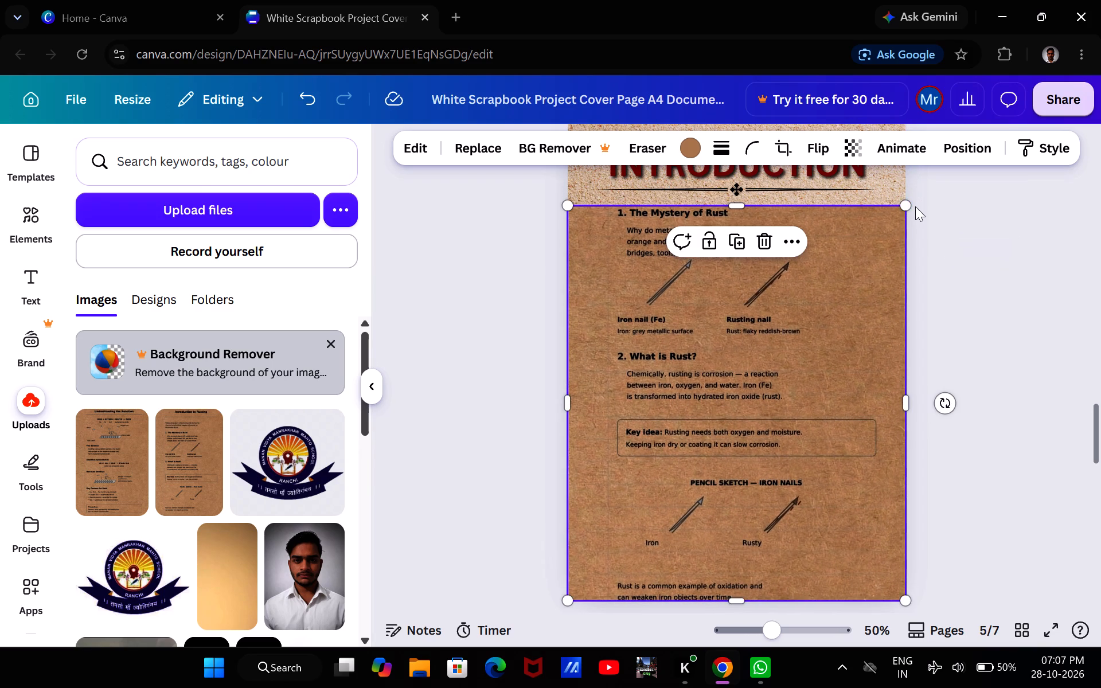
Trim the bottom of the image to cut off the closing "Rust is a common example of oxidation" sentence.
double_click(880, 247)
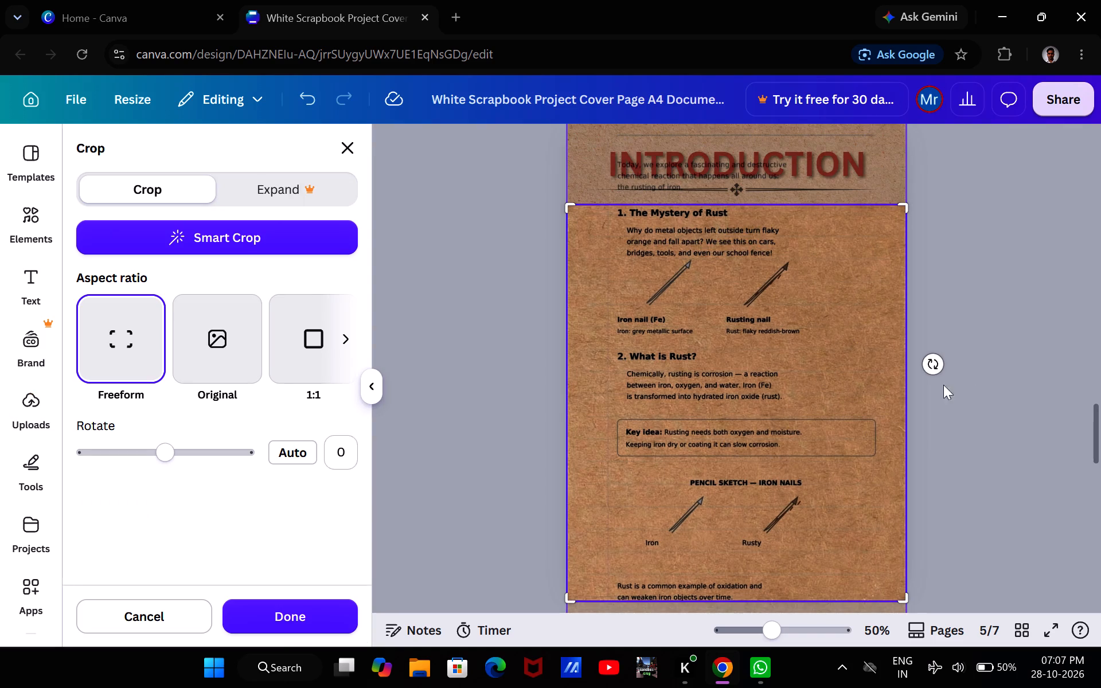
click(973, 214)
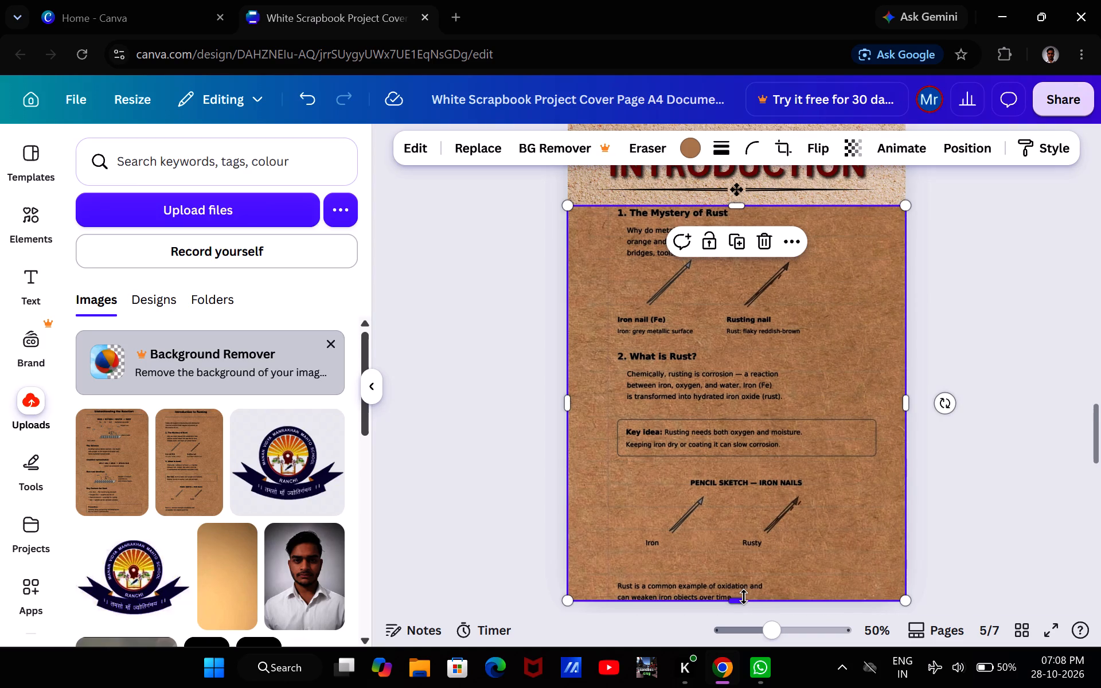
drag(744, 597, 755, 616)
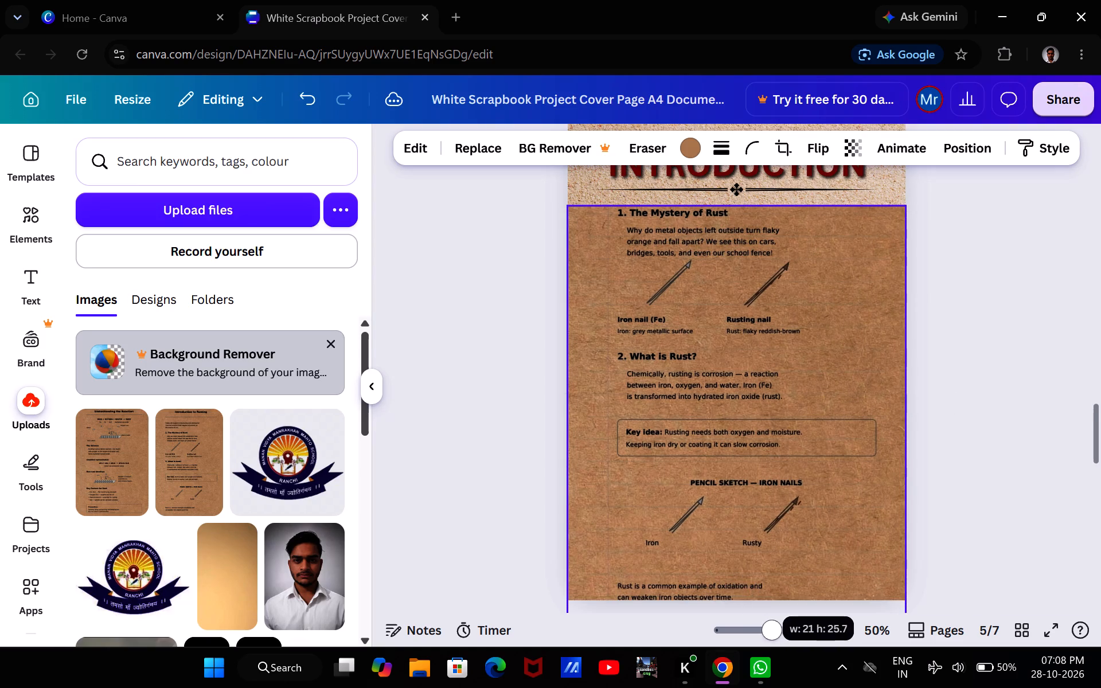
drag(755, 616, 753, 576)
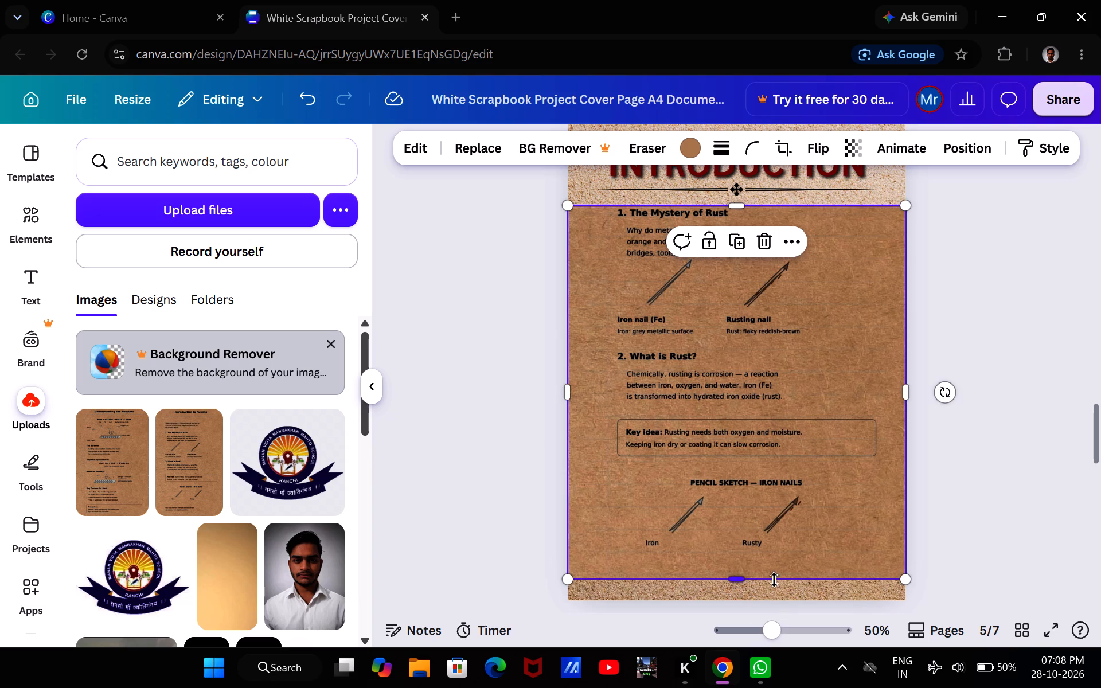
Enlarge the image proportionally until it reaches the page bottom again, and centre it horizontally on page 5.
drag(907, 576, 918, 590)
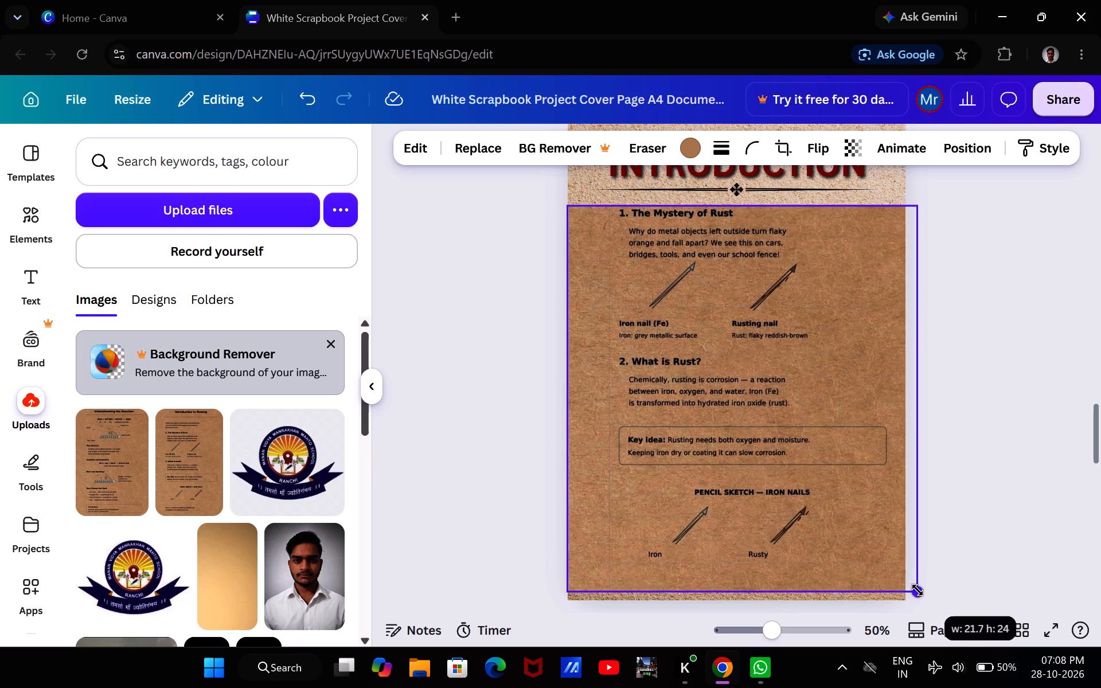
drag(918, 590, 923, 602)
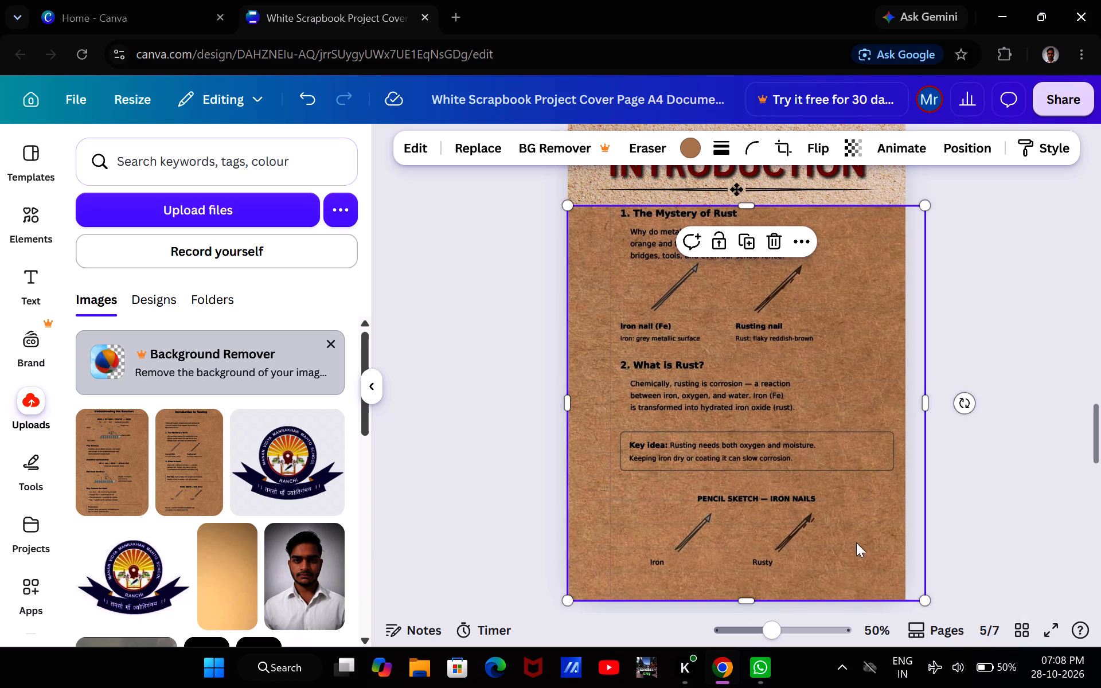
drag(855, 541, 849, 543)
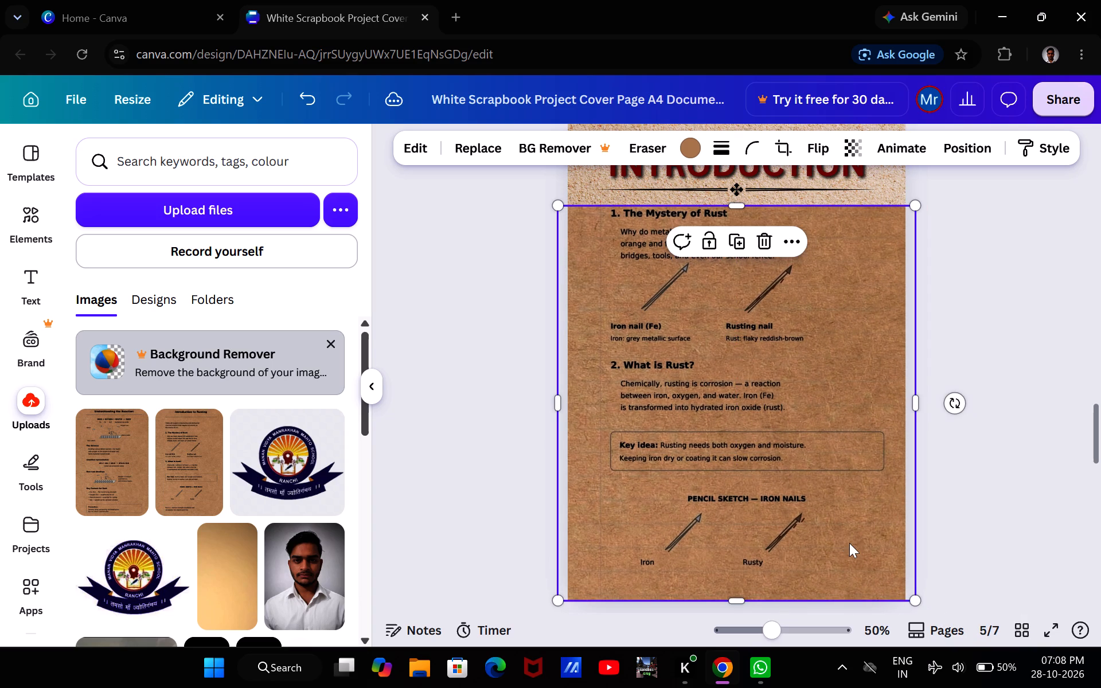
click(488, 531)
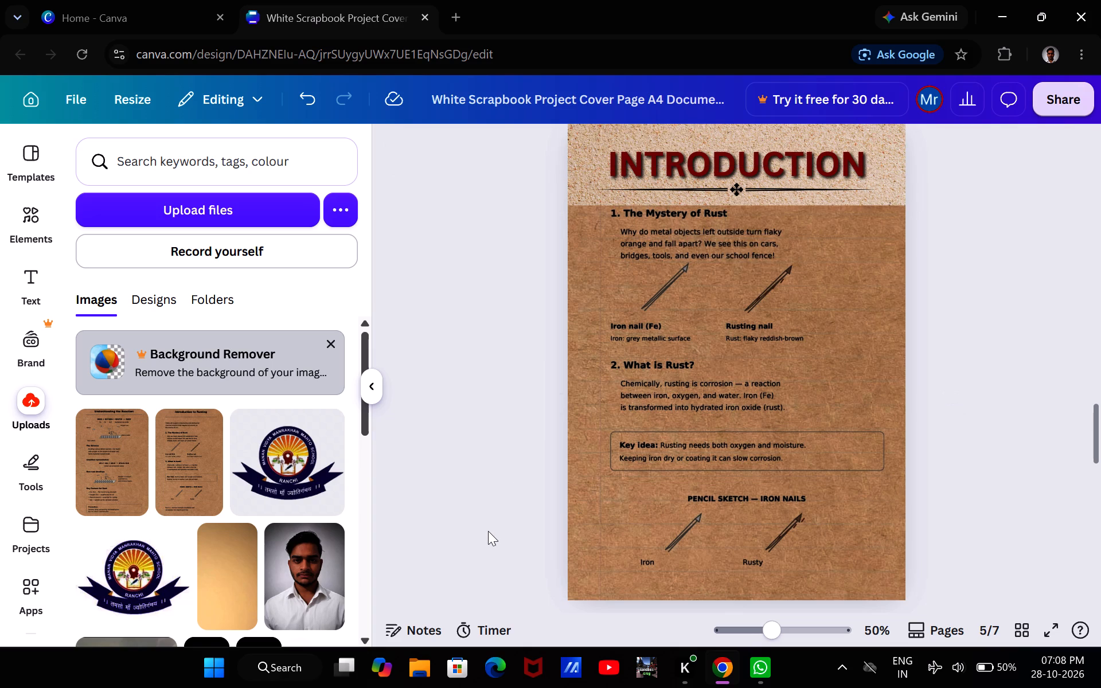
Add the uploaded Understanding the Reaction image to blank page 6.
scroll(464, 476, down, 5)
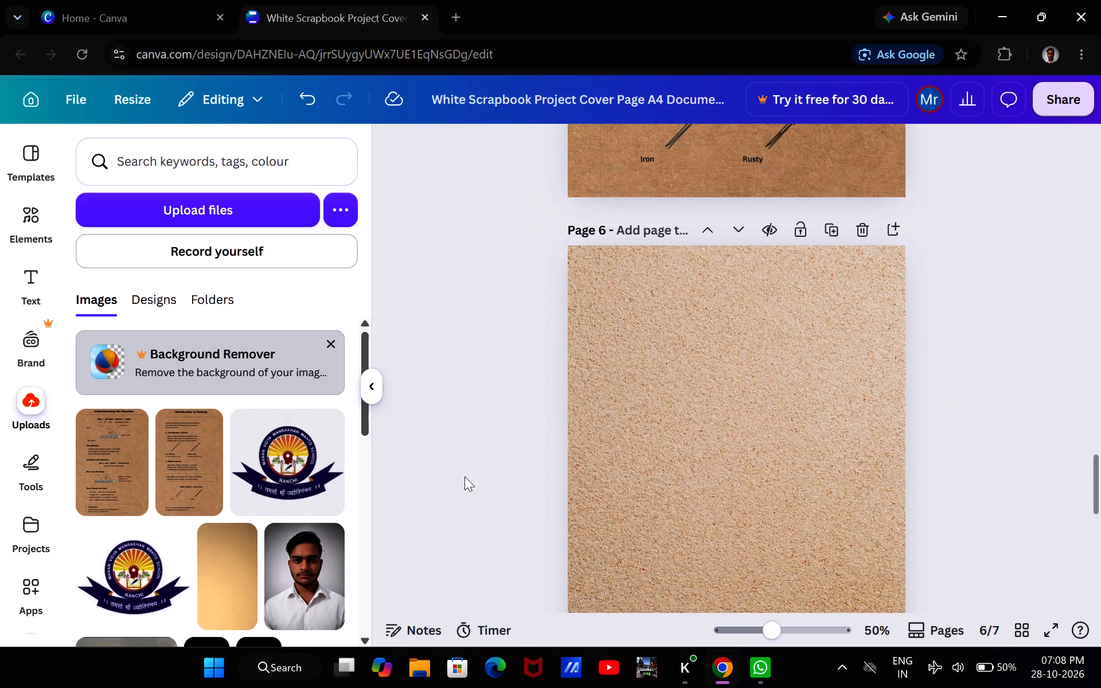
click(97, 475)
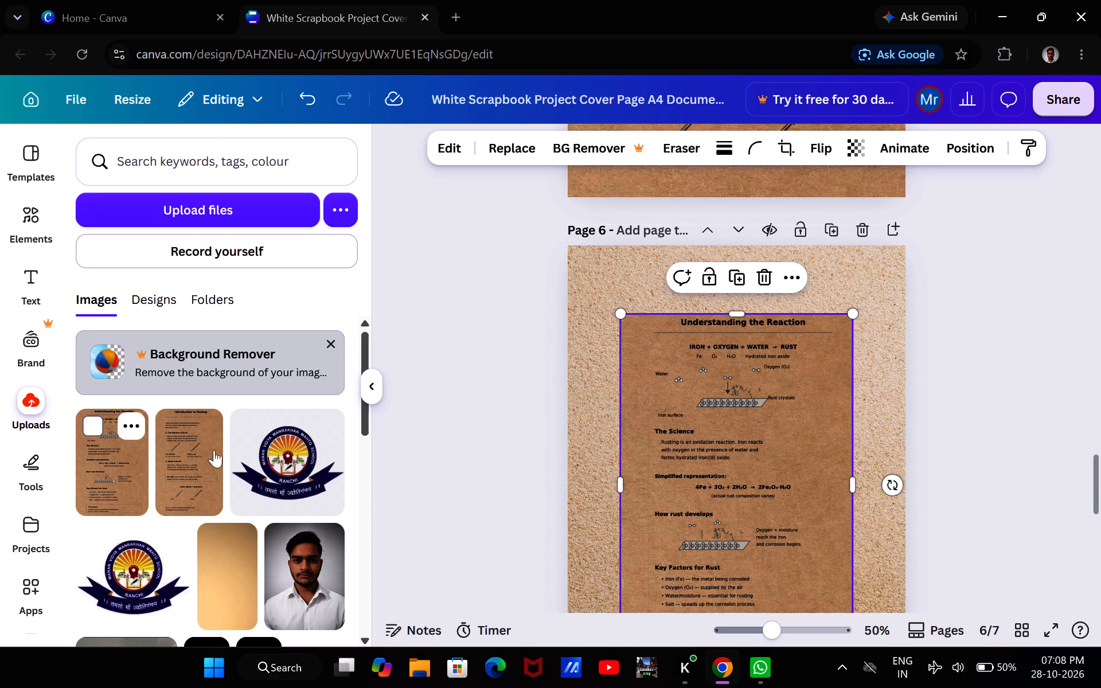
Enlarge the image proportionally to about 17.3 by 25.5 and centre it horizontally just below the top of page 6.
drag(623, 308, 614, 305)
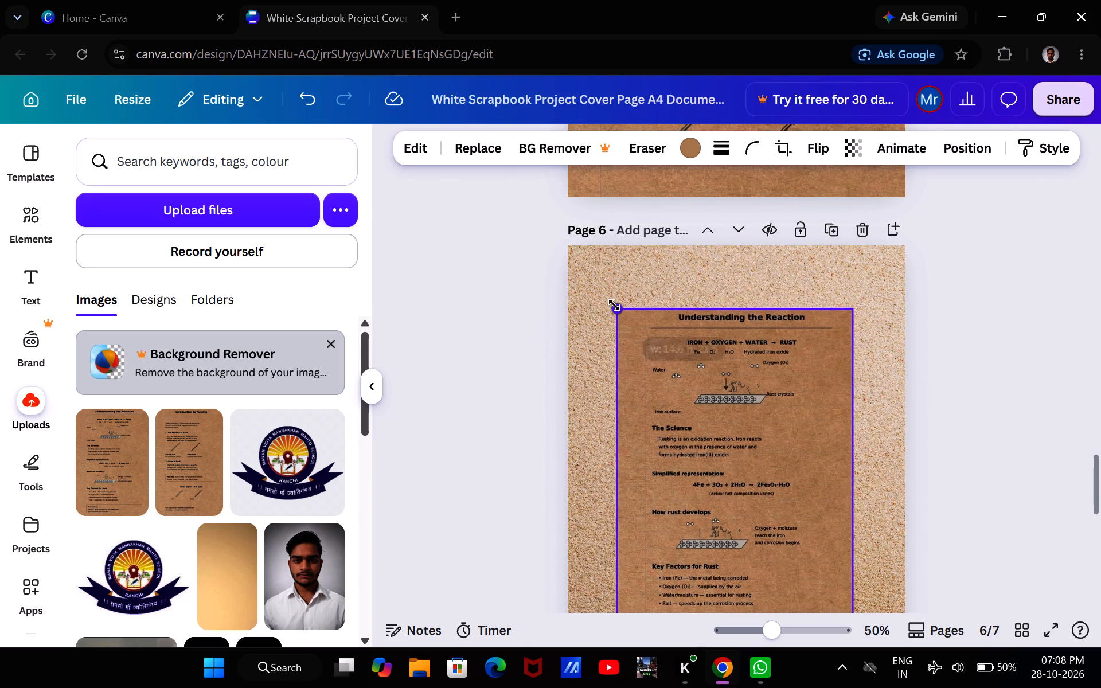
drag(614, 305, 546, 264)
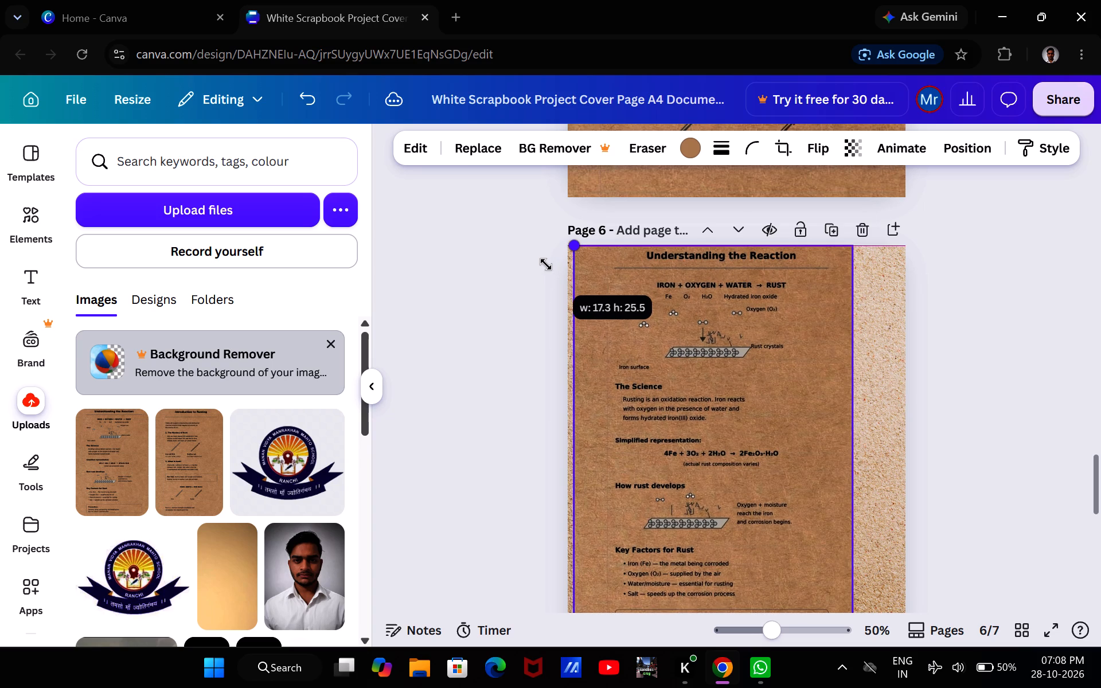
drag(546, 264, 545, 265)
drag(575, 248, 579, 249)
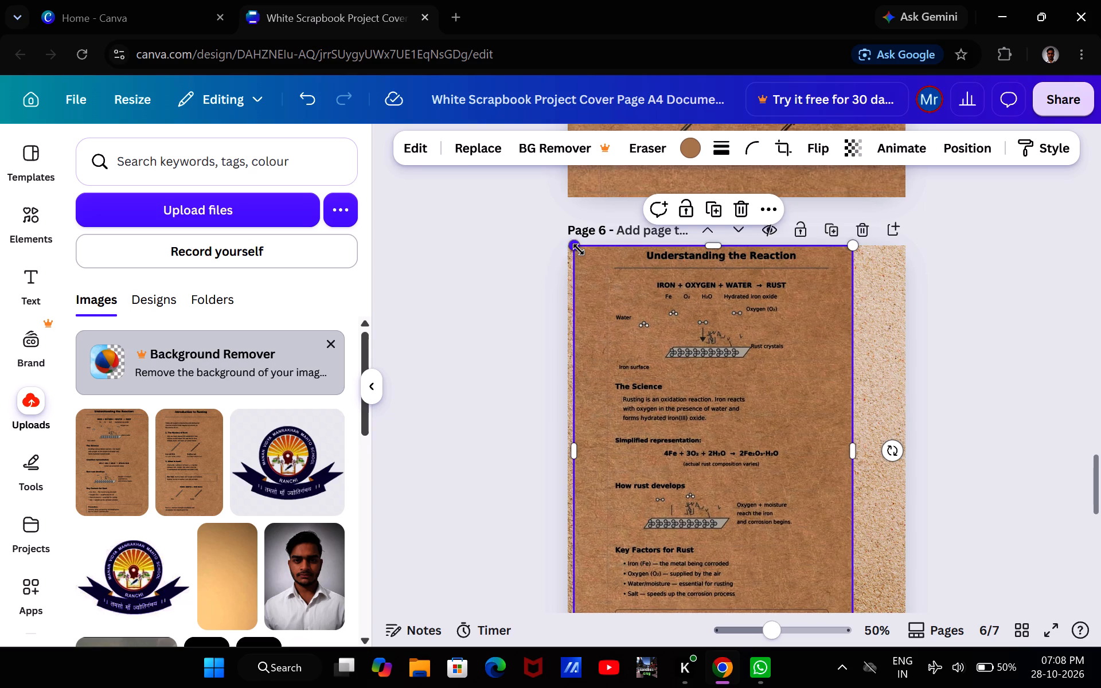
drag(579, 249, 548, 263)
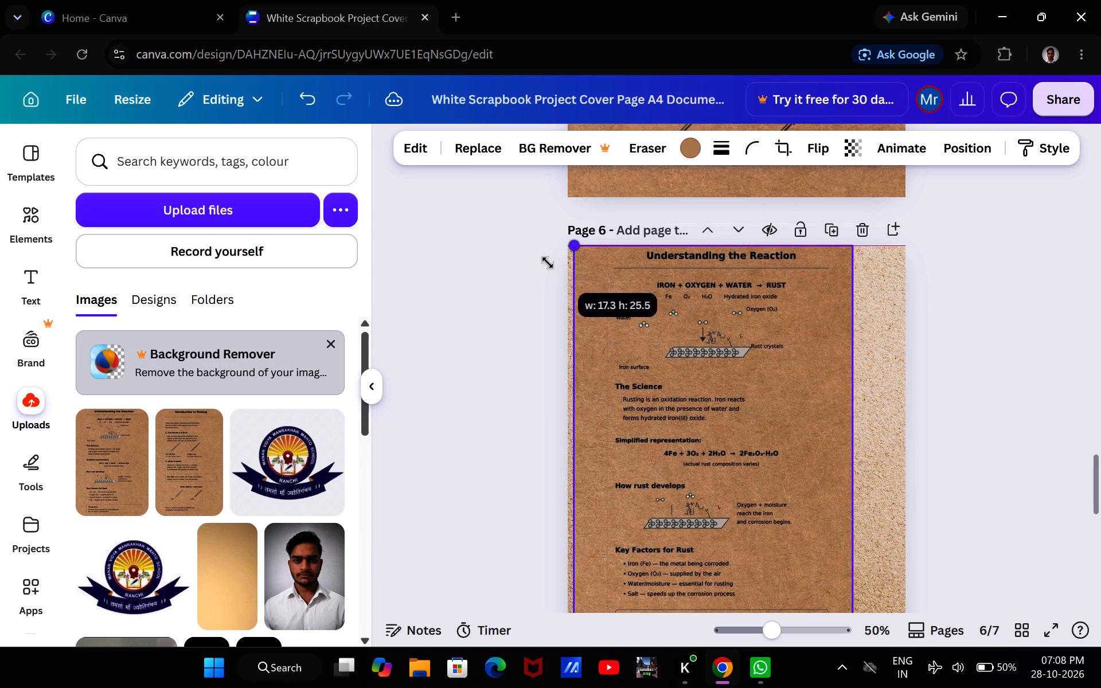
drag(548, 263, 532, 279)
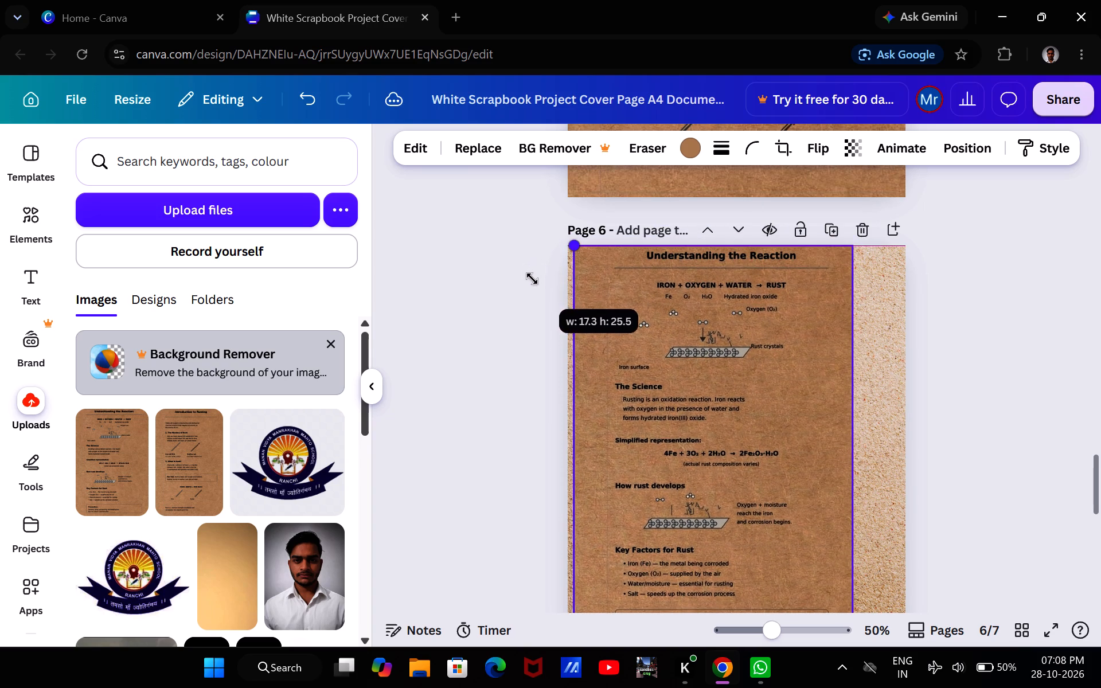
drag(532, 279, 533, 279)
drag(832, 287, 854, 296)
Extend the image's lower edge down to just past the bottom of page 6, for a height of about 29.5.
scroll(854, 296, down, 1)
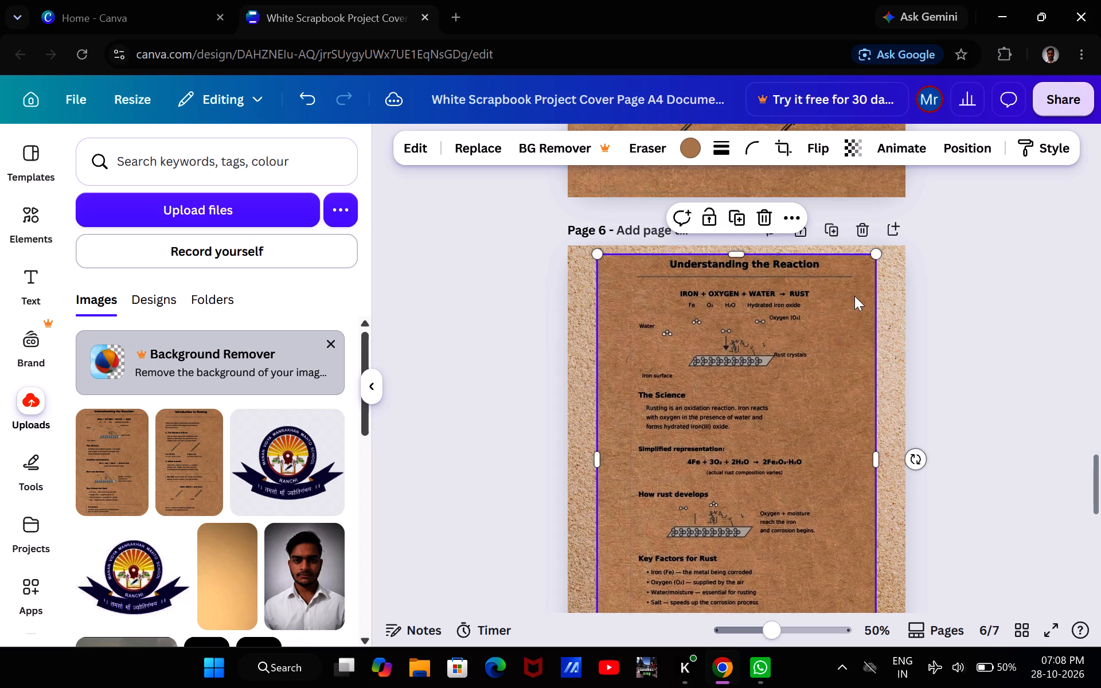
scroll(854, 296, down, 2)
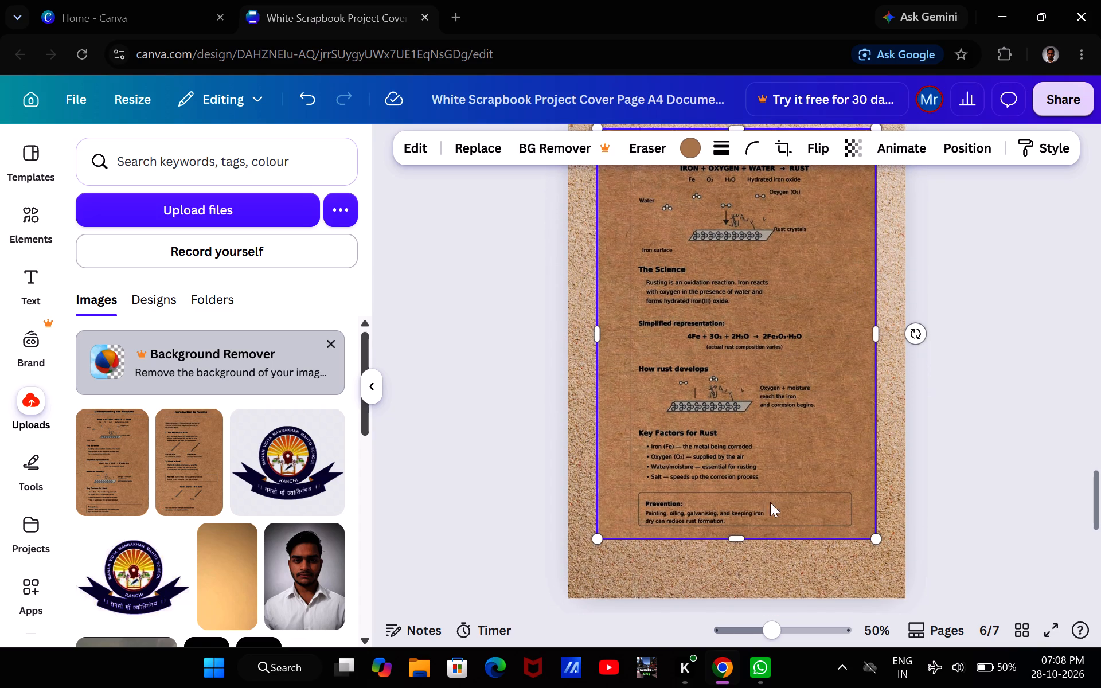
drag(739, 534, 741, 565)
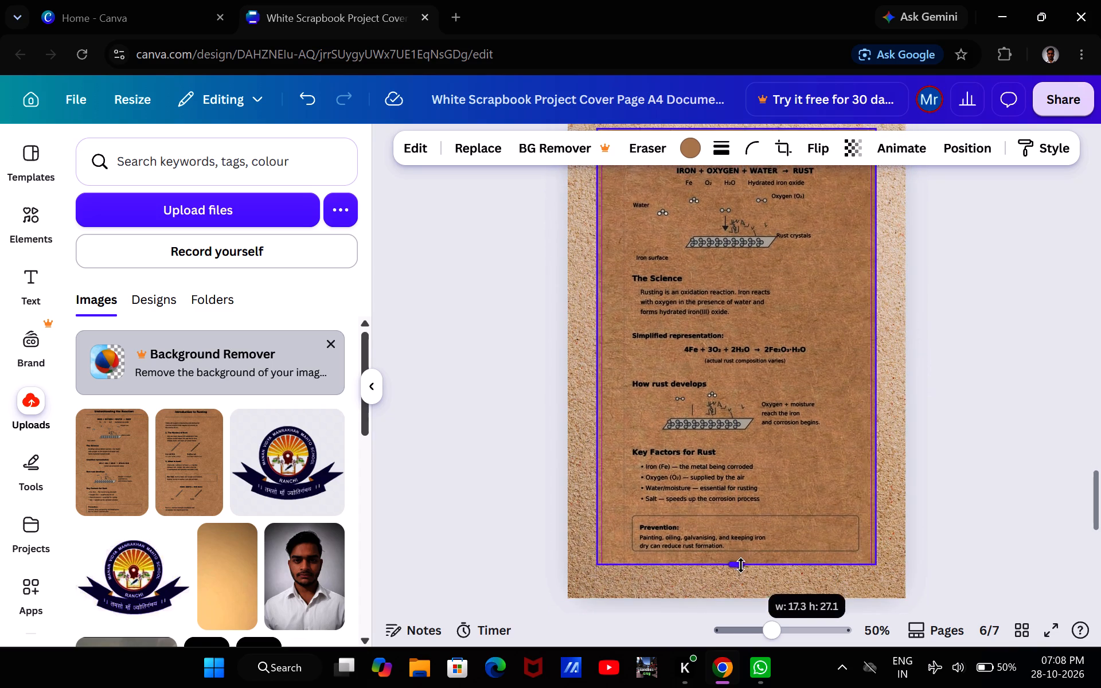
drag(741, 565, 749, 599)
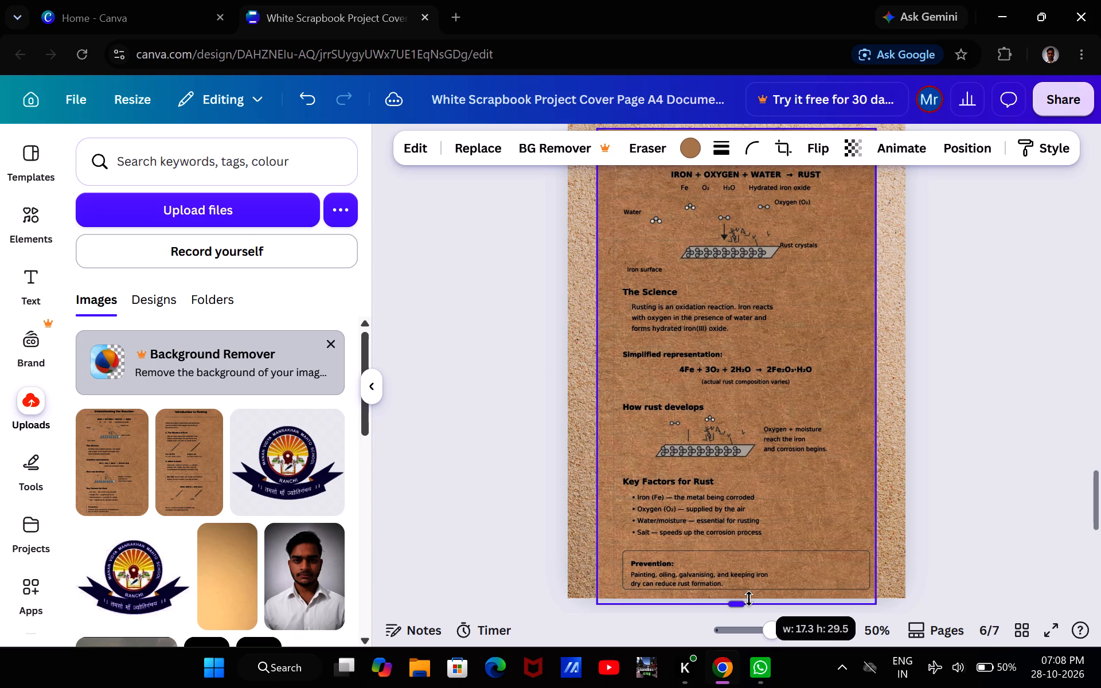
drag(749, 599, 748, 598)
Widen the image to span page 6 from side to side and bring its upper edge to the page's top.
scroll(758, 487, up, 1)
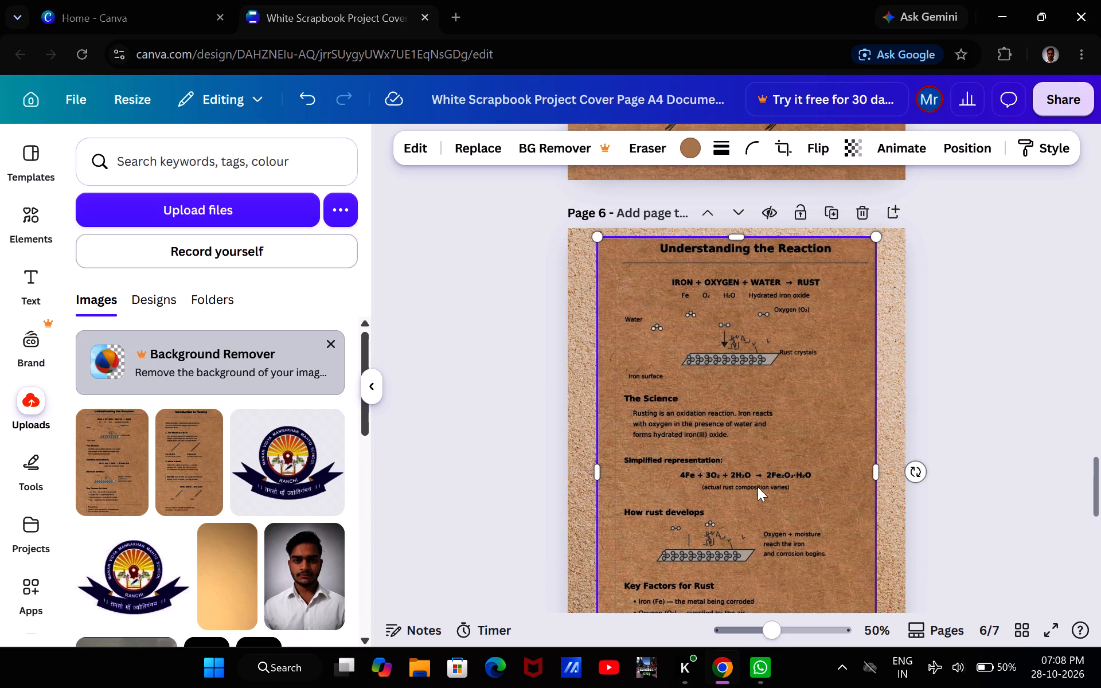
scroll(758, 487, up, 1)
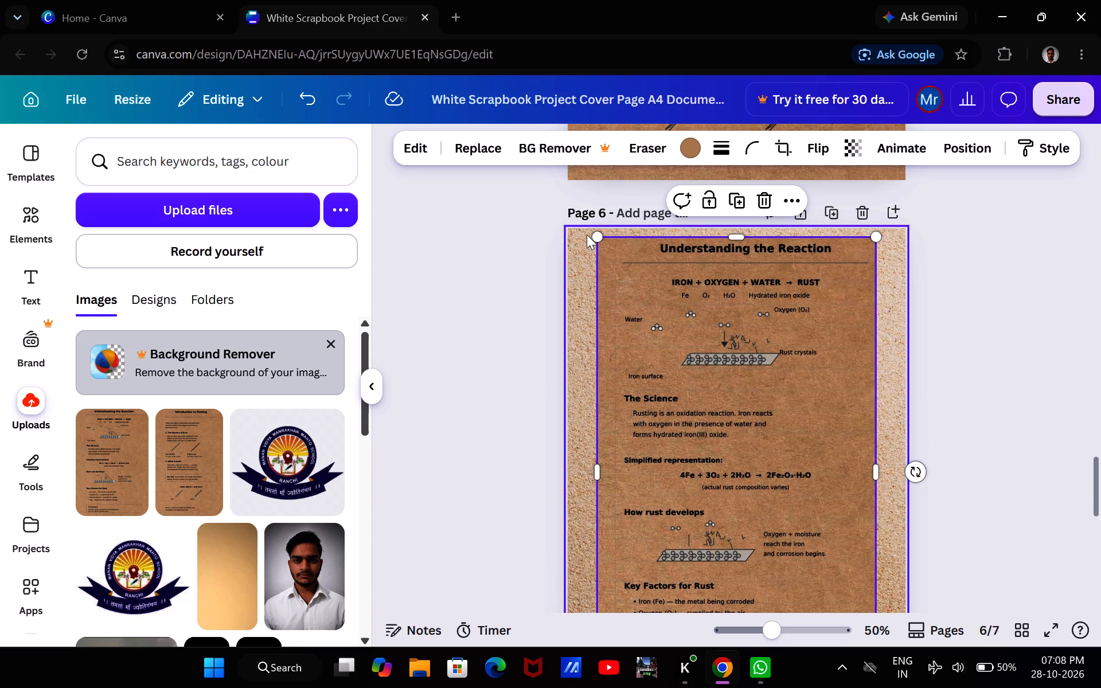
drag(602, 234, 576, 236)
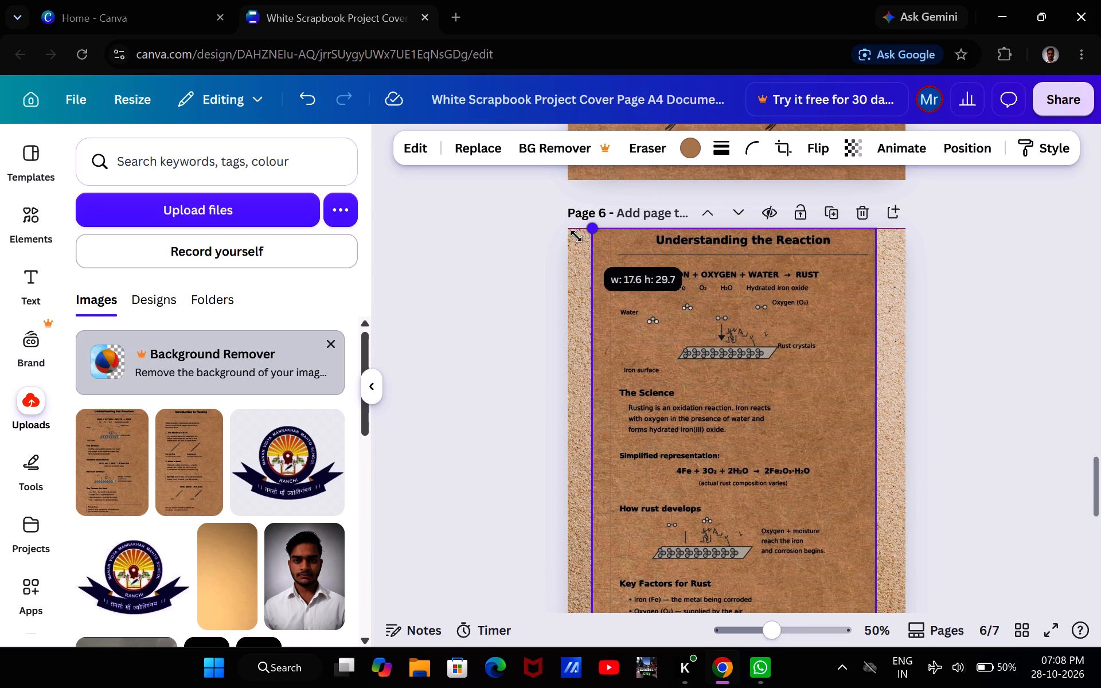
drag(576, 236, 556, 244)
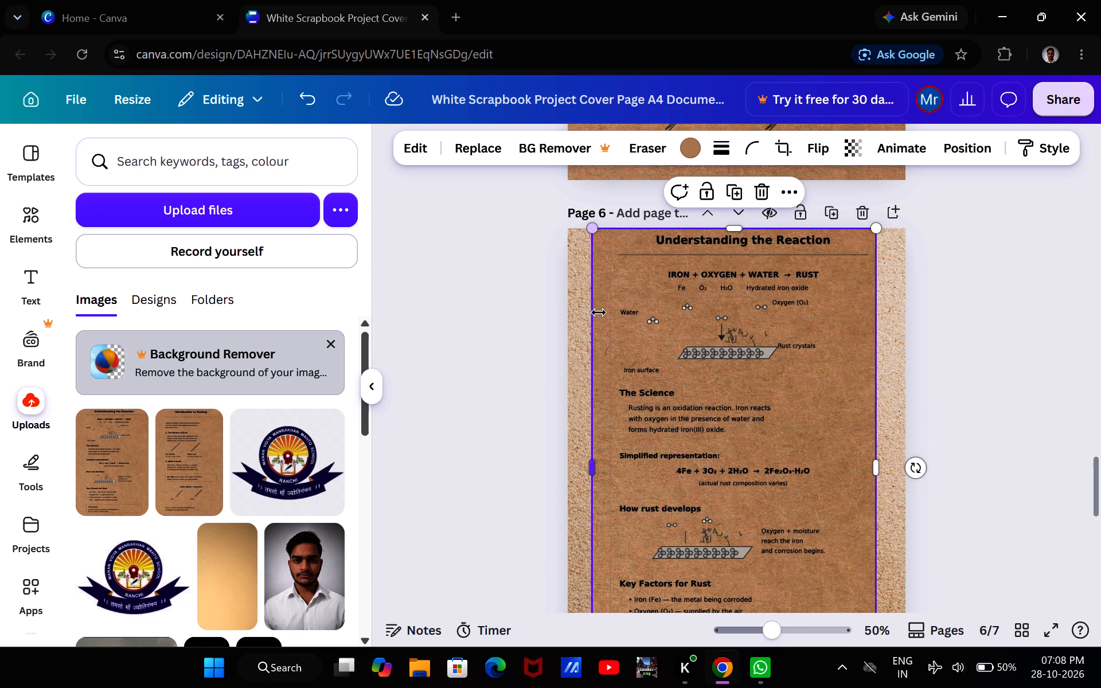
drag(592, 467, 565, 466)
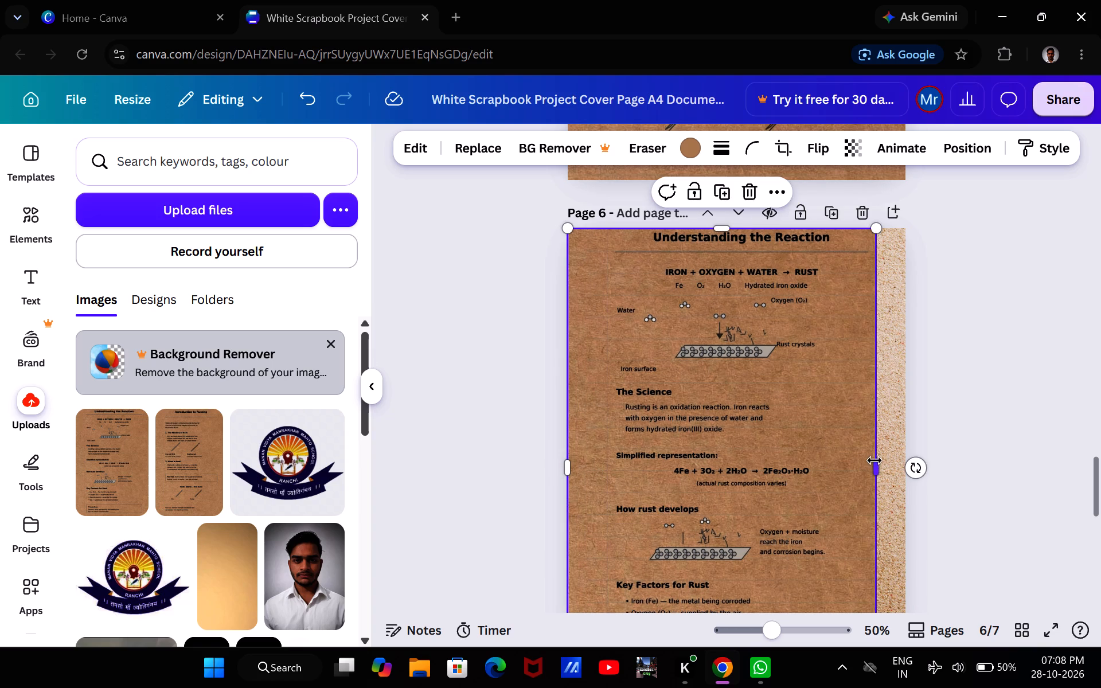
drag(876, 463, 894, 467)
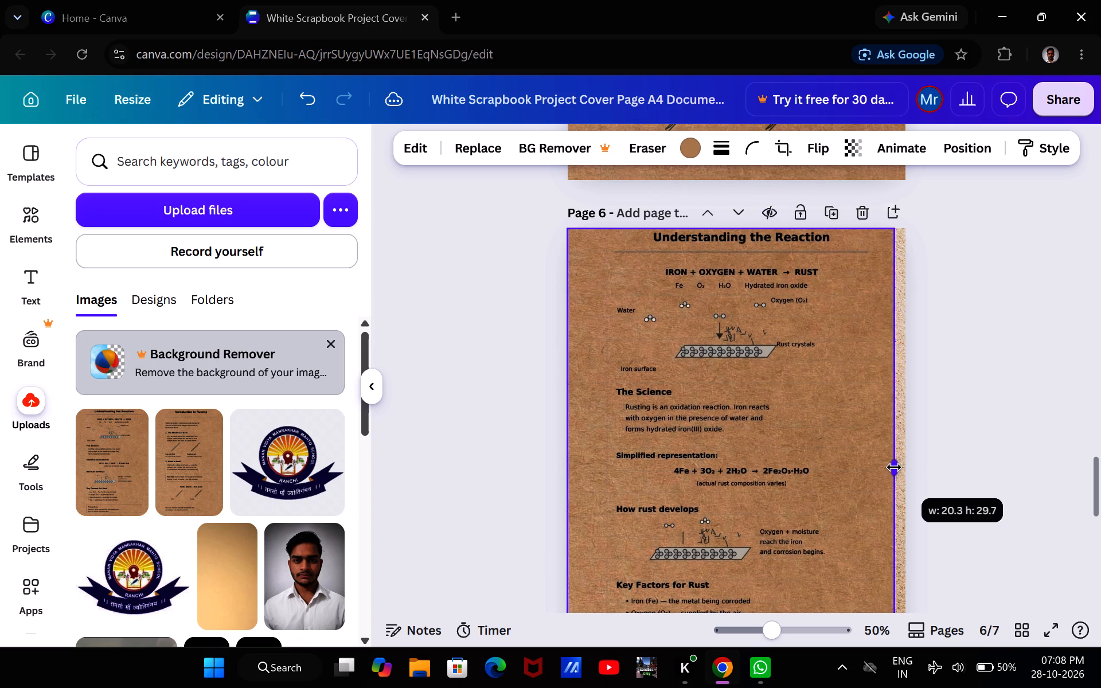
drag(894, 467, 903, 468)
drag(874, 459, 877, 472)
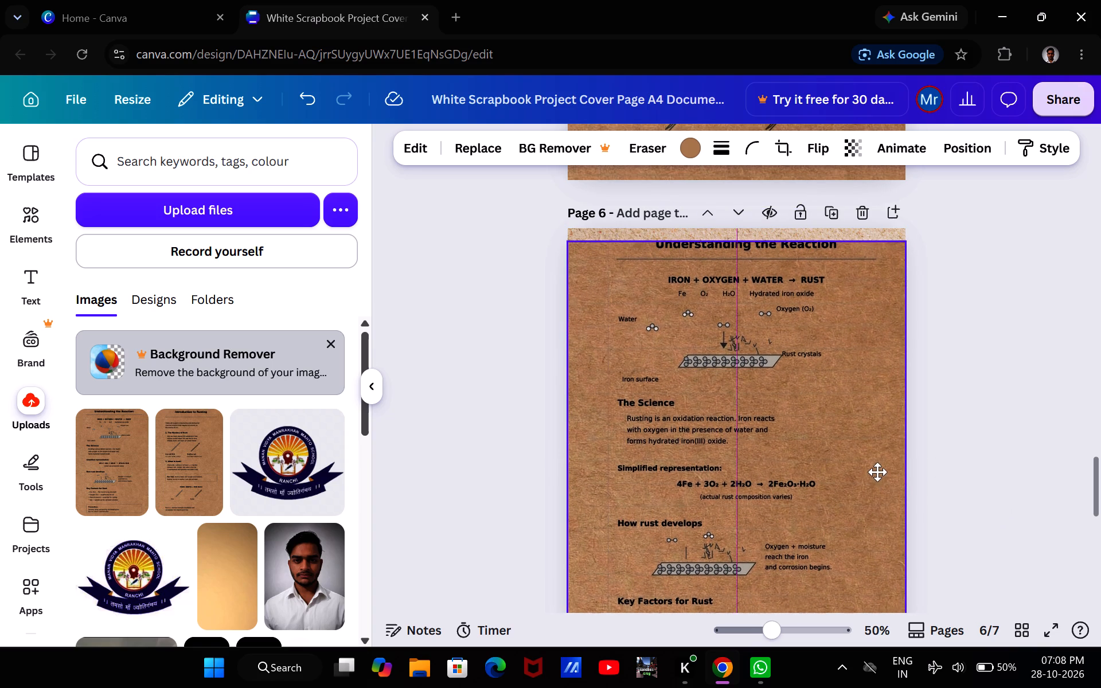
drag(877, 472, 877, 468)
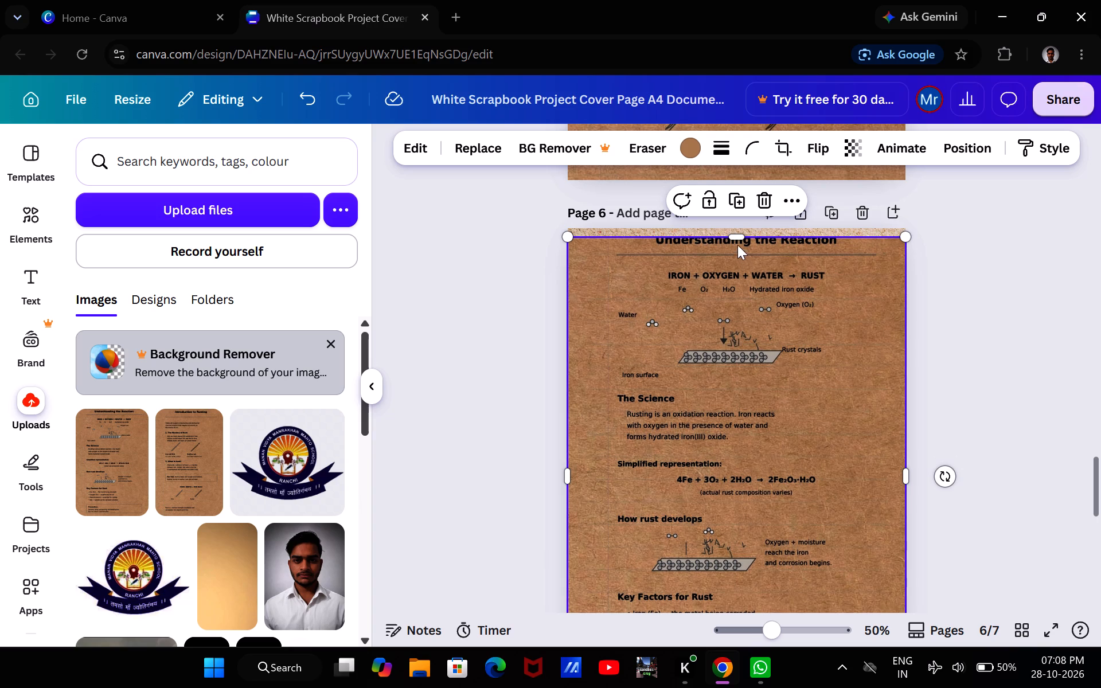
drag(736, 239, 732, 226)
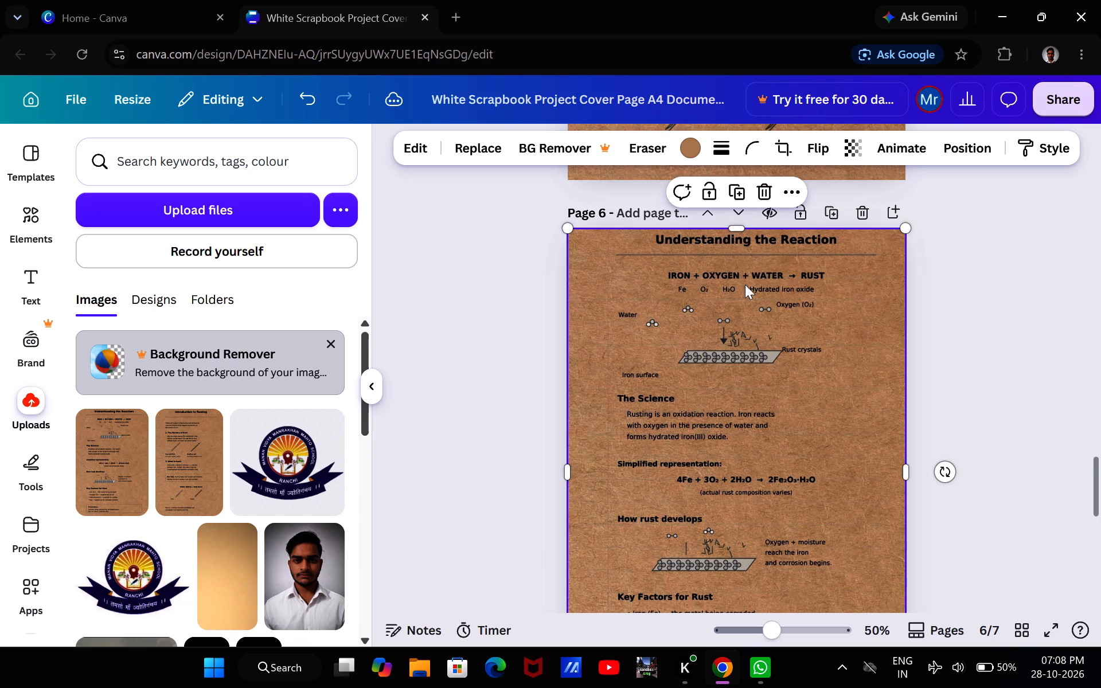
Trim the image's top to cut off the "Understanding the Reaction" title and its line, and move the image up to the page's top edge.
scroll(745, 284, down, 3)
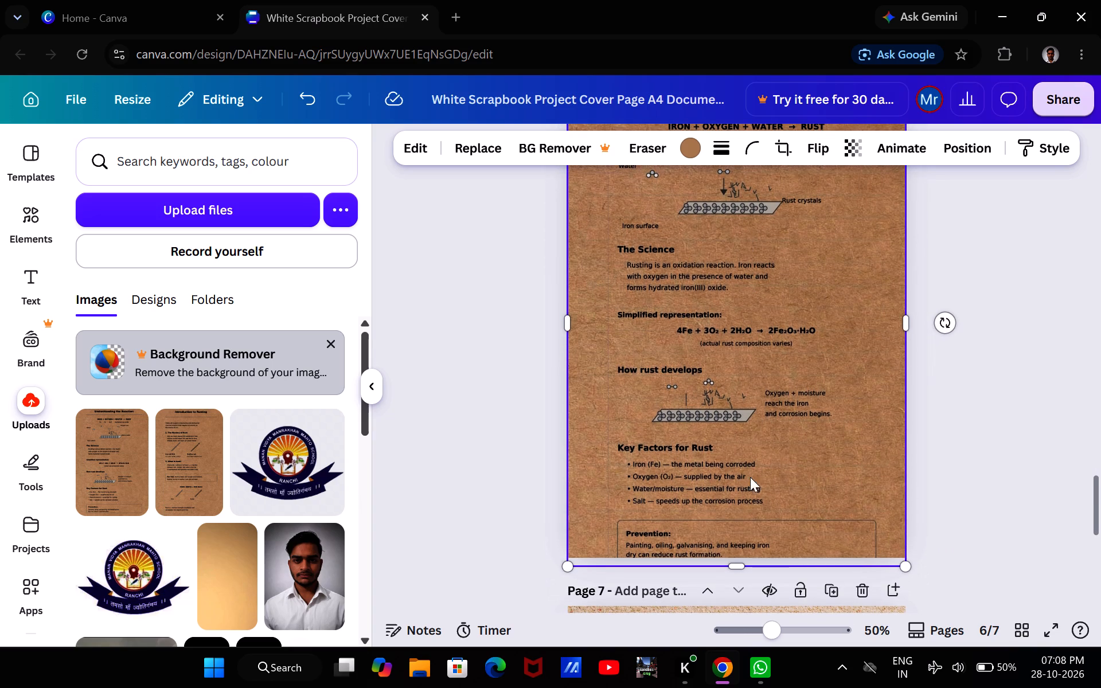
click(737, 562)
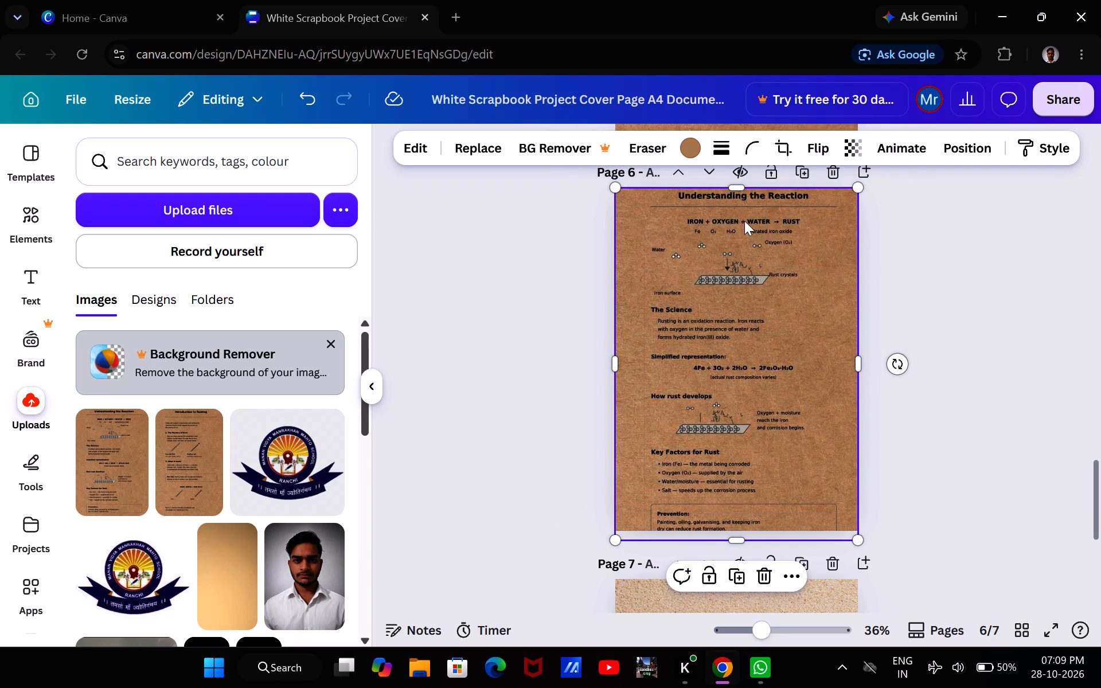
click(733, 182)
drag(733, 182, 733, 203)
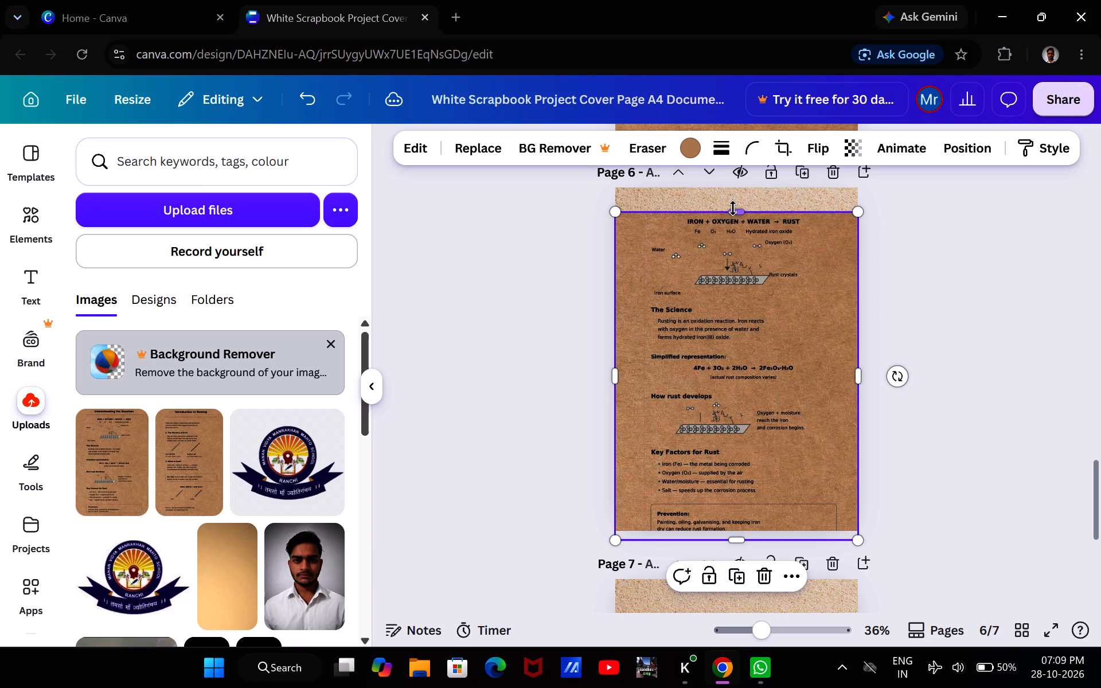
drag(728, 244, 728, 220)
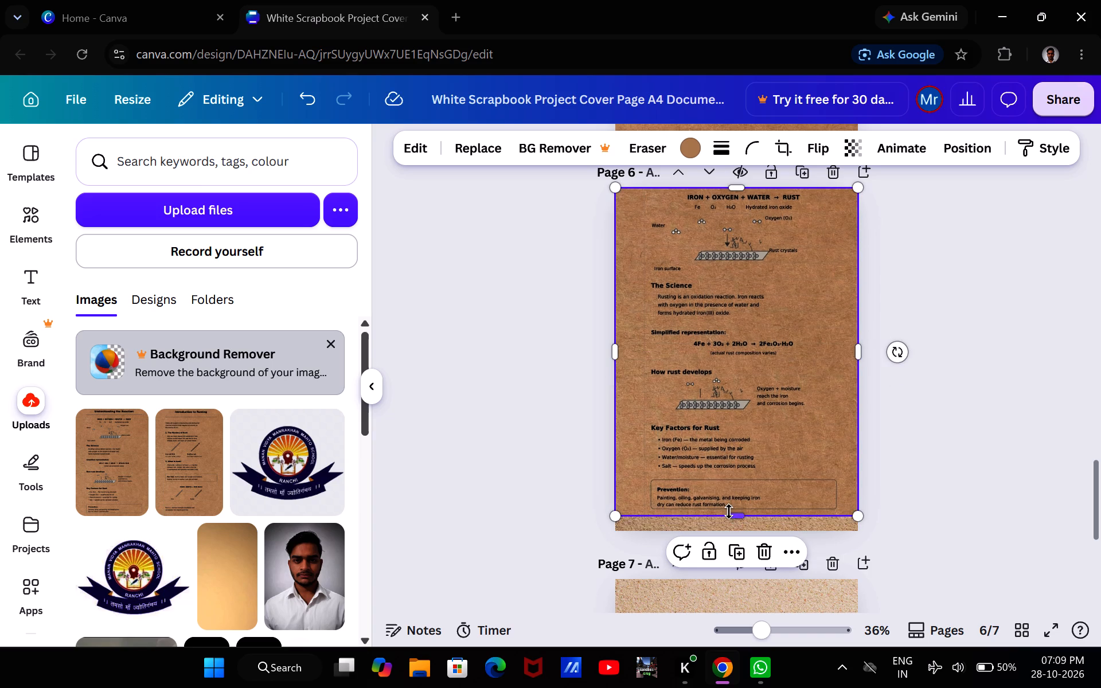
Extend the trimmed image's lower edge to the bottom of page 6 and deselect it.
click(731, 511)
drag(731, 511, 732, 518)
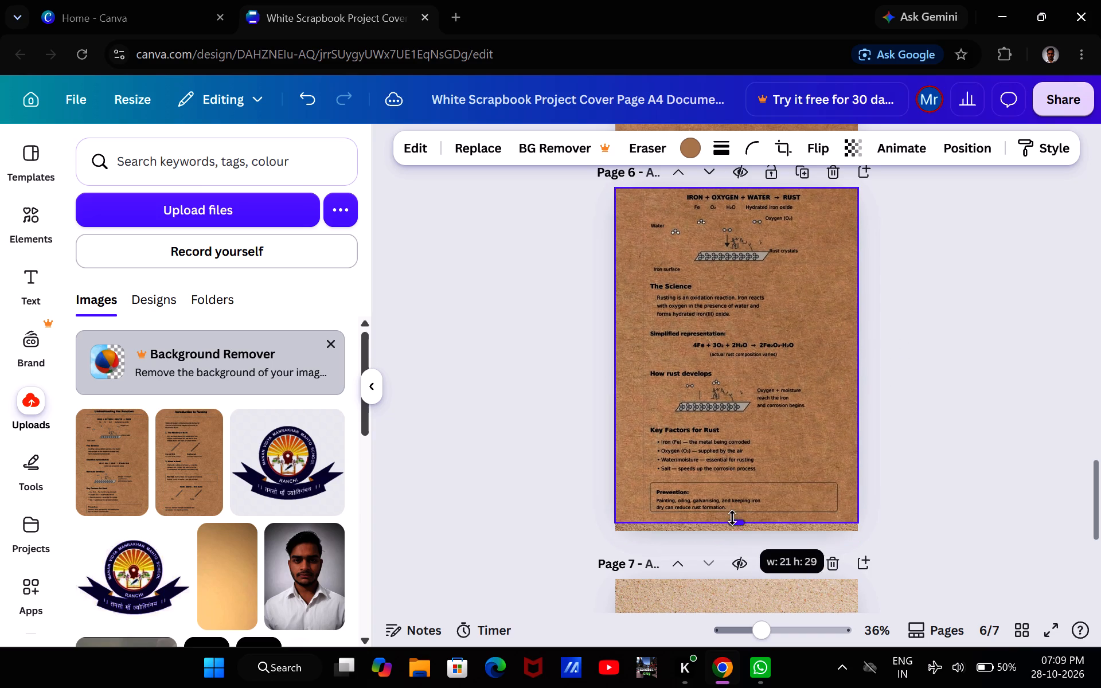
drag(732, 518, 732, 527)
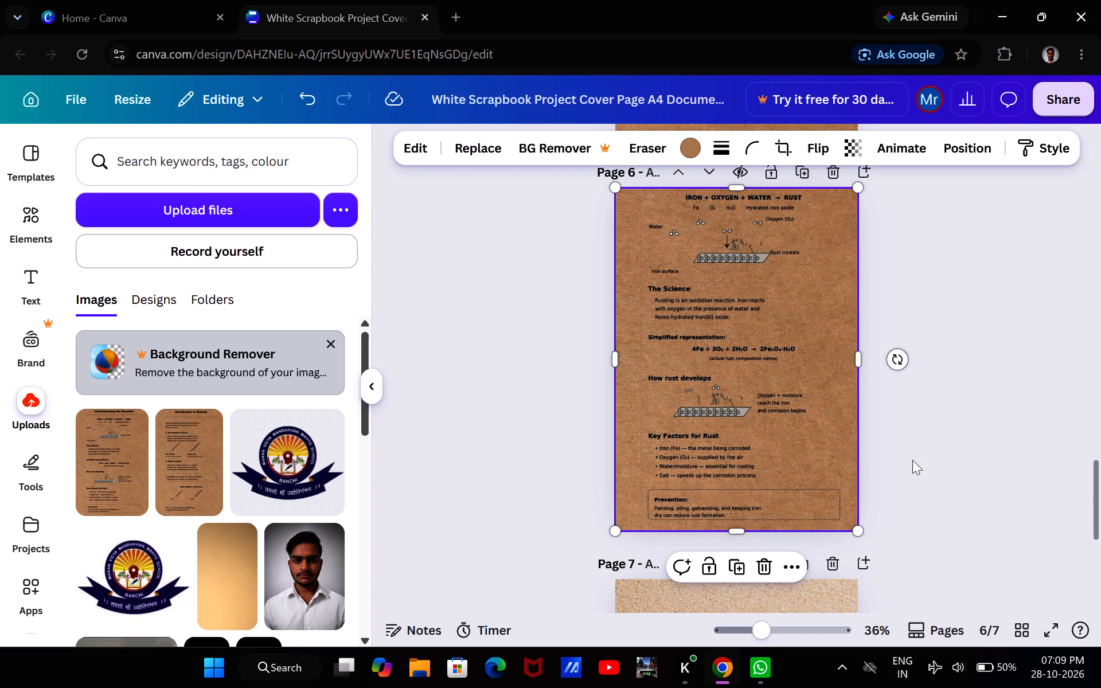
click(912, 460)
Review the layout of pages 5 and 6 and the background-only page 7.
scroll(912, 460, up, 3)
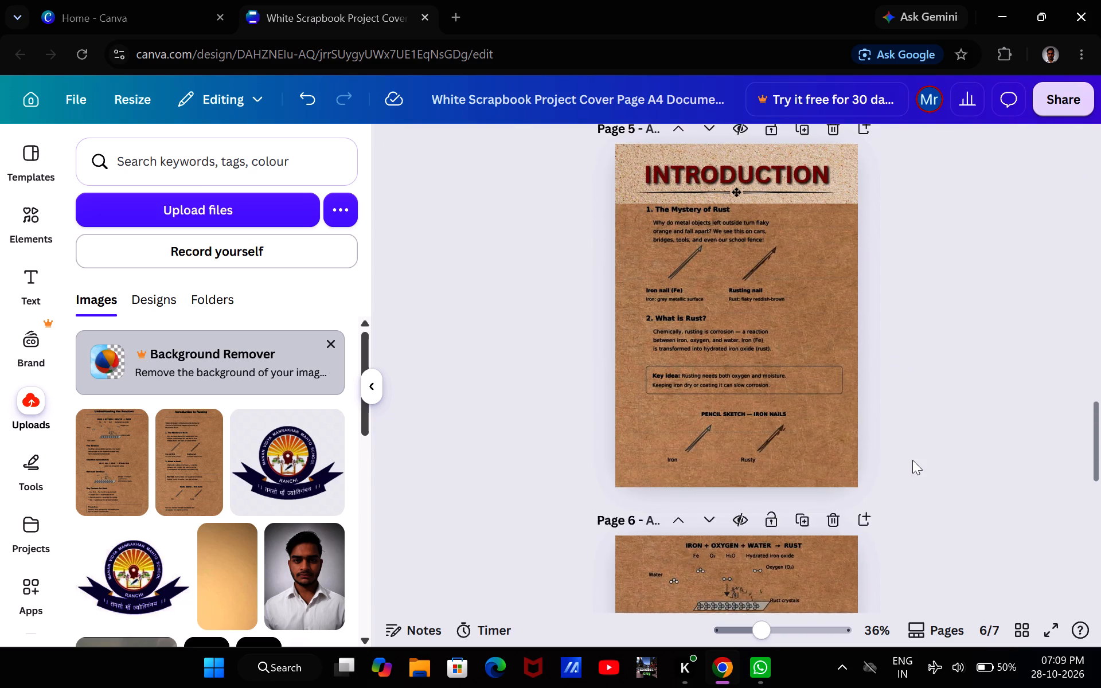
scroll(912, 460, up, 4)
scroll(912, 460, down, 1)
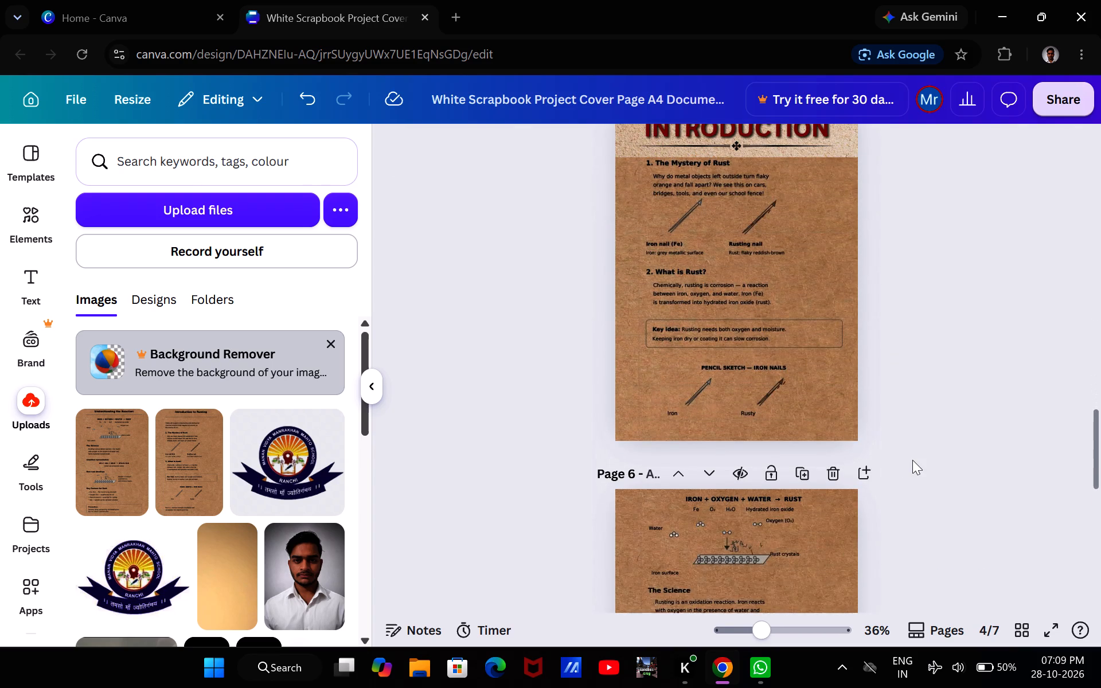
scroll(912, 460, down, 4)
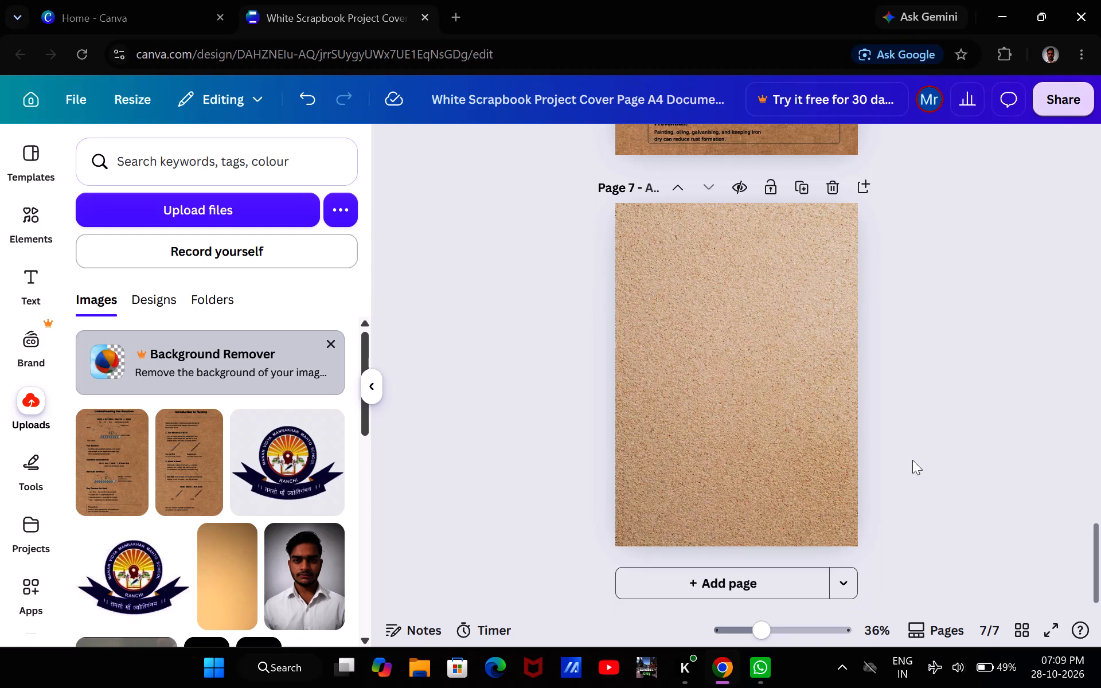
scroll(912, 460, up, 3)
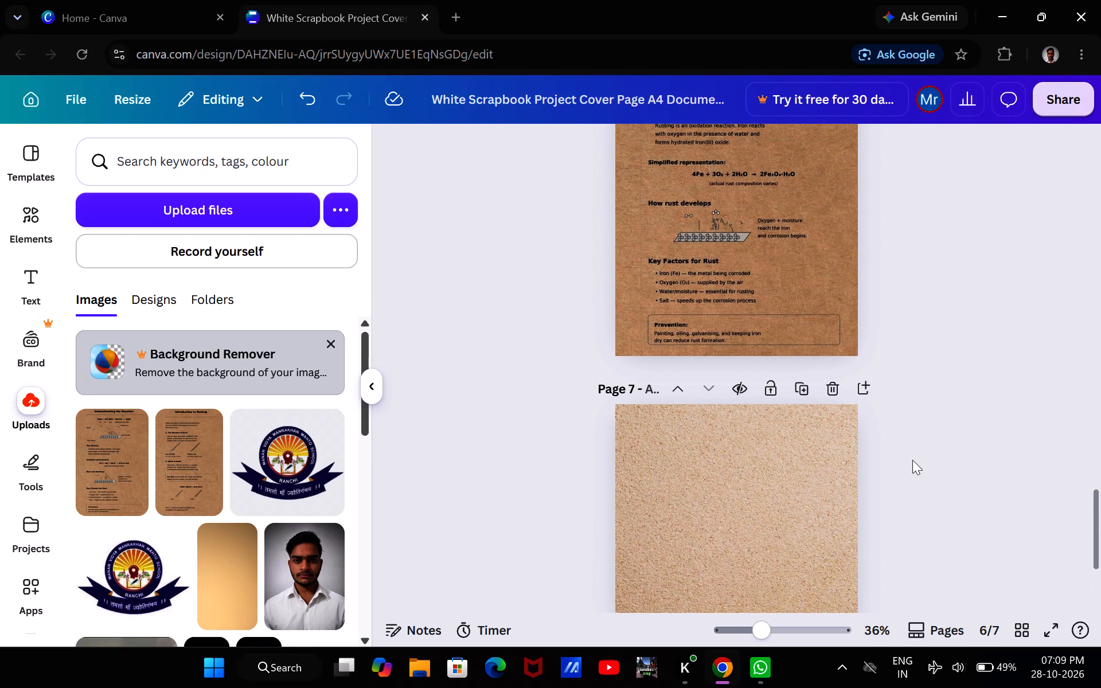
scroll(912, 460, down, 1)
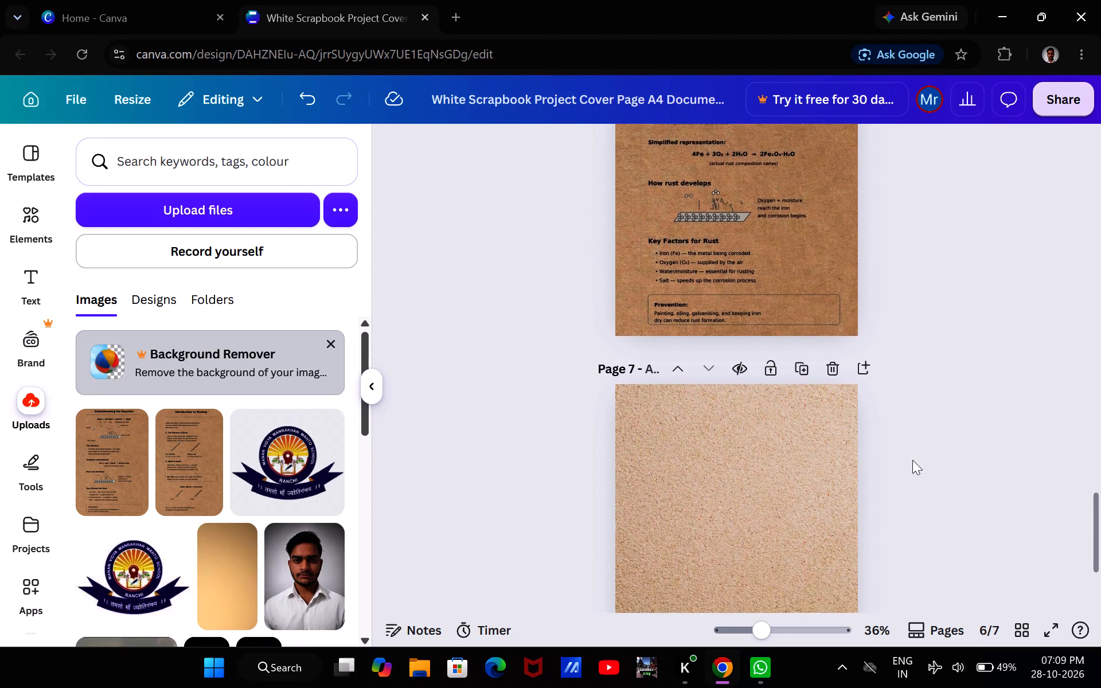
scroll(912, 460, down, 2)
scroll(912, 460, up, 1)
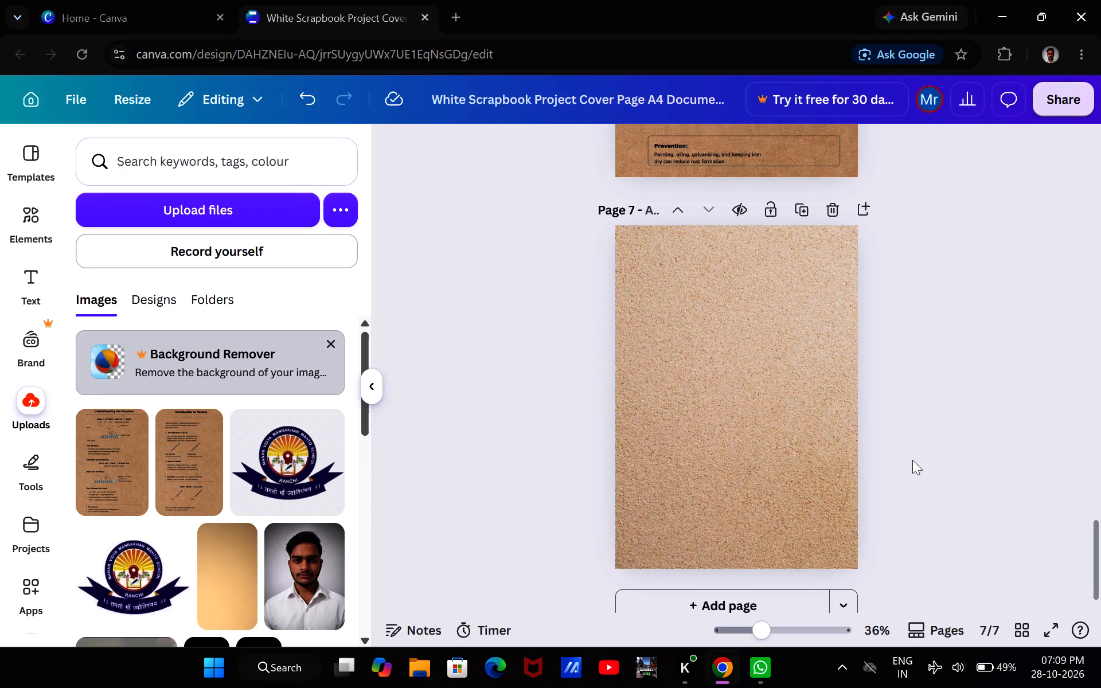
scroll(912, 460, up, 1)
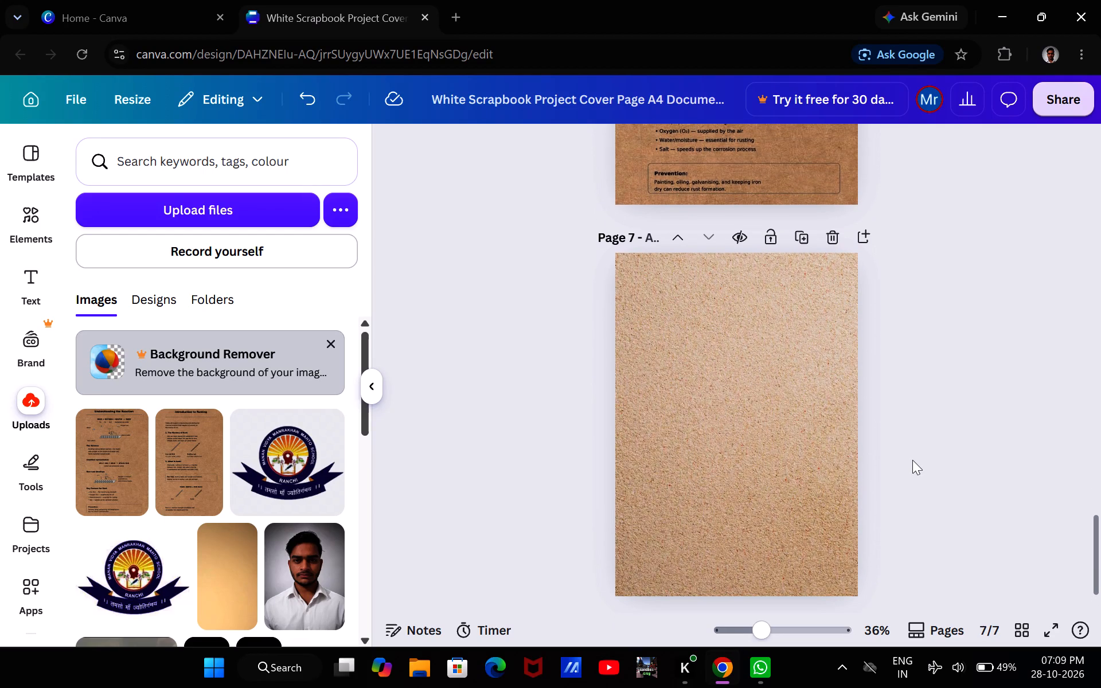